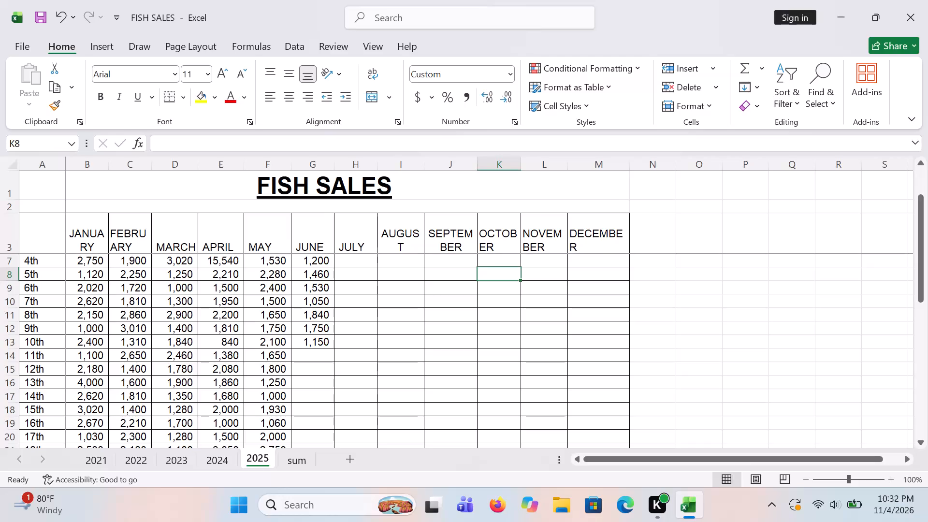
# Select the empty June cell for the 11th in the 2025 fish sales table.
pyautogui.click(304, 356)
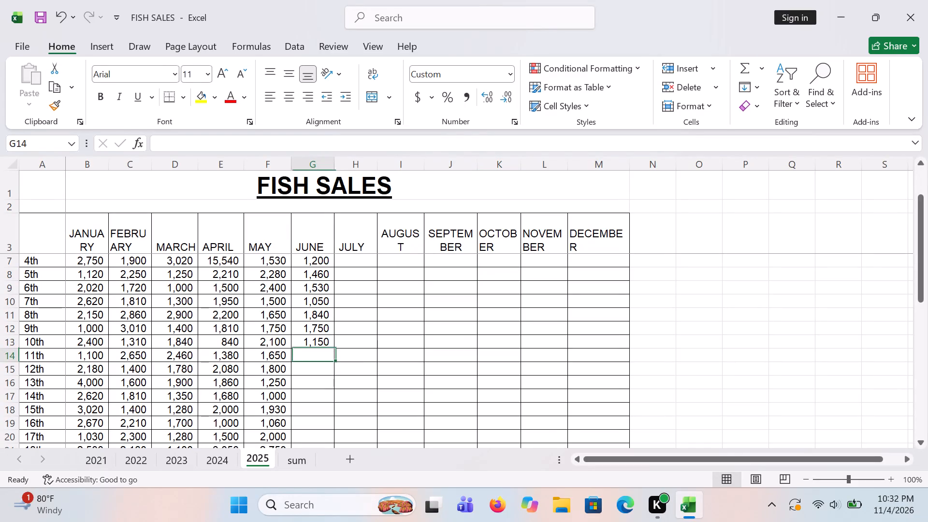
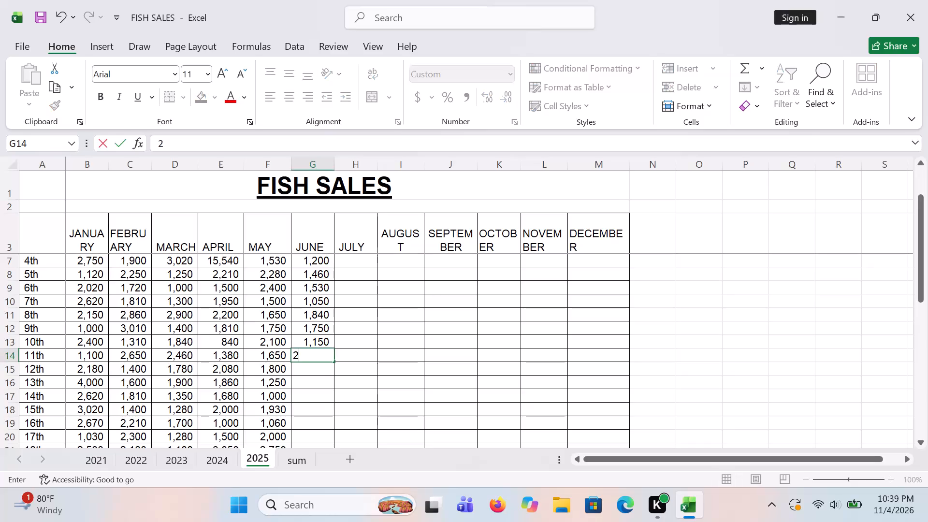
# Enter the June sales for the 11th, 12th and 13th as 2000, 1500 and 1600.
pyautogui.write('000')
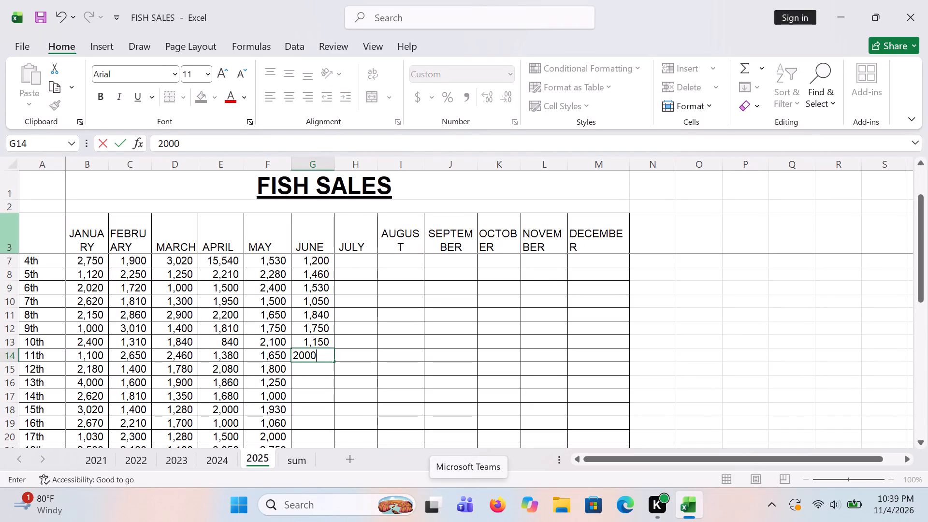
pyautogui.press('Return')
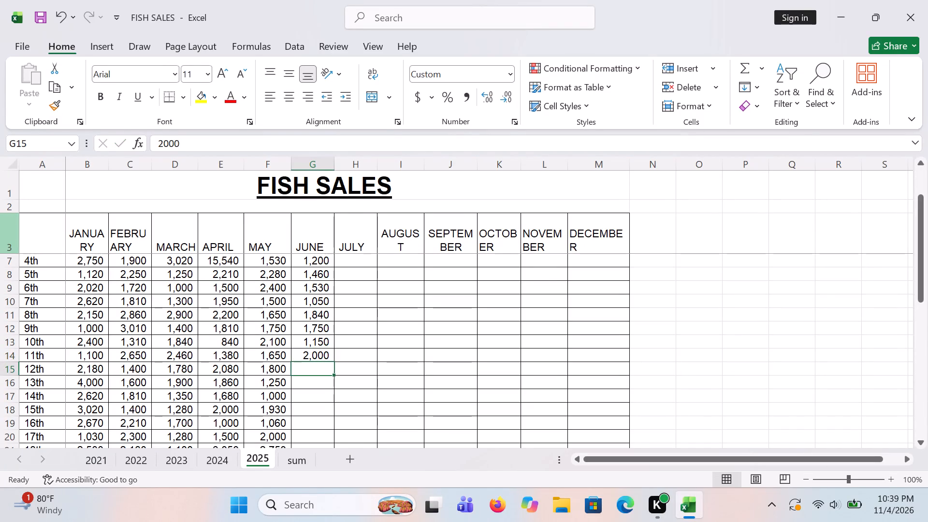
pyautogui.press('1')
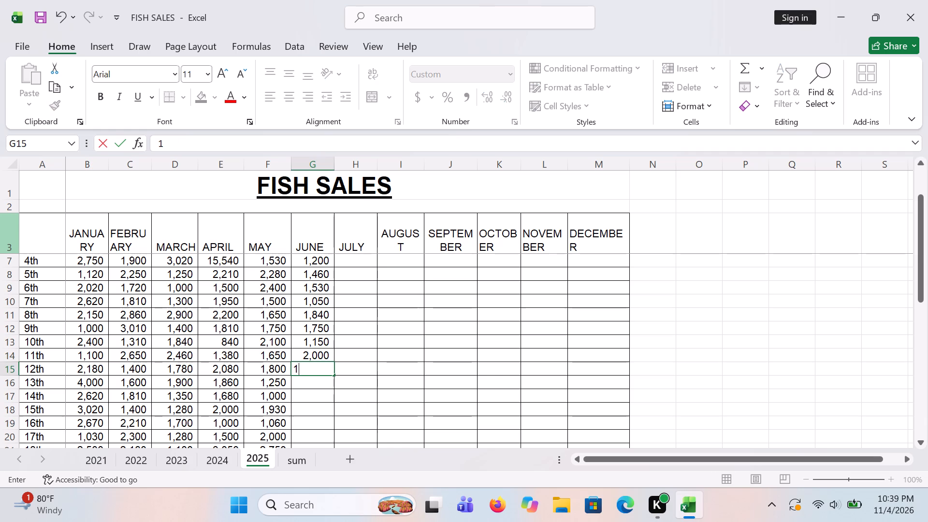
pyautogui.write('500')
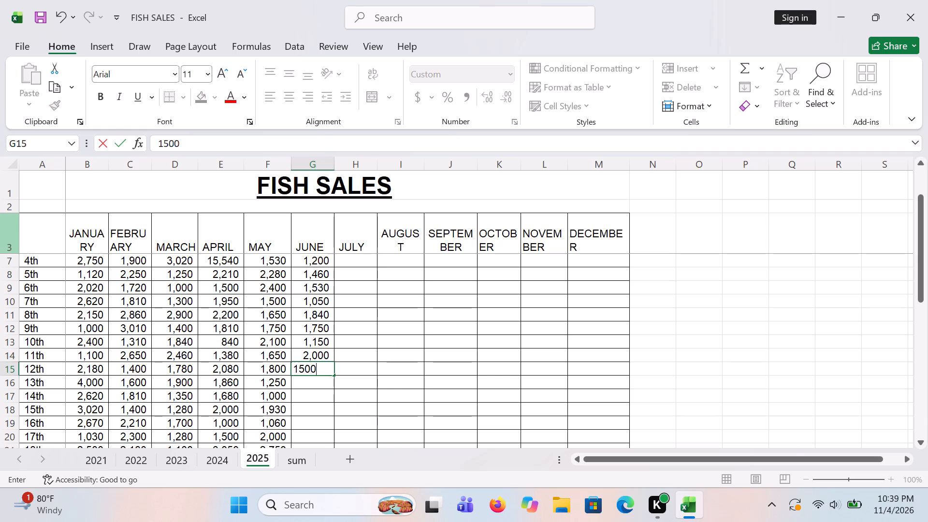
pyautogui.press('Return')
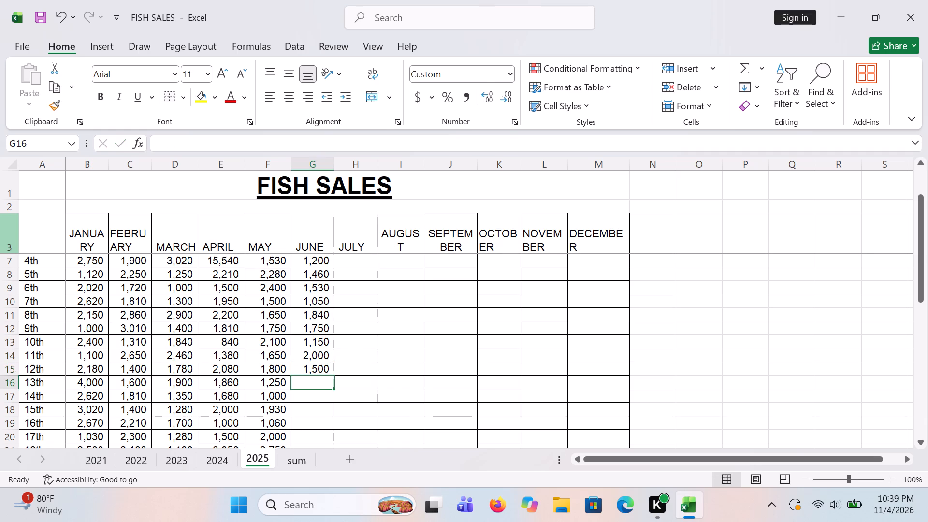
pyautogui.press('1')
pyautogui.write('69')
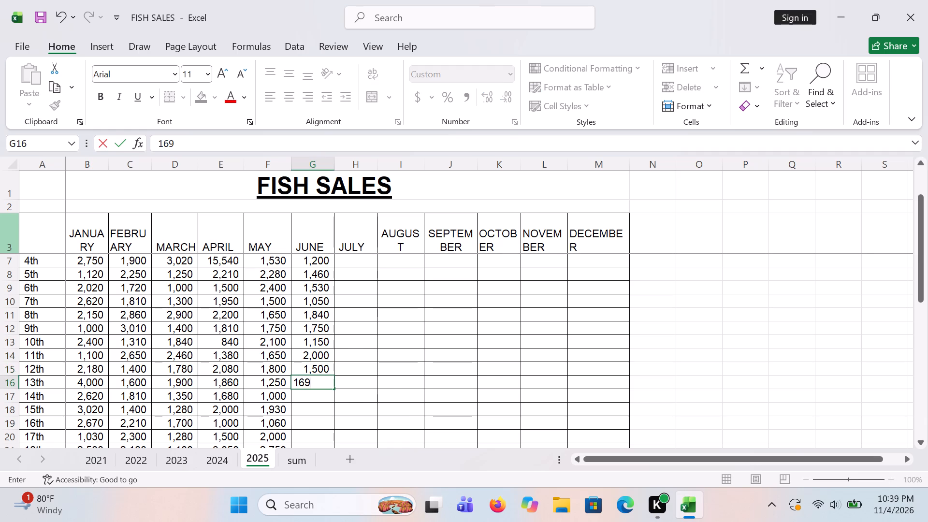
pyautogui.press('BackSpace')
pyautogui.write('00')
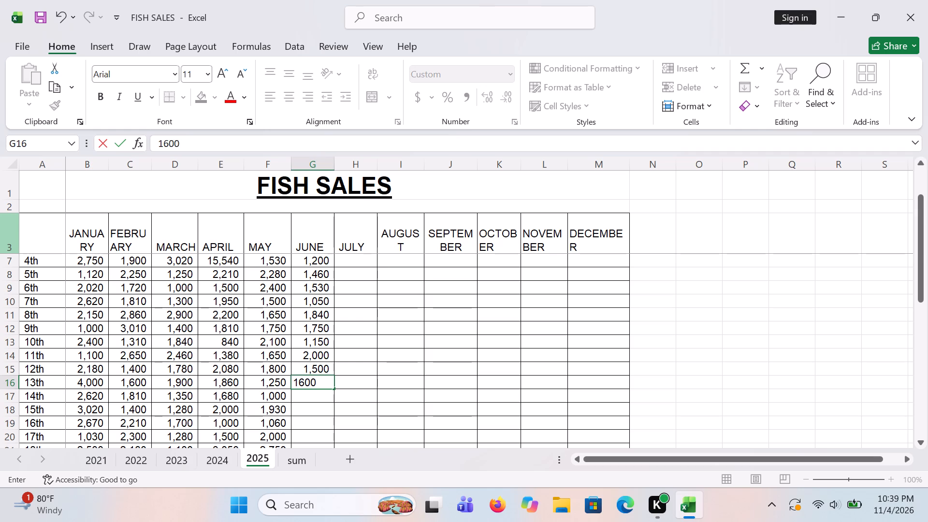
pyautogui.press('Return')
# Enter the June sales for the 14th, 15th and 16th as 2300, 2400 and 1850.
pyautogui.write('23')
pyautogui.write('00')
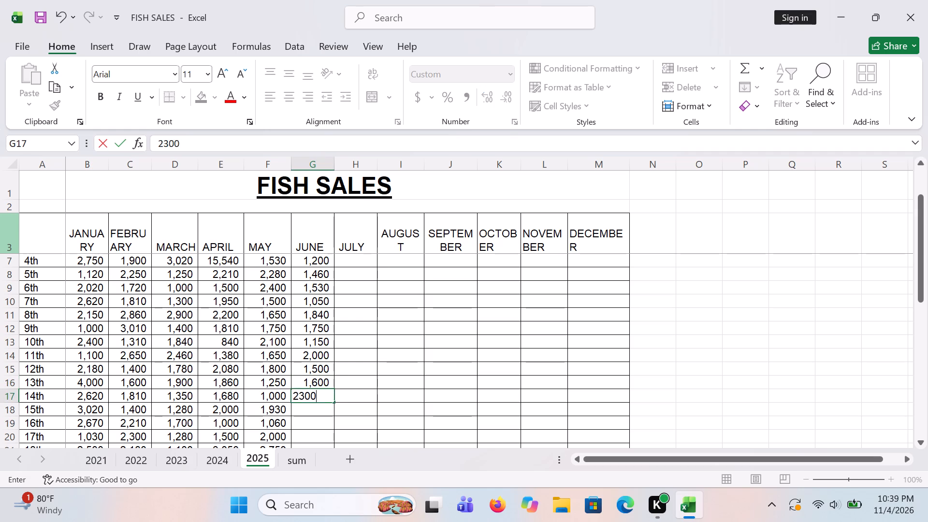
pyautogui.press('Return')
pyautogui.write('2400')
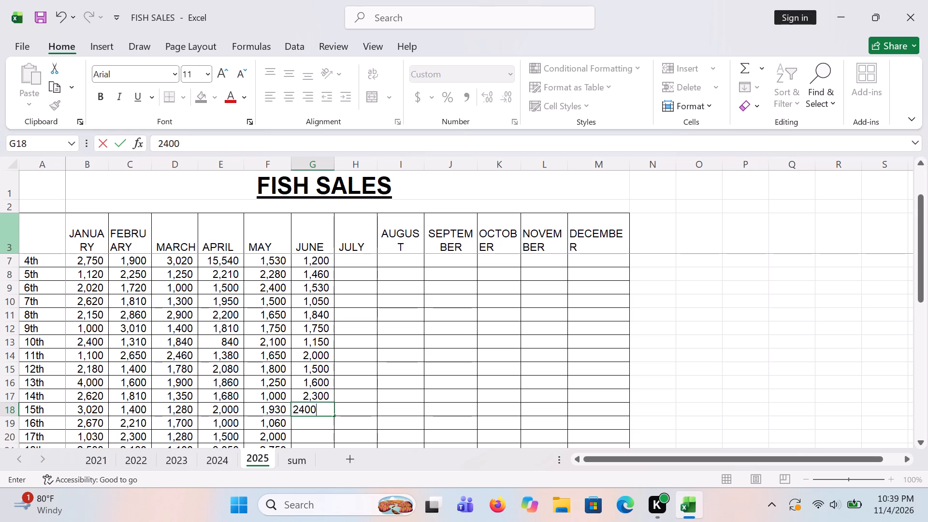
pyautogui.press('Return')
pyautogui.press('1')
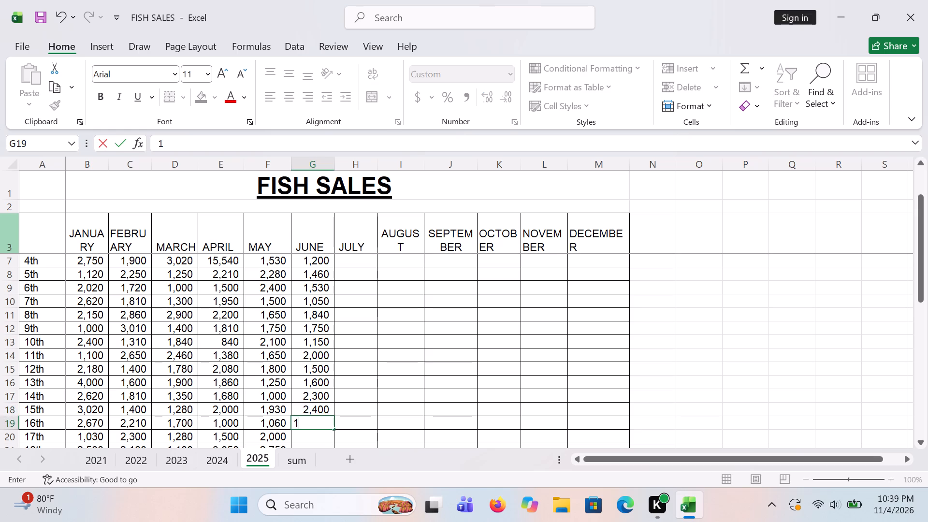
pyautogui.write('85')
pyautogui.press('0')
pyautogui.press('Return')
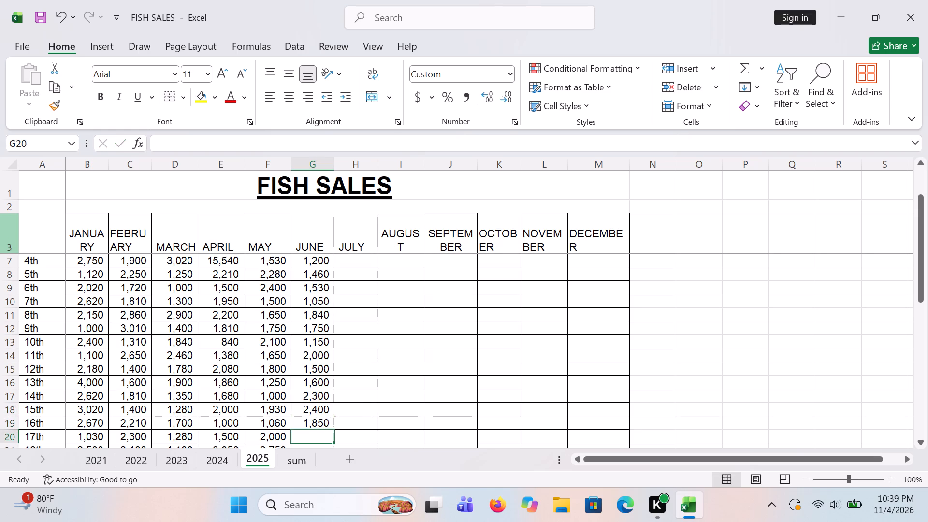
# Save the fish sales workbook.
pyautogui.click(34, 17)
# Enter the June sales for the 17th, 18th, 19th and 20th as 1200, 900, 1950 and 1350.
pyautogui.scroll(-2, 415, 247)
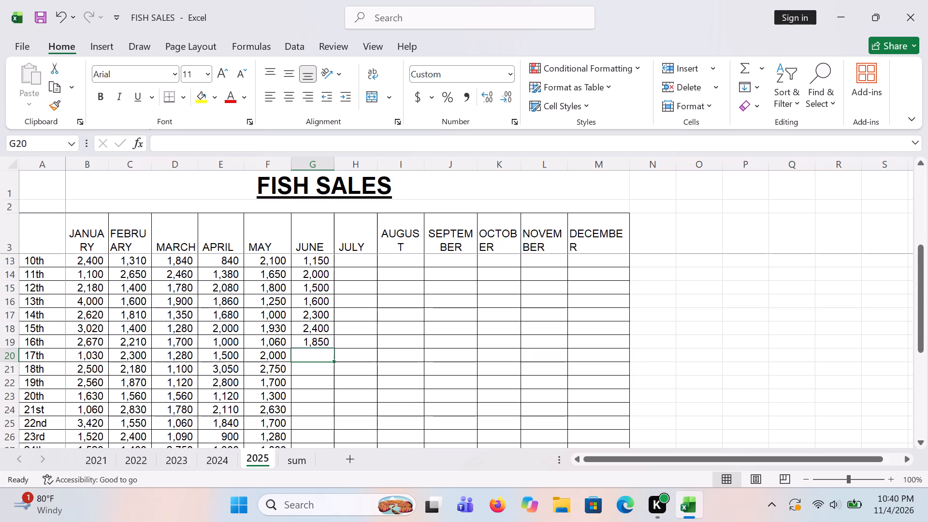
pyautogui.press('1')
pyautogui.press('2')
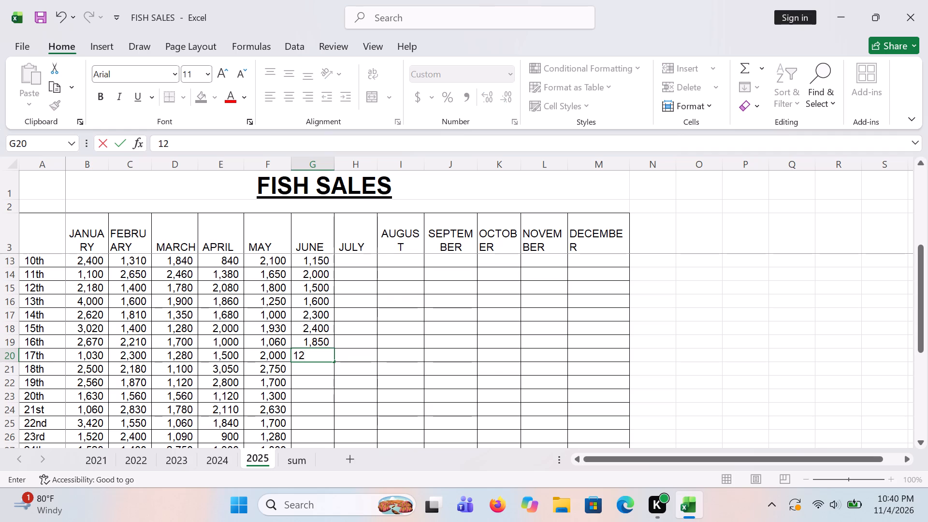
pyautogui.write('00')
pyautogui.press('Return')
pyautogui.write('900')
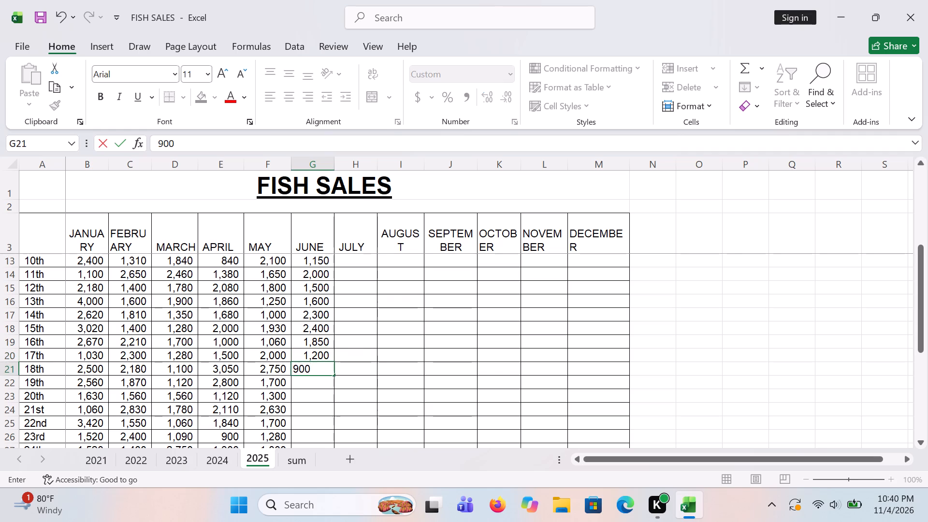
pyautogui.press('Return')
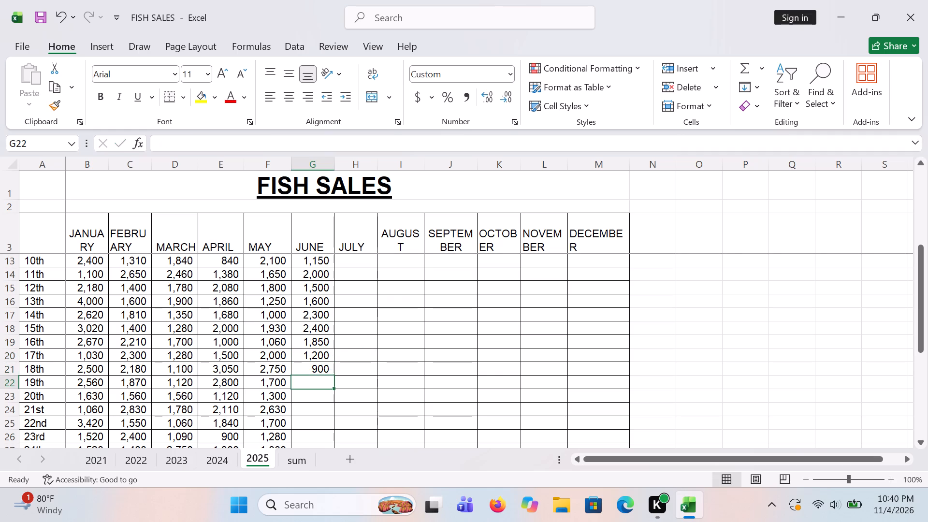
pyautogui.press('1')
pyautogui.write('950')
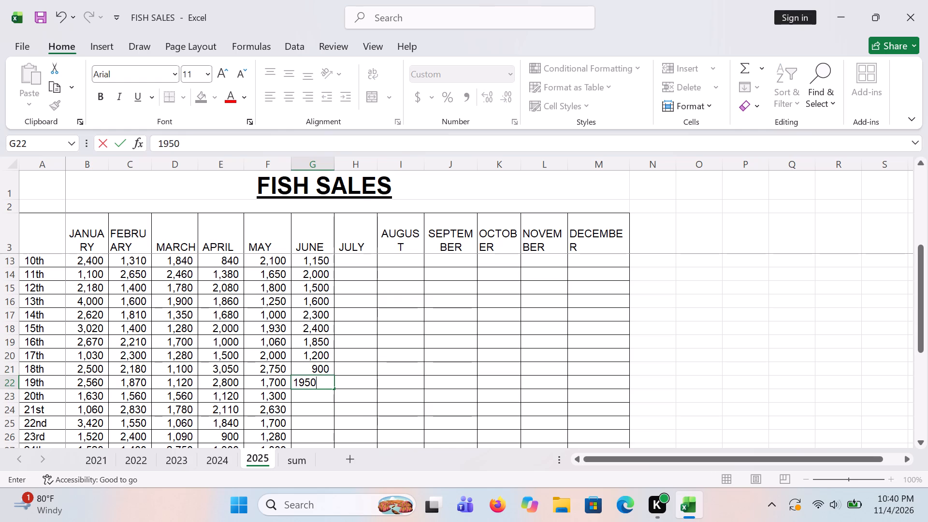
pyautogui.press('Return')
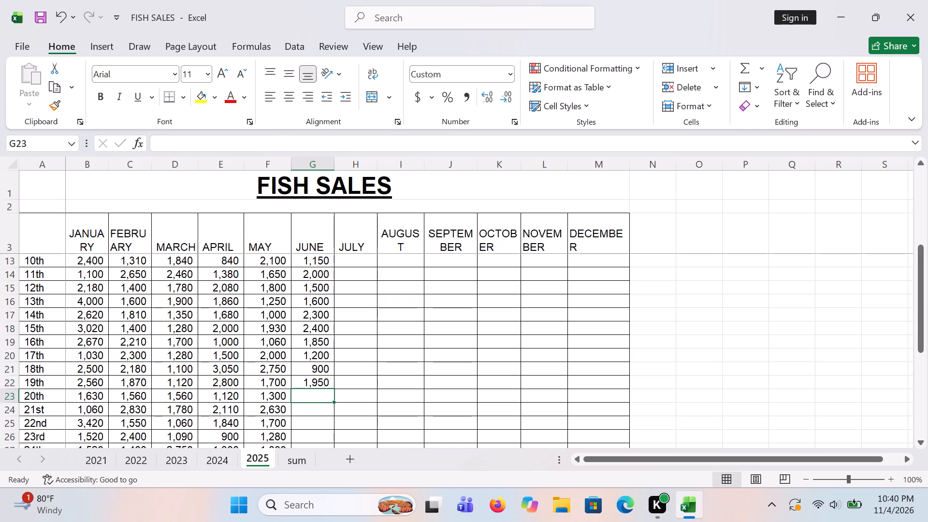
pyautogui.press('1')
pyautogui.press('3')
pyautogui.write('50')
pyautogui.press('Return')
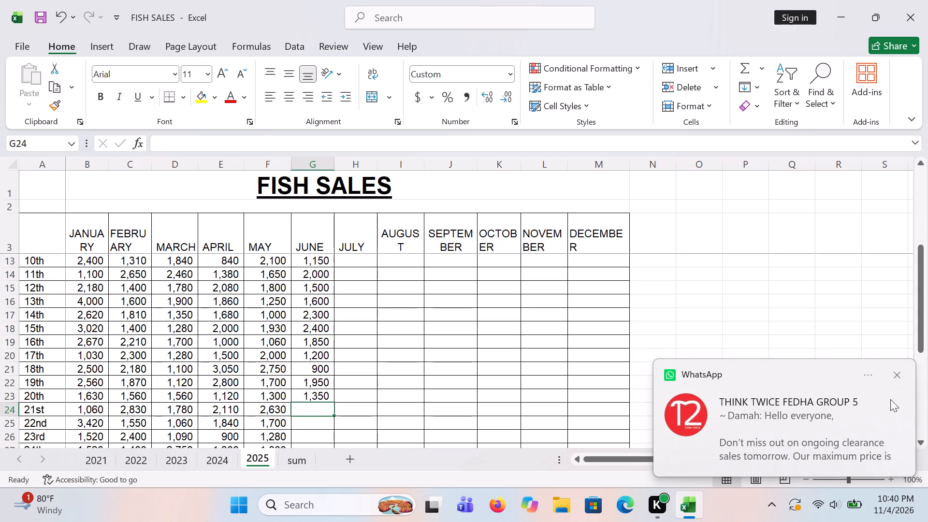
# Dismiss the WhatsApp notification covering the sheet.
pyautogui.click(898, 374)
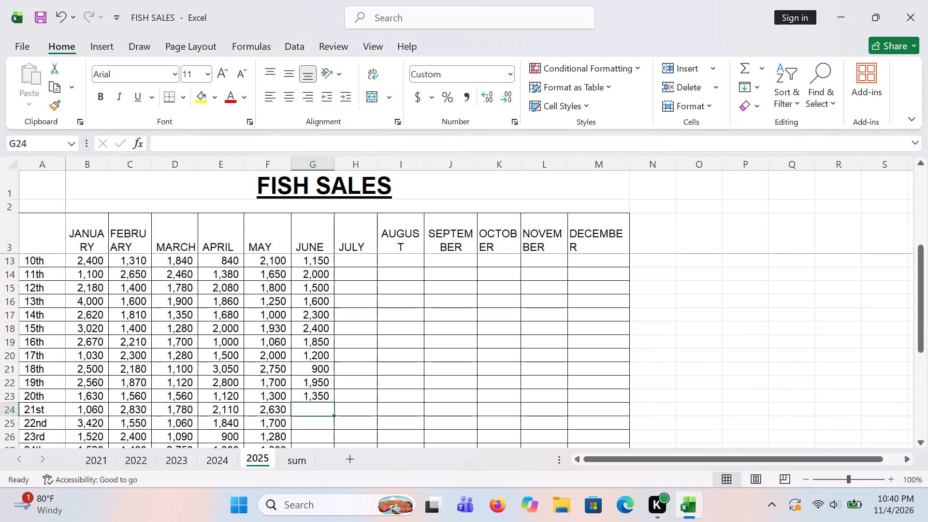
# Enter the June sales for the 21st, 22nd and 23rd as 1450, 1550 and 3500.
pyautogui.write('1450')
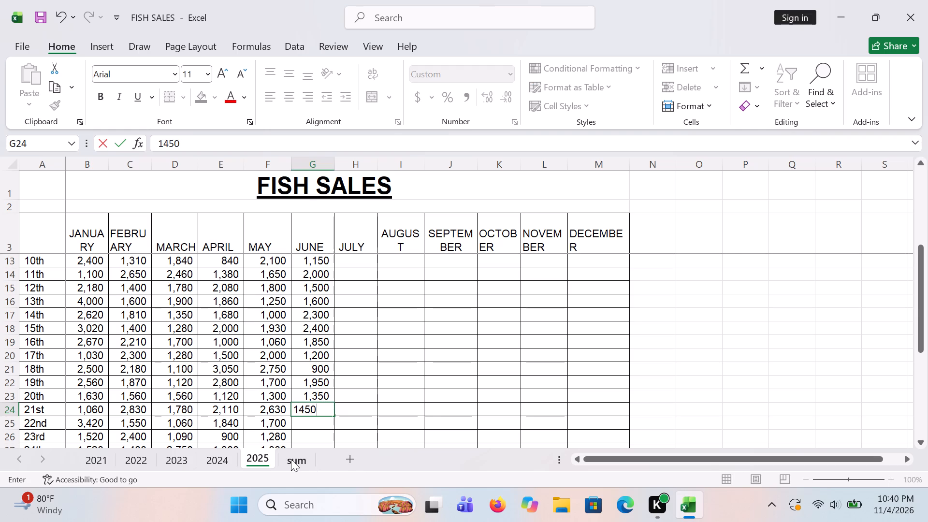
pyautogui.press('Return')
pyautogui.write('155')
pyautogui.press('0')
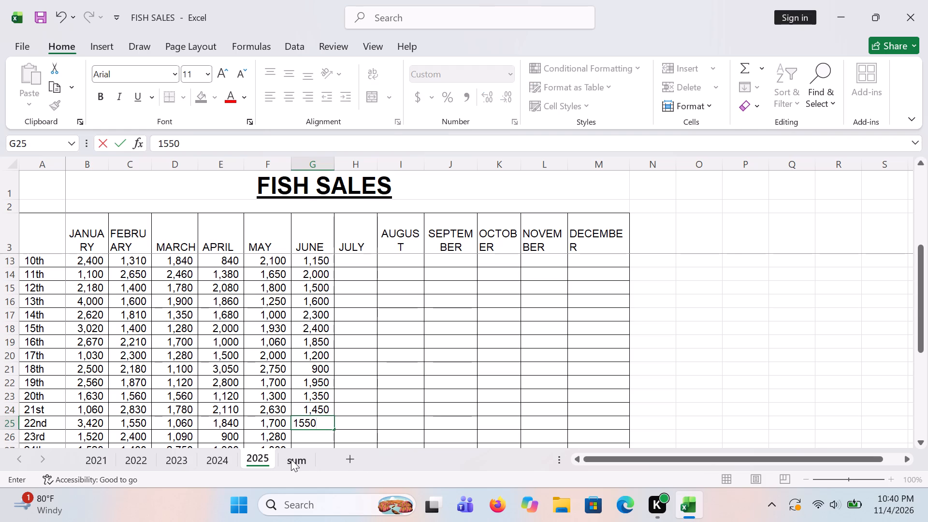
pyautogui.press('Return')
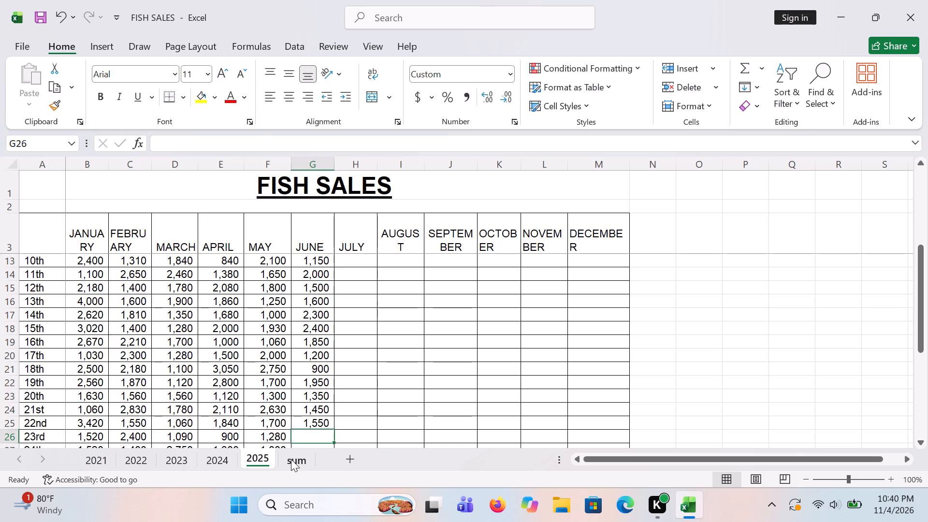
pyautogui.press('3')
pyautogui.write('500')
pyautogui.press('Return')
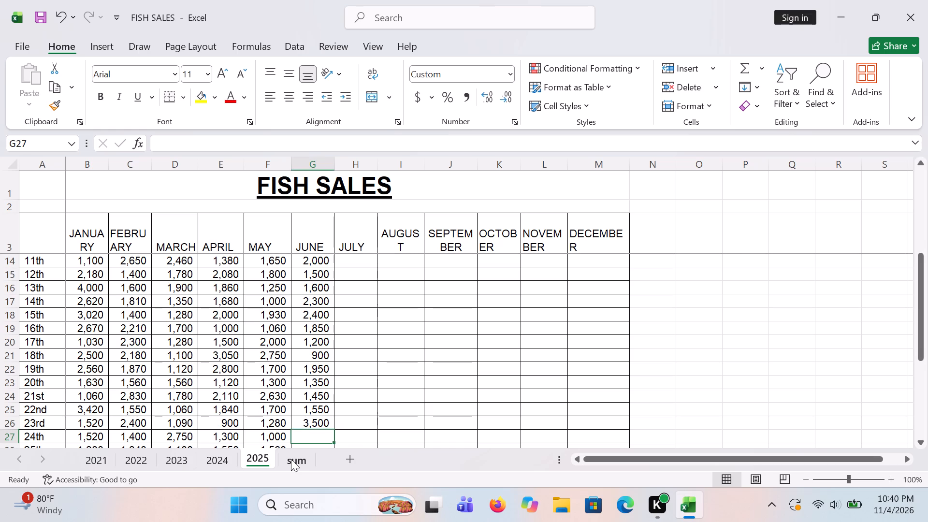
# Enter the June sales for the 24th and 25th as 1800 and 1550.
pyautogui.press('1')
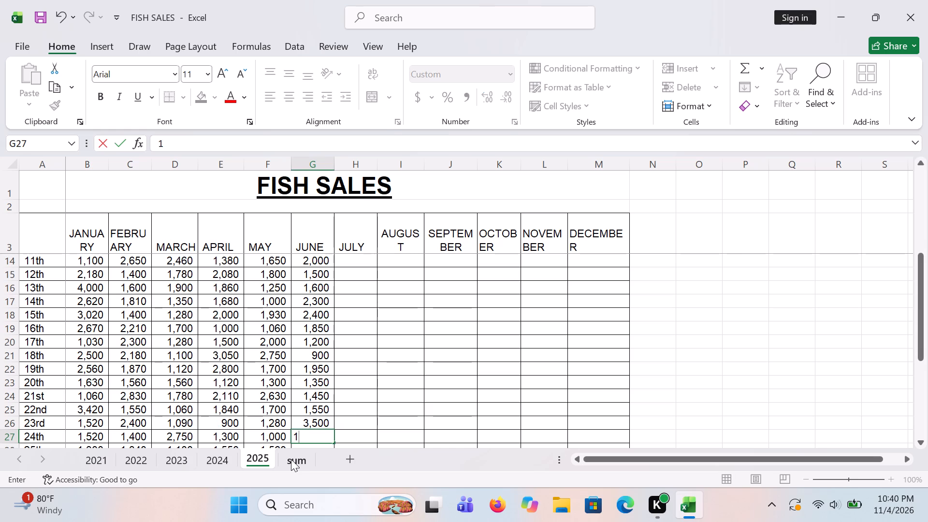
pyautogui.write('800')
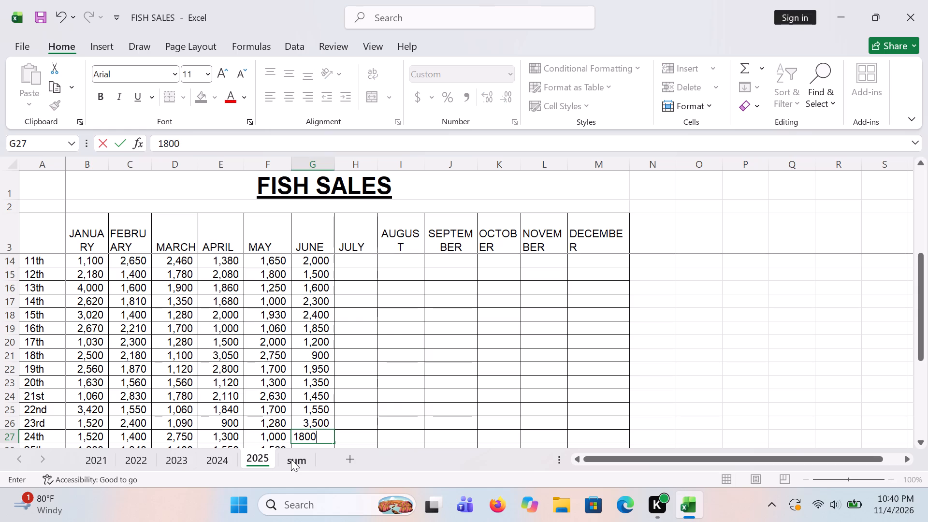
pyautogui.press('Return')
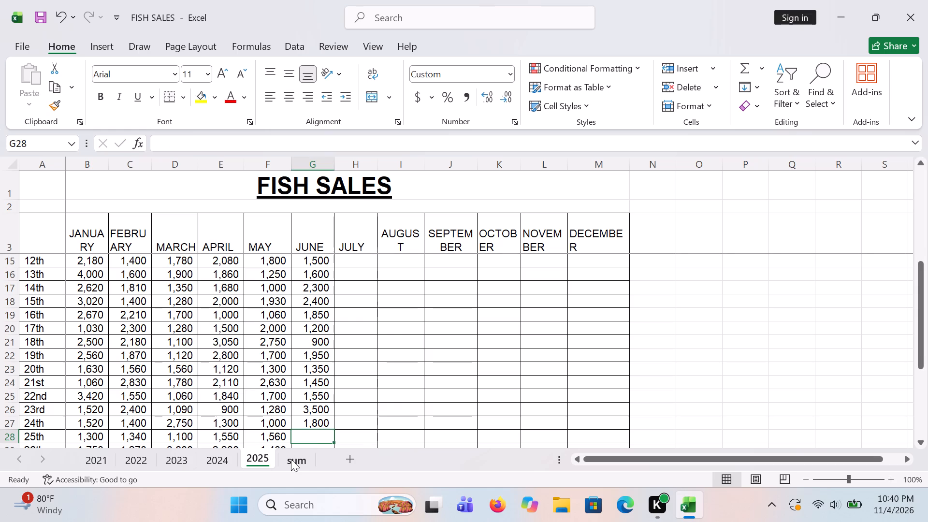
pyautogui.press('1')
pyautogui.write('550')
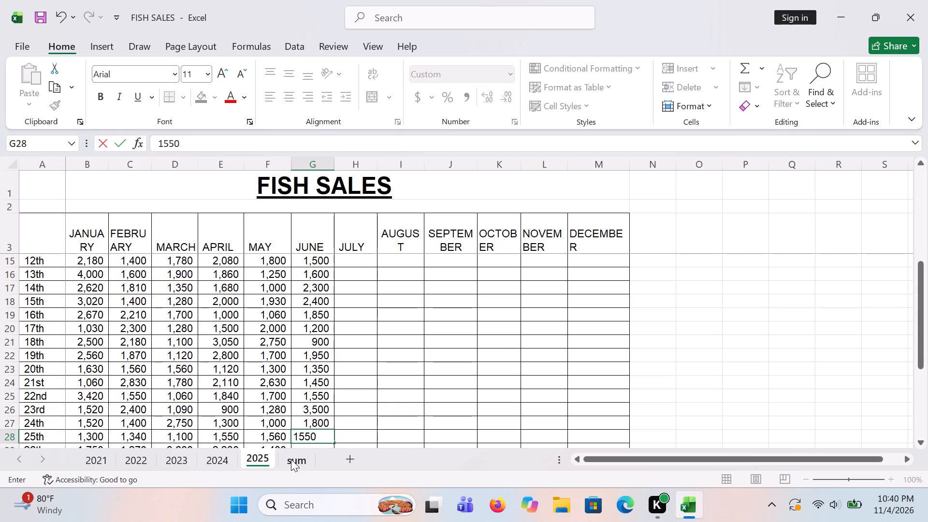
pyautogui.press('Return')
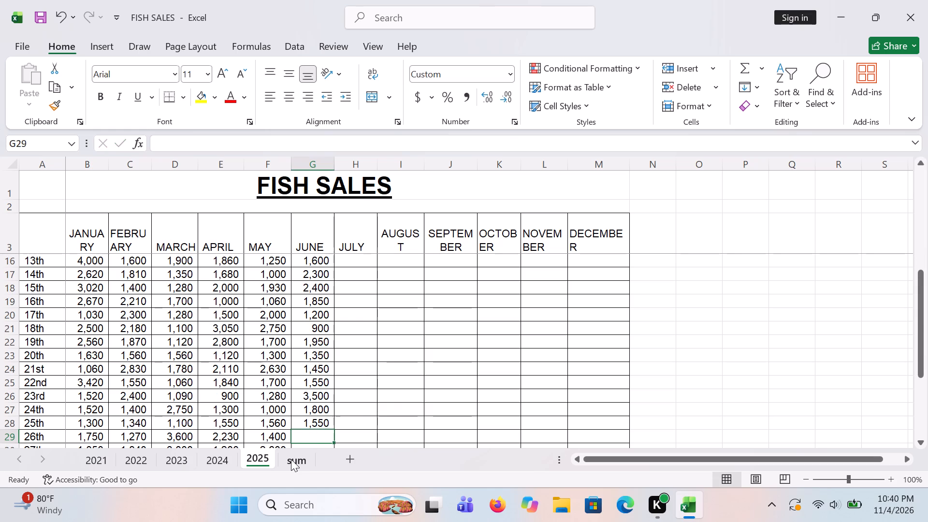
# Enter the June sales for the 26th, 27th and 28th as 1800, 1250 and 1750.
pyautogui.press('1')
pyautogui.press('8')
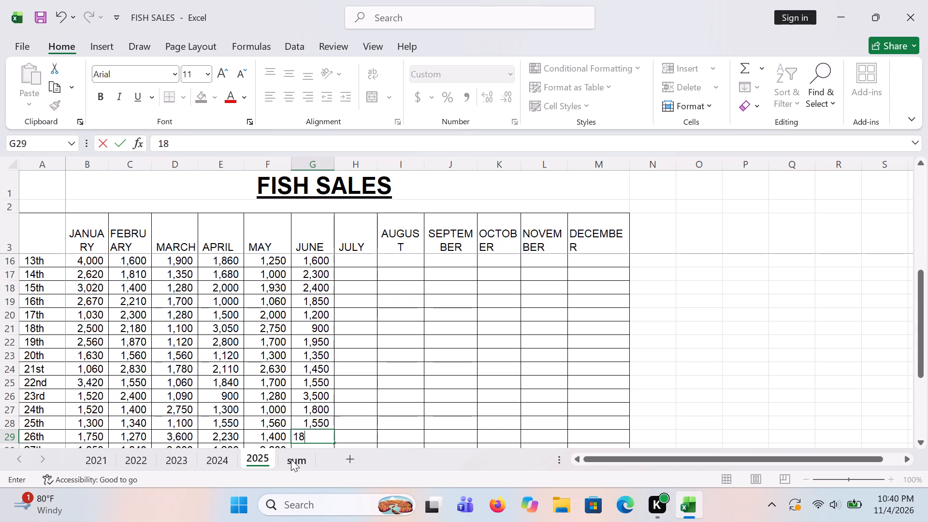
pyautogui.write('00')
pyautogui.press('Return')
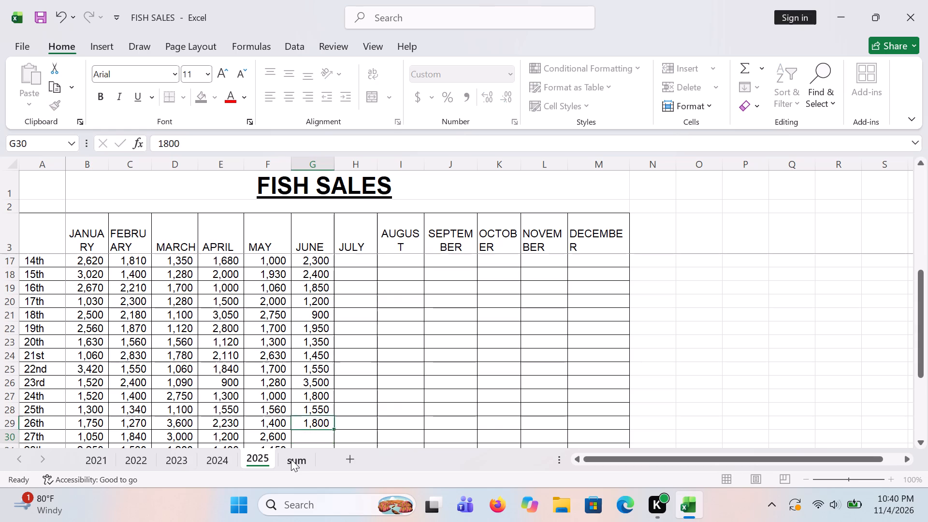
pyautogui.write('12')
pyautogui.press('5')
pyautogui.press('0')
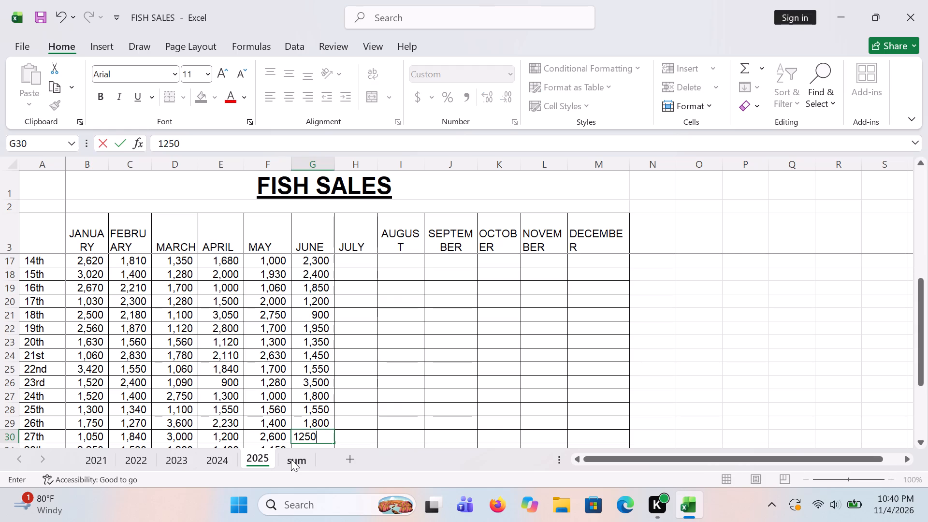
pyautogui.press('Return')
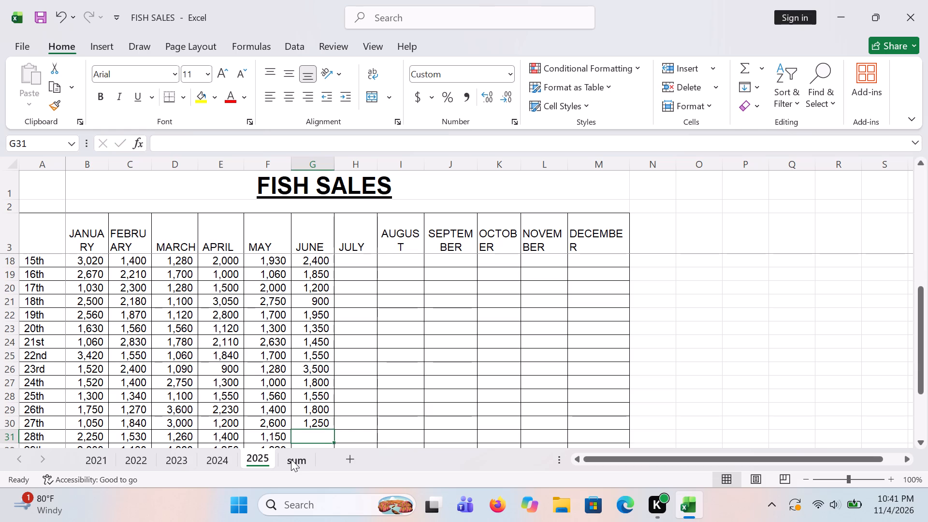
pyautogui.press('1')
pyautogui.write('75')
pyautogui.press('0')
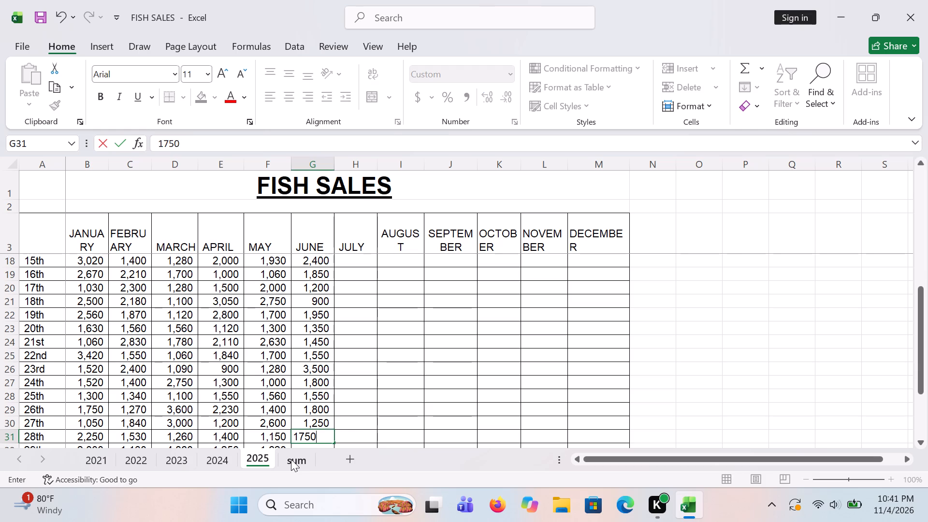
pyautogui.press('Return')
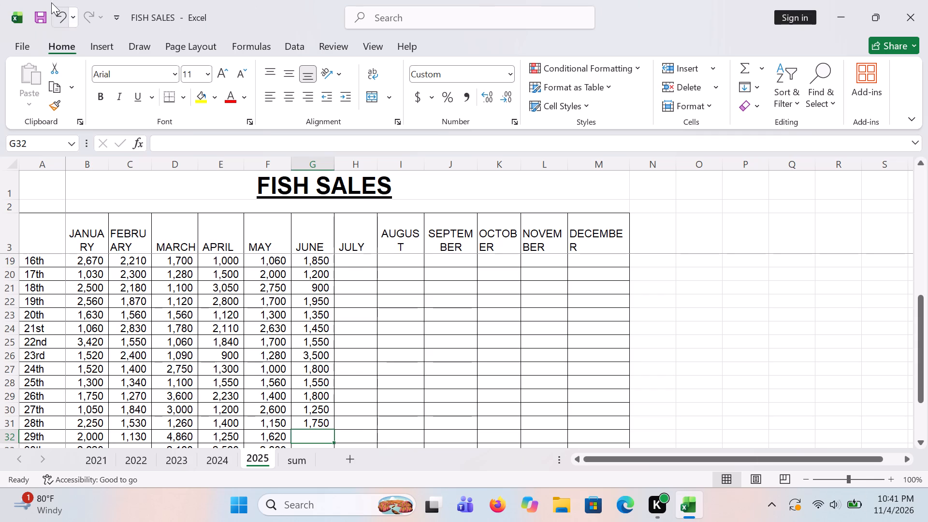
# Save the workbook with the new June entries.
pyautogui.click(36, 16)
# Review the end of the June column, checking the cells from the 30th back up to the 22nd.
pyautogui.scroll(-1, 369, 342)
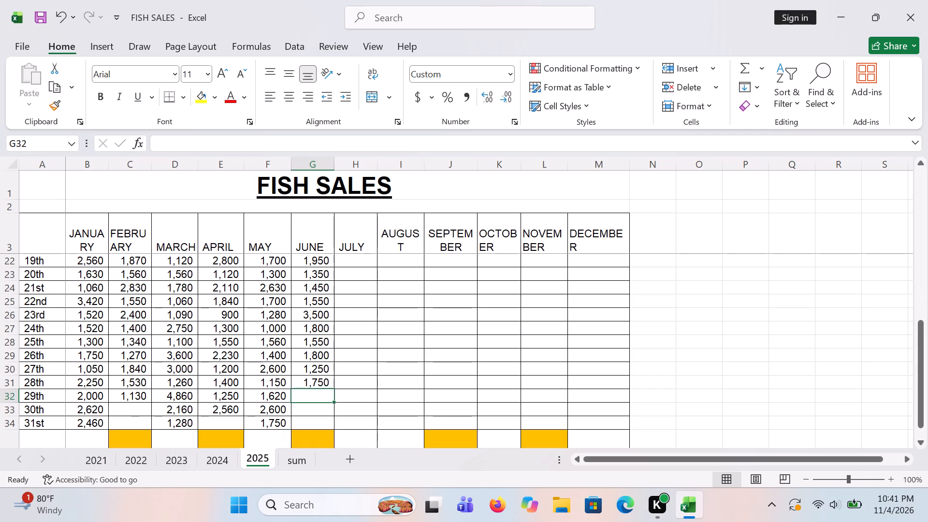
pyautogui.click(319, 409)
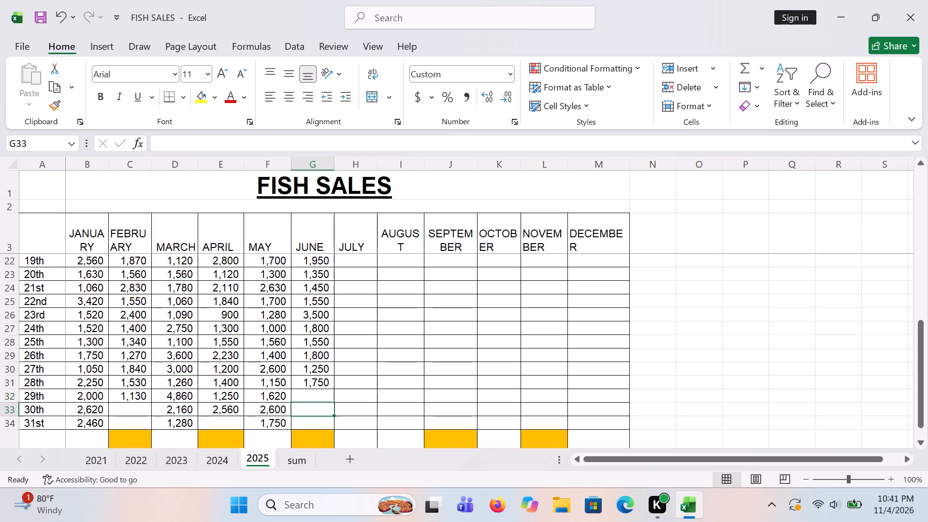
pyautogui.click(319, 399)
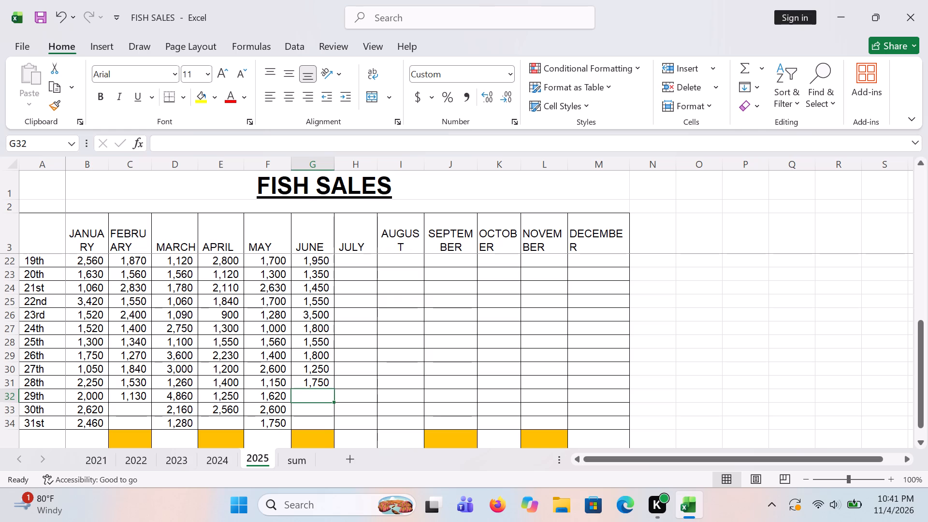
pyautogui.click(357, 391)
pyautogui.click(316, 385)
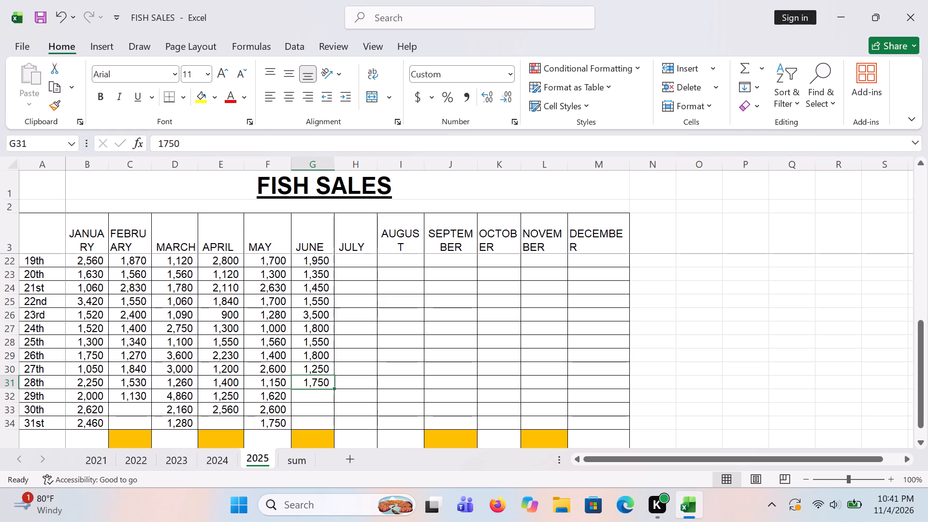
pyautogui.click(320, 357)
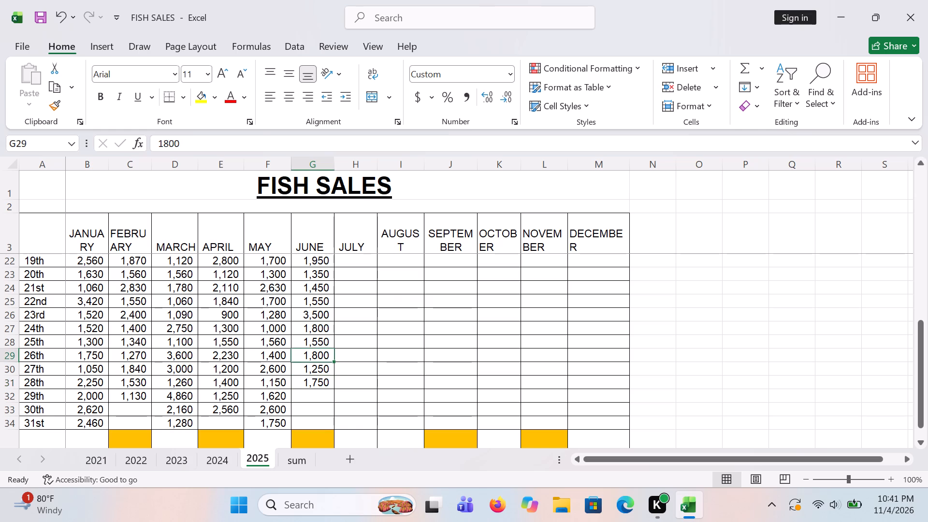
pyautogui.click(317, 333)
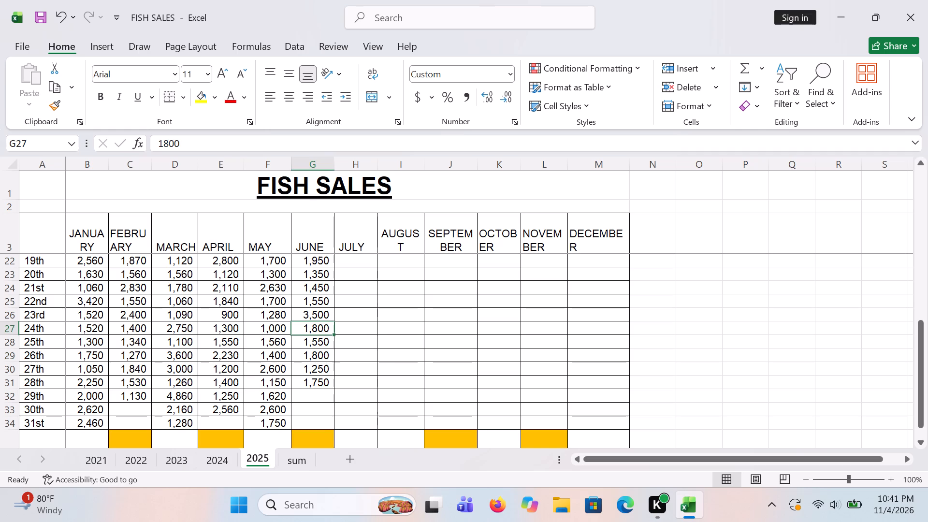
pyautogui.click(330, 304)
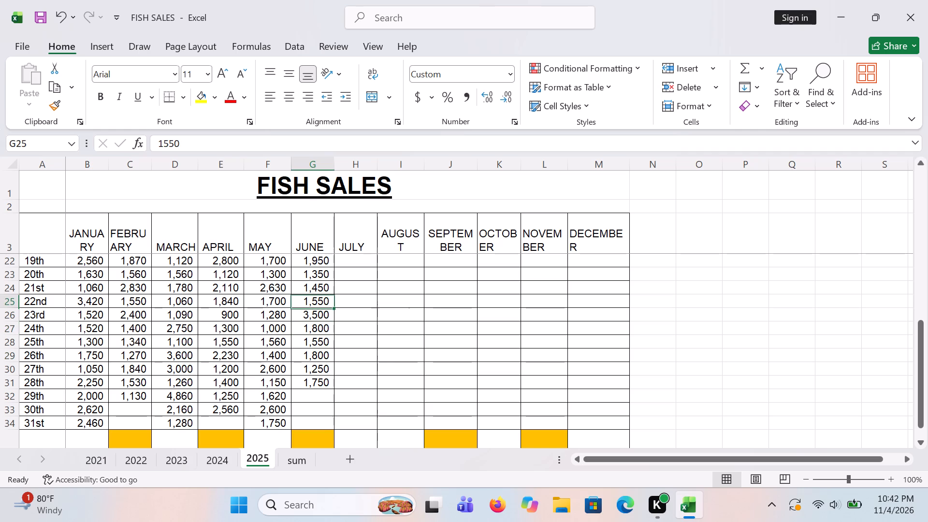
# Enter the June sales in the rows for the 29th, 30th and 31st as 1800, 1250 and 3200.
pyautogui.scroll(3, 325, 361)
pyautogui.scroll(-2, 325, 357)
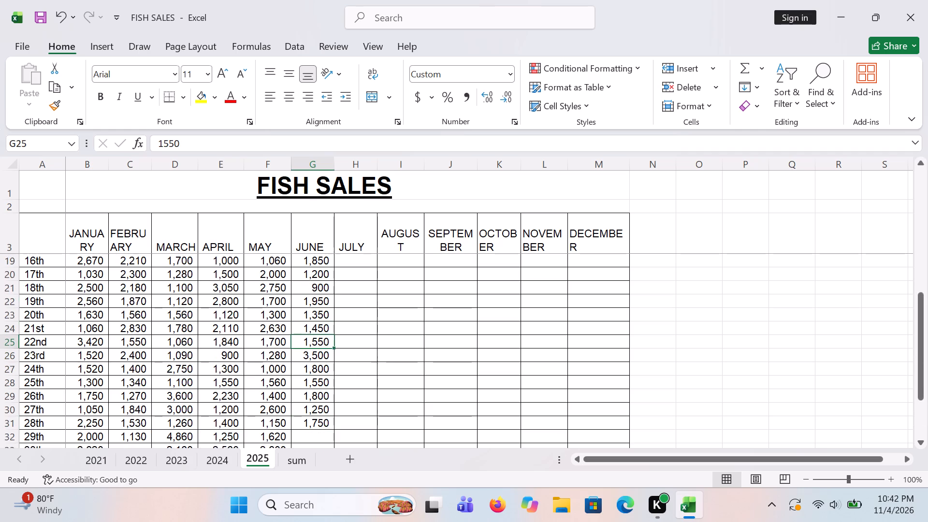
pyautogui.scroll(-1, 325, 357)
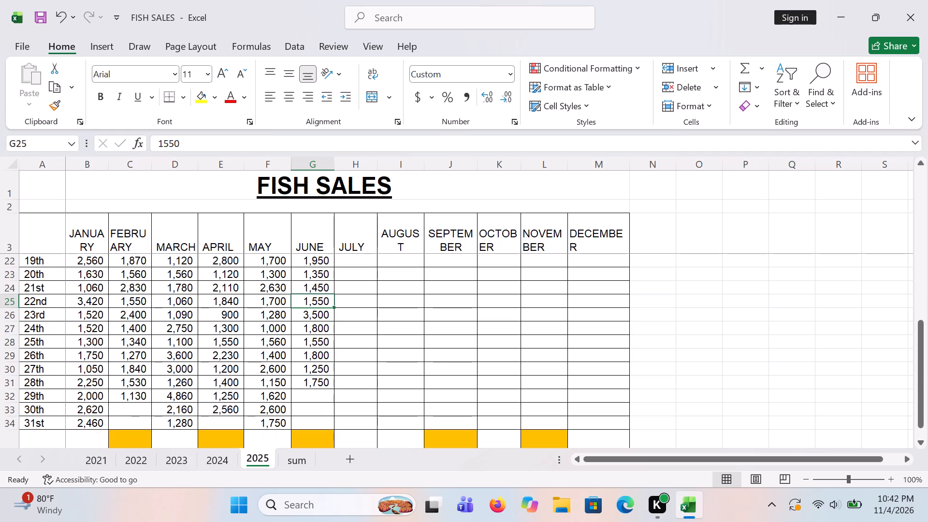
pyautogui.click(317, 395)
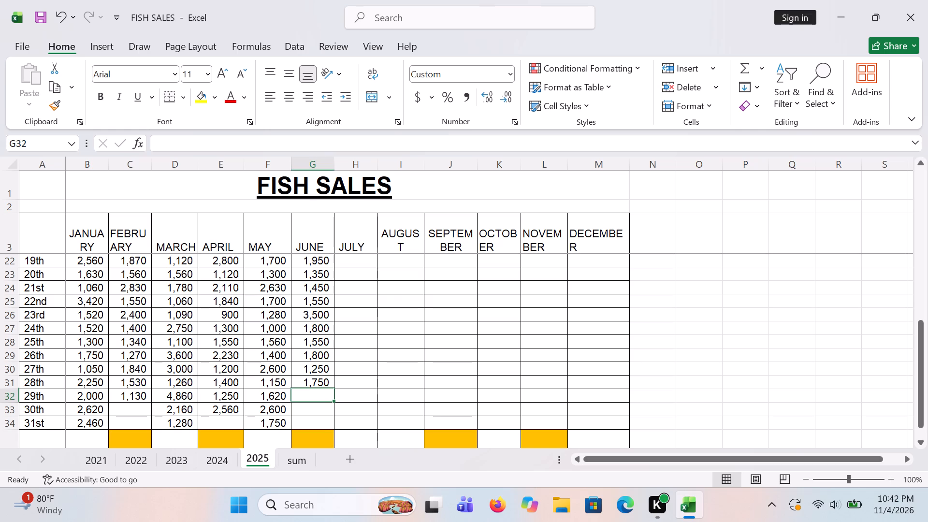
pyautogui.press('1')
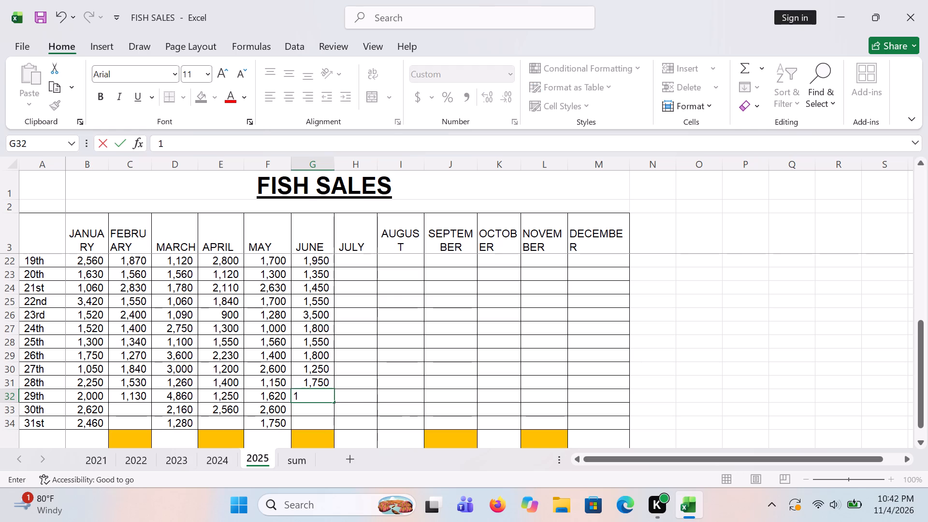
pyautogui.press('8')
pyautogui.write('00')
pyautogui.press('Return')
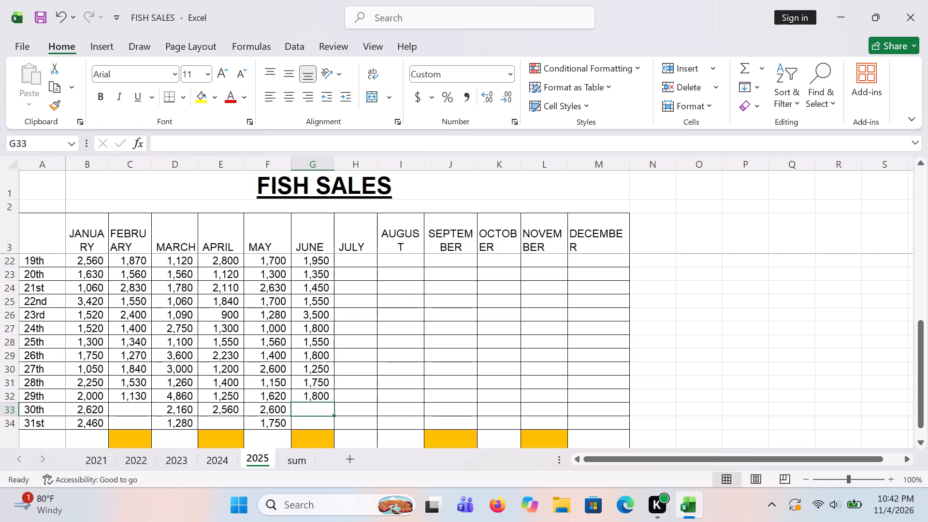
pyautogui.write('12')
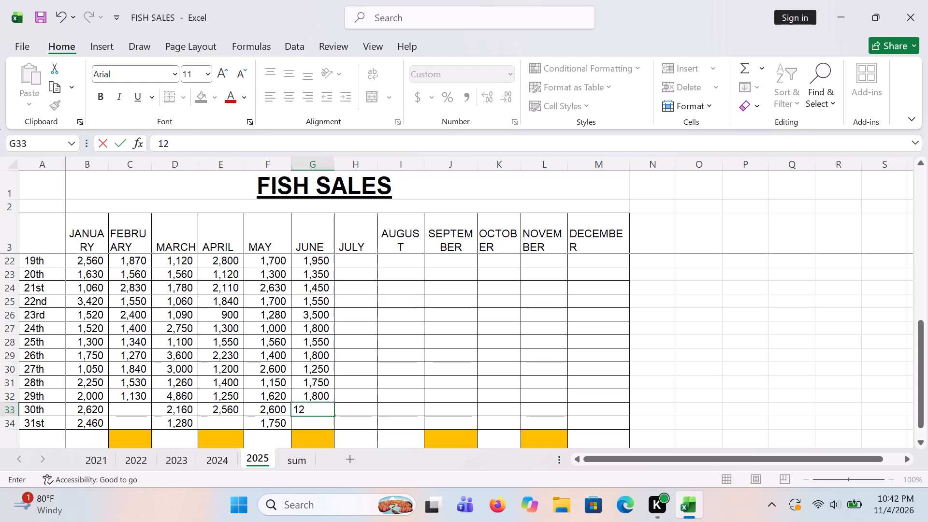
pyautogui.write('50')
pyautogui.press('Return')
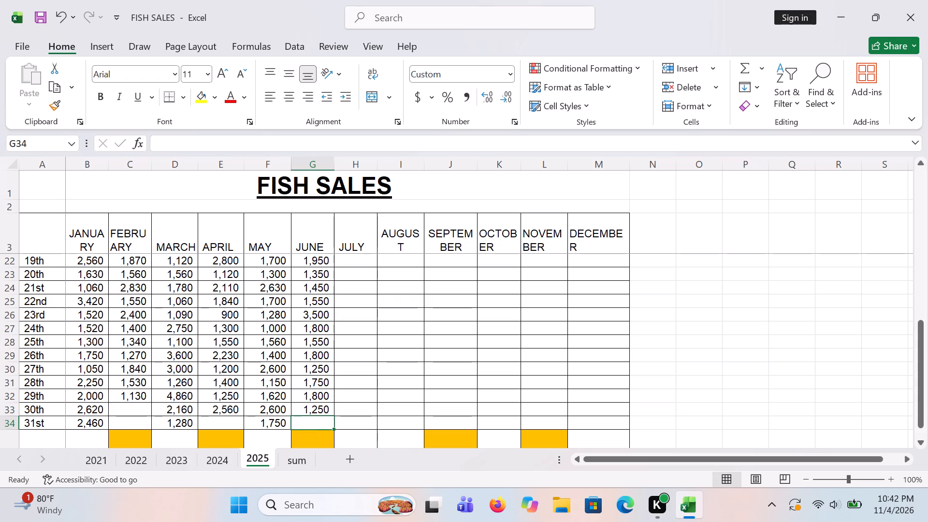
pyautogui.write('3200')
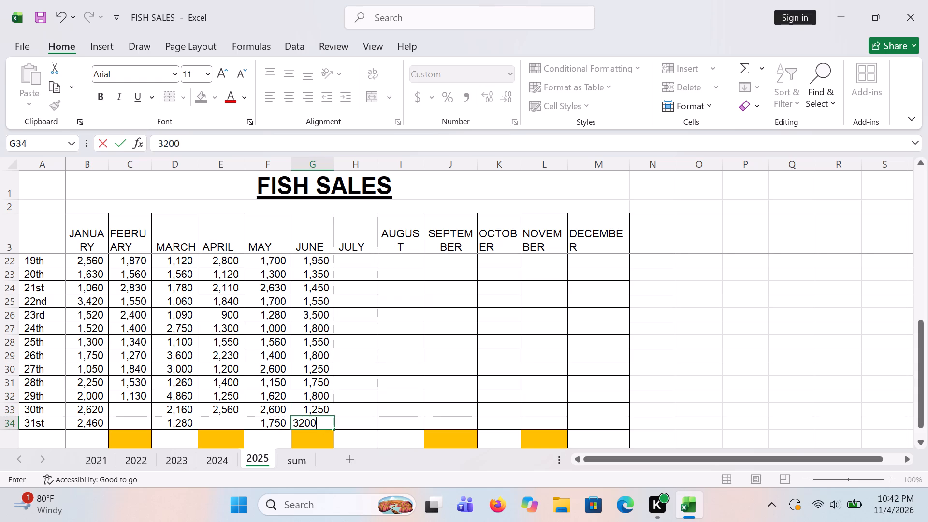
pyautogui.press('Return')
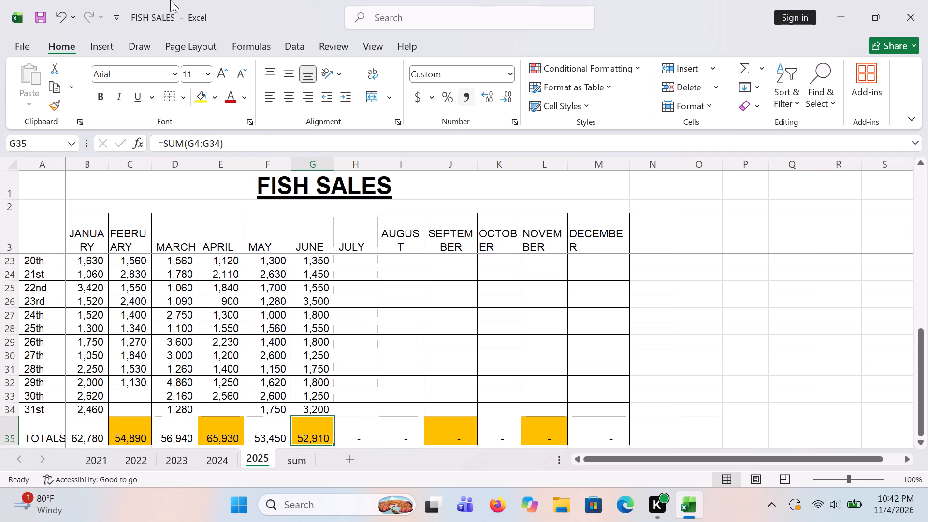
# Save the workbook with the completed June column.
pyautogui.click(43, 13)
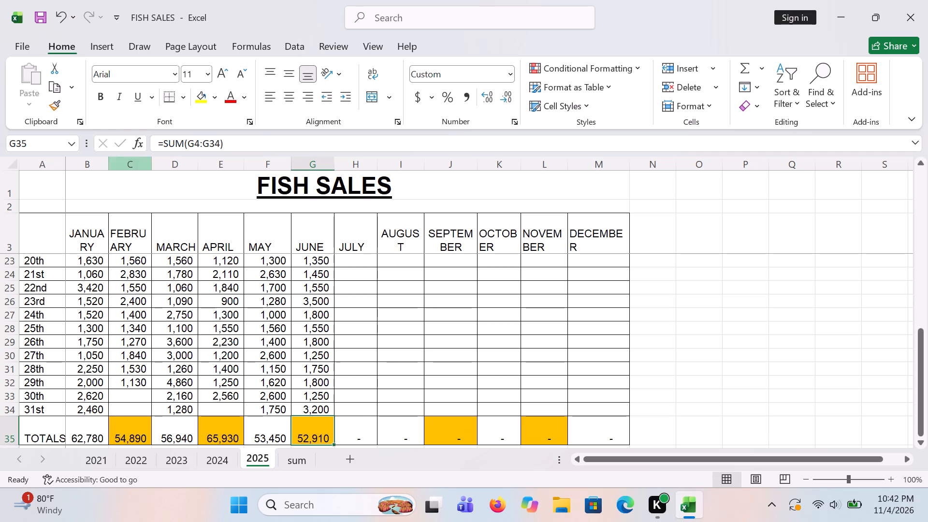
# Review the June column entries between the 1st and the totals row.
pyautogui.scroll(7, 397, 322)
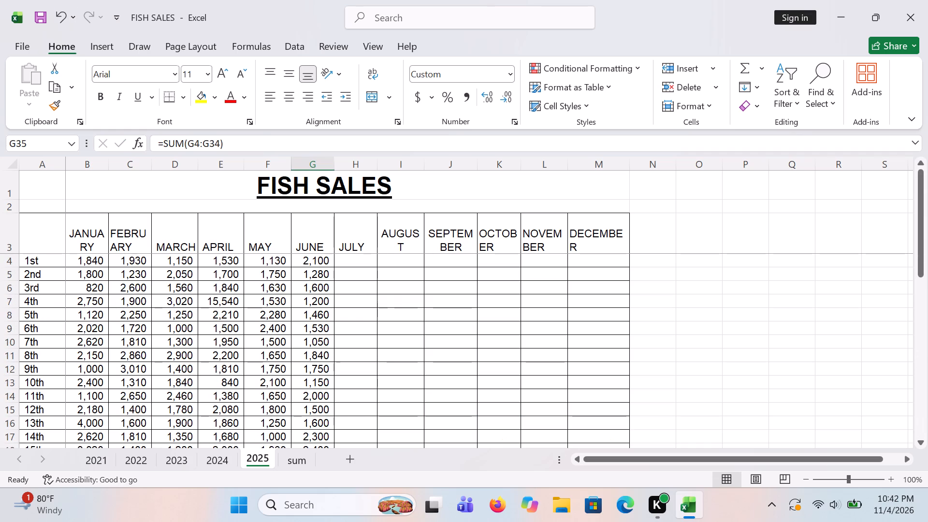
pyautogui.scroll(-7, 398, 323)
pyautogui.scroll(2, 389, 309)
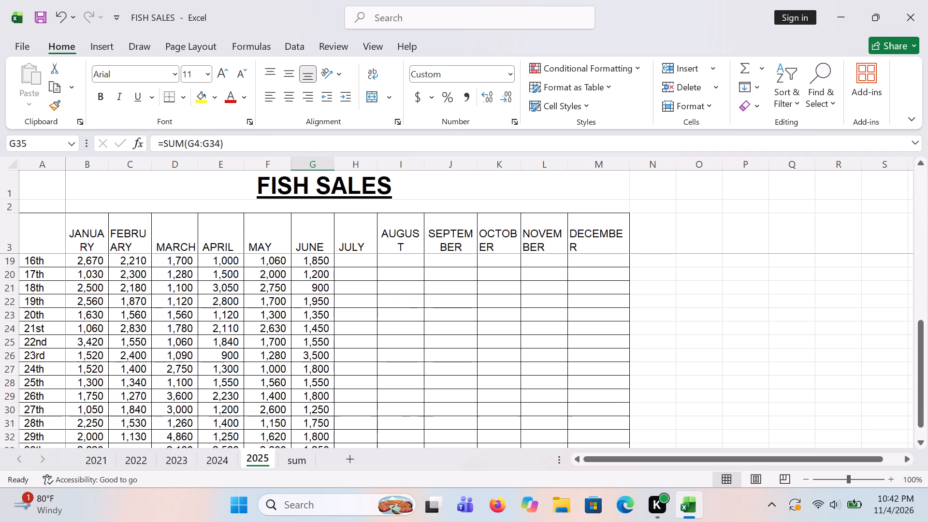
pyautogui.scroll(9, 389, 309)
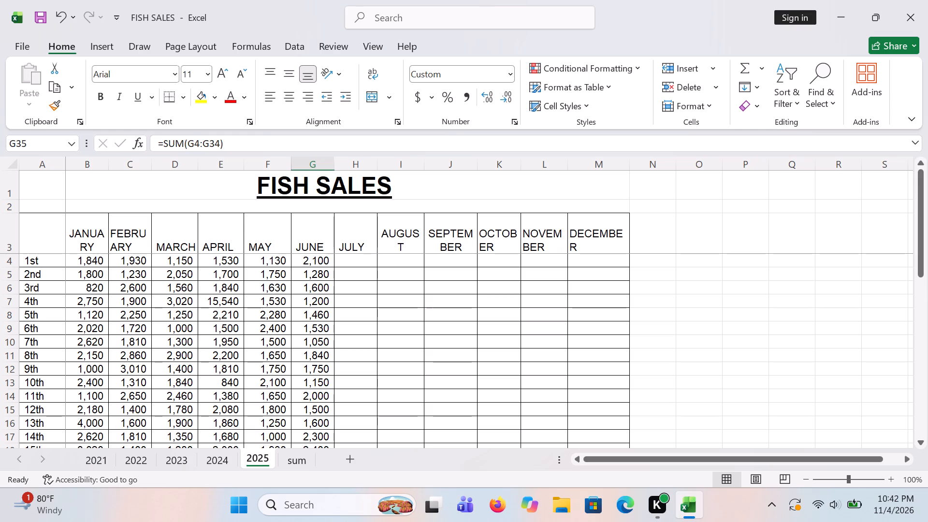
# Enter the July sales for the 1st, 2nd and 3rd as 1560, 1280 and 1500.
pyautogui.scroll(4, 354, 256)
pyautogui.click(352, 260)
pyautogui.press('1')
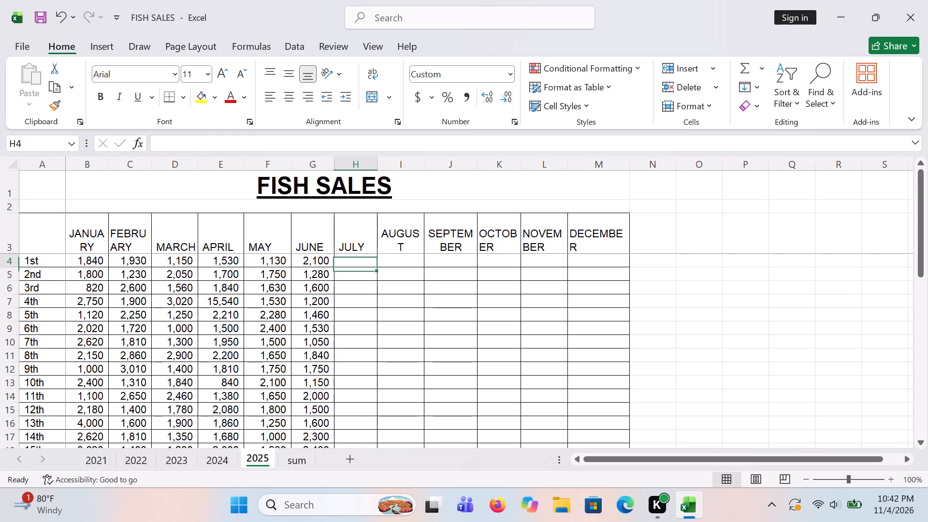
pyautogui.press('5')
pyautogui.press('6')
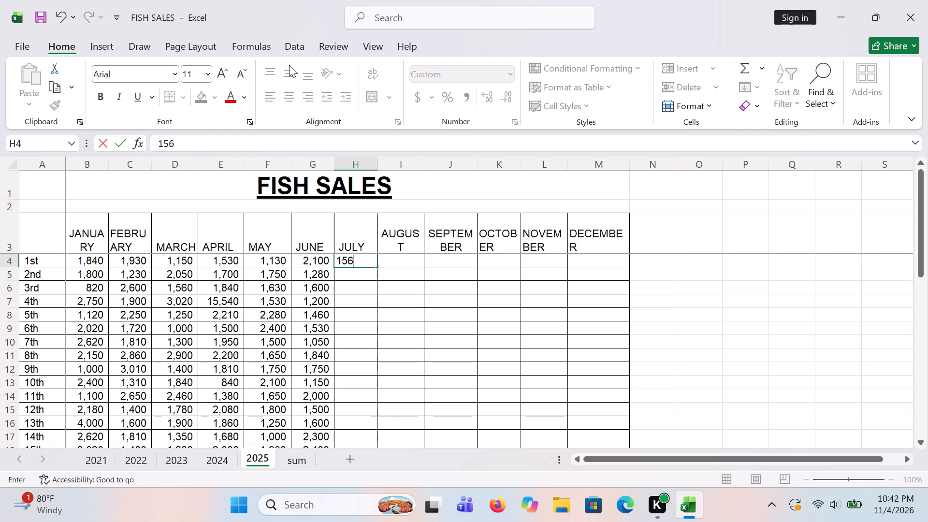
pyautogui.press('0')
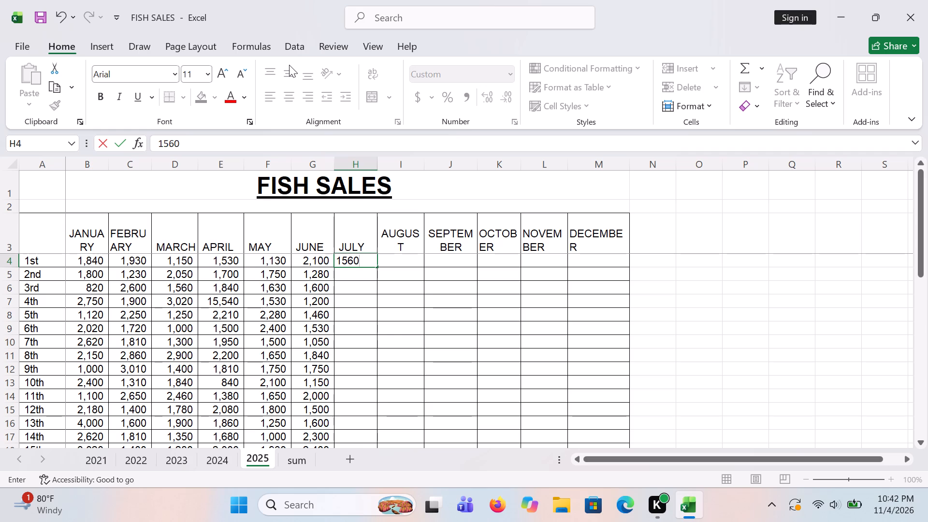
pyautogui.press('Return')
pyautogui.write('12')
pyautogui.write('80')
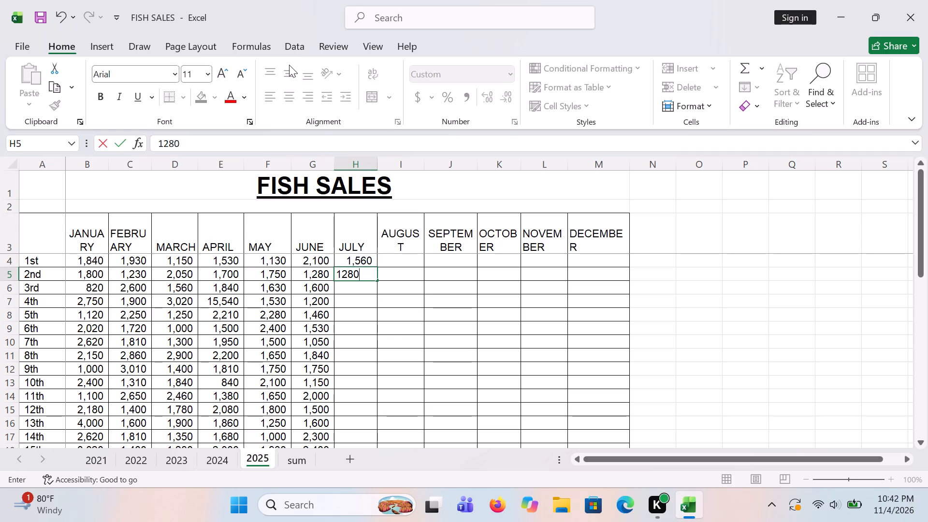
pyautogui.press('Return')
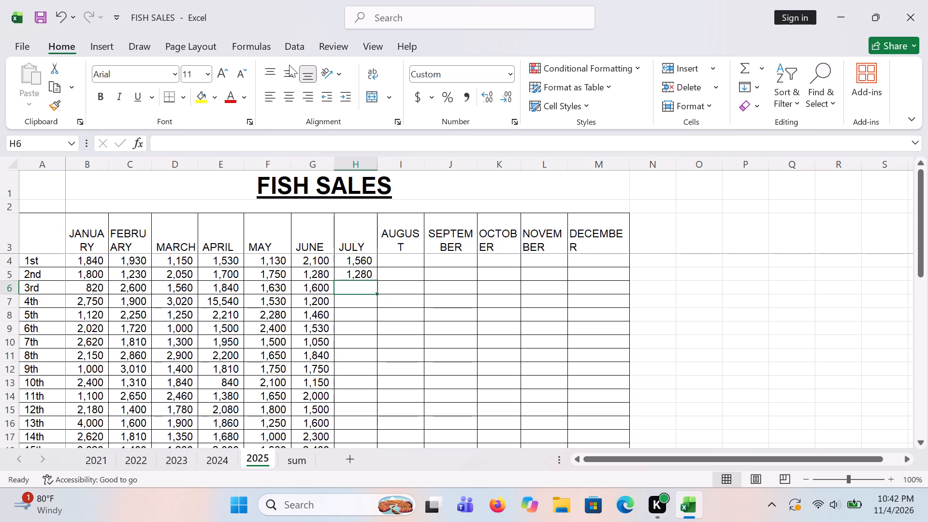
pyautogui.write('15')
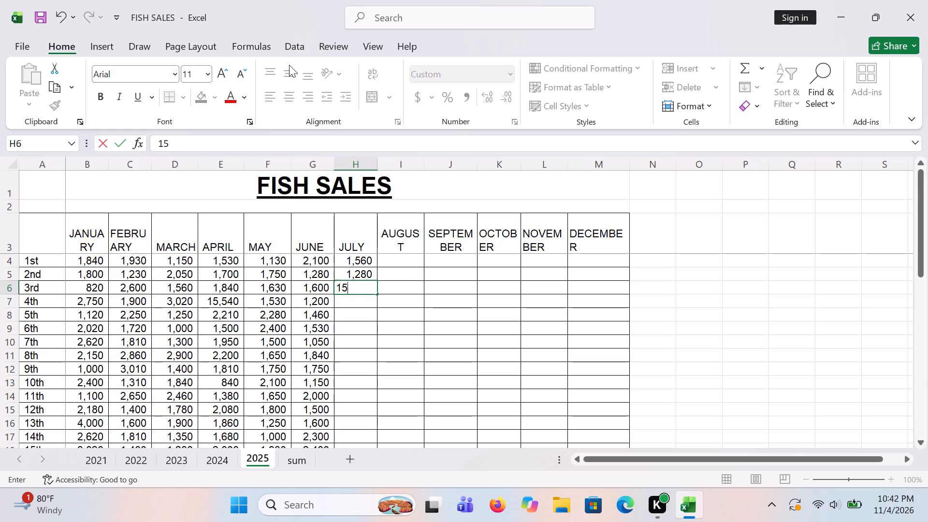
pyautogui.write('00')
pyautogui.press('Return')
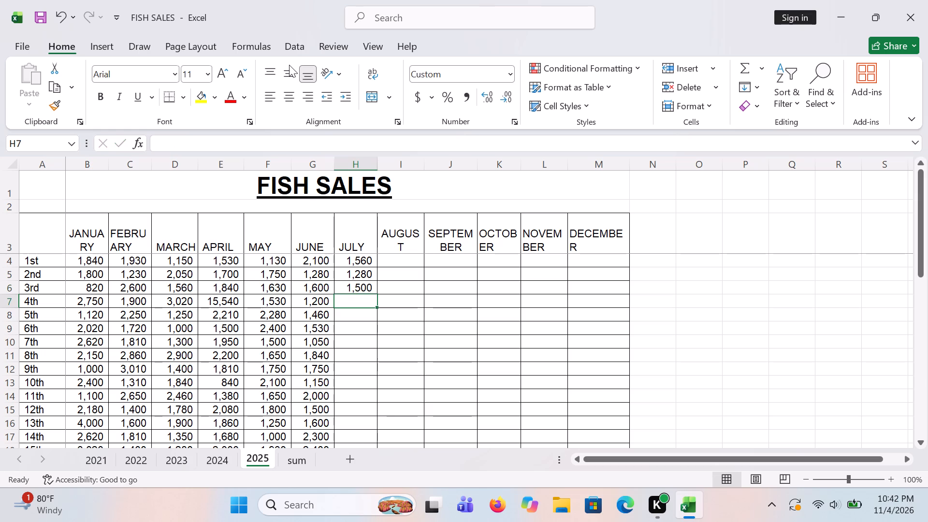
# Enter the July sales for the 4th, 5th and 6th as 2000, 1220 and 2930.
pyautogui.hscroll(-1, 289, 65)
pyautogui.press('2')
pyautogui.write('000')
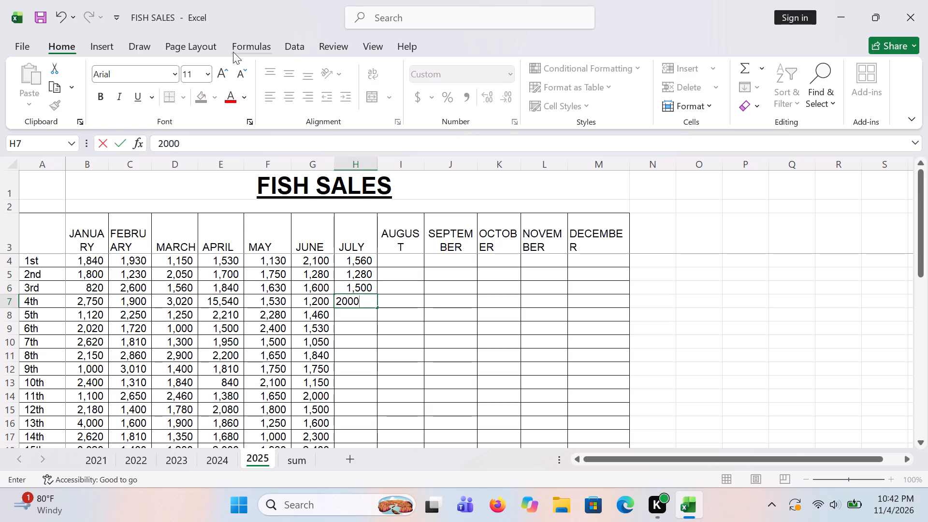
pyautogui.press('Return')
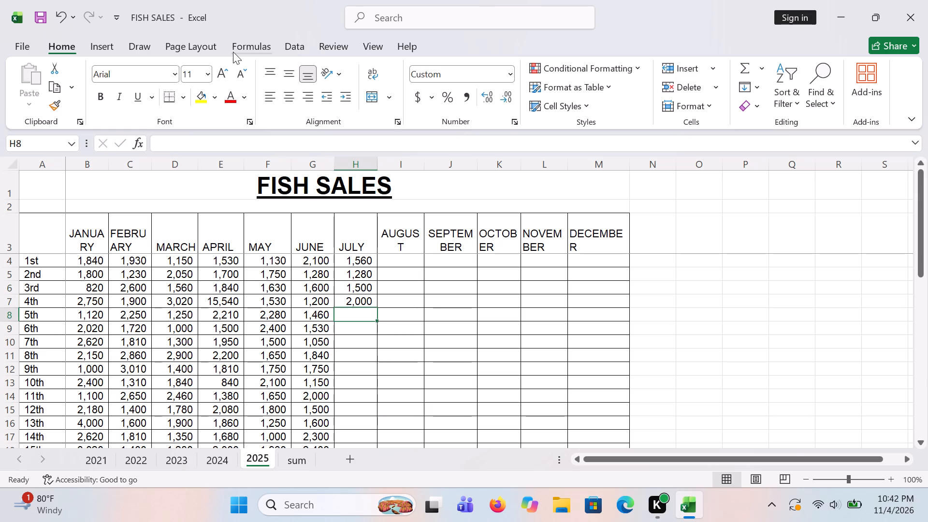
pyautogui.write('122')
pyautogui.press('0')
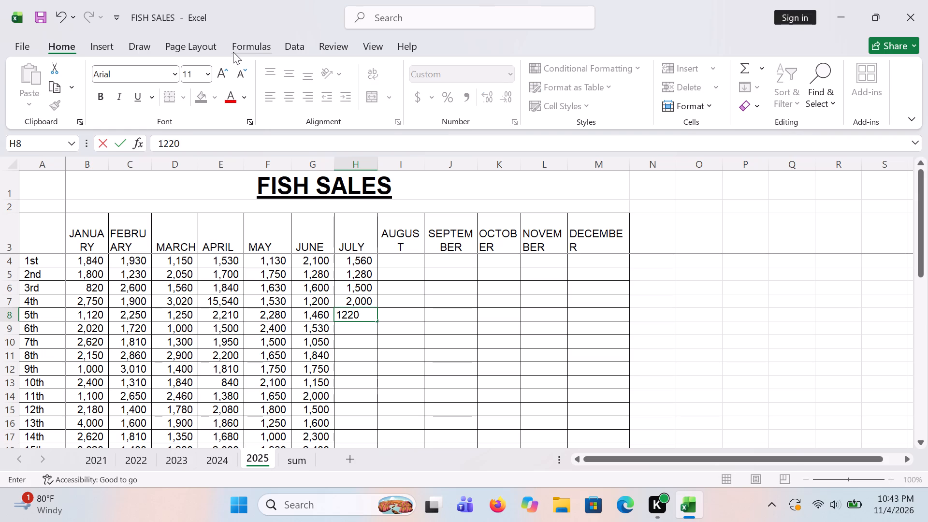
pyautogui.press('Return')
pyautogui.press('2')
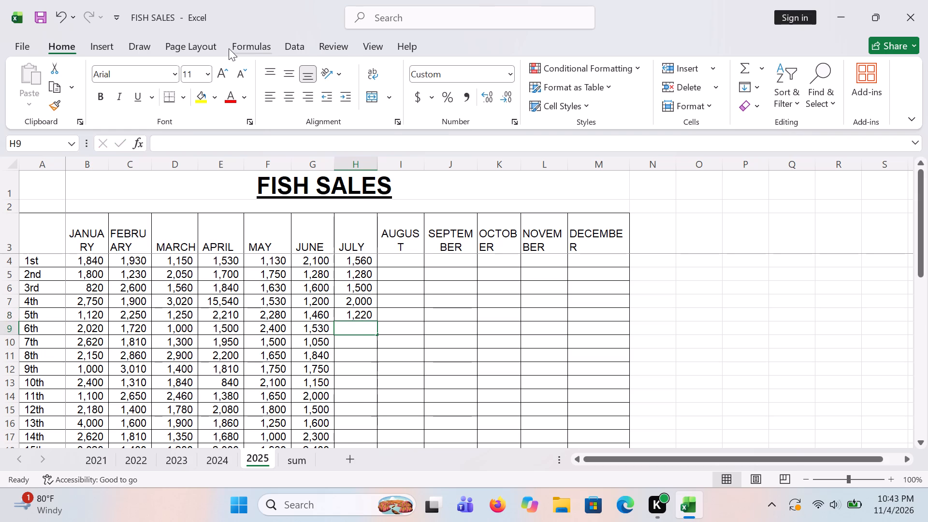
pyautogui.press('9')
pyautogui.press('3')
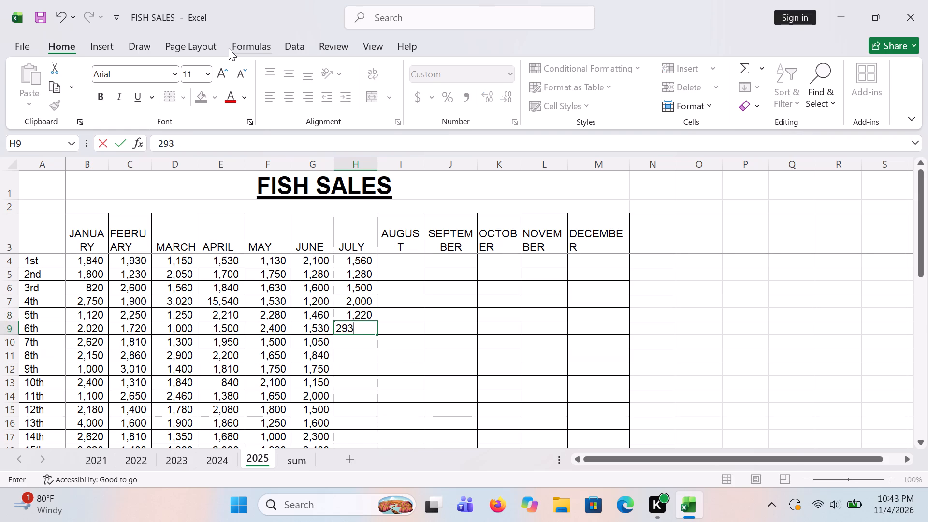
pyautogui.press('0')
pyautogui.press('Return')
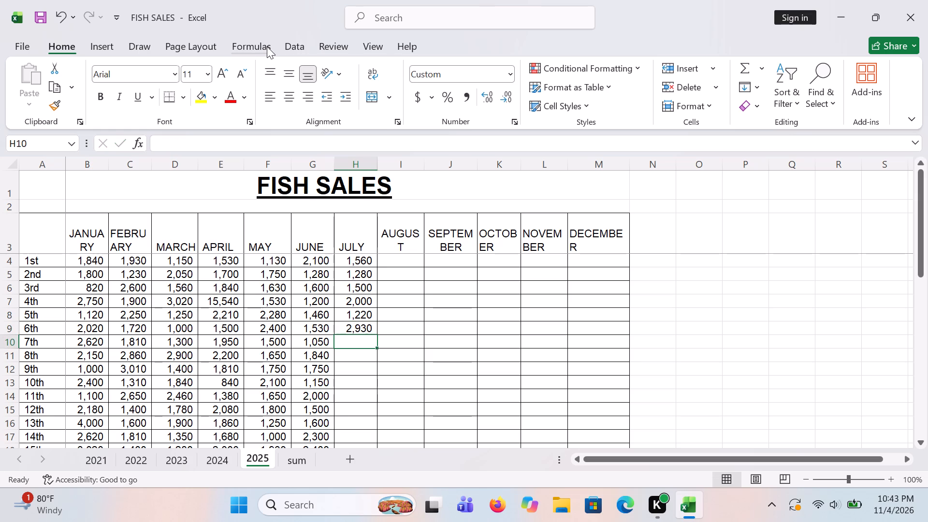
# Enter the July sales for the 7th and 8th as 1810 and 1240.
pyautogui.write('81')
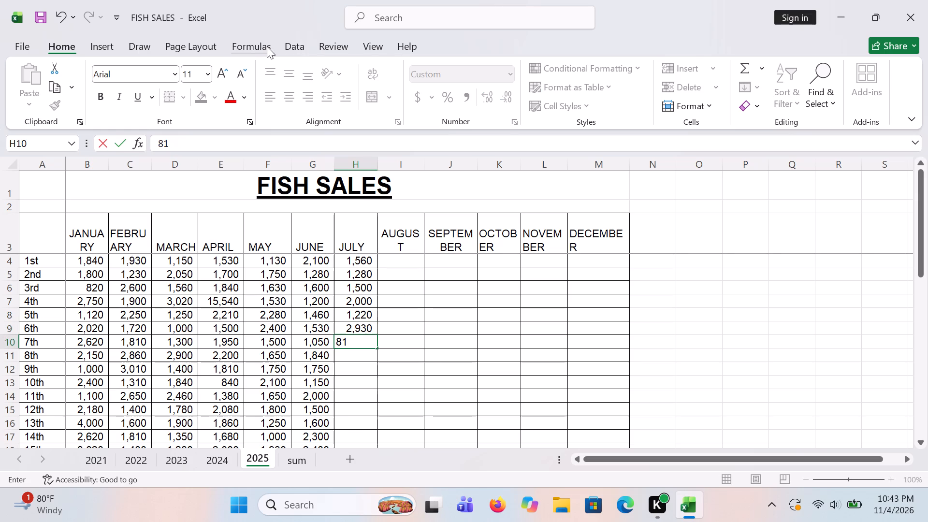
pyautogui.press('BackSpace')
pyautogui.press('BackSpace')
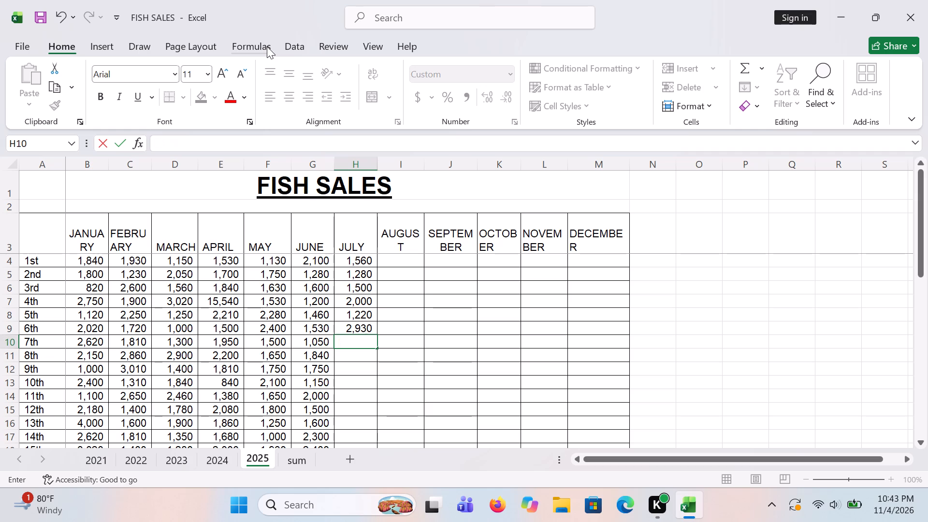
pyautogui.press('1')
pyautogui.write('81')
pyautogui.press('0')
pyautogui.press('Return')
pyautogui.write('12')
pyautogui.press('4')
pyautogui.press('0')
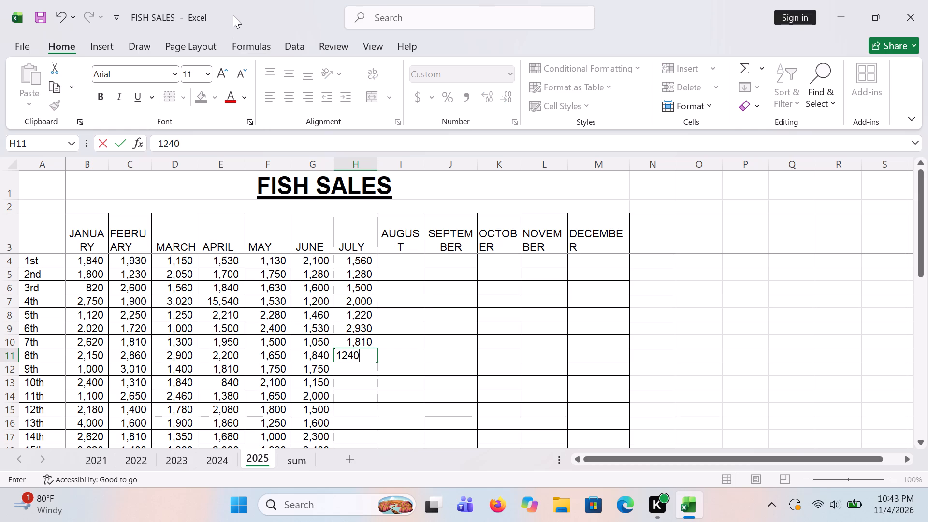
pyautogui.press('Return')
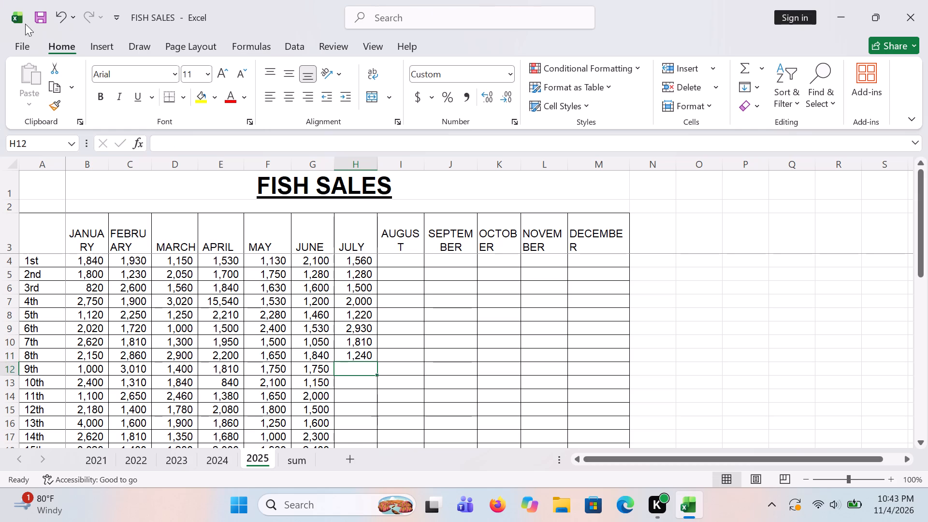
# Save the workbook with the July entries made so far.
pyautogui.click(44, 13)
# Enter the July sales for the 9th and 10th as 1280 and 1300.
pyautogui.write('12')
pyautogui.write('80')
pyautogui.press('Return')
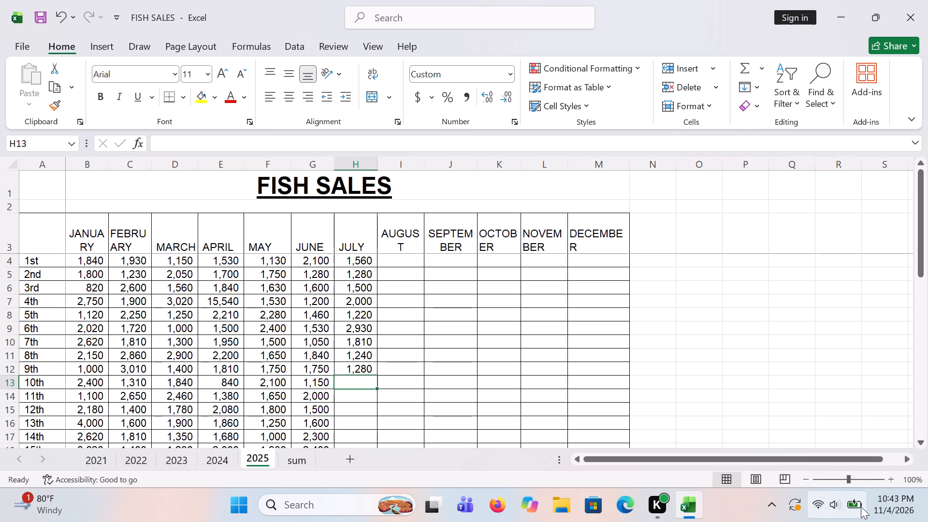
pyautogui.click(430, 300)
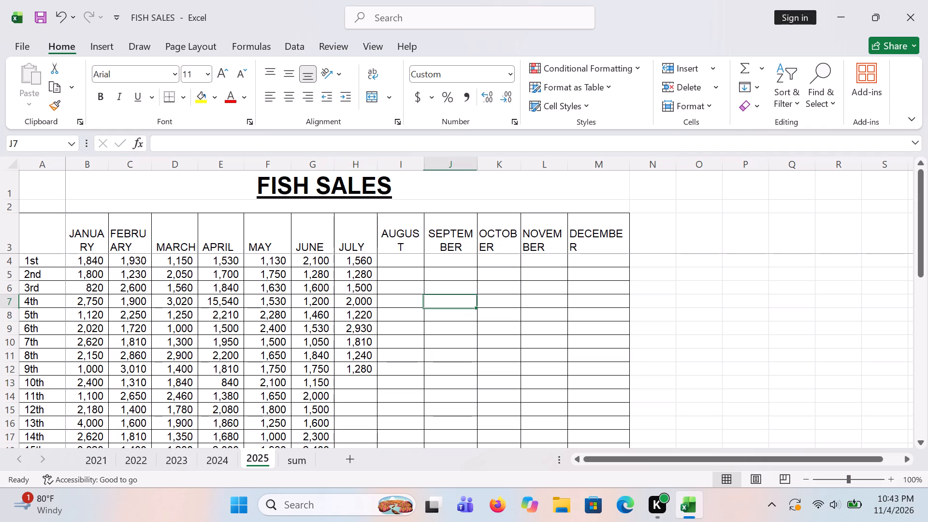
pyautogui.click(357, 377)
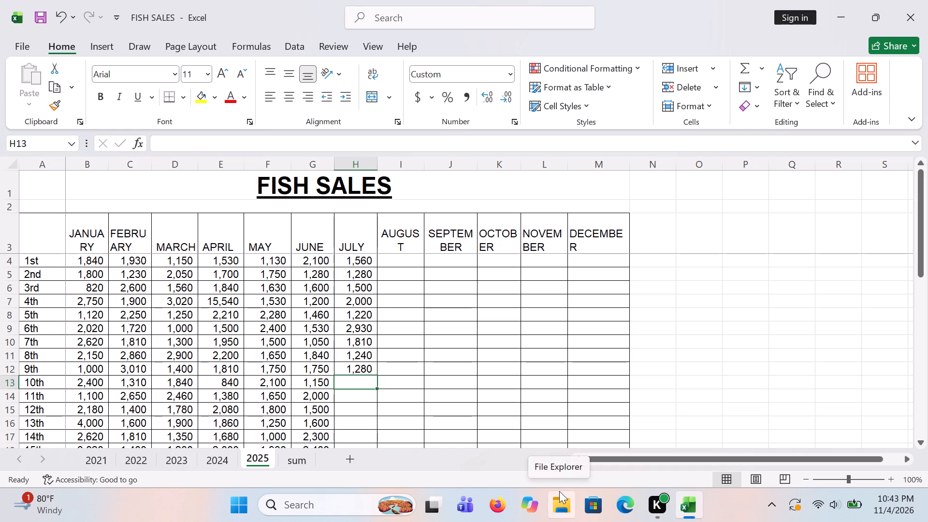
pyautogui.press('1')
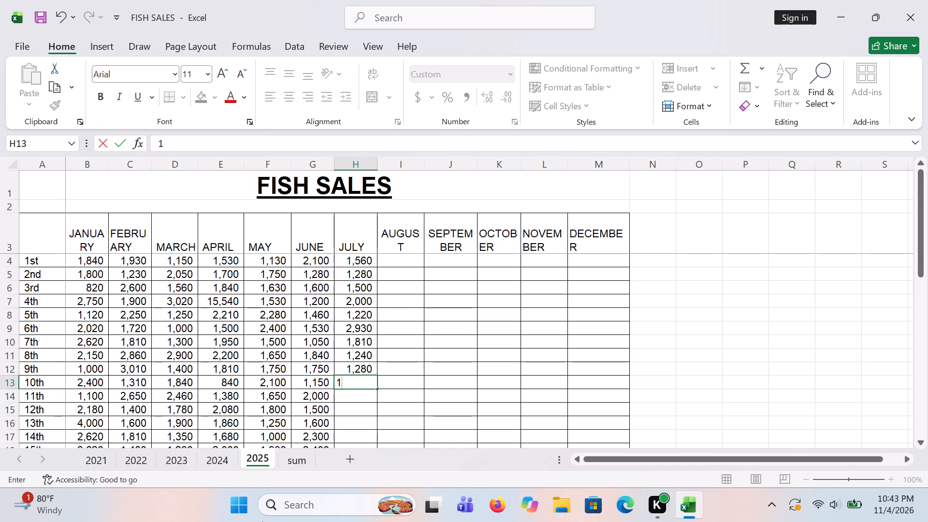
pyautogui.press('3')
pyautogui.write('00')
pyautogui.press('Return')
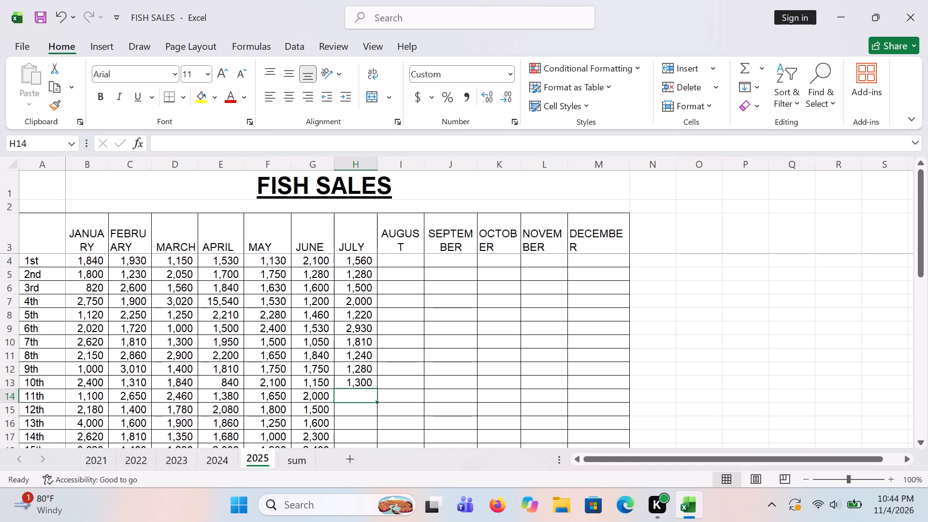
# Enter the July sales for the 11th, 12th, 13th and 14th as 1580, 1300, 1450 and 1200.
pyautogui.write('15')
pyautogui.write('80')
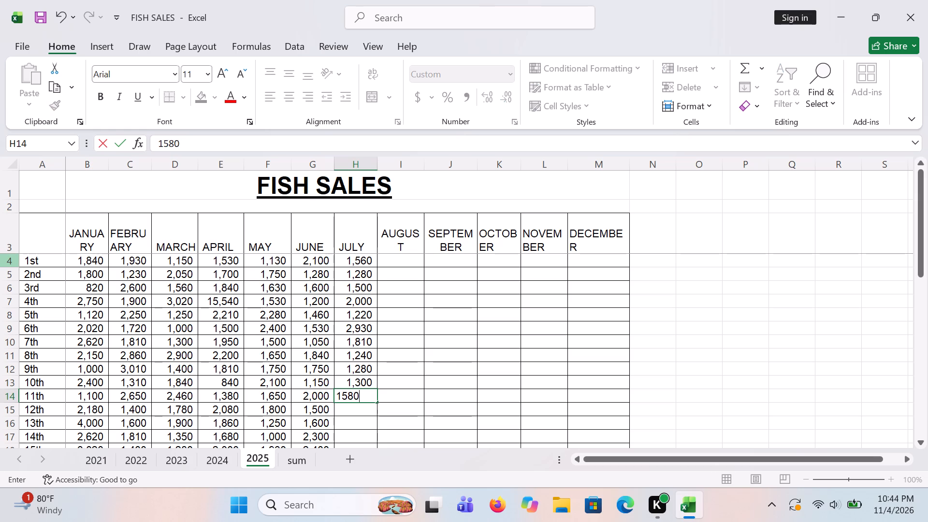
pyautogui.press('Return')
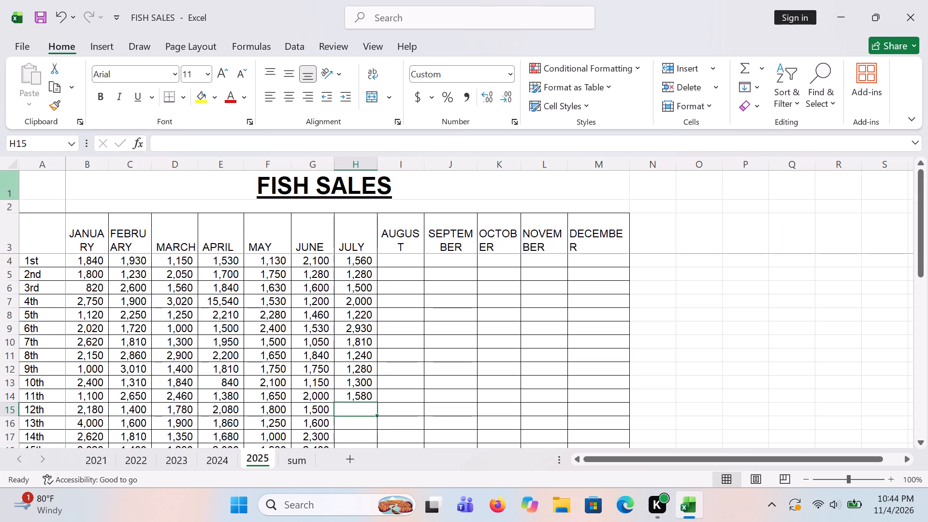
pyautogui.write('13')
pyautogui.write('00')
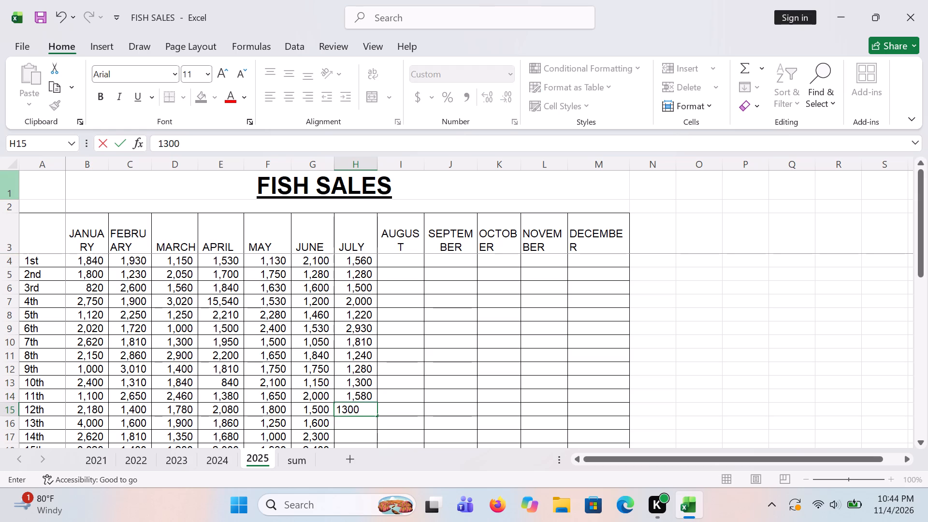
pyautogui.press('Return')
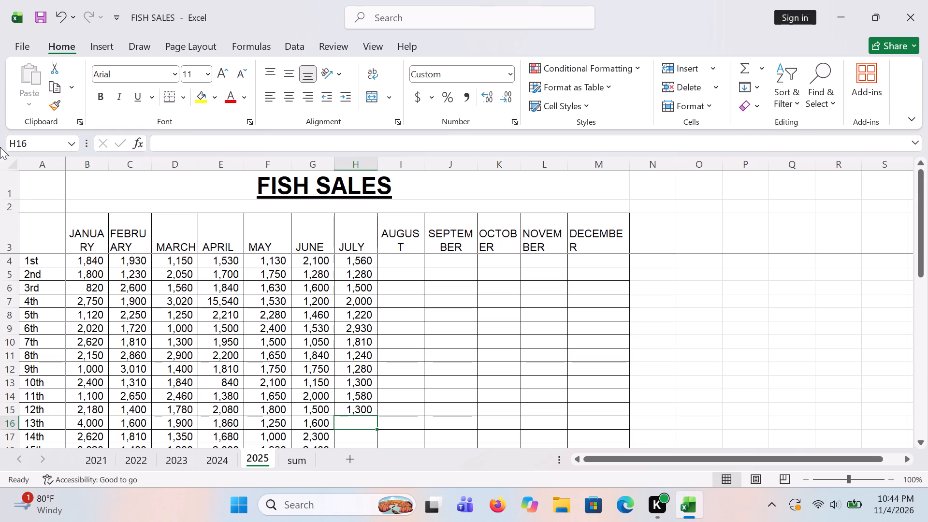
pyautogui.press('1')
pyautogui.write('45')
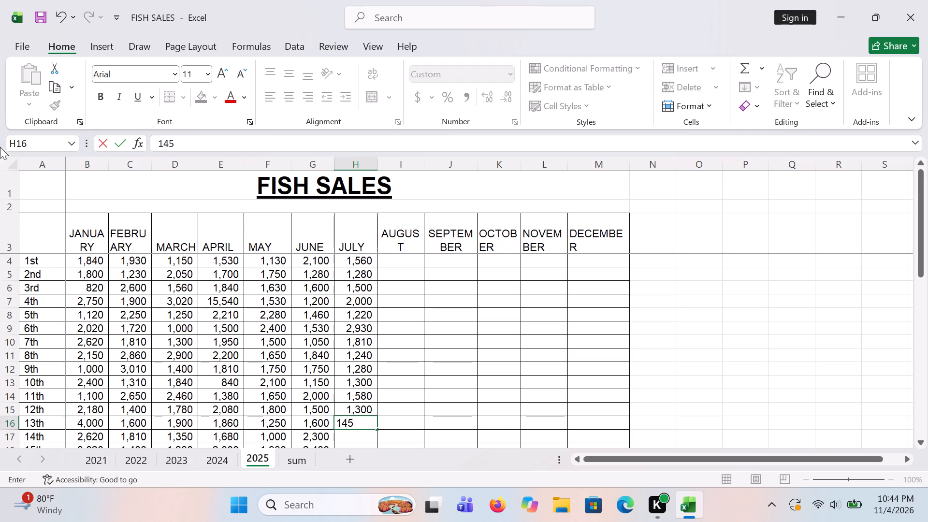
pyautogui.press('0')
pyautogui.press('Return')
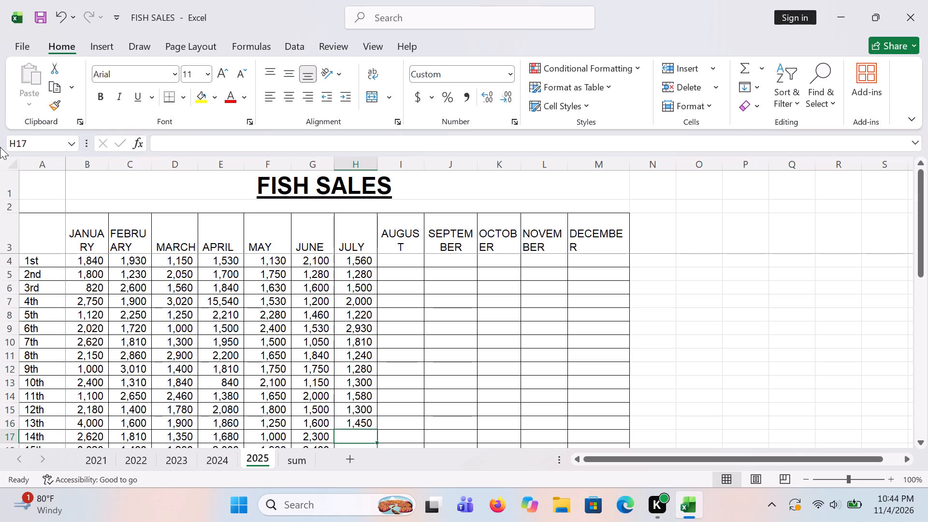
pyautogui.write('12')
pyautogui.write('00')
pyautogui.press('Return')
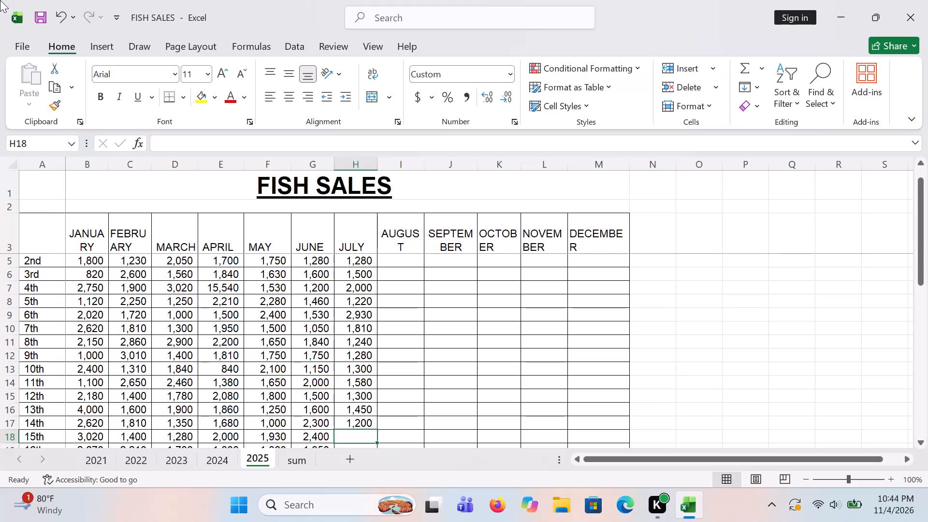
# Save the workbook with the July entries up to the 14th.
pyautogui.click(36, 15)
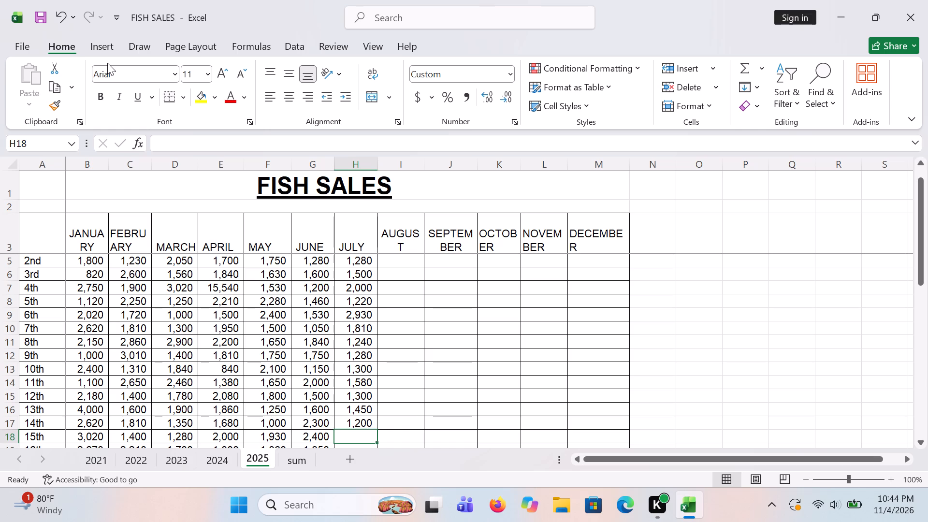
# Enter the July sales for the 15th, 16th, 17th and 18th as 1800, 1700, 1760 and 1720.
pyautogui.press('1')
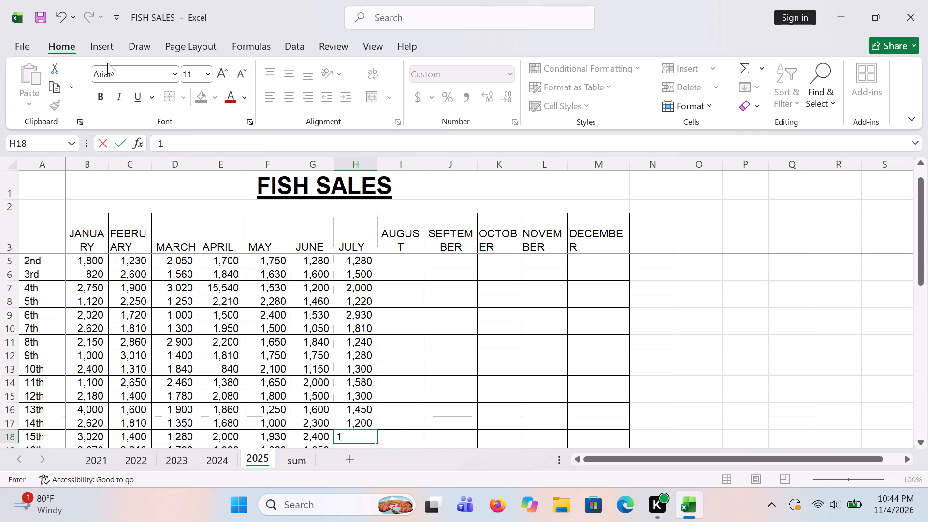
pyautogui.write('800')
pyautogui.press('Return')
pyautogui.press('1')
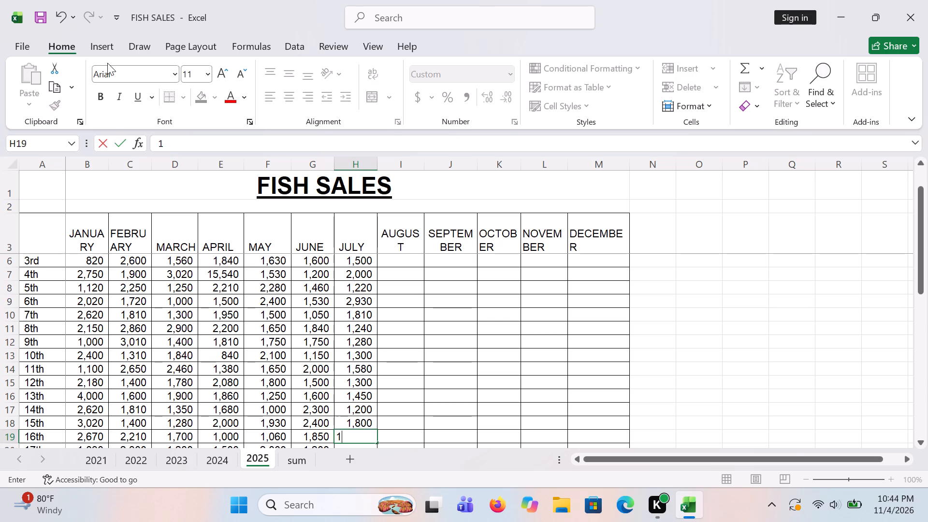
pyautogui.write('700')
pyautogui.press('Return')
pyautogui.press('1')
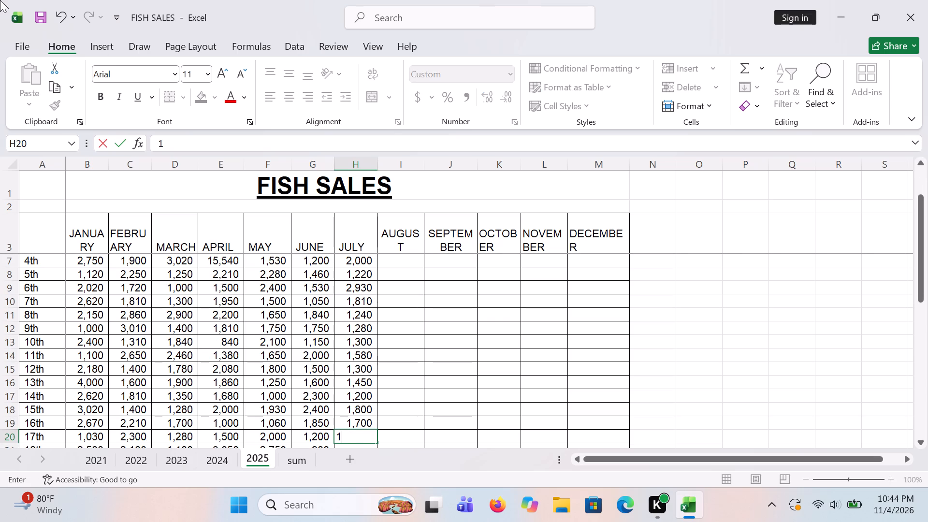
pyautogui.write('76')
pyautogui.press('0')
pyautogui.press('Return')
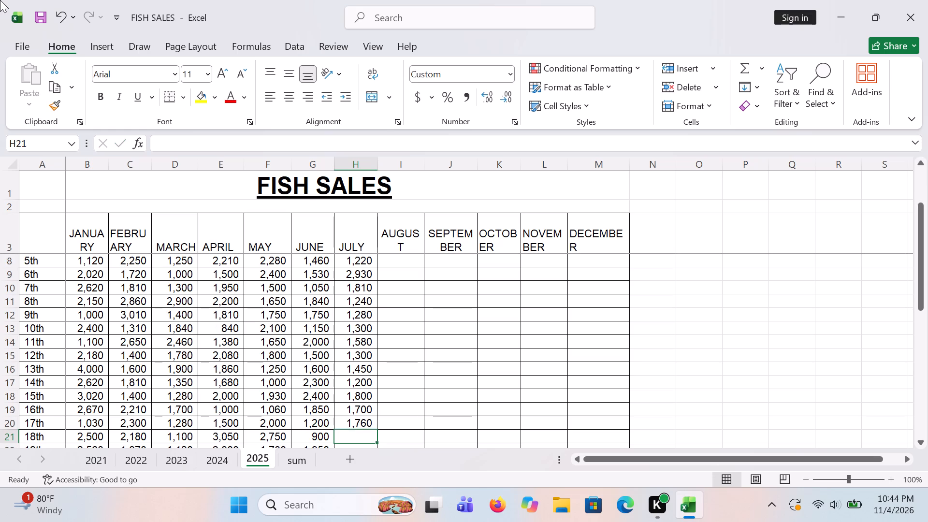
pyautogui.press('1')
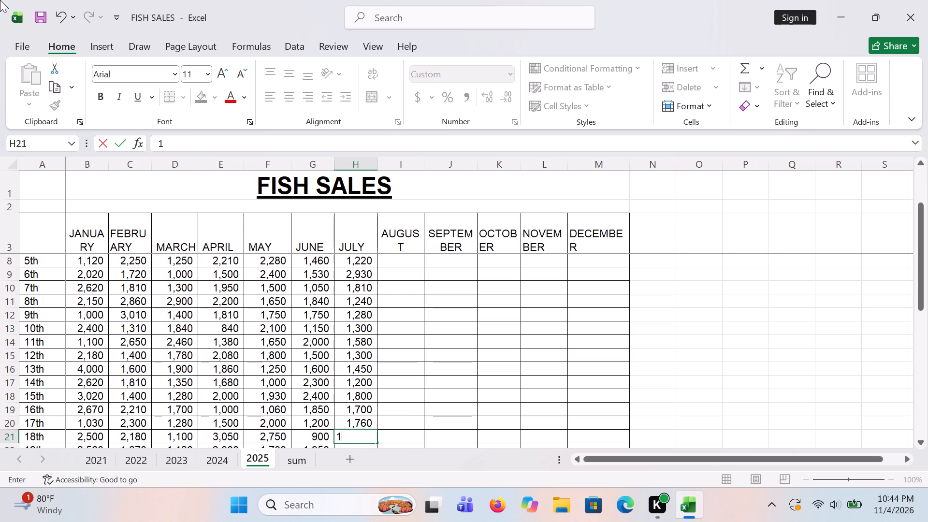
pyautogui.write('72')
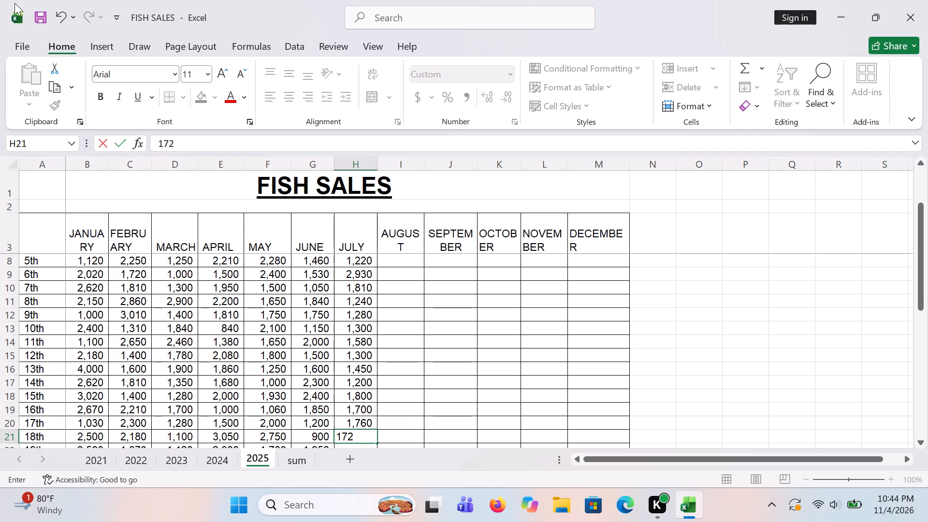
pyautogui.press('0')
pyautogui.press('Return')
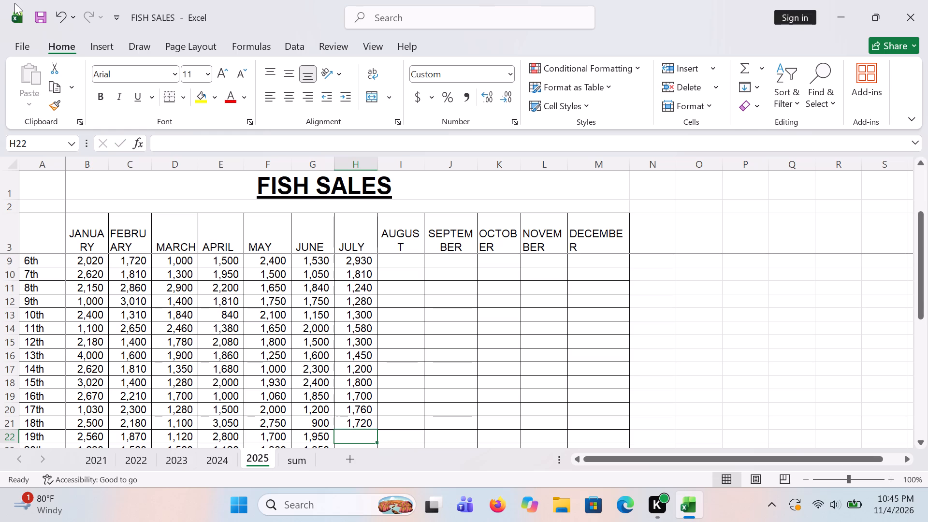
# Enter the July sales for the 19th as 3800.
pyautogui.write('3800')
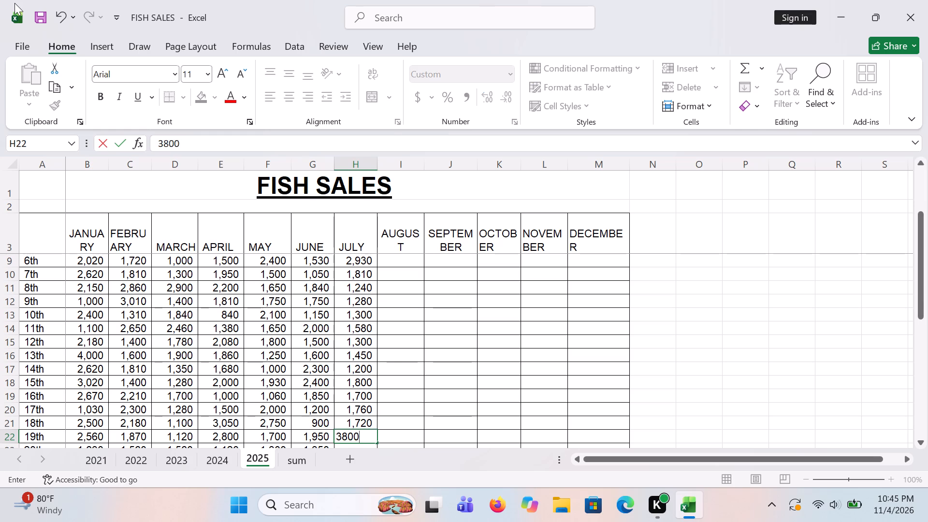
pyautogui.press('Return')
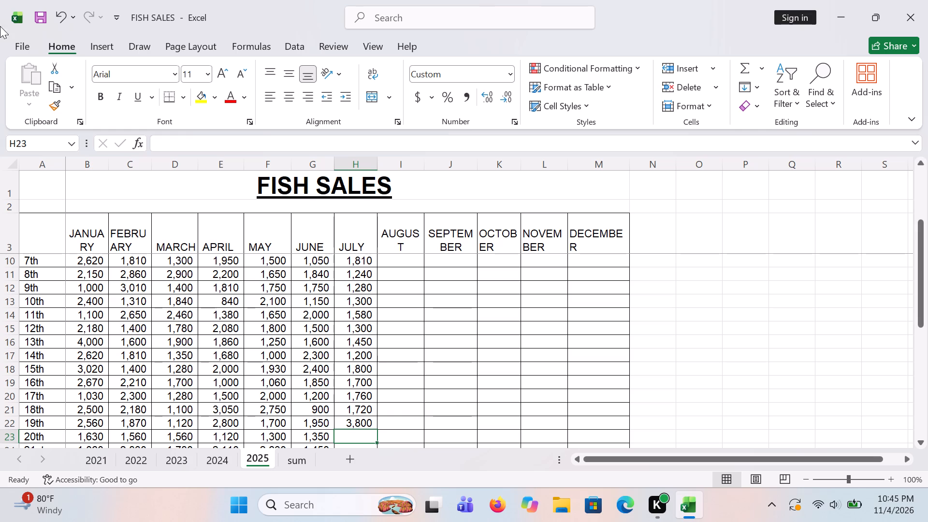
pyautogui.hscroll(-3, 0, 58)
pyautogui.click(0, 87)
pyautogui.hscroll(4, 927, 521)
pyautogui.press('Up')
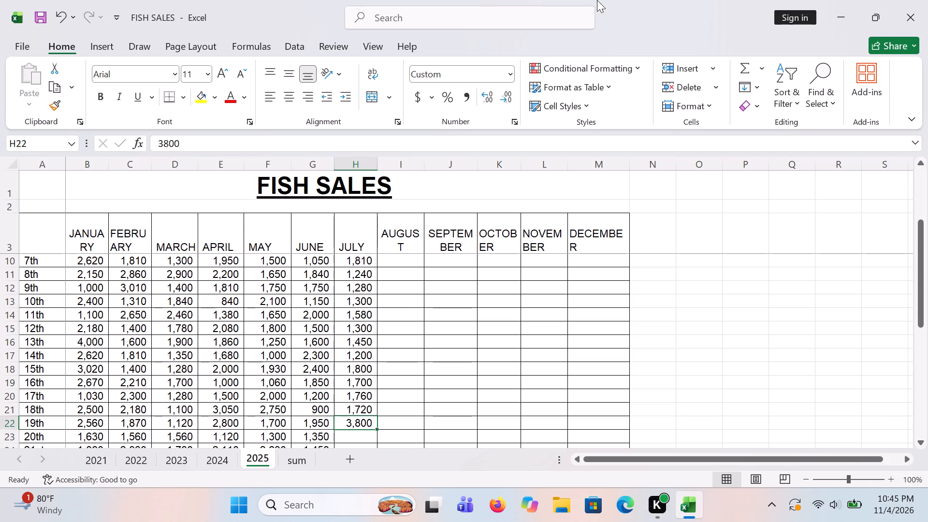
# Save the workbook with the July entries up to the 19th.
pyautogui.click(43, 14)
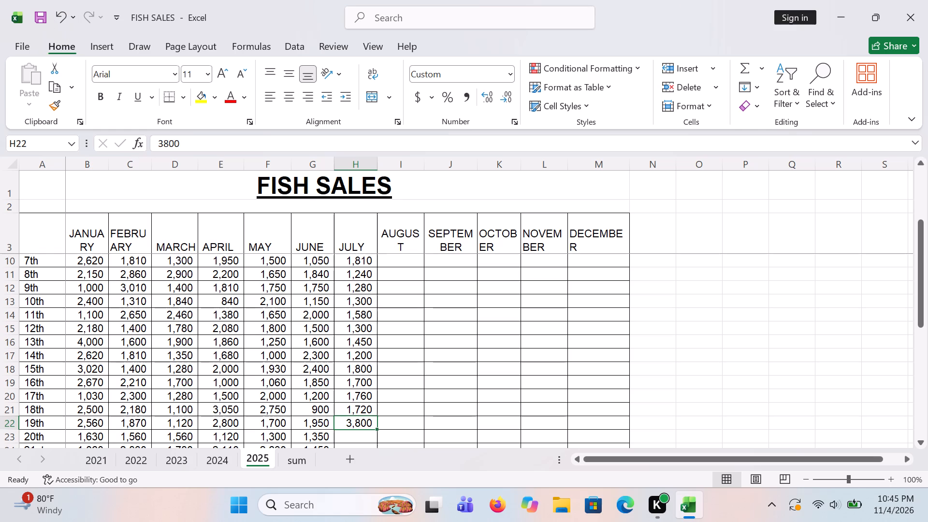
# Change the July sales figure for the 19th to 2400.
pyautogui.press('Return')
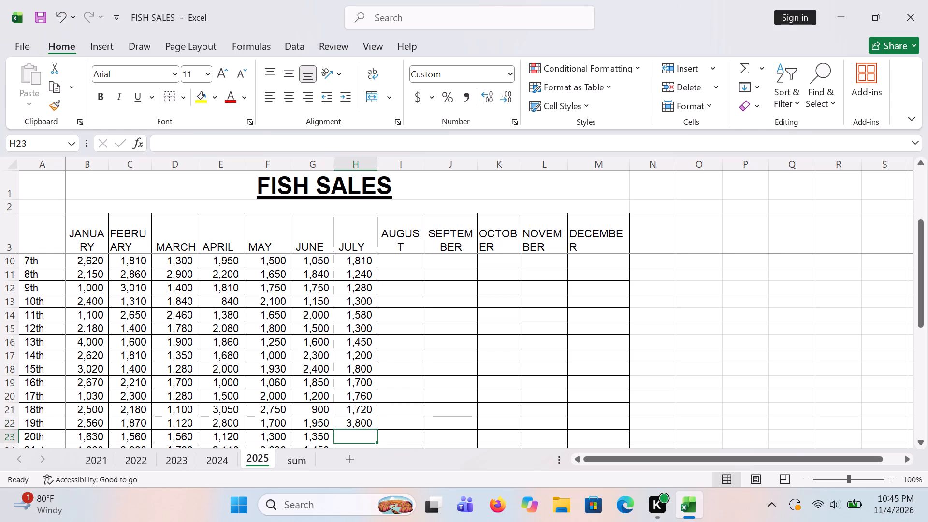
pyautogui.press('Up')
pyautogui.press('2')
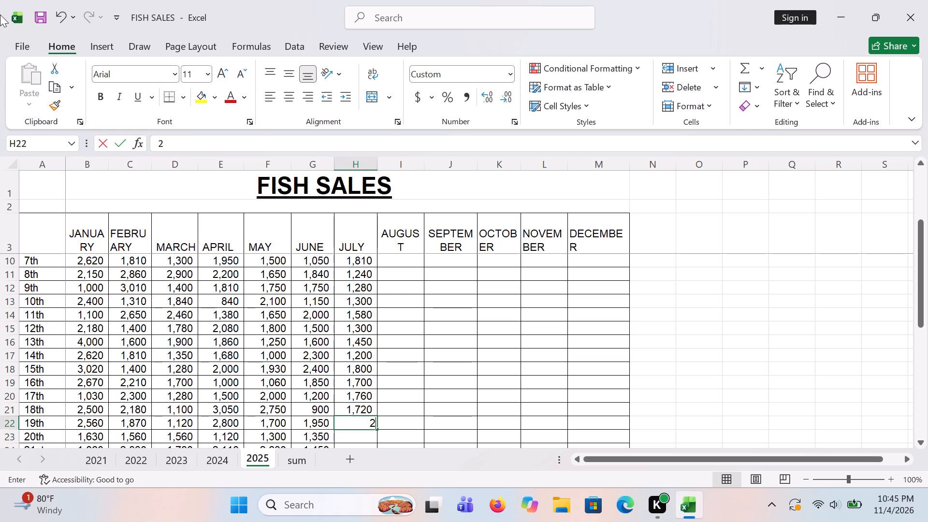
pyautogui.press('8')
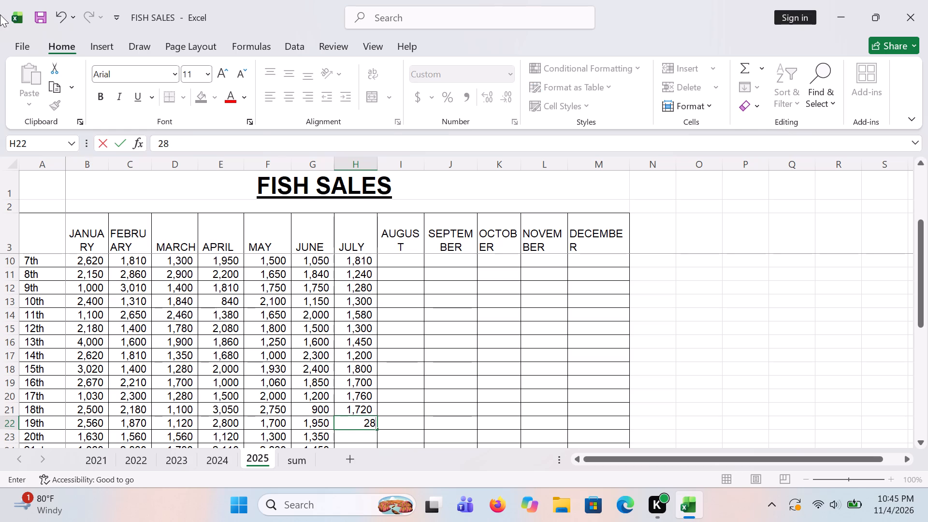
pyautogui.press('BackSpace')
pyautogui.write('400')
pyautogui.press('Return')
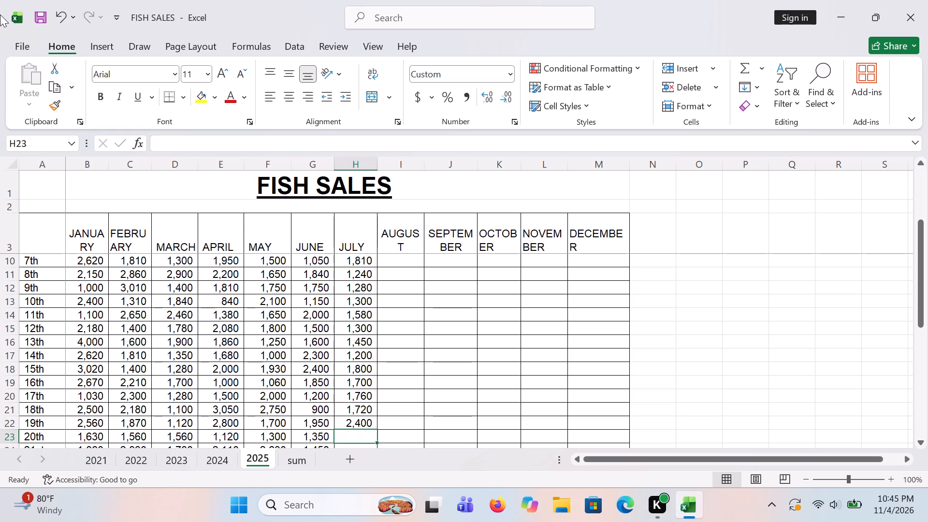
# Enter the July sales for the 20th as 2980.
pyautogui.press('2')
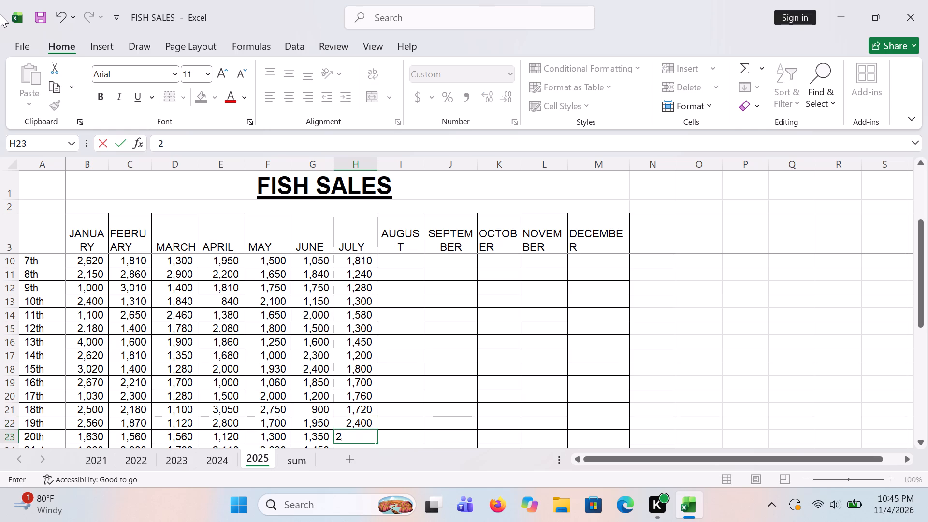
pyautogui.write('98')
pyautogui.press('0')
pyautogui.press('Return')
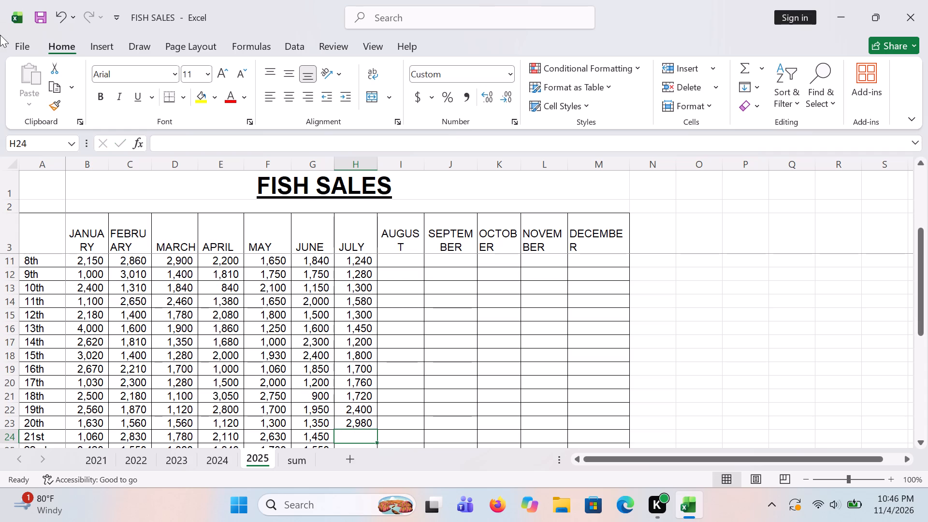
# Save the workbook with the July entries up to the 20th.
pyautogui.click(38, 14)
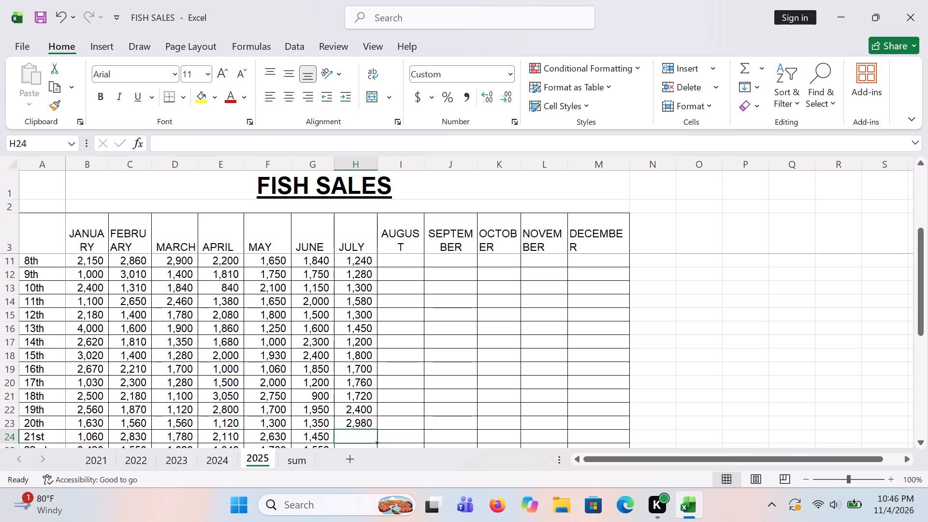
# Enter the July sales for the 21st, 22nd, 23rd and 24th as 1730, 1280, 1360 and 1980.
pyautogui.write('173')
pyautogui.press('0')
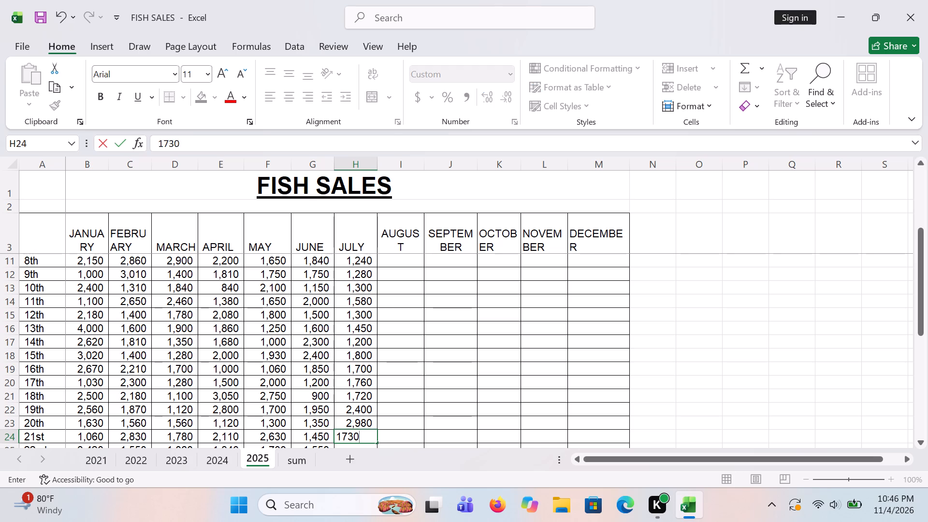
pyautogui.press('Return')
pyautogui.write('12')
pyautogui.press('8')
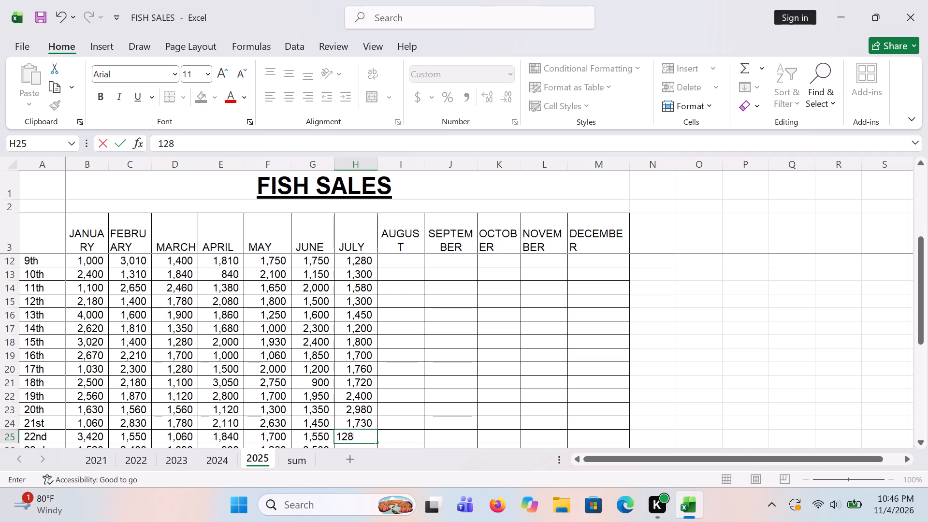
pyautogui.press('0')
pyautogui.press('Return')
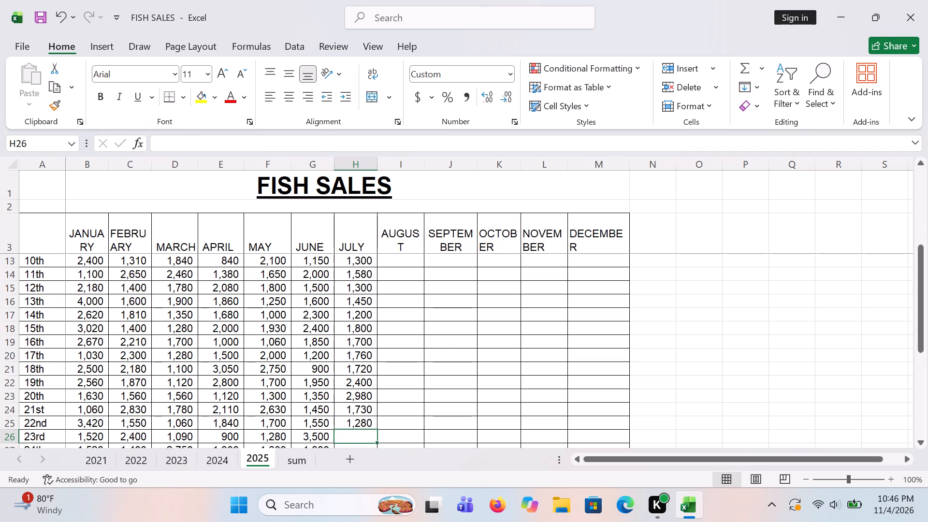
pyautogui.press('1')
pyautogui.press('3')
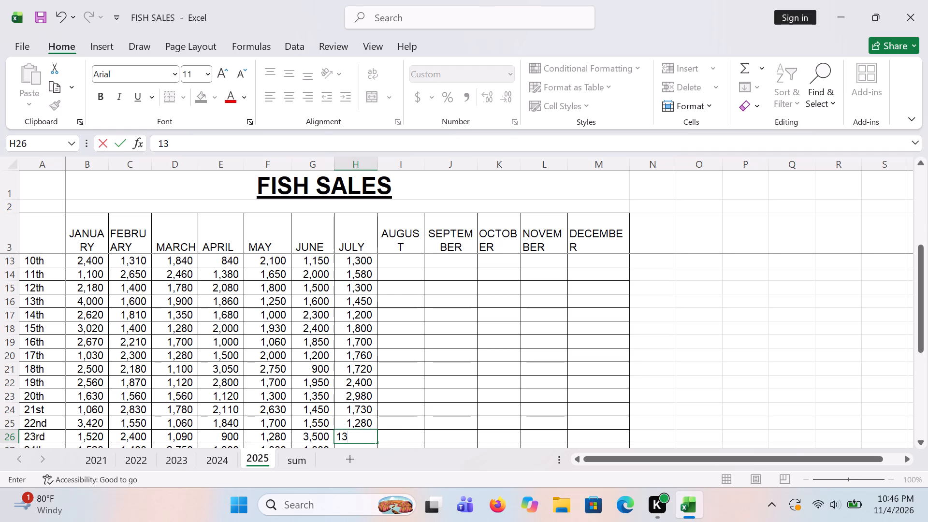
pyautogui.press('6')
pyautogui.press('0')
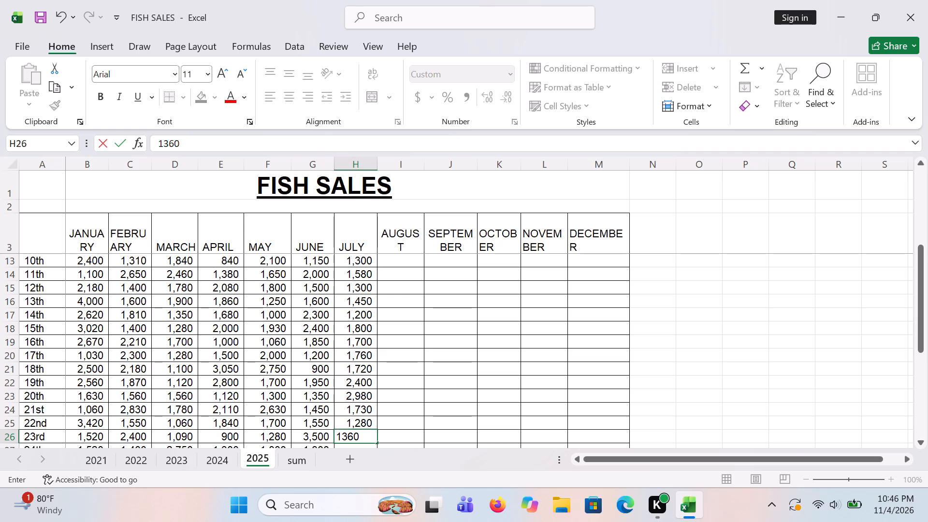
pyautogui.press('Return')
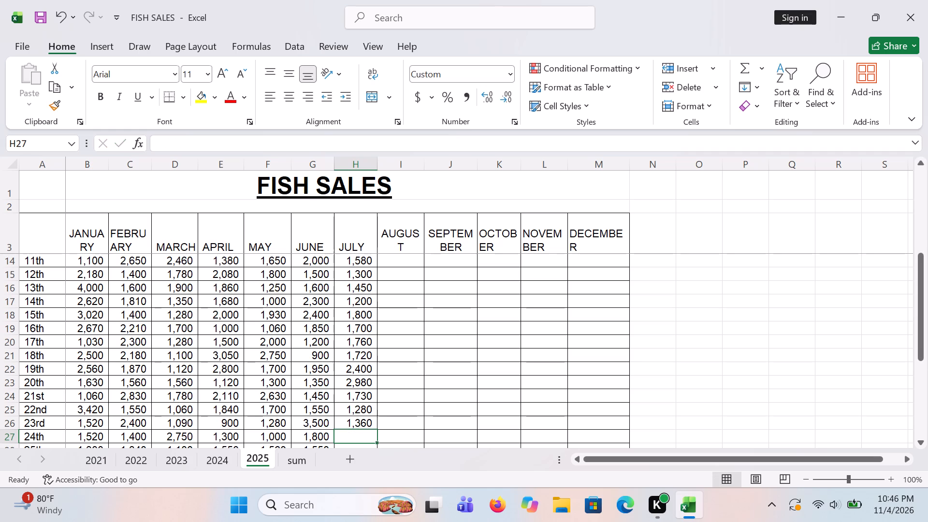
pyautogui.press('1')
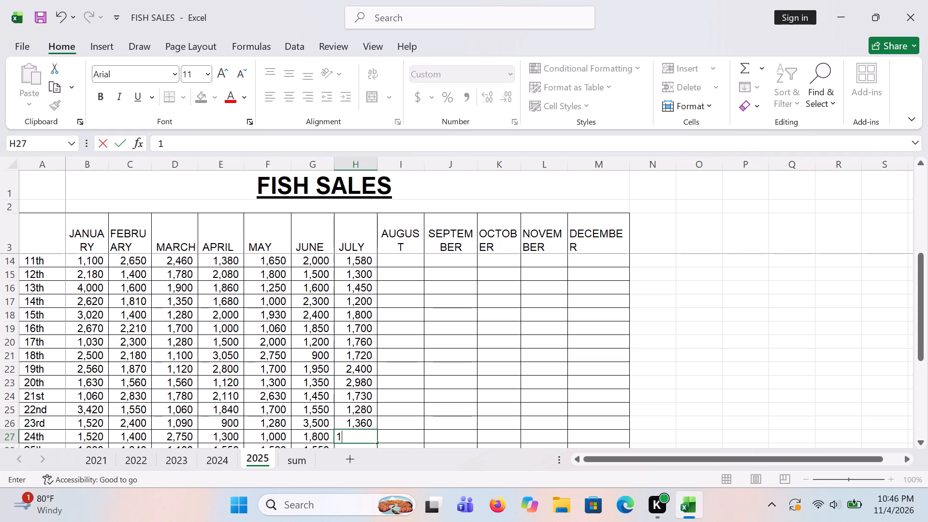
pyautogui.write('980')
pyautogui.press('Return')
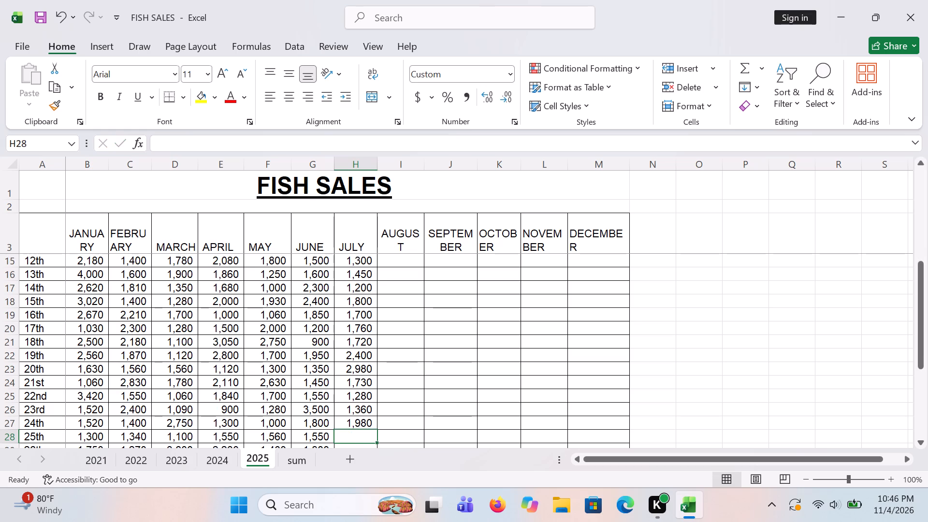
# Enter the July sales for the 25th and 26th as 2700 and 2000.
pyautogui.write('2700')
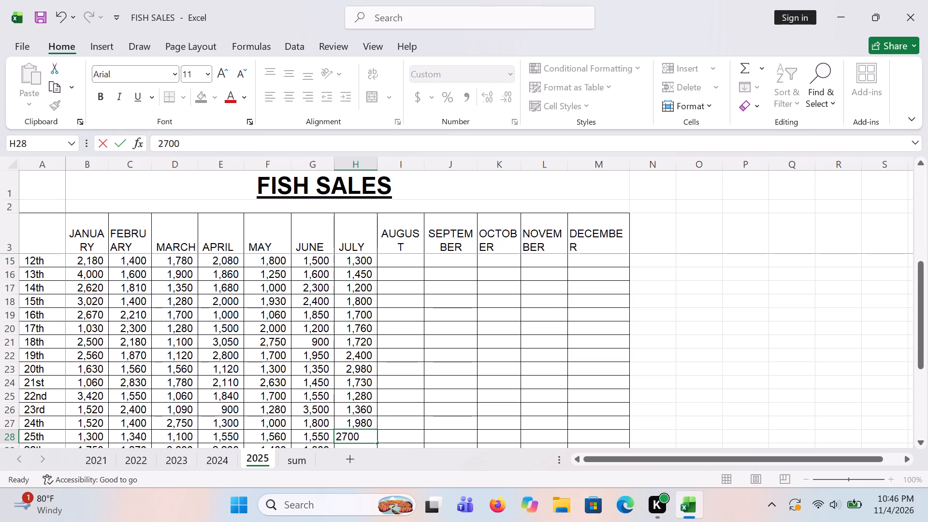
pyautogui.press('Return')
pyautogui.press('2')
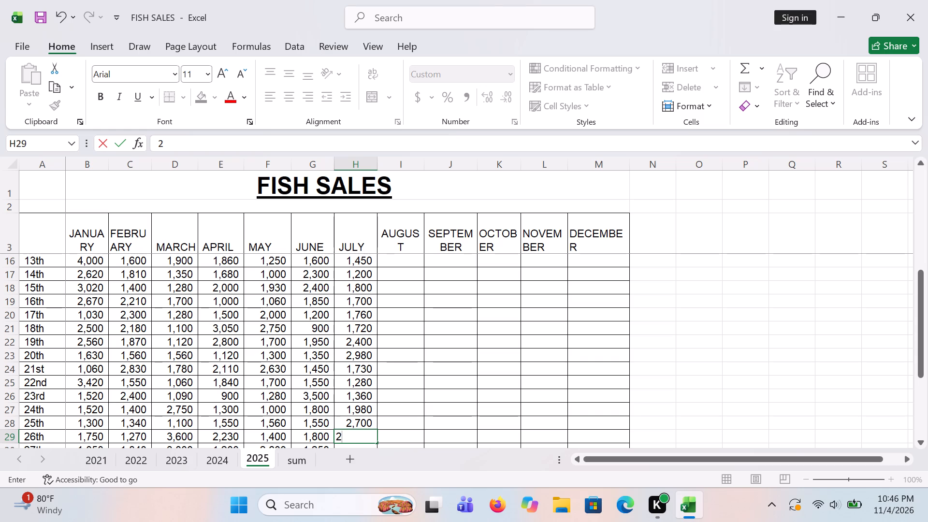
pyautogui.write('000')
pyautogui.press('Return')
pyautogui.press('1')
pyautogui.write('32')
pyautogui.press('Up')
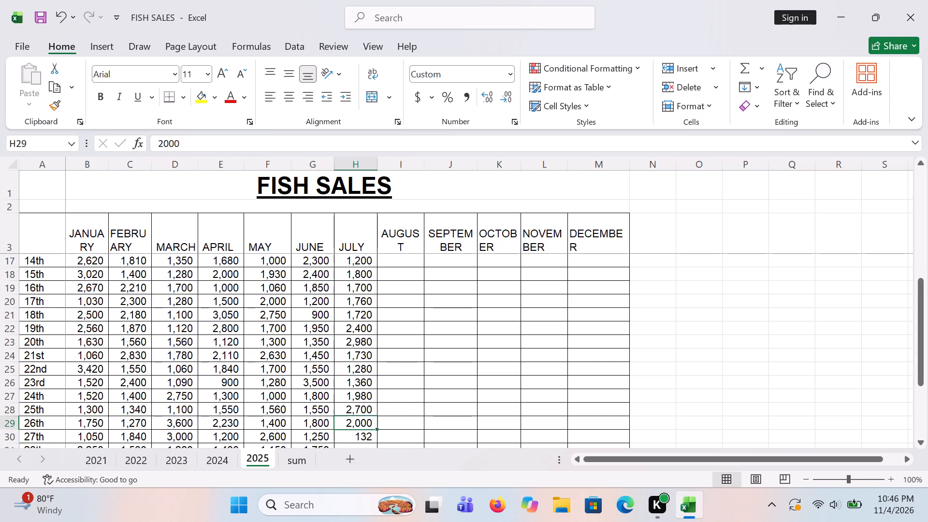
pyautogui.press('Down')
# Enter the July sales for the 27th as 1340.
pyautogui.press('1')
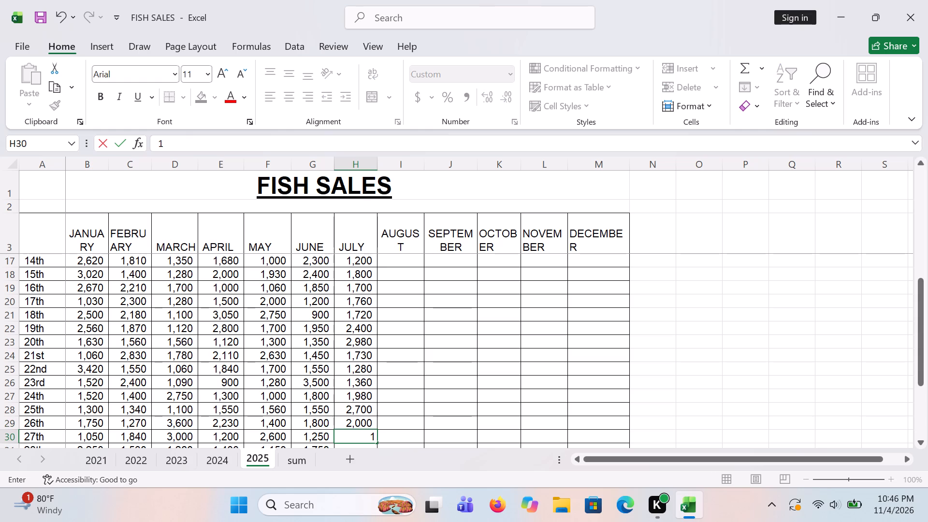
pyautogui.press('3')
pyautogui.press('4')
pyautogui.press('0')
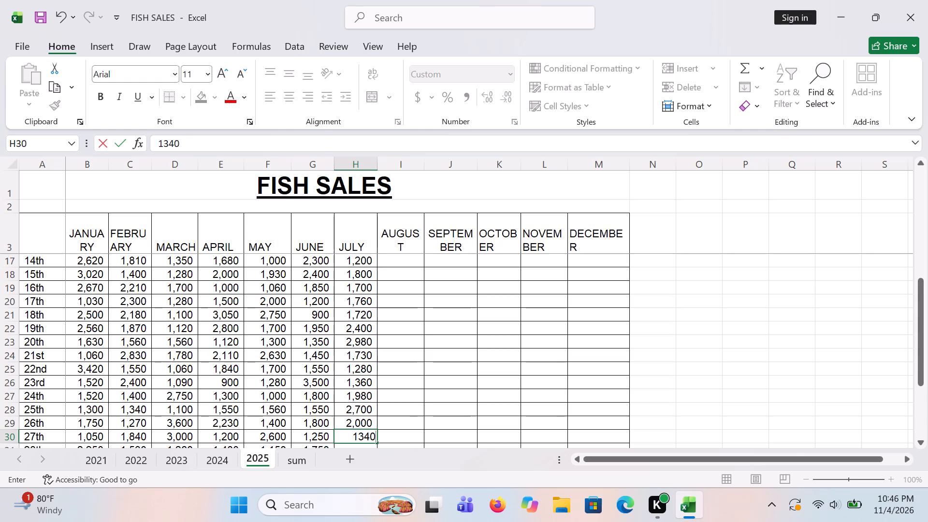
pyautogui.press('Return')
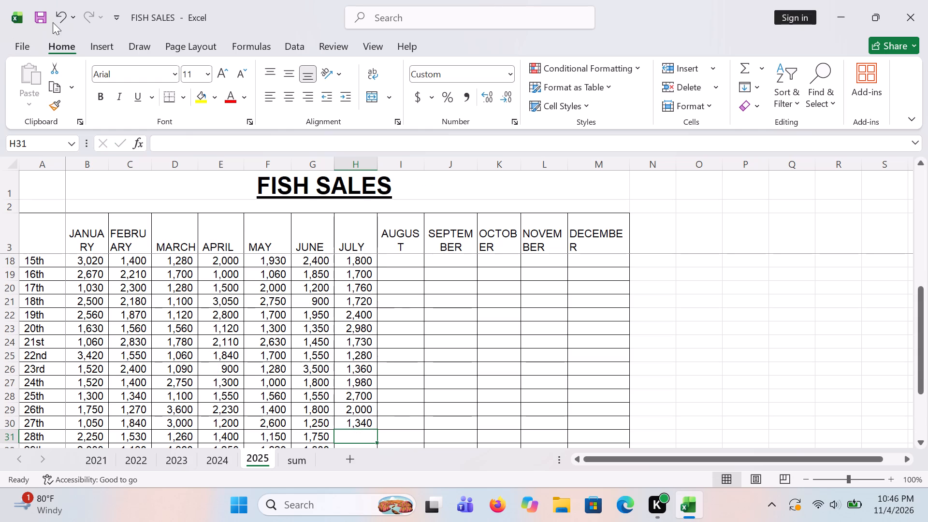
# Save the workbook with the July entries up to the 27th.
pyautogui.click(45, 13)
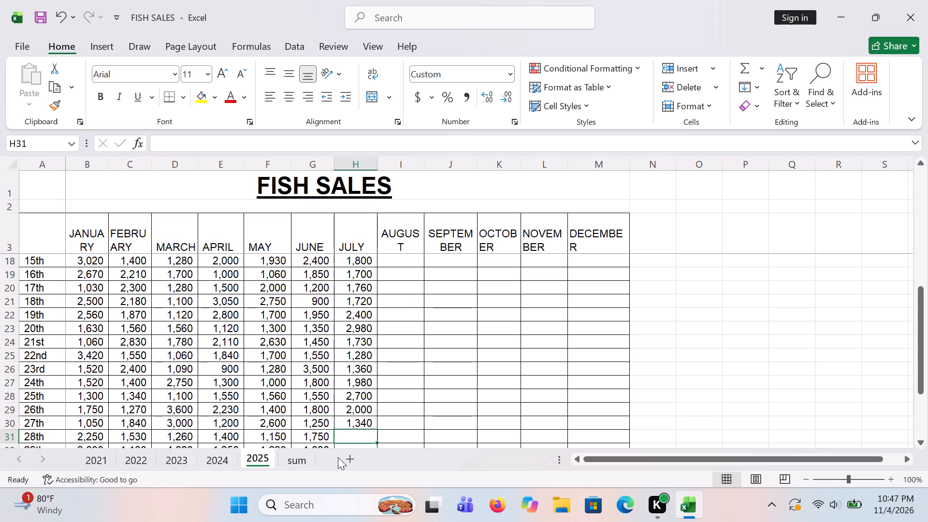
# Enter the July sales for the 28th, 29th, 30th and 31st as 1860, 1300, 1840 and 1750.
pyautogui.press('1')
pyautogui.write('860')
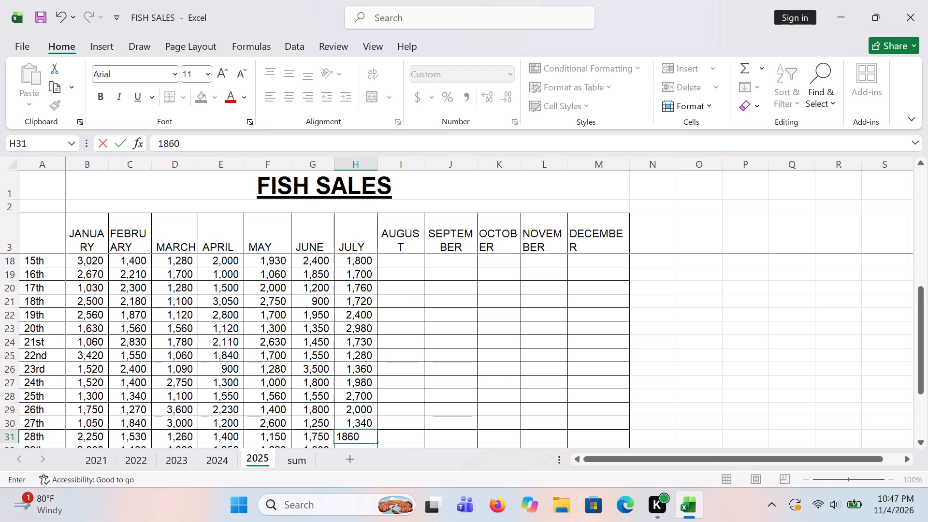
pyautogui.press('Return')
pyautogui.press('1')
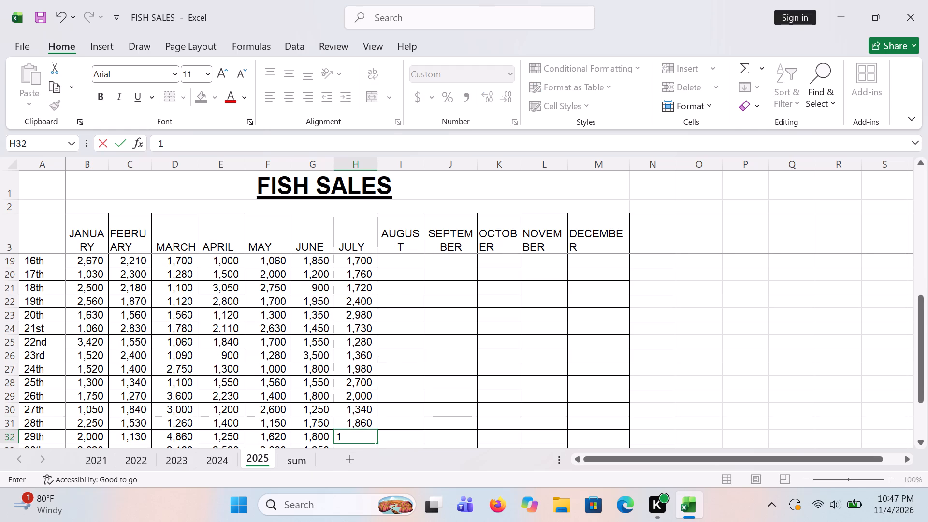
pyautogui.press('3')
pyautogui.write('00')
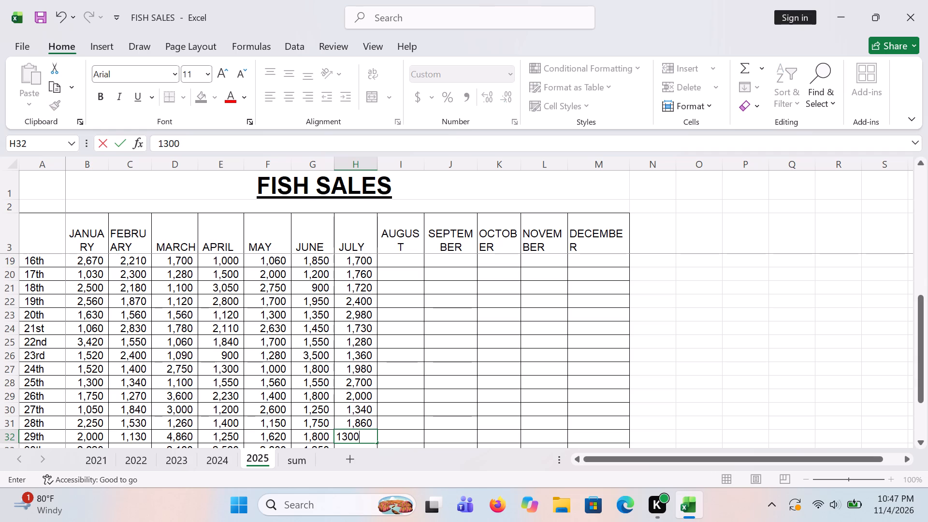
pyautogui.press('Return')
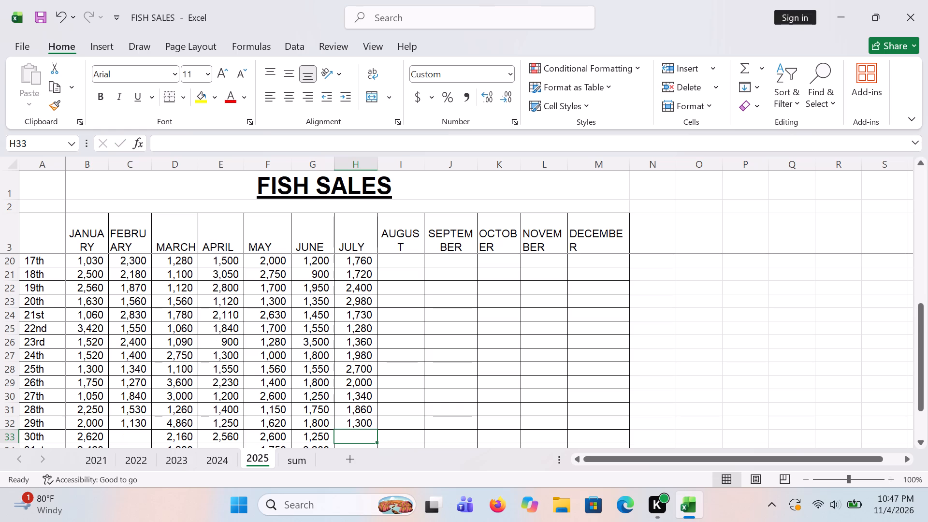
pyautogui.press('1')
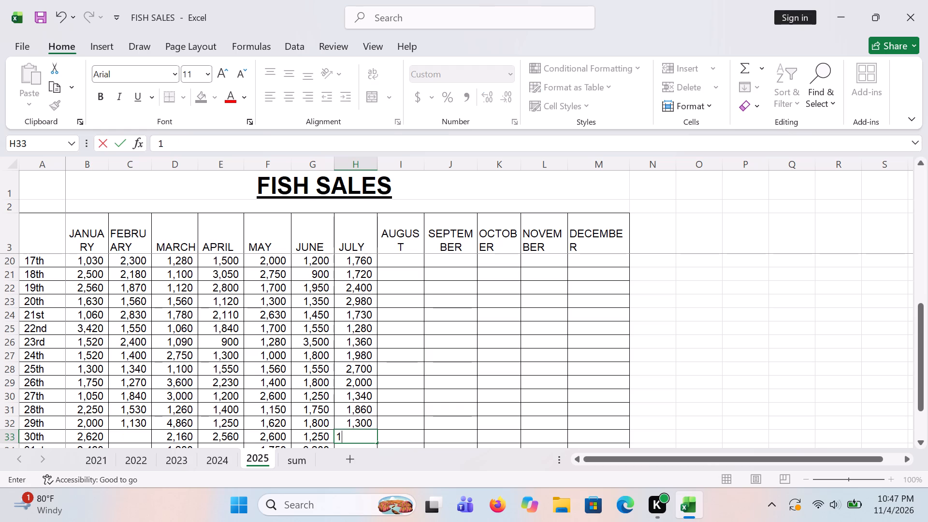
pyautogui.write('84')
pyautogui.hscroll(3, 276, 377)
pyautogui.press('0')
pyautogui.press('Return')
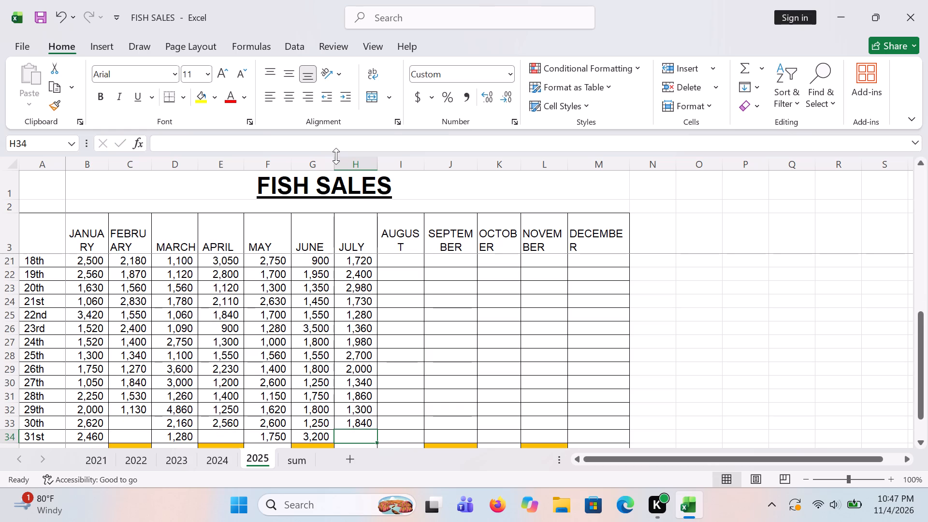
pyautogui.write('175')
pyautogui.press('0')
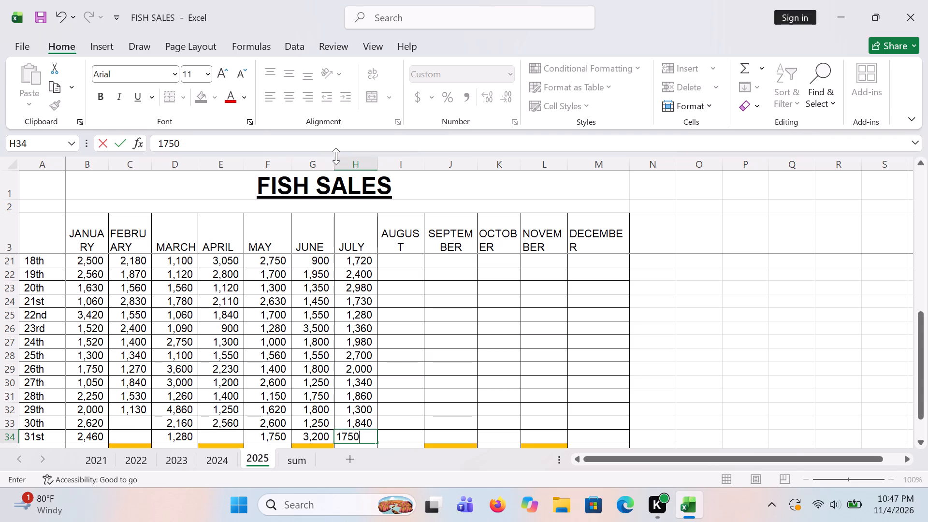
pyautogui.press('Return')
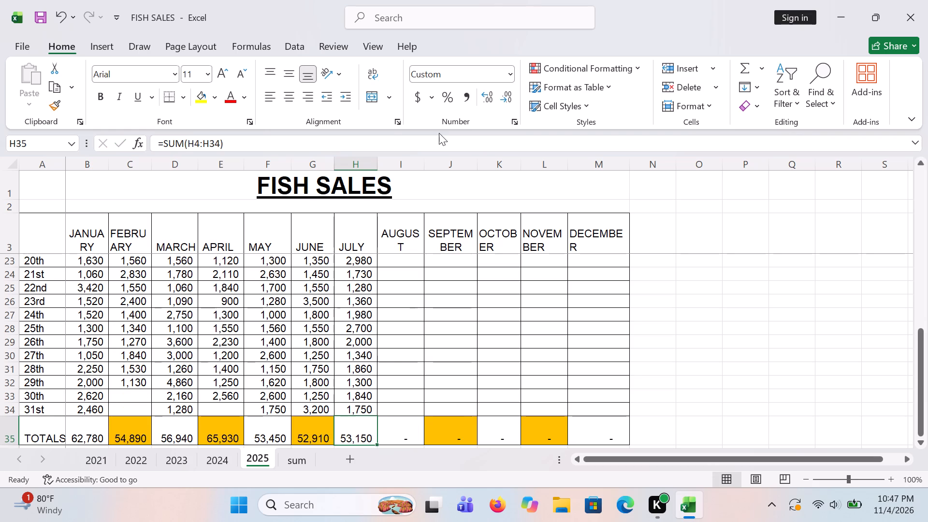
# Delete the June sales figure in the 31st row, since June has only 30 days.
pyautogui.click(332, 410)
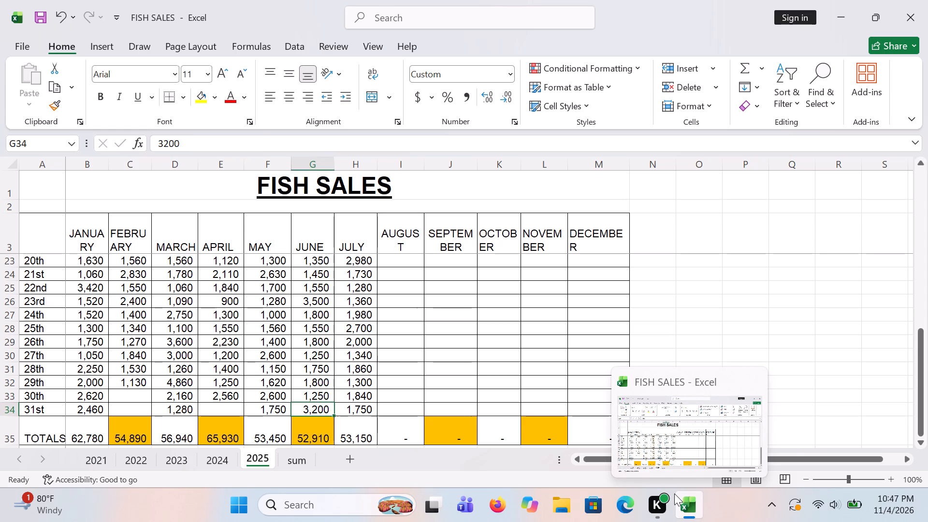
pyautogui.press('Delete')
# Enter the August sales for the 1st and 2nd as 2200 and 2940.
pyautogui.scroll(3, 740, 330)
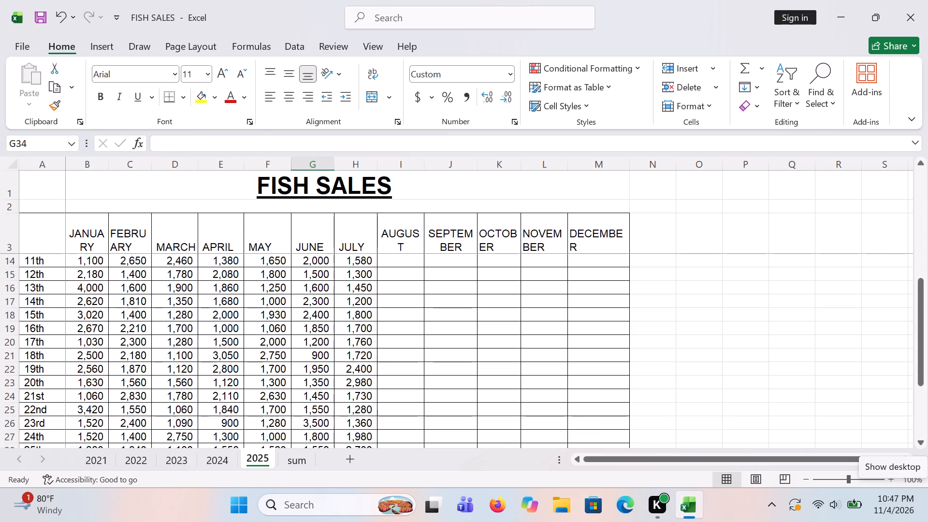
pyautogui.scroll(5, 629, 333)
pyautogui.scroll(5, 434, 303)
pyautogui.click(408, 265)
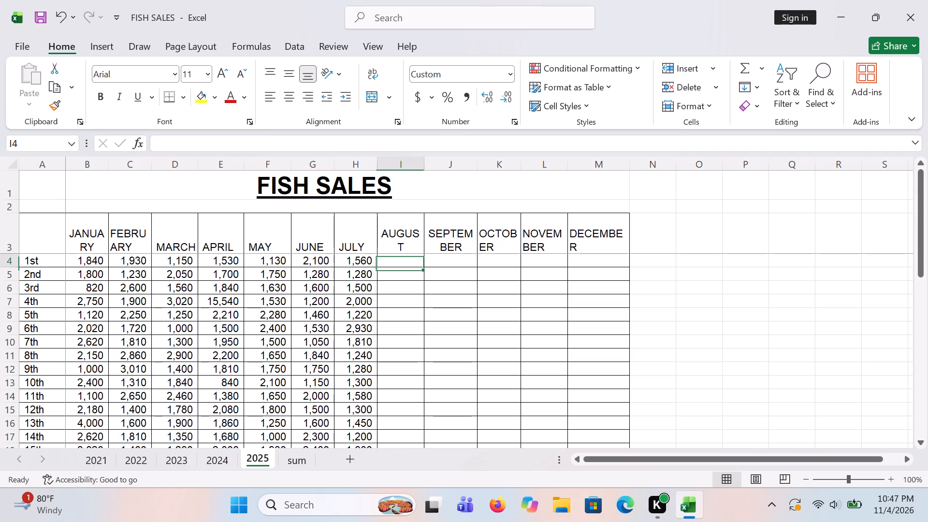
pyautogui.write('222')
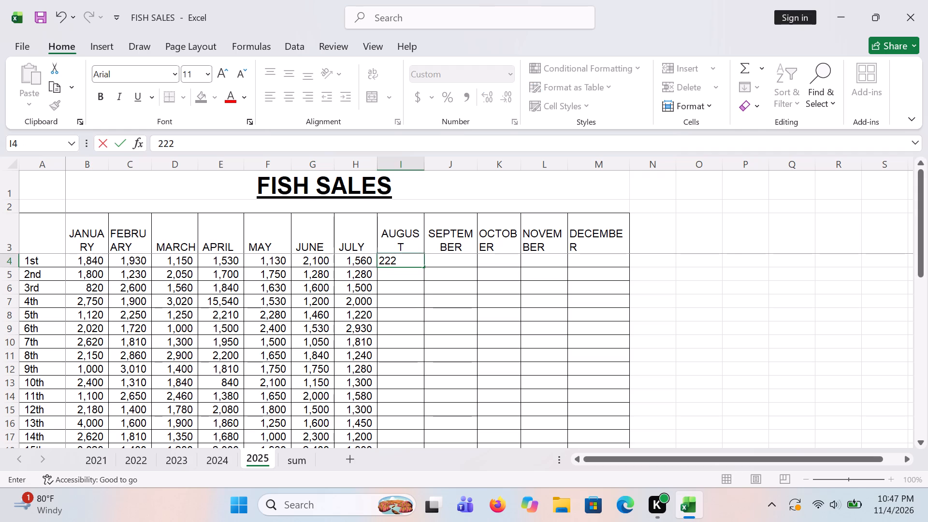
pyautogui.press('BackSpace')
pyautogui.write('00')
pyautogui.press('Return')
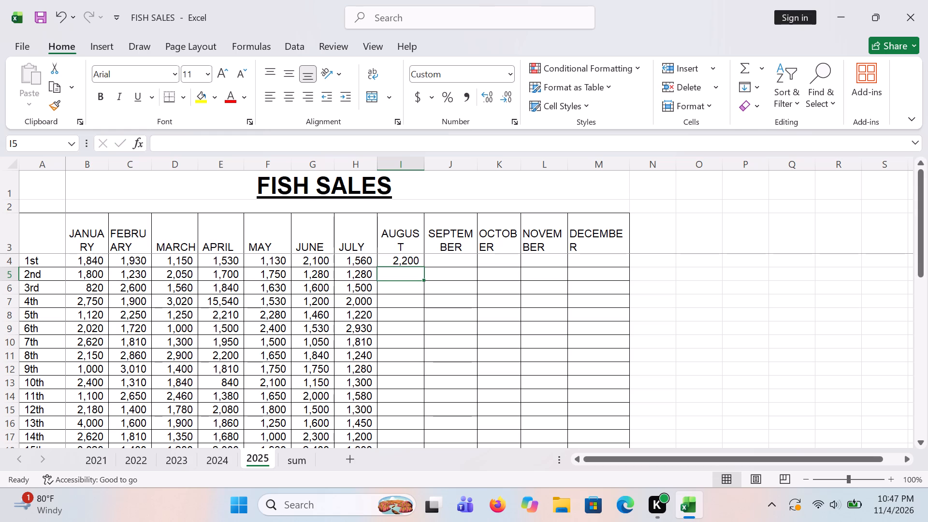
pyautogui.press('2')
pyautogui.press('9')
pyautogui.hscroll(-1, 376, 217)
pyautogui.write('40')
pyautogui.press('Return')
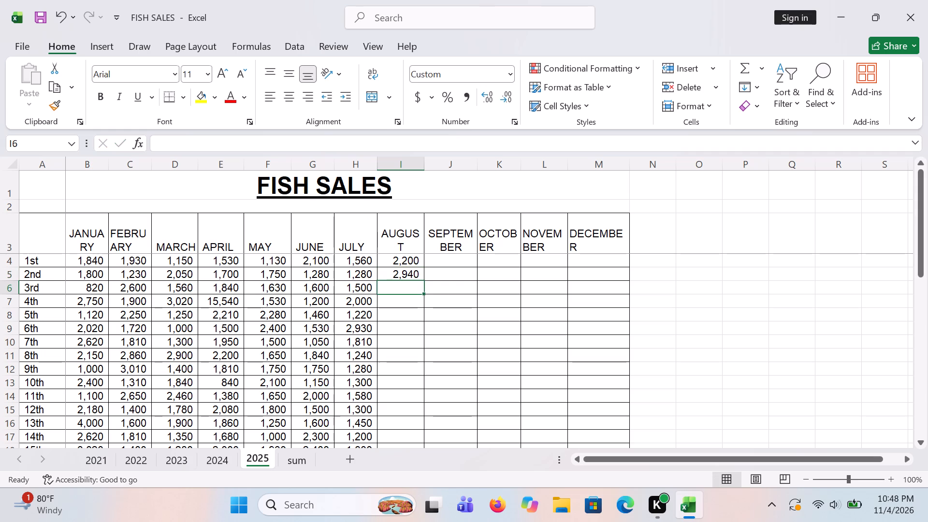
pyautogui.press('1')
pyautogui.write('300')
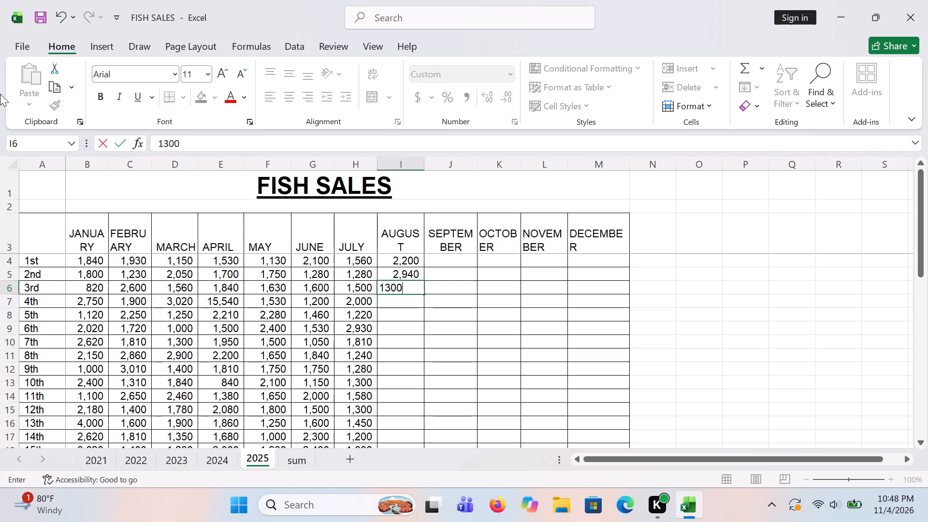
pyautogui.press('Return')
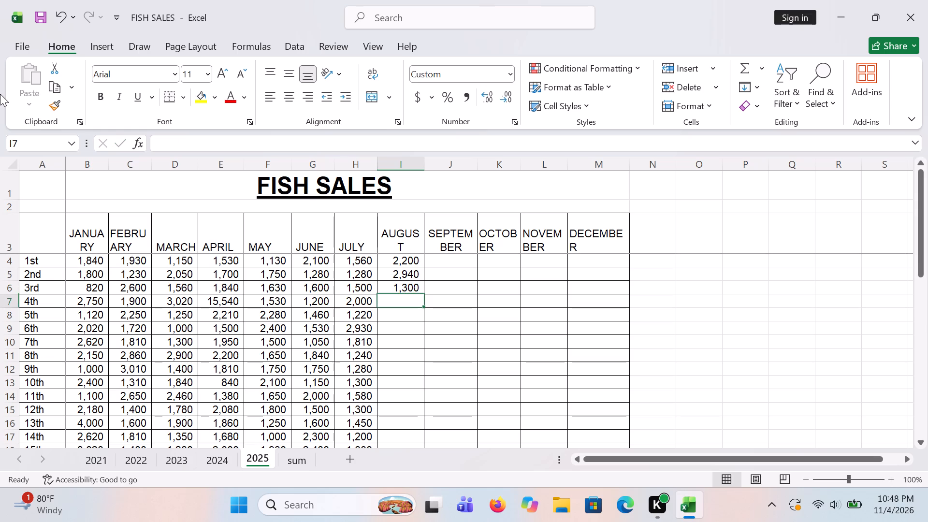
# Enter the August sales for the 3rd, 4th, 5th and 6th as 2300, 1810, 2670 and 1600.
pyautogui.press('Up')
pyautogui.write('2300')
pyautogui.press('Return')
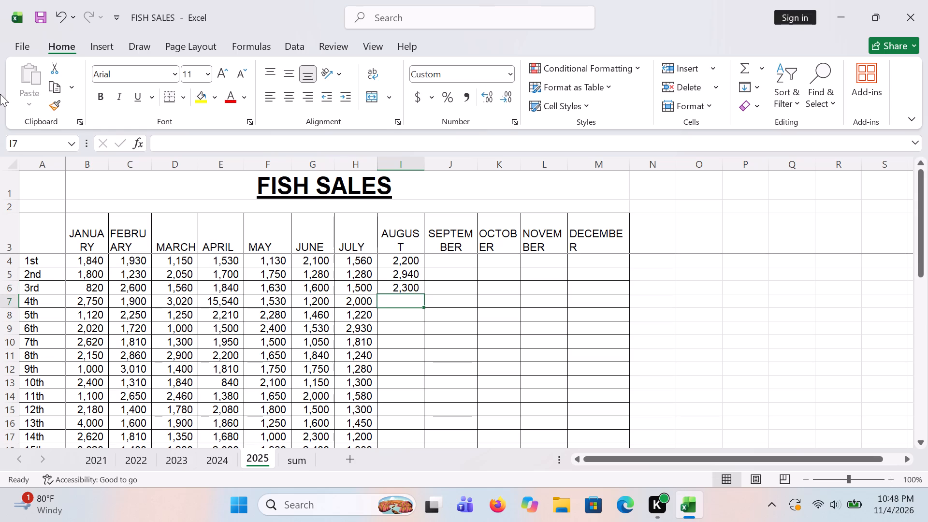
pyautogui.press('1')
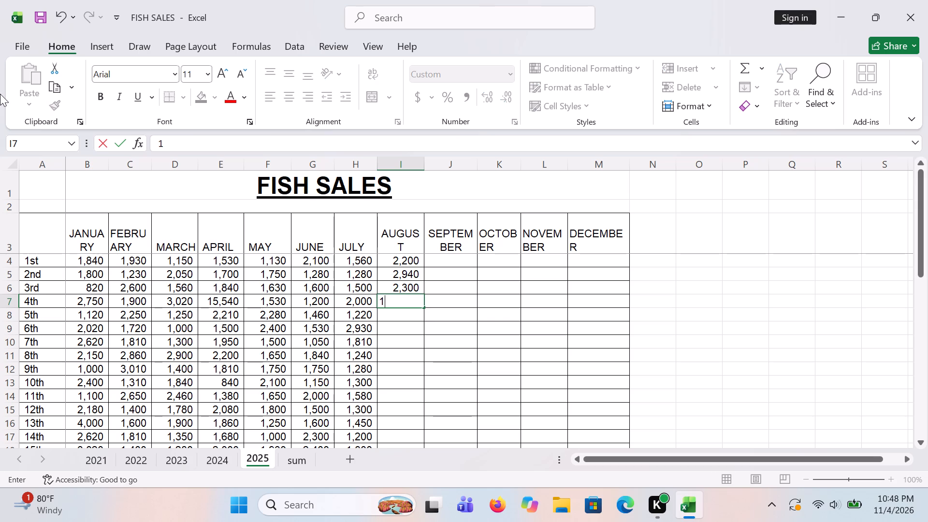
pyautogui.write('810')
pyautogui.press('Return')
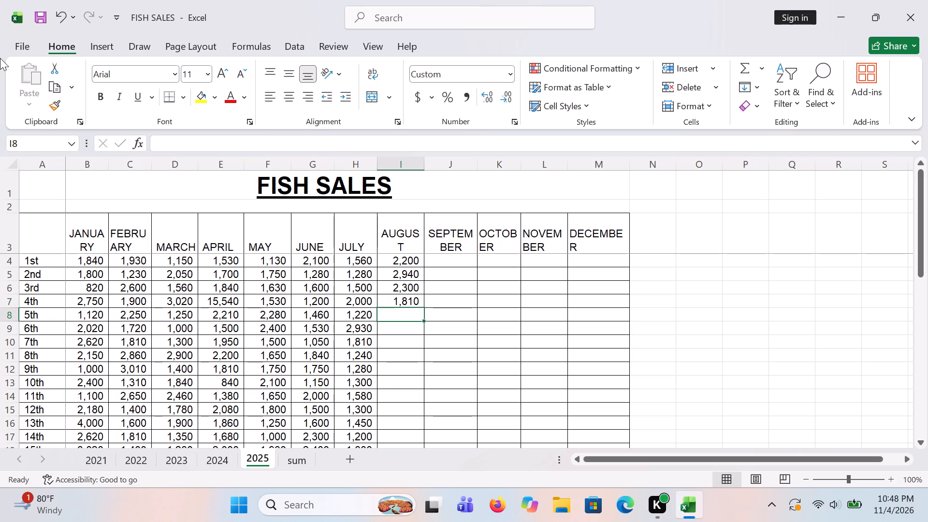
pyautogui.press('2')
pyautogui.press('6')
pyautogui.write('70')
pyautogui.press('Return')
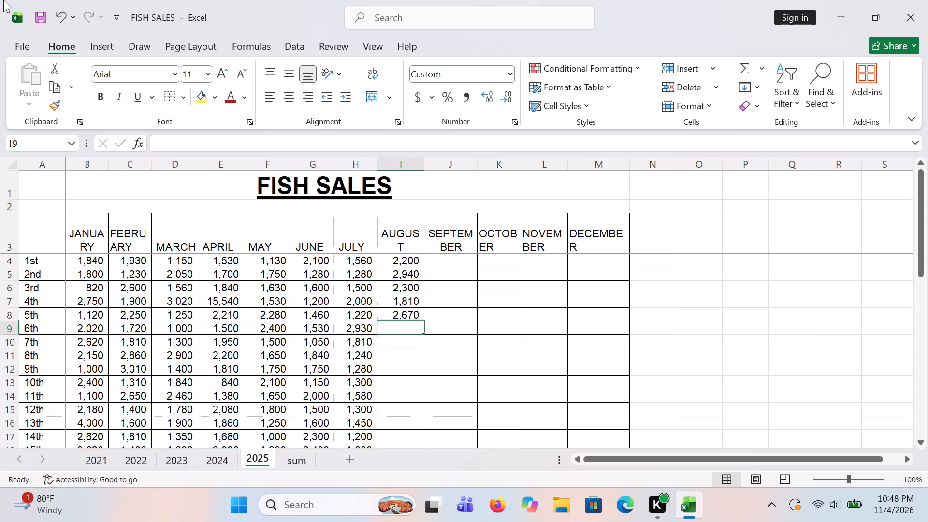
pyautogui.press('1')
pyautogui.write('600')
pyautogui.press('Return')
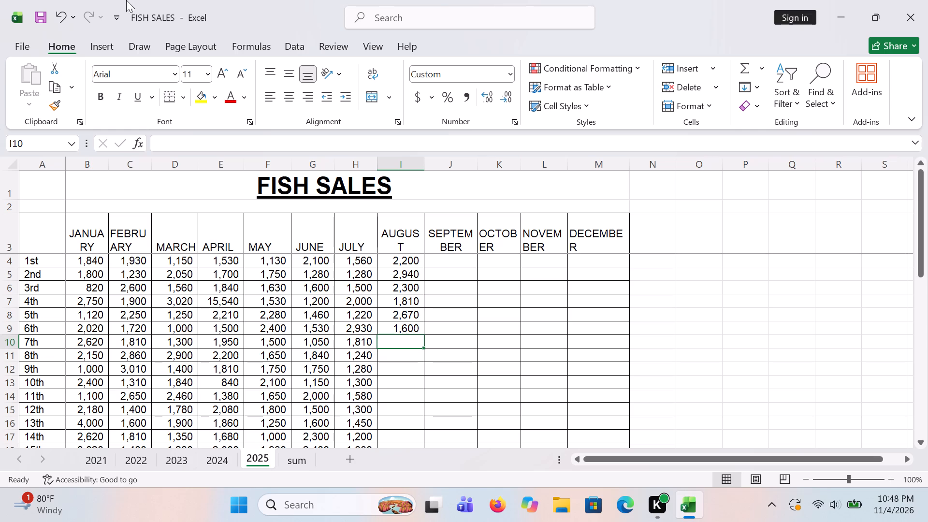
# Save the workbook with the August entries up to the 6th.
pyautogui.click(45, 13)
# Enter the August sales for the 7th, 8th and 9th as 1580, 1250 and 2350.
pyautogui.press('1')
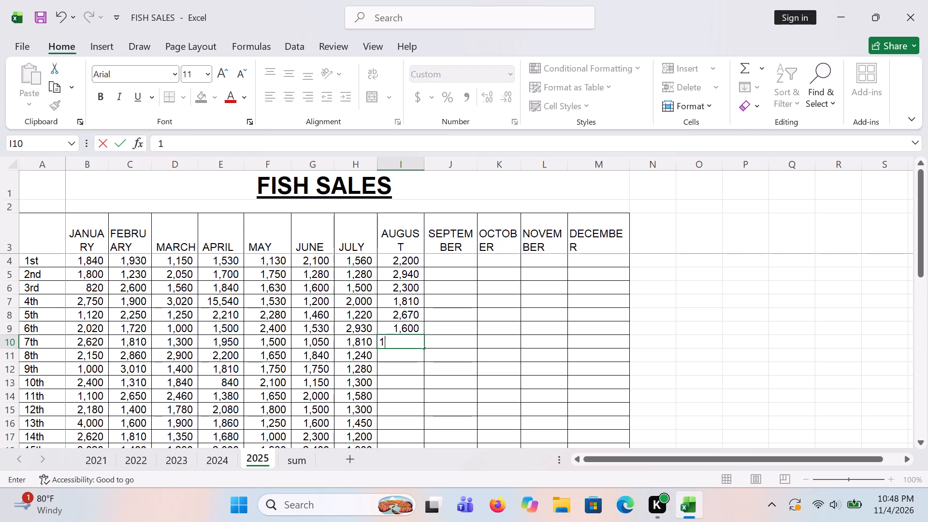
pyautogui.write('580')
pyautogui.press('Return')
pyautogui.write('12')
pyautogui.press('5')
pyautogui.press('0')
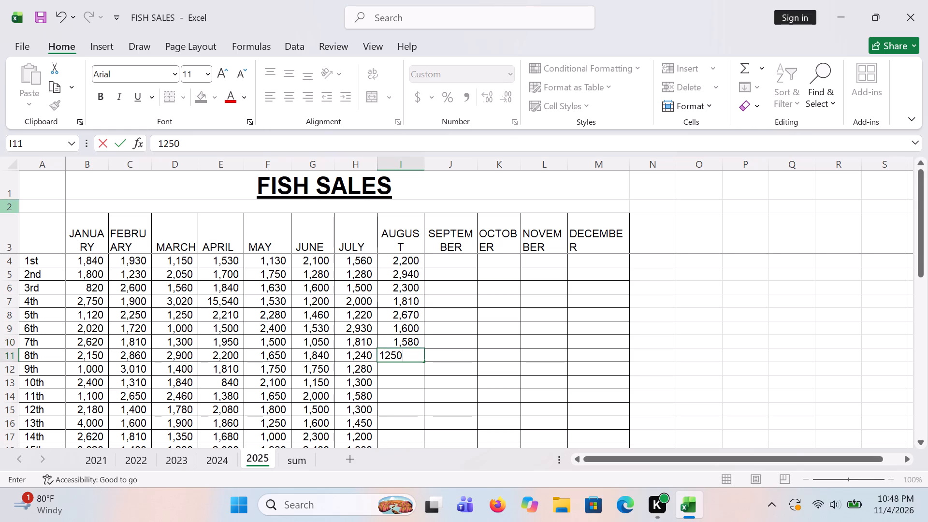
pyautogui.press('Return')
pyautogui.write('235')
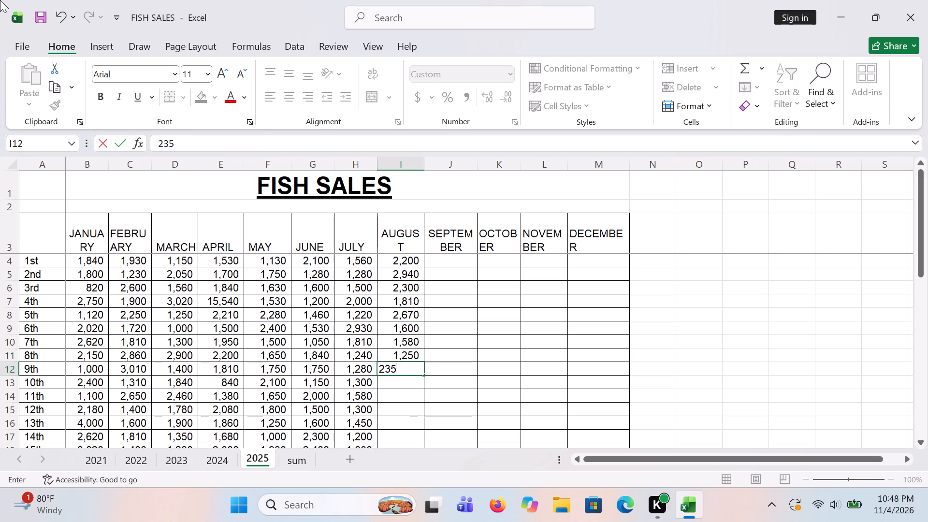
pyautogui.press('0')
pyautogui.press('Return')
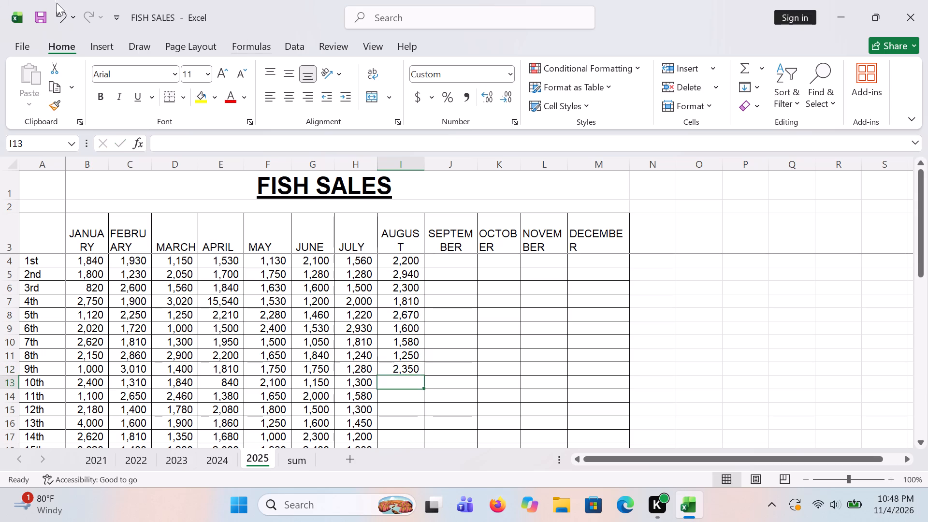
# Save the workbook with the August entries up to the 9th.
pyautogui.click(41, 17)
pyautogui.click(39, 19)
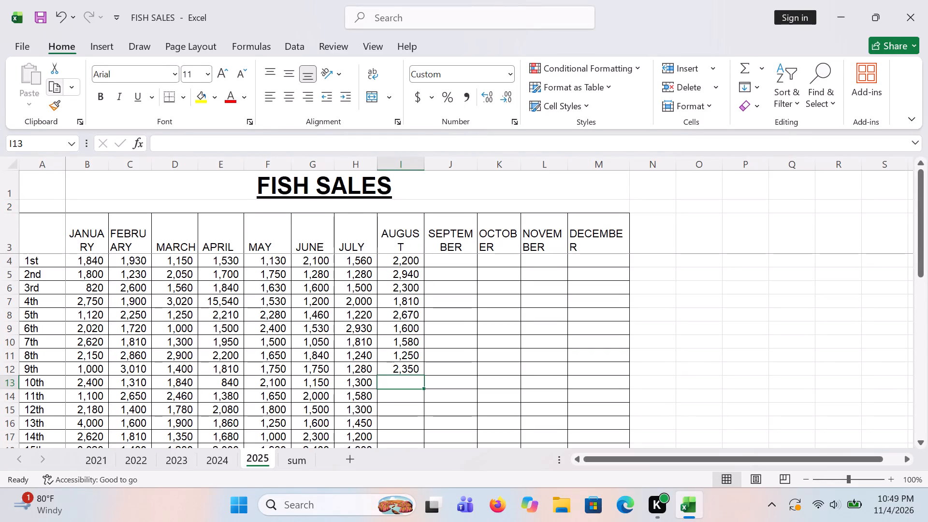
# Check the 2025 monthly totals on the sum sheet and return to the 2025 sheet.
pyautogui.click(291, 457)
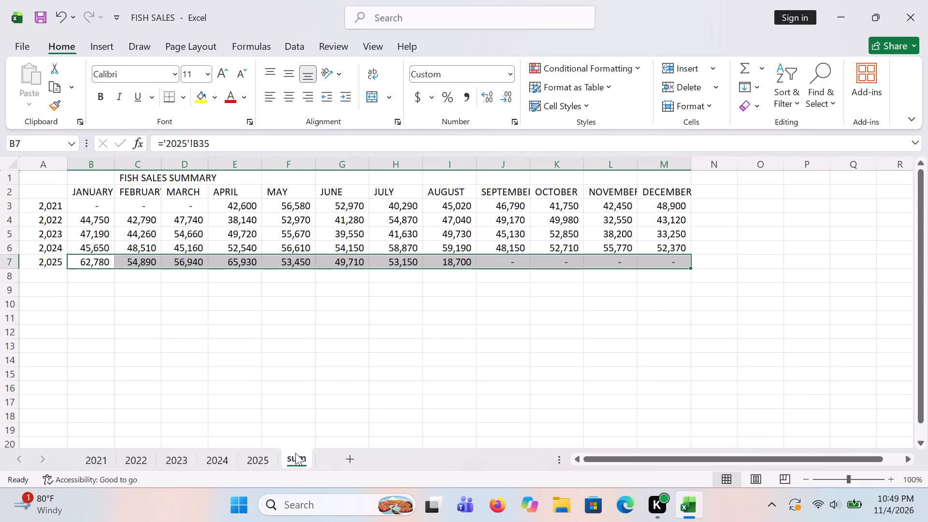
pyautogui.click(249, 462)
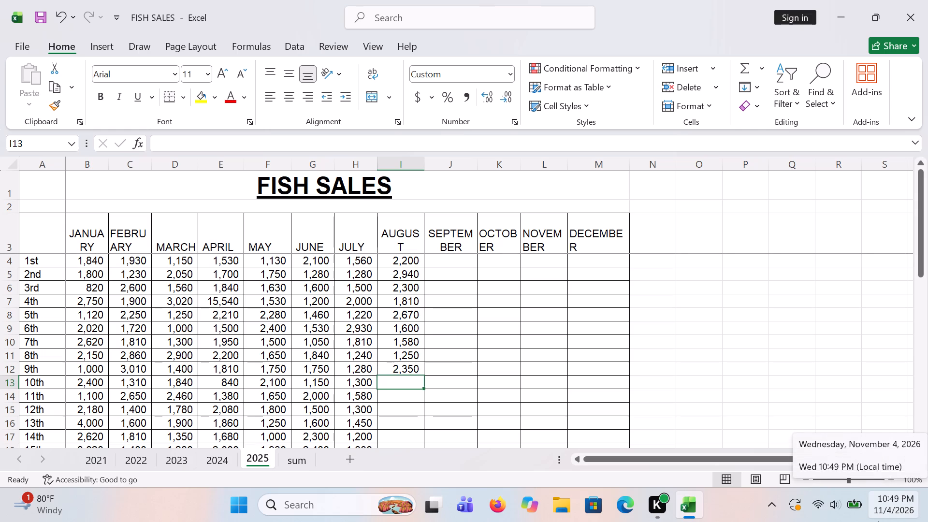
# Enter the August sales for the 10th and 11th as 2700 and 2100.
pyautogui.write('2700')
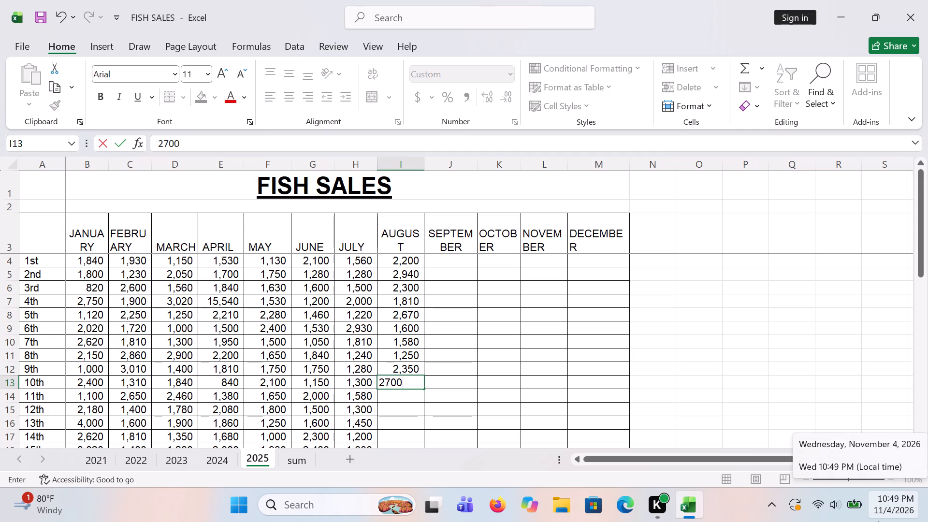
pyautogui.press('Return')
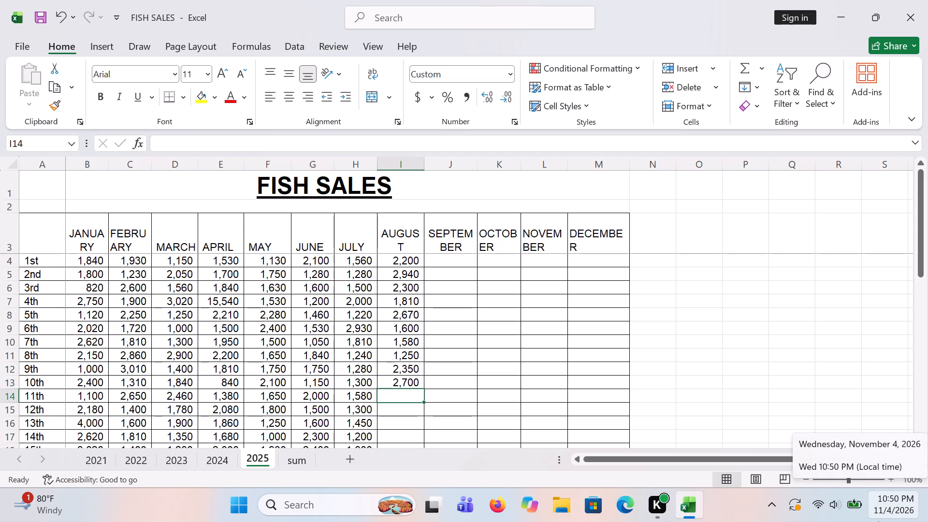
pyautogui.write('21')
pyautogui.write('00')
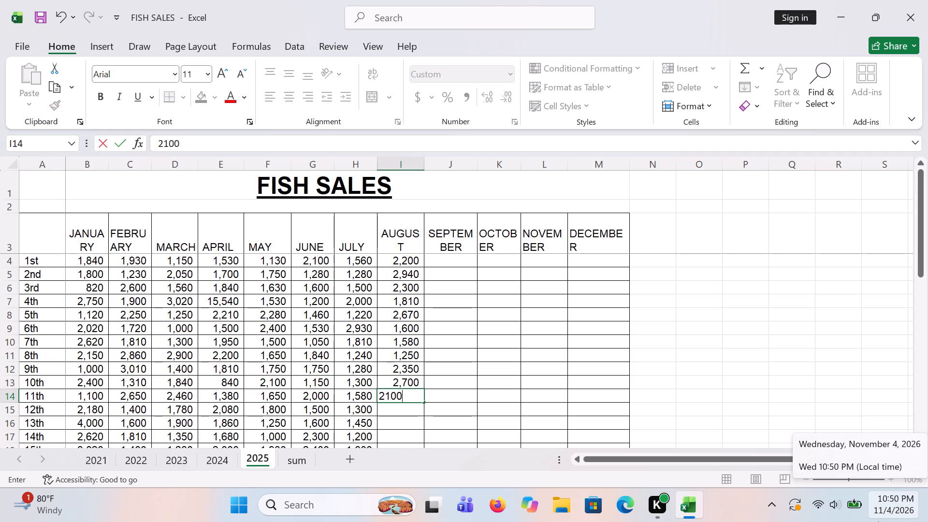
pyautogui.press('Return')
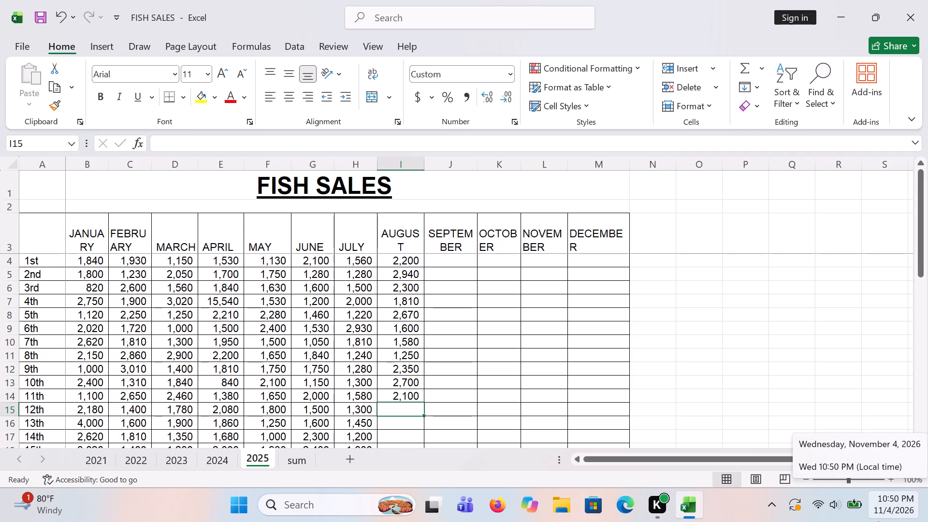
# Enter the August sales for the 12th through 16th as 2160, 1950, 2050, 1100 and 2100.
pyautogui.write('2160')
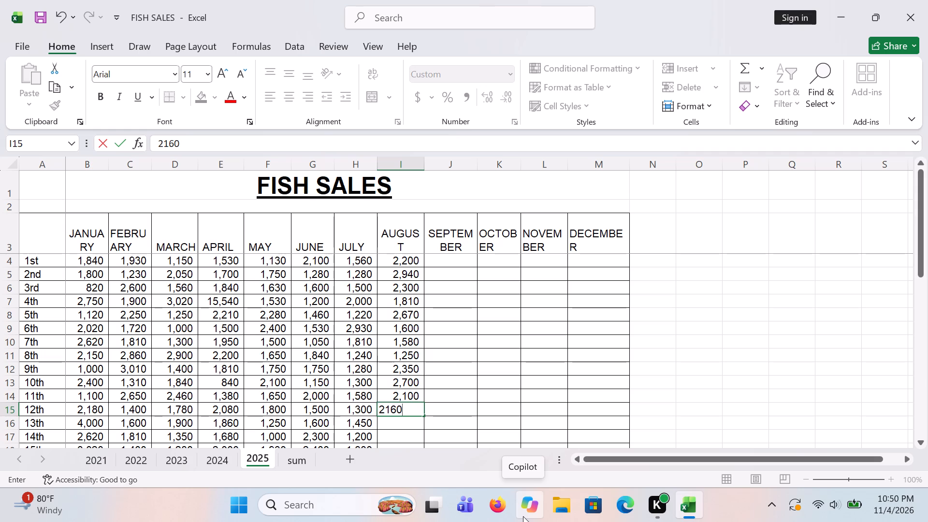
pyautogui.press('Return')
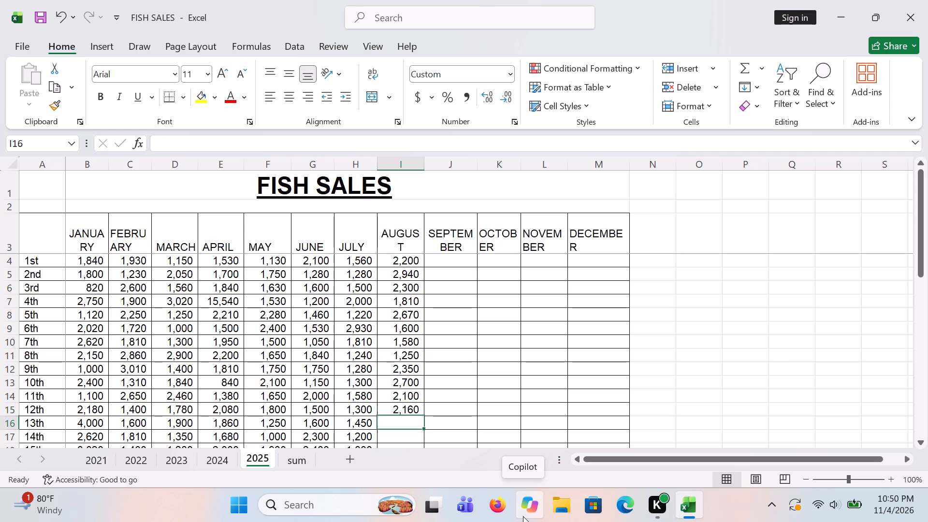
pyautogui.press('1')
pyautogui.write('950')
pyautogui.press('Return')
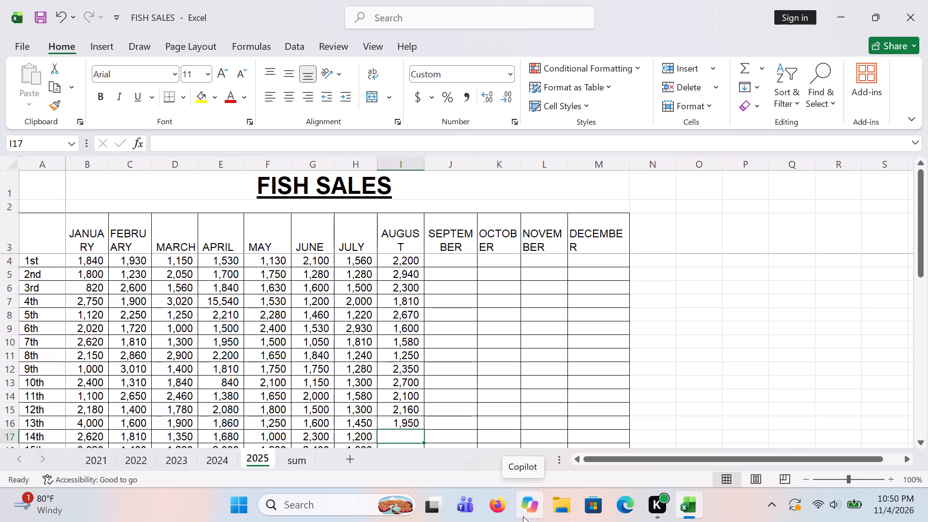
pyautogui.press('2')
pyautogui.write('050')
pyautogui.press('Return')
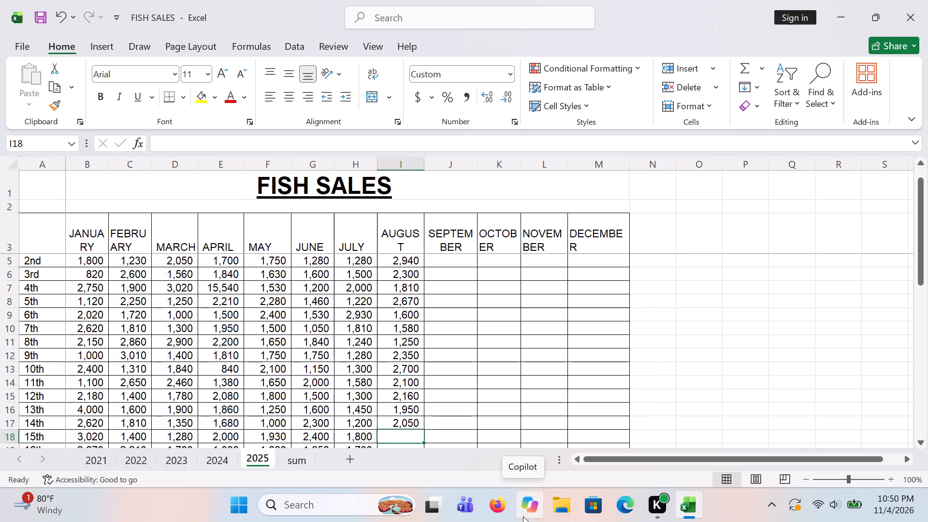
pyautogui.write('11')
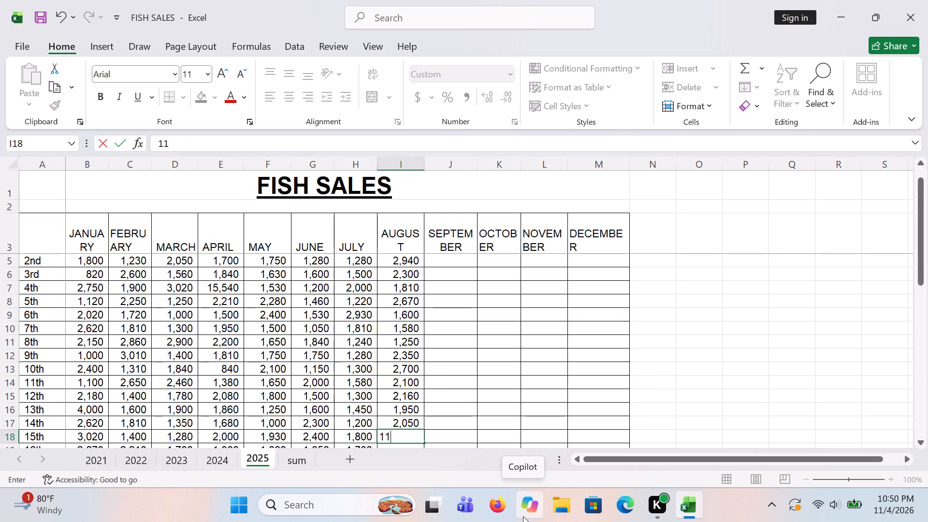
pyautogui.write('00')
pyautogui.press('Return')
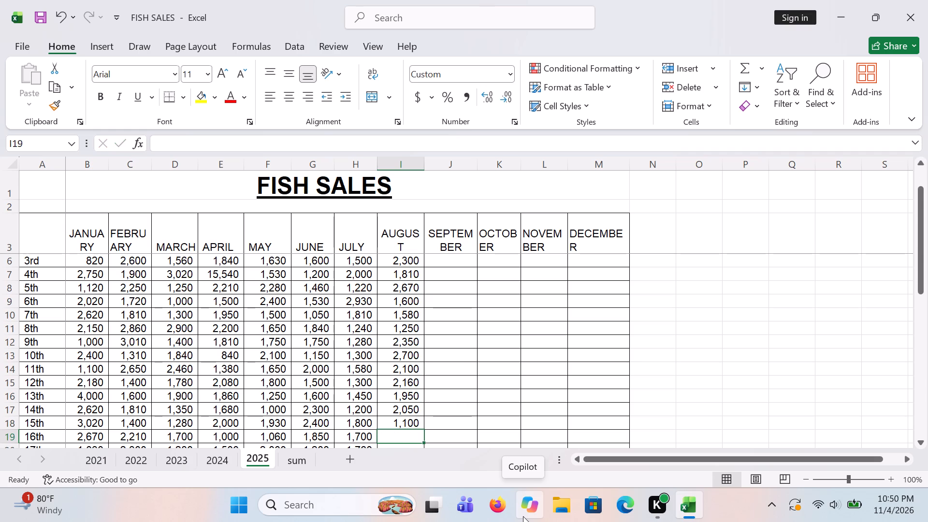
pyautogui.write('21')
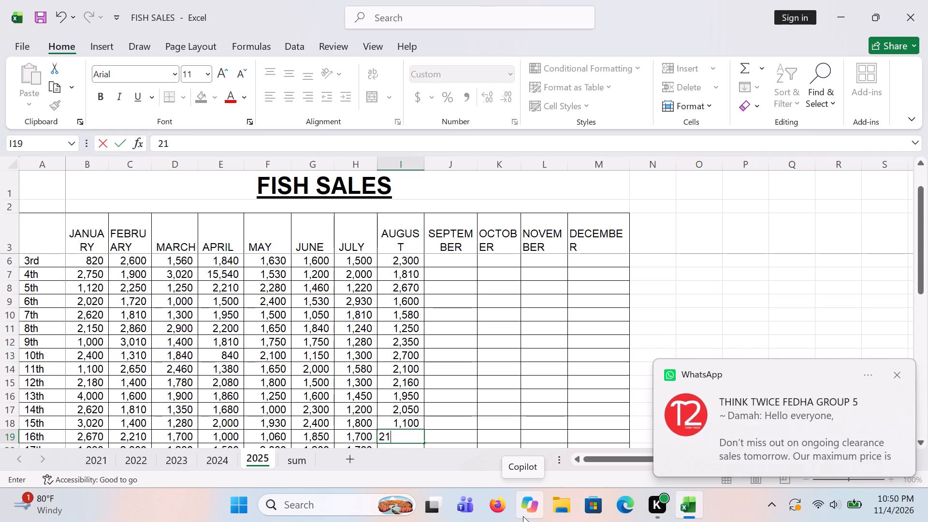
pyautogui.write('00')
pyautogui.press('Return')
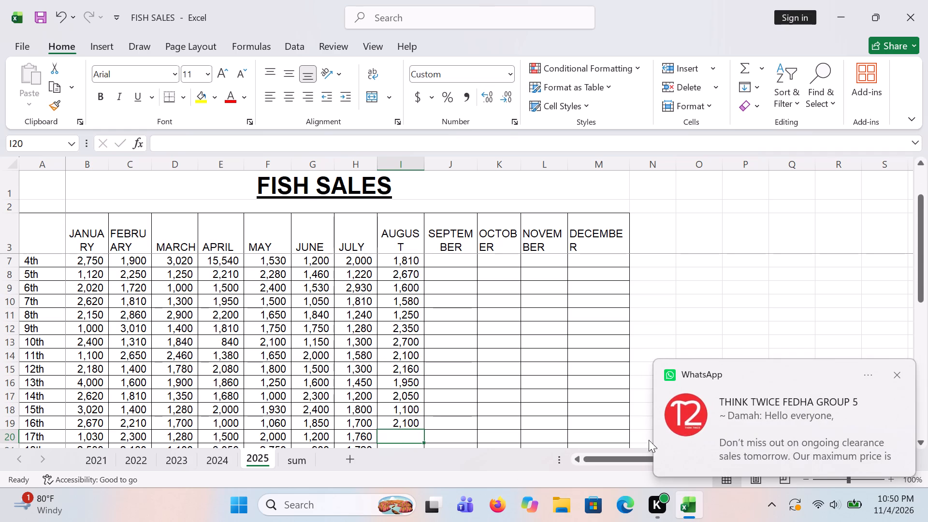
# Dismiss the WhatsApp notification and save the workbook with the August entries up to the 16th.
pyautogui.click(894, 372)
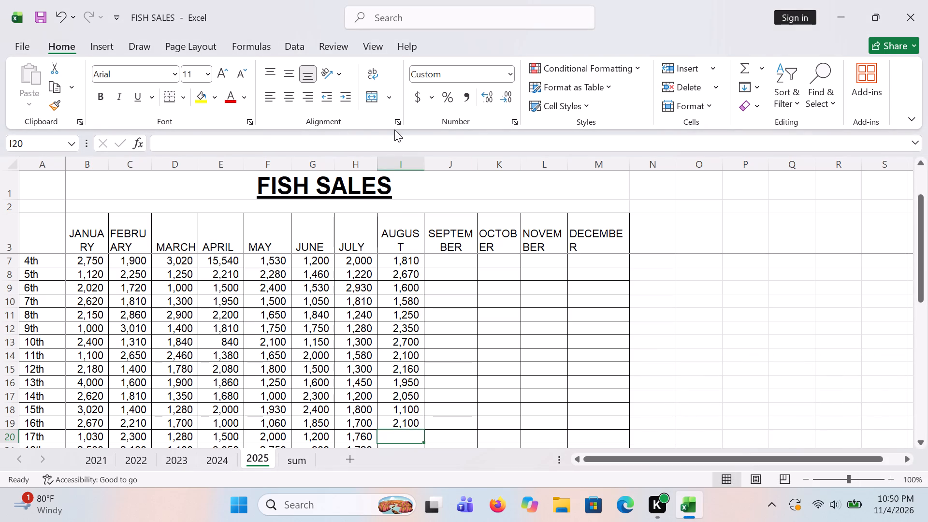
pyautogui.click(40, 12)
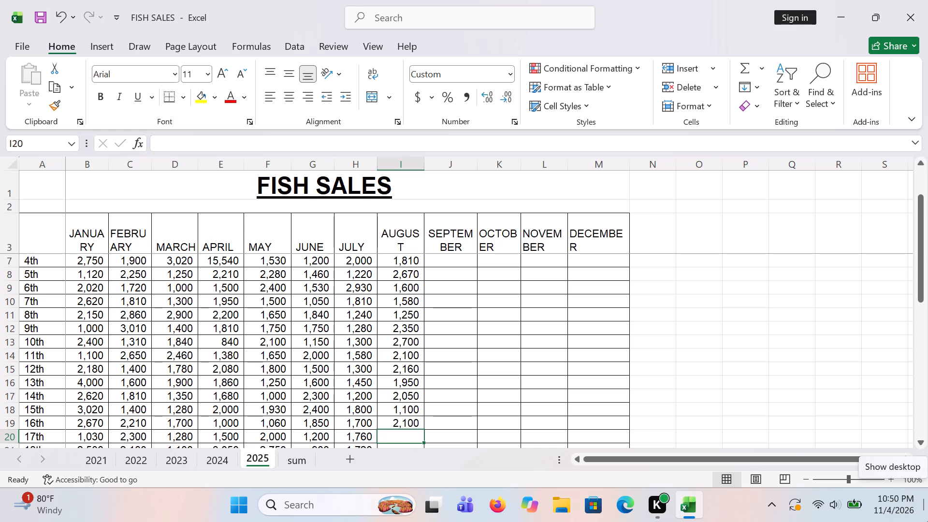
# Enter the August sales for the 17th as 2350.
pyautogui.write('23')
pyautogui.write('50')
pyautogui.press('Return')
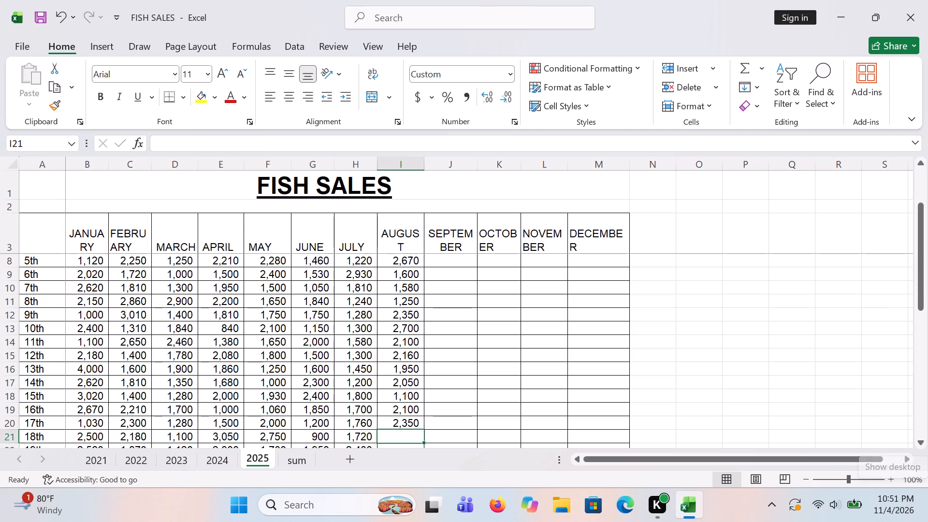
# Enter the August sales for the 18th, 19th and 20th as 2580, 1900 and 2350.
pyautogui.press('2')
pyautogui.press('5')
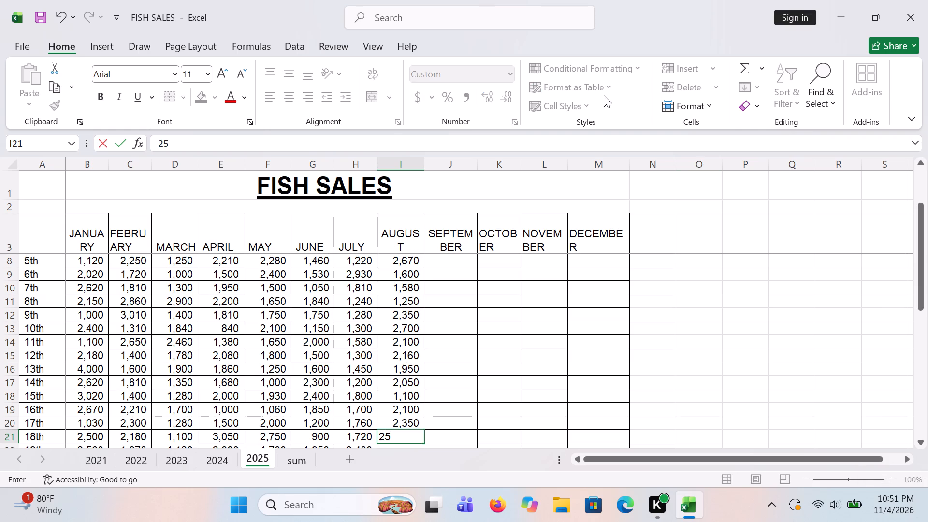
pyautogui.press('8')
pyautogui.press('0')
pyautogui.press('Return')
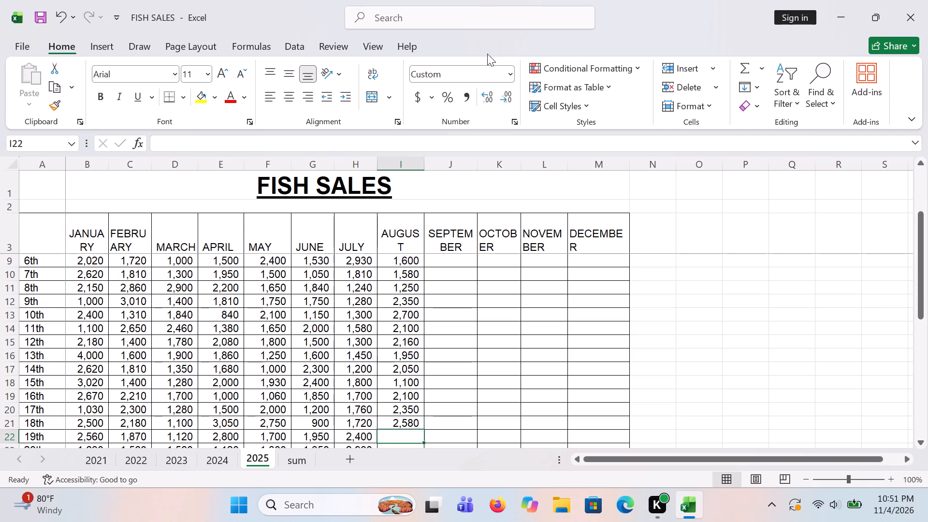
pyautogui.press('1')
pyautogui.write('900')
pyautogui.press('Return')
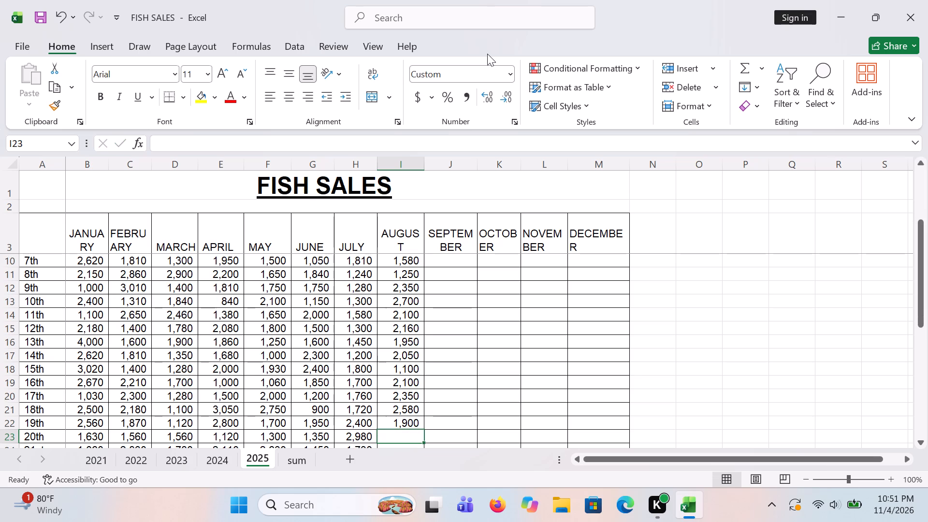
pyautogui.write('23')
pyautogui.write('50')
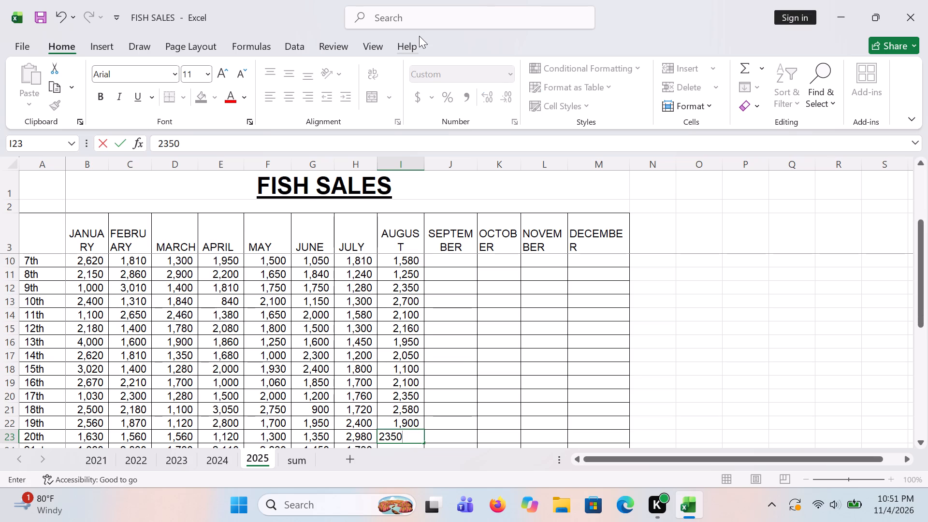
pyautogui.press('Return')
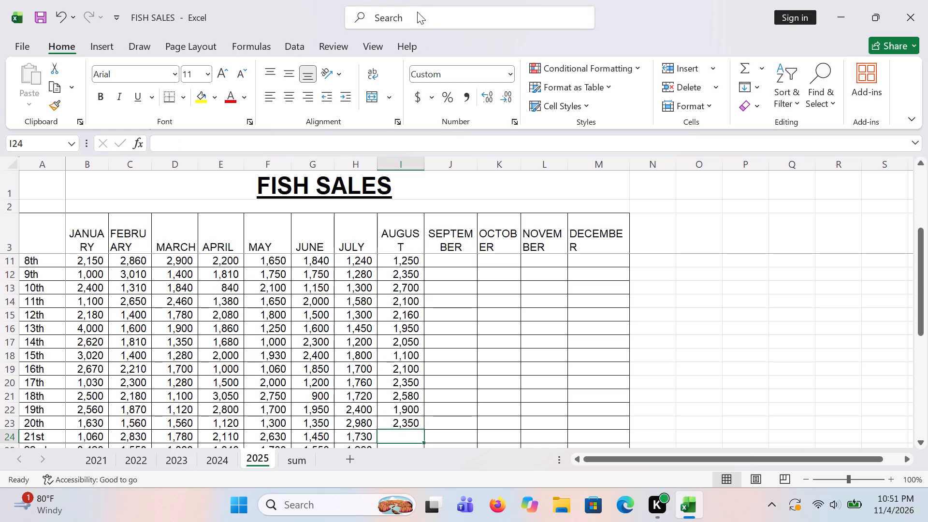
# Enter the August sales for the 21st and 22nd as 2000 and 1700, and save the workbook.
pyautogui.write('2000')
pyautogui.press('Return')
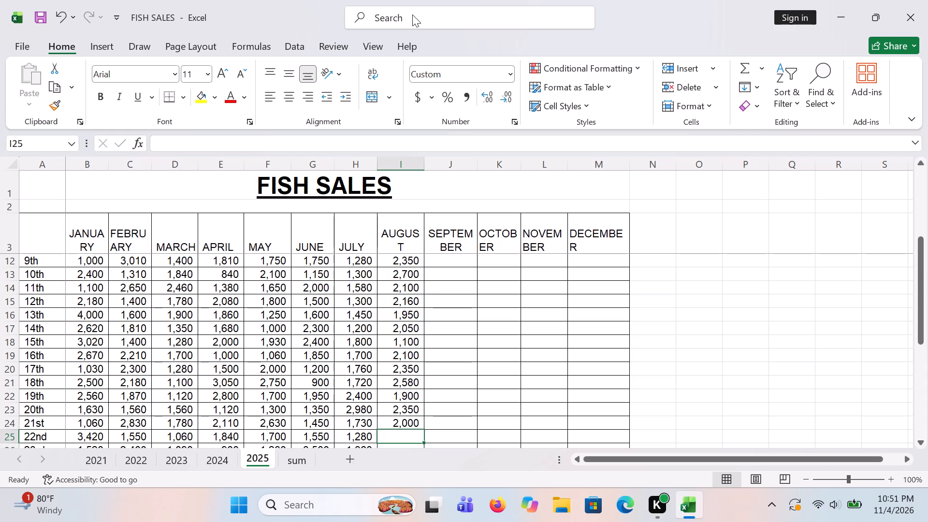
pyautogui.write('1700')
pyautogui.press('Return')
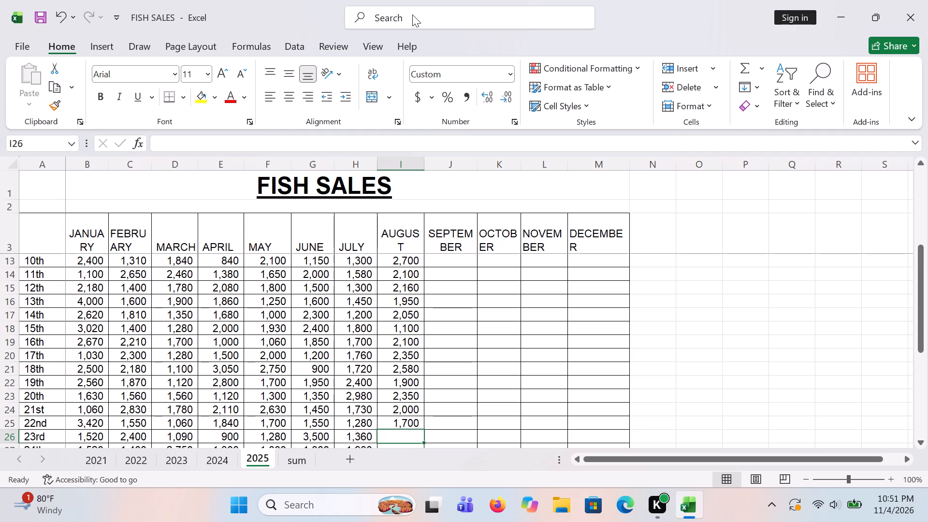
pyautogui.click(45, 13)
# Enter the August sales for the 23rd, 24th and 25th as 1500, 1150 and 2550.
pyautogui.press('1')
pyautogui.write('500')
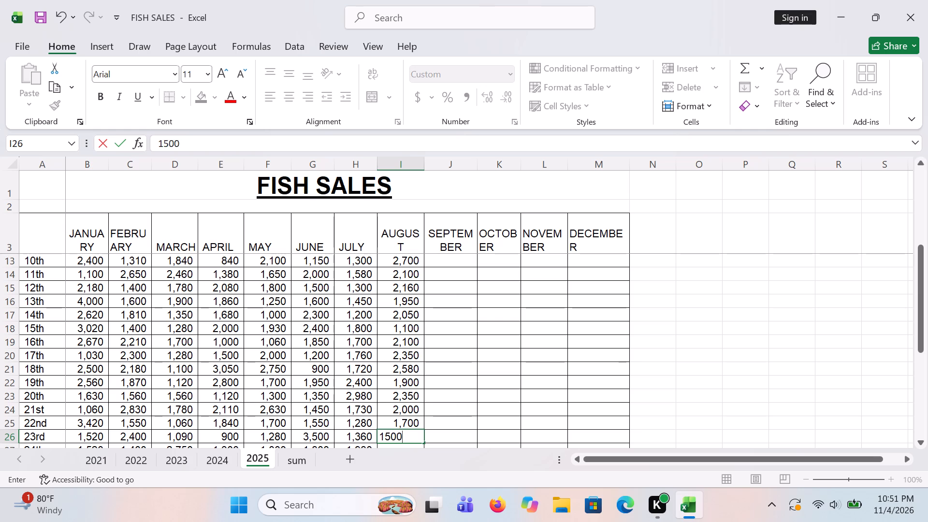
pyautogui.press('Return')
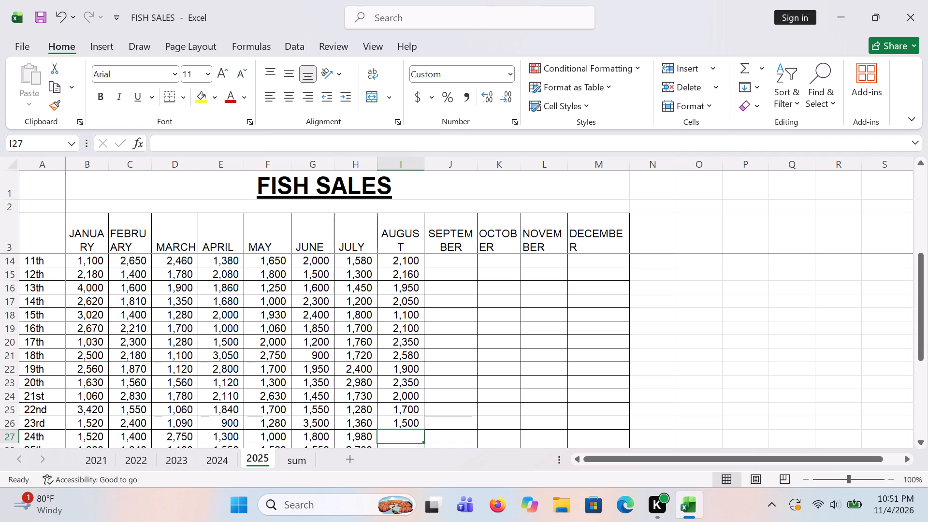
pyautogui.write('11')
pyautogui.press('5')
pyautogui.press('0')
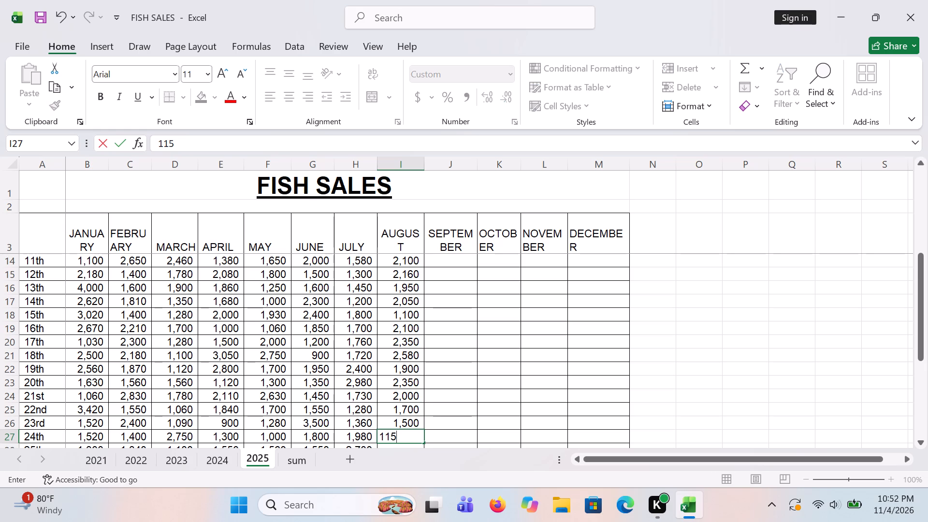
pyautogui.press('Return')
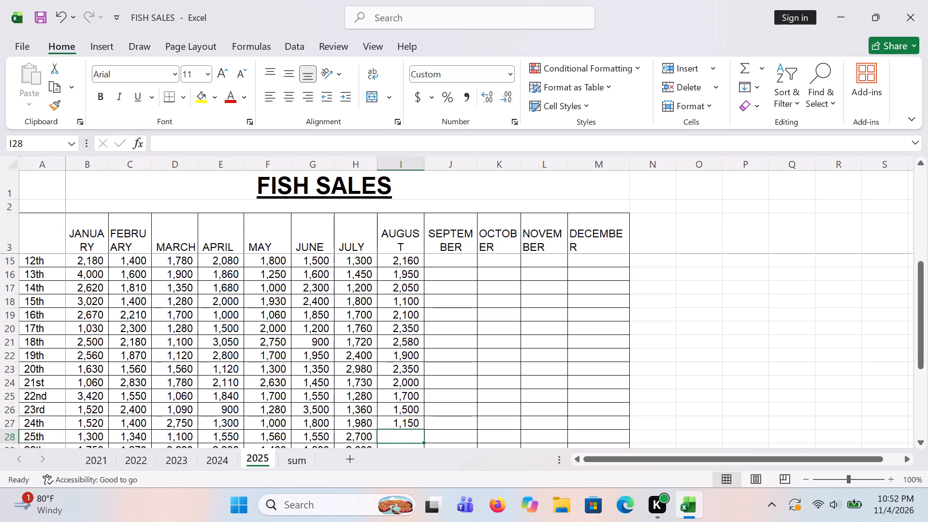
pyautogui.write('2550')
pyautogui.press('Return')
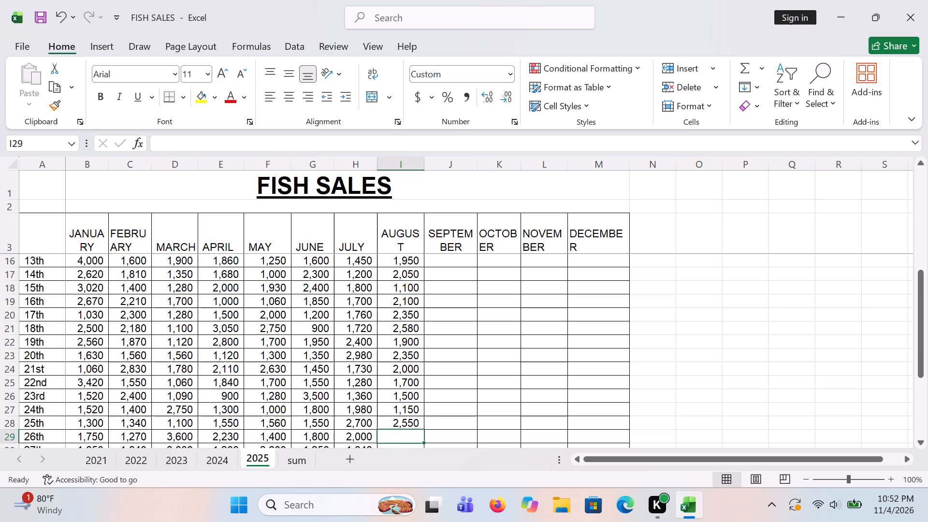
# Enter the August sales for the 26th, 27th and 28th as 1650, 1540 and 1050, and save the workbook.
pyautogui.press('1')
pyautogui.press('6')
pyautogui.write('50')
pyautogui.press('Return')
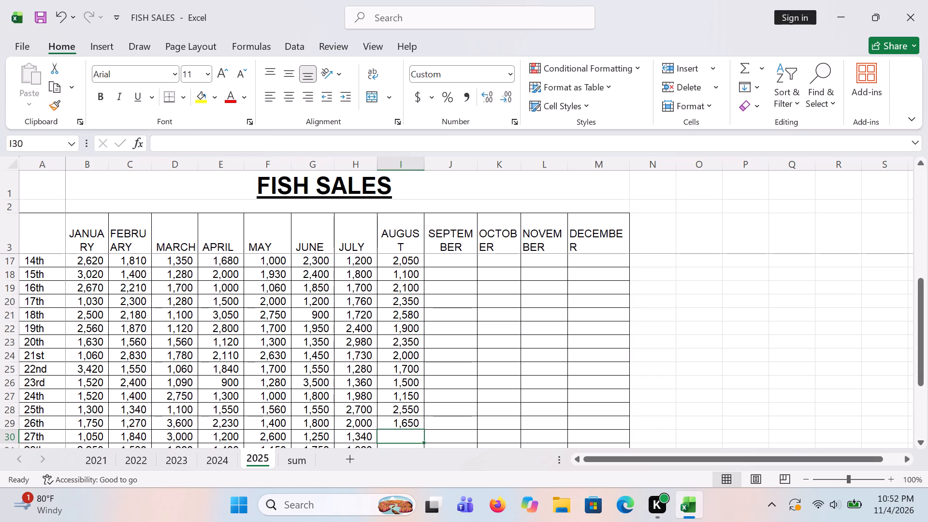
pyautogui.press('1')
pyautogui.write('549')
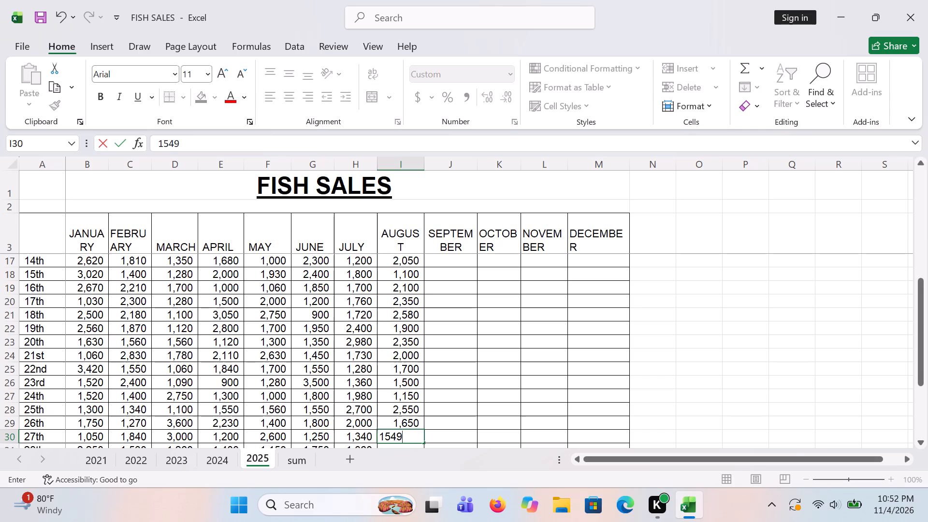
pyautogui.press('BackSpace')
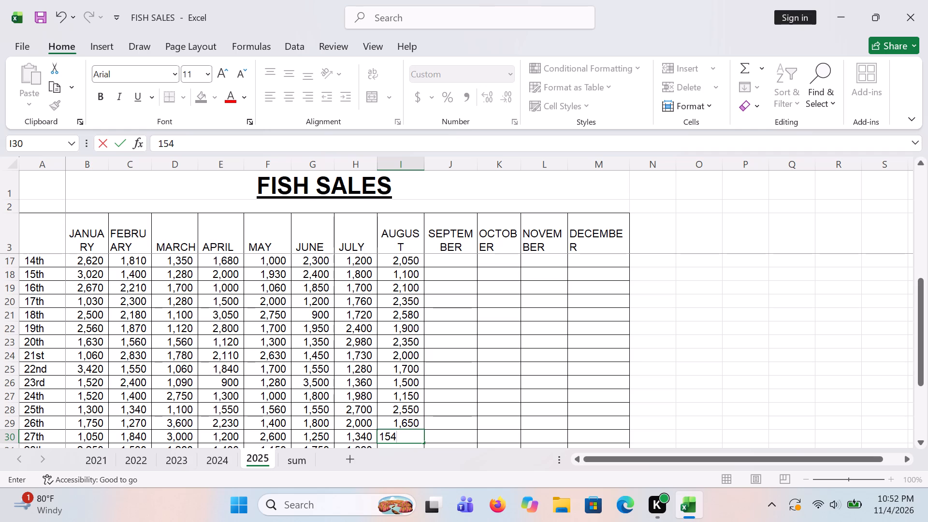
pyautogui.press('0')
pyautogui.press('Return')
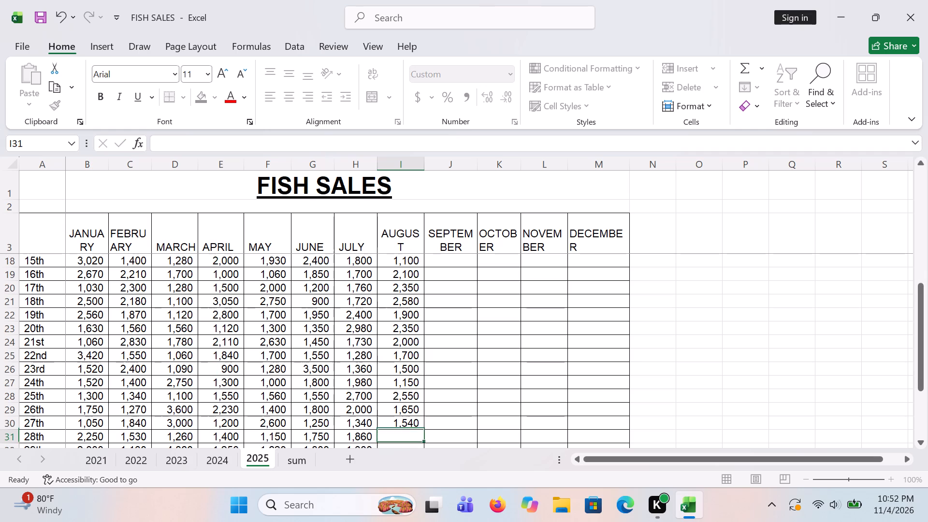
pyautogui.press('1')
pyautogui.write('050')
pyautogui.press('Return')
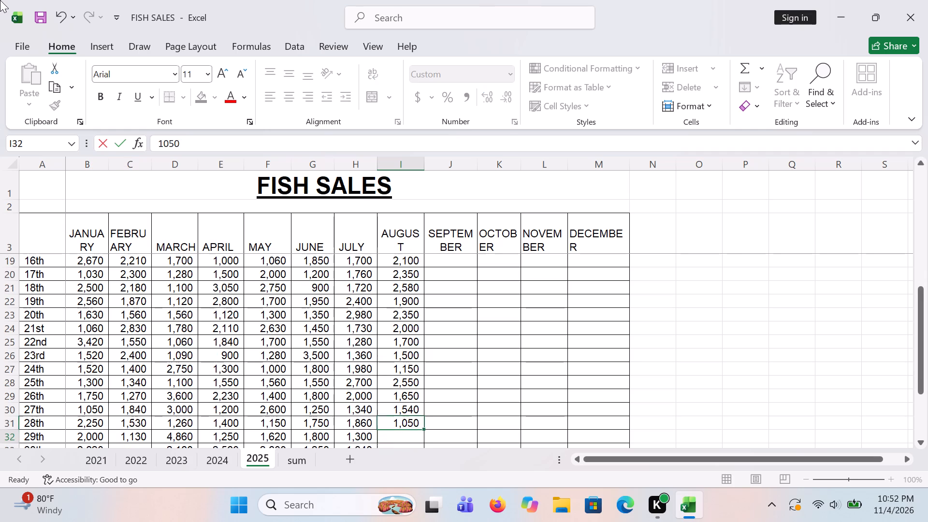
pyautogui.click(43, 21)
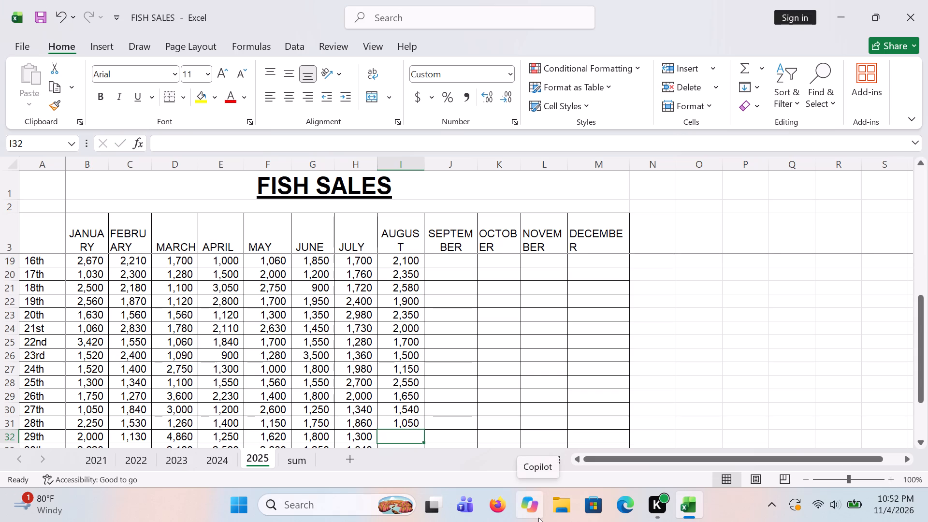
# Enter the August sales for the 29th, 30th and 31st as 1250, 1600 and 1500, and save the workbook.
pyautogui.write('1250')
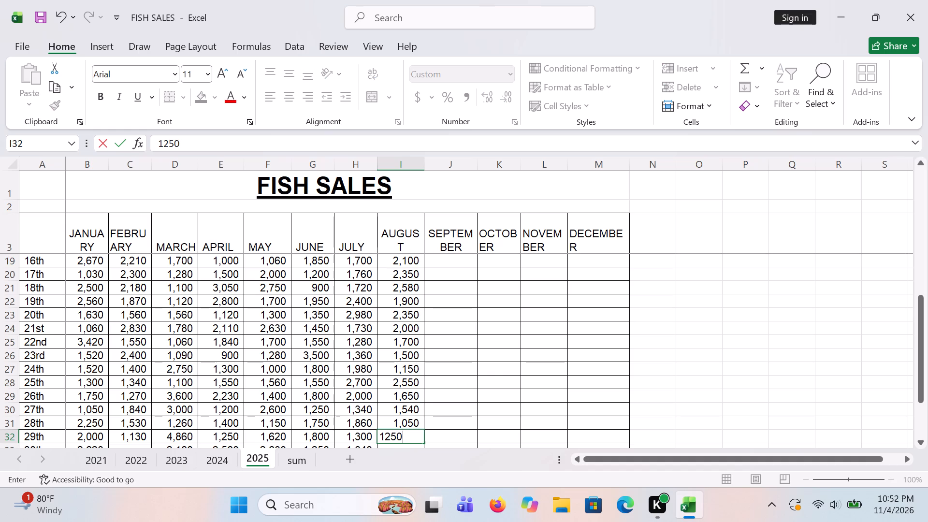
pyautogui.press('Return')
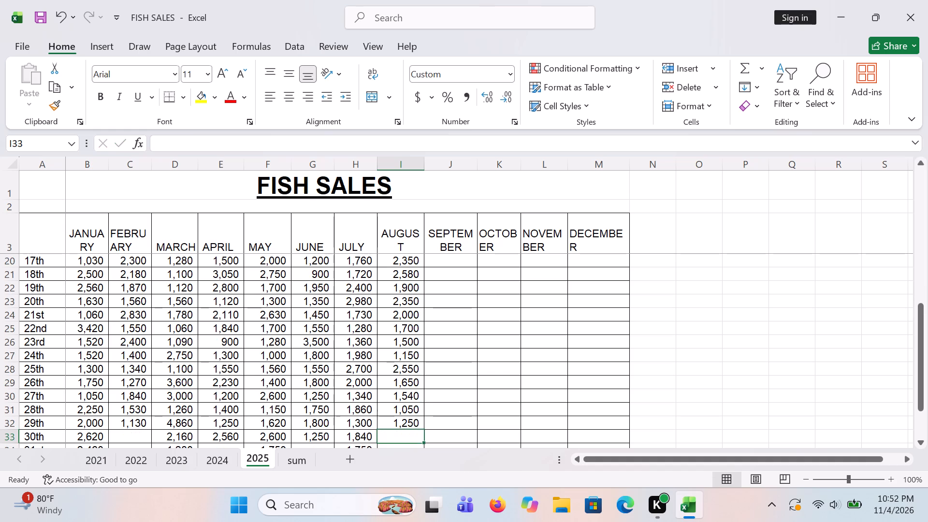
pyautogui.write('16')
pyautogui.write('00')
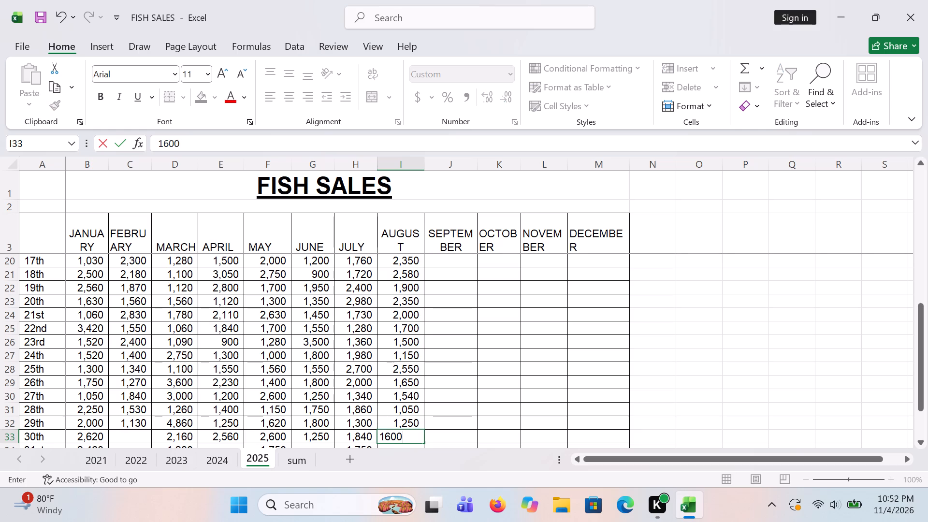
pyautogui.press('Return')
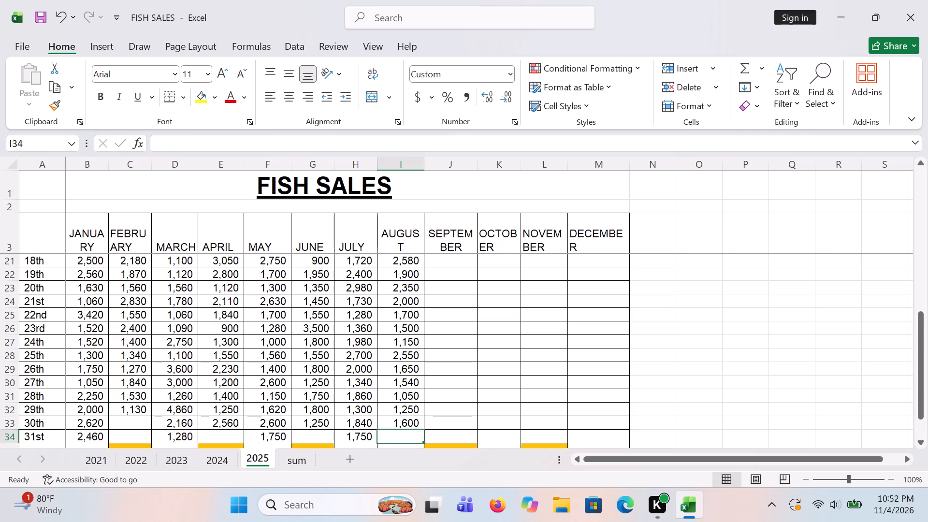
pyautogui.press('1')
pyautogui.write('500')
pyautogui.press('Return')
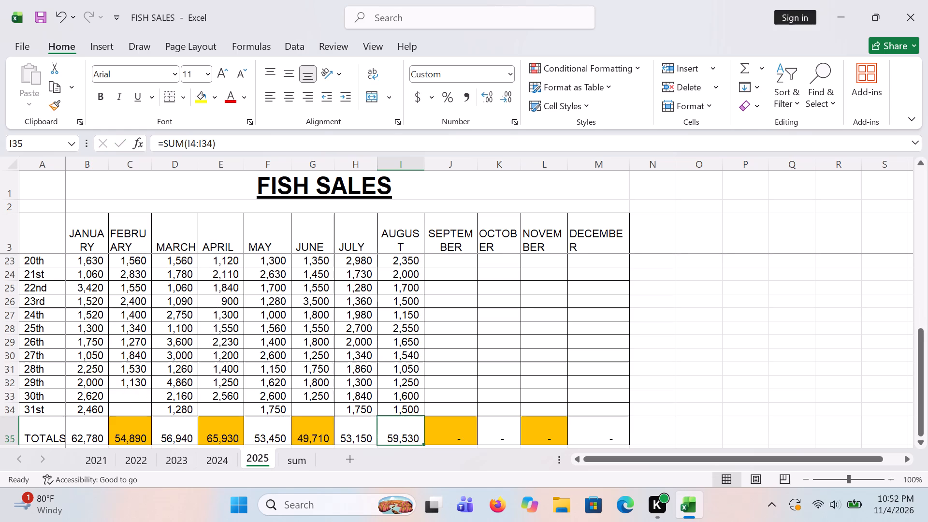
pyautogui.click(34, 17)
# Enter the September sales for the 1st as 1600 in the 2025 sheet.
pyautogui.scroll(2, 927, 481)
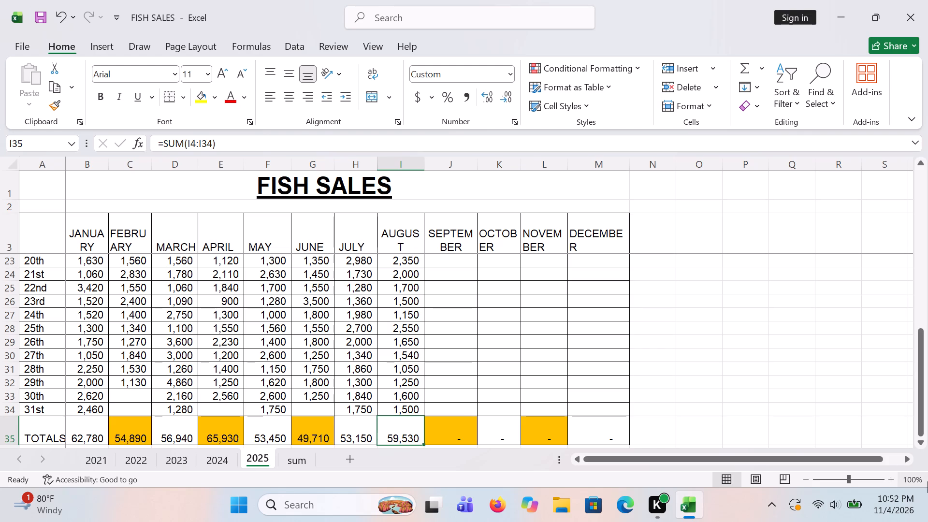
pyautogui.scroll(3, 927, 481)
pyautogui.scroll(3, 854, 428)
pyautogui.scroll(10, 737, 382)
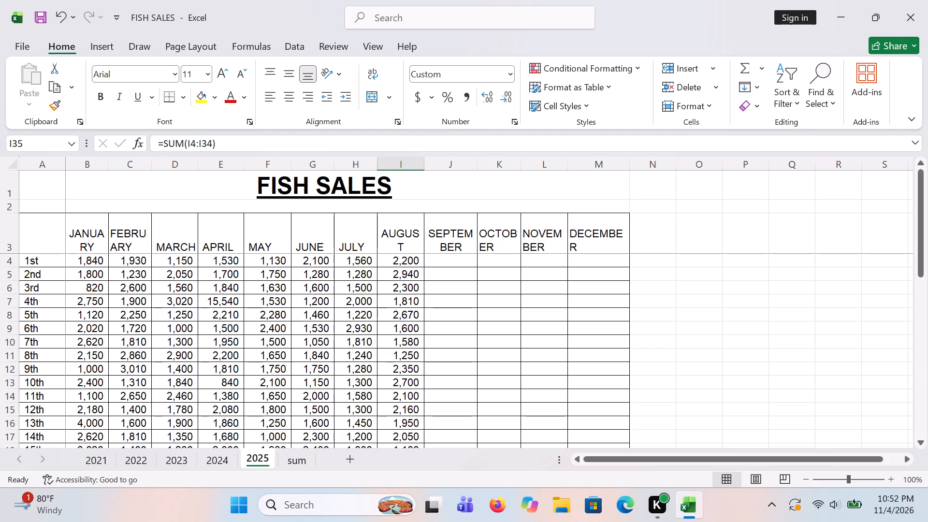
pyautogui.scroll(3, 454, 259)
pyautogui.click(454, 259)
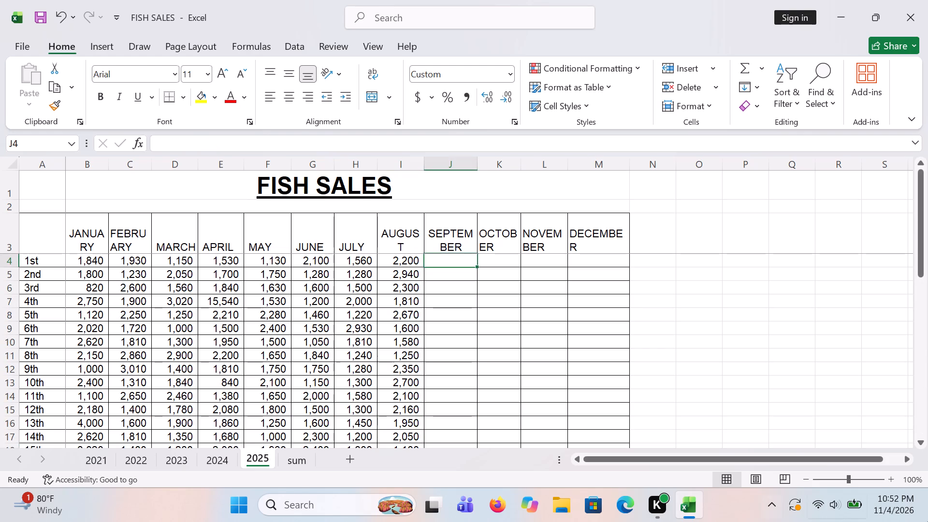
pyautogui.click(904, 457)
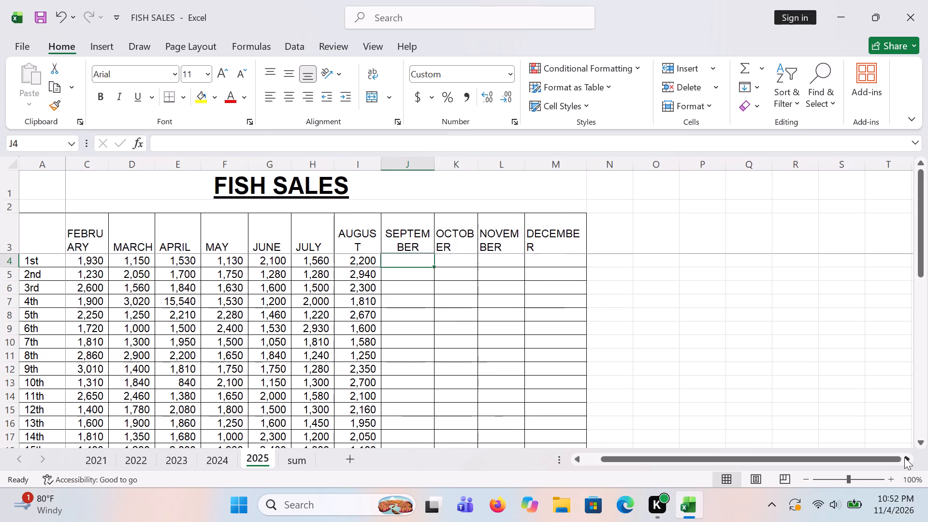
pyautogui.click(904, 457)
pyautogui.click(904, 457)
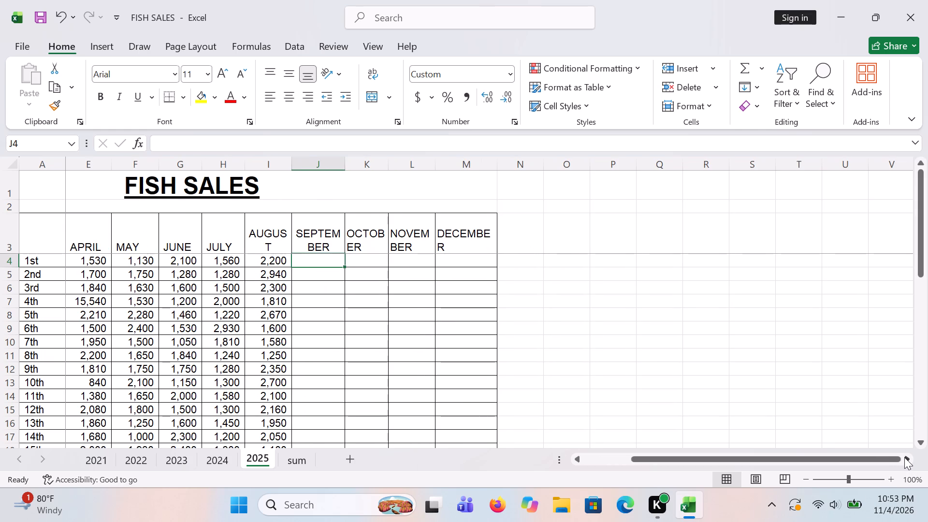
pyautogui.click(902, 458)
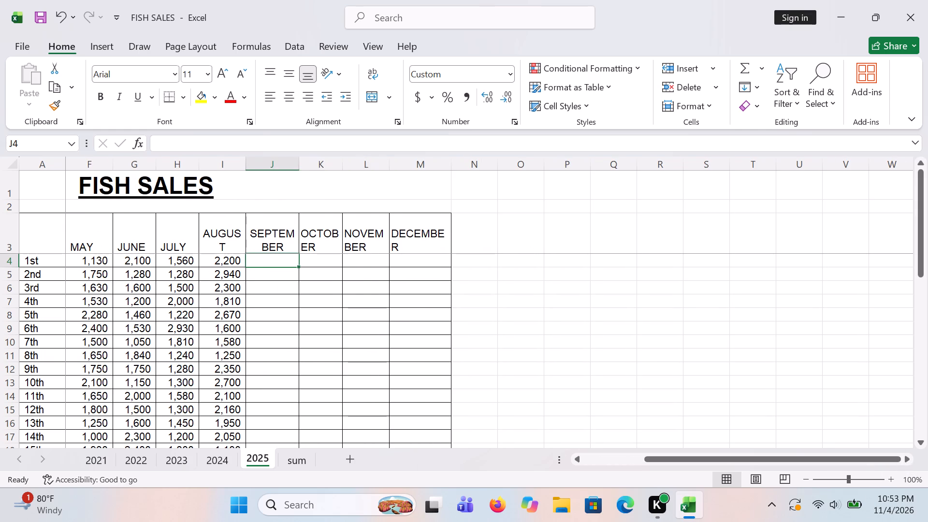
pyautogui.press('1')
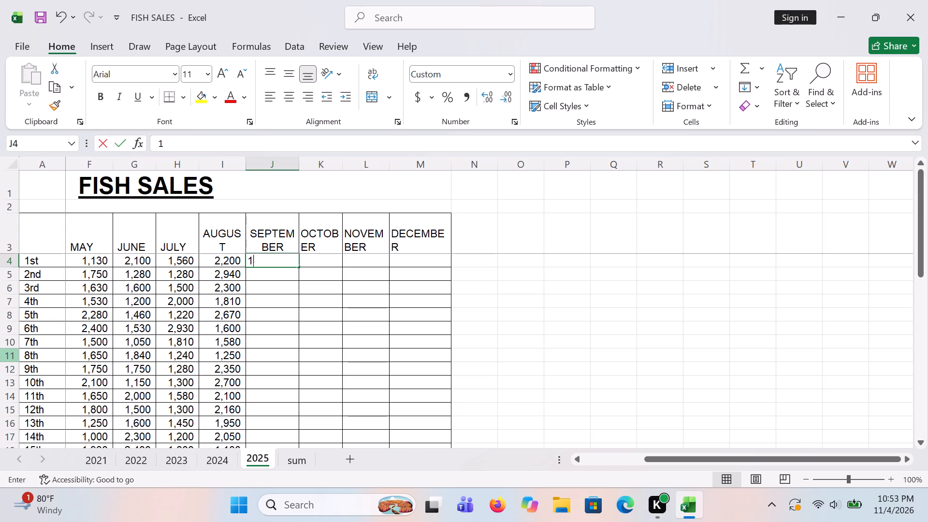
pyautogui.press('6')
pyautogui.write('00')
pyautogui.press('Return')
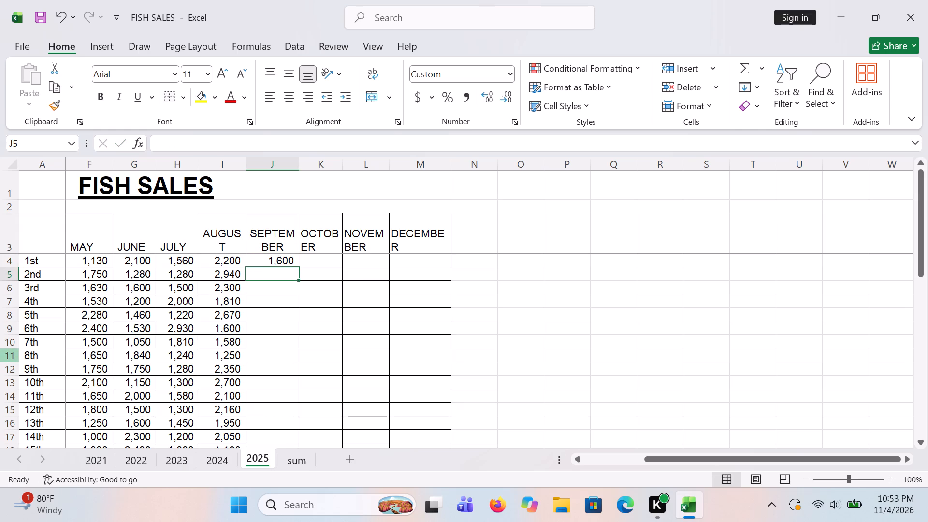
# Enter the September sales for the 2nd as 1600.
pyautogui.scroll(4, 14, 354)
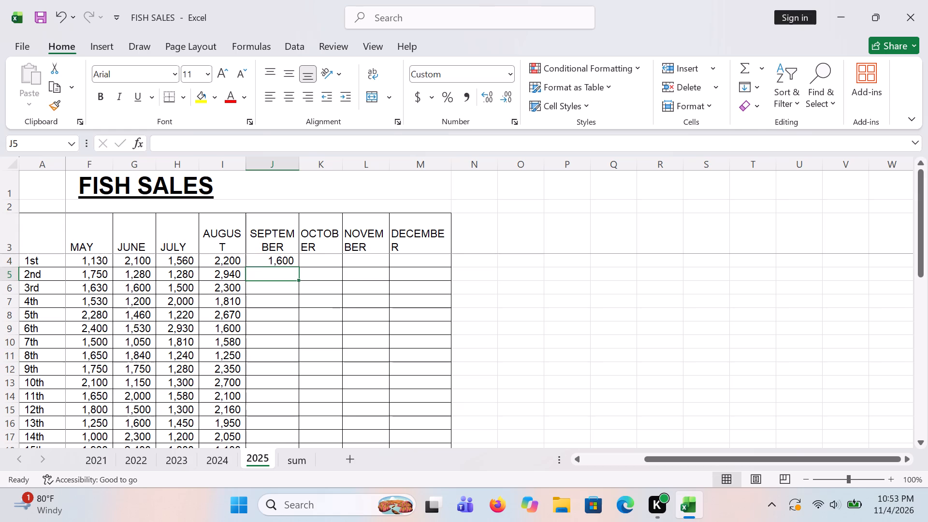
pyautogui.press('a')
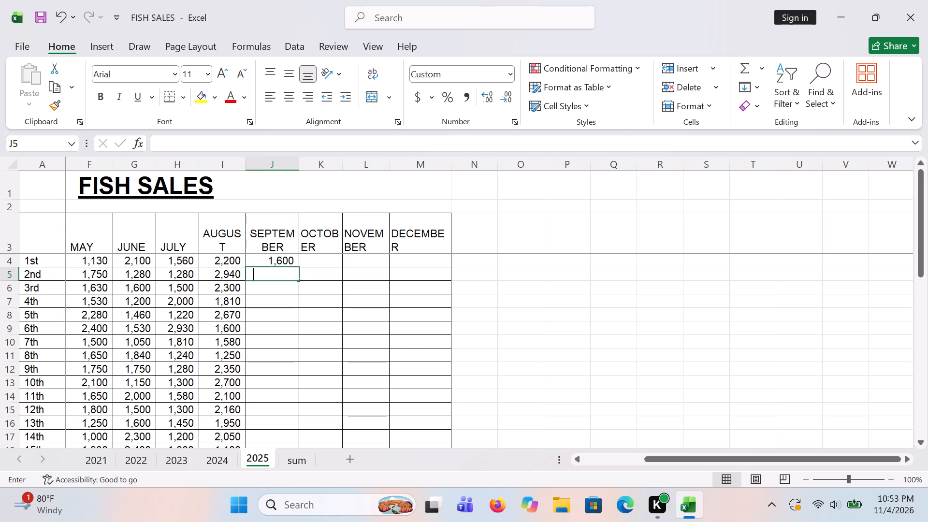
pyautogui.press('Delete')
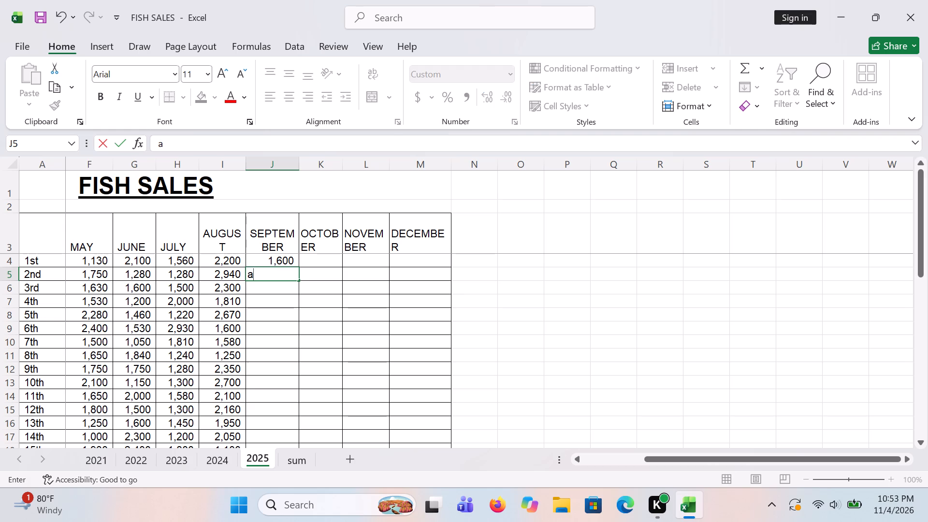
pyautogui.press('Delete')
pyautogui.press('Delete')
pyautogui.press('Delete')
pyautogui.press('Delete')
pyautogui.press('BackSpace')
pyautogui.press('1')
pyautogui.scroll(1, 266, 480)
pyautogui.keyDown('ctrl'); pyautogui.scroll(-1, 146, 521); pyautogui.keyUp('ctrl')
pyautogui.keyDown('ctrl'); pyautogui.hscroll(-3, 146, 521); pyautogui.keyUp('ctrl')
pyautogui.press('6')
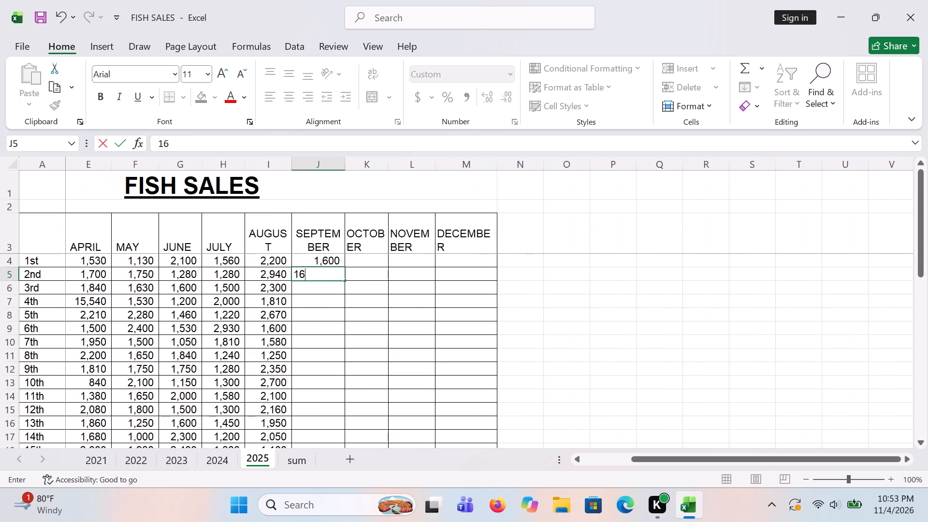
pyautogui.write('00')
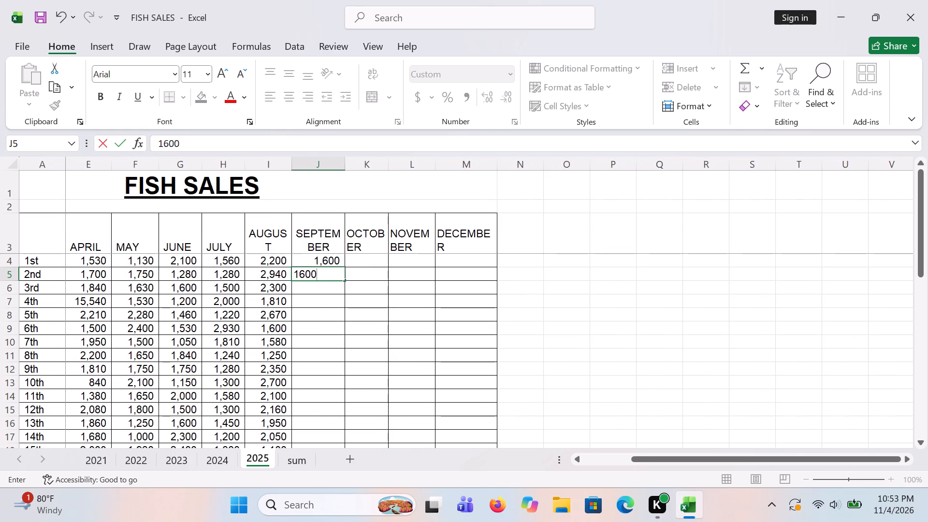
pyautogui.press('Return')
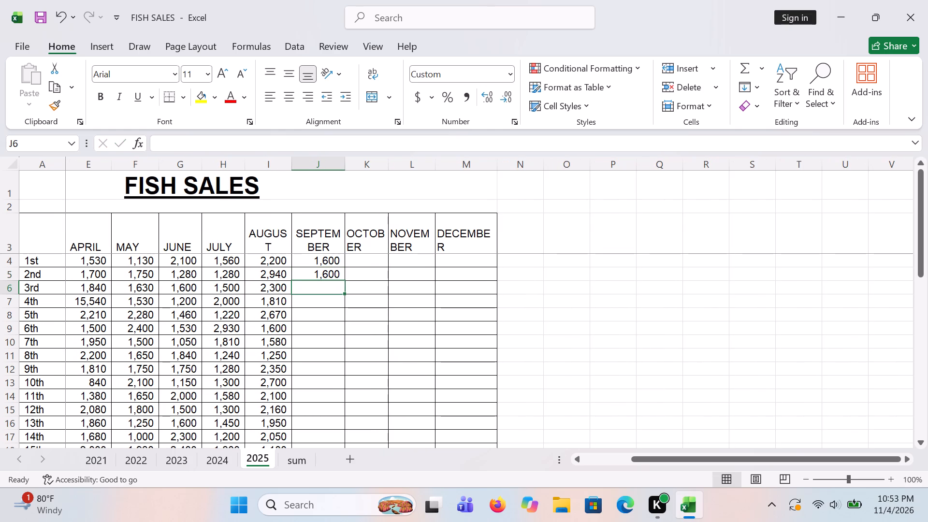
# Set the September sales for the 2nd to 1500, and enter 1550 for the 3rd and 1850 for the 4th.
pyautogui.press('Up')
pyautogui.press('1')
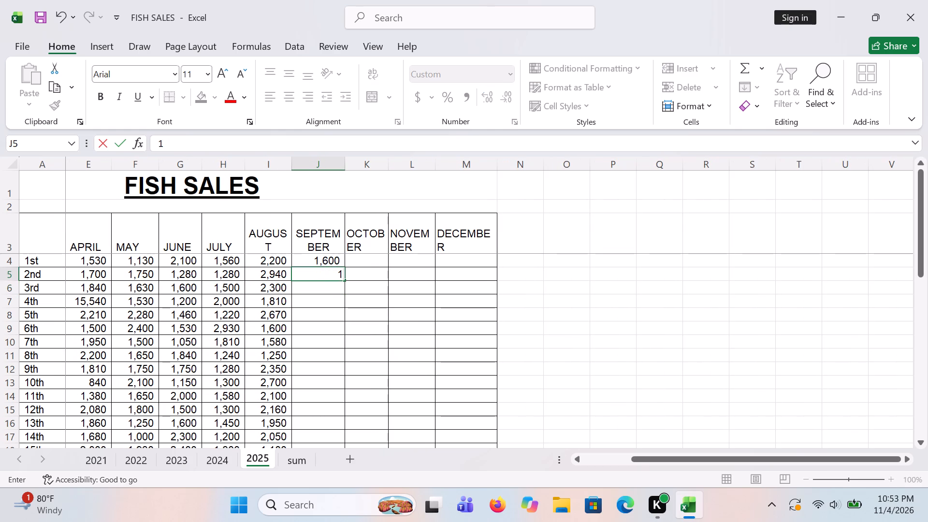
pyautogui.write('500')
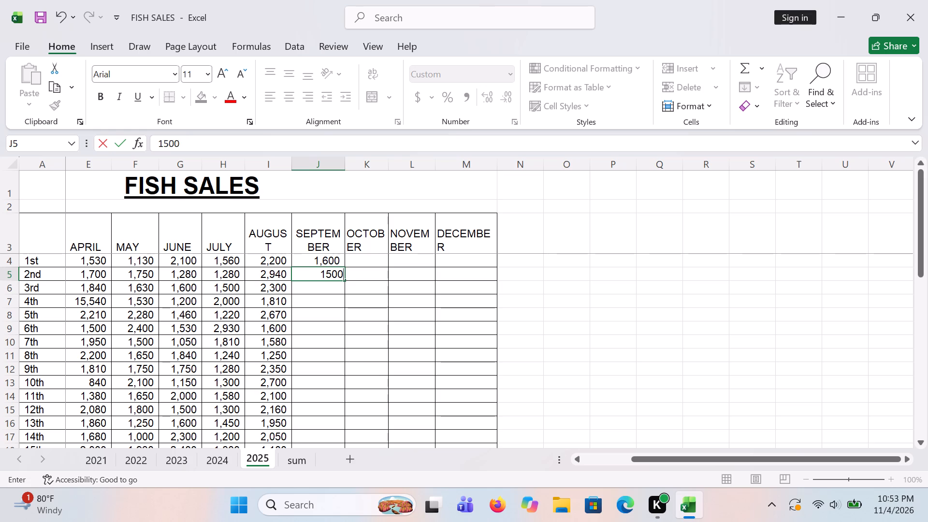
pyautogui.press('Return')
pyautogui.write('1550')
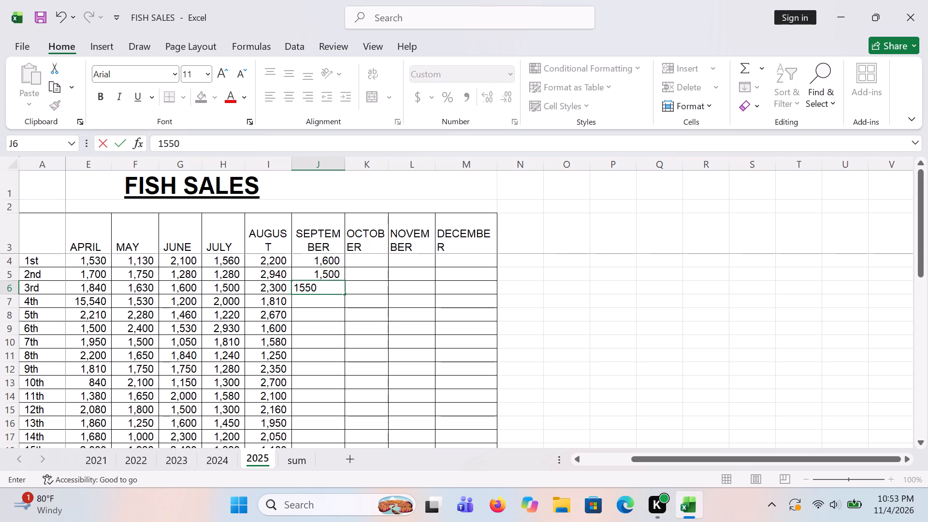
pyautogui.press('Return')
pyautogui.press('1')
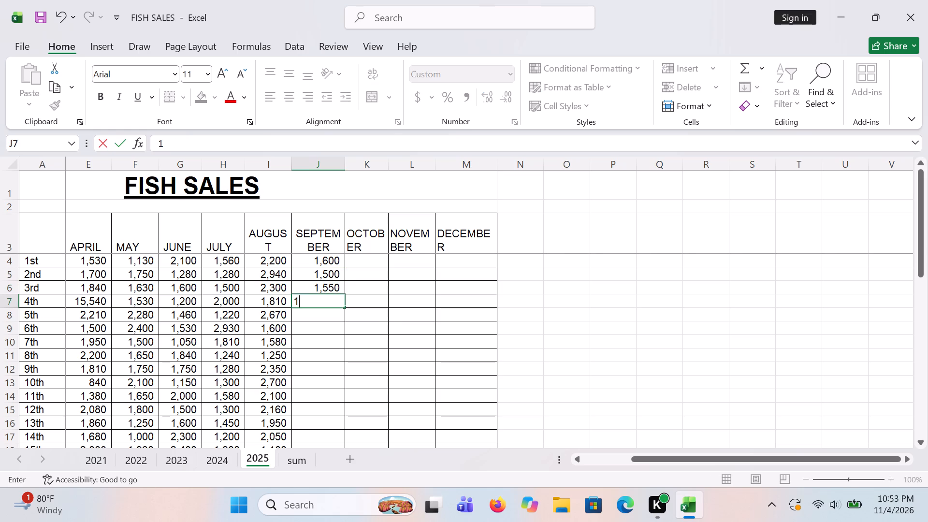
pyautogui.write('850')
pyautogui.press('Return')
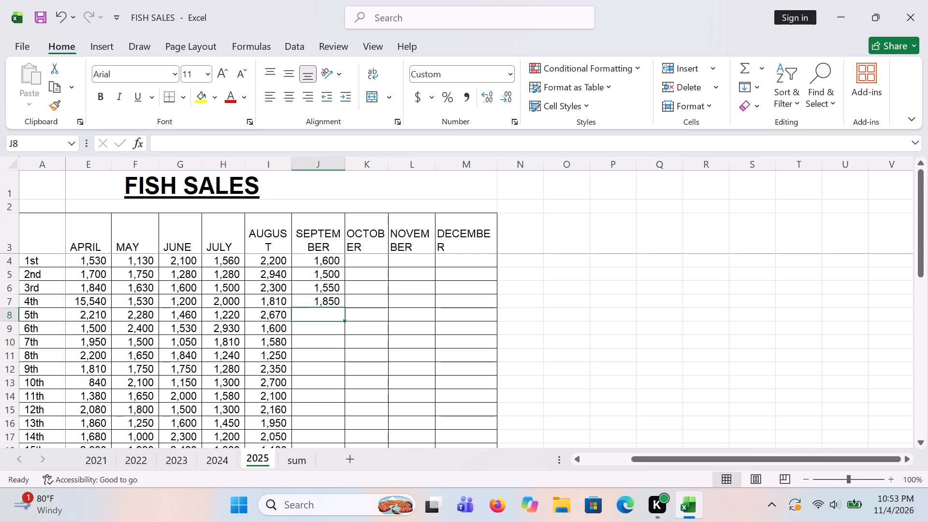
# Enter the September sales for the 5th, 6th and 7th as 2750, 1800 and 1300.
pyautogui.write('2750')
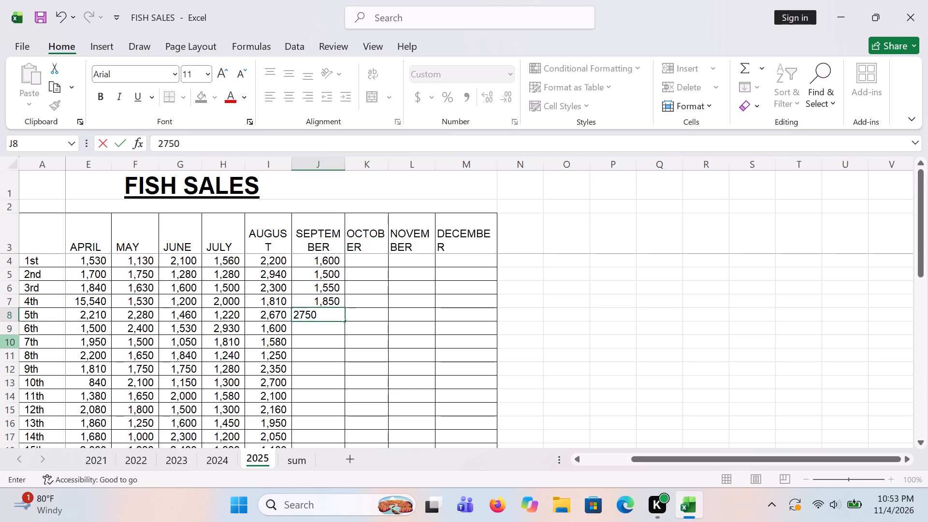
pyautogui.press('Return')
pyautogui.write('18')
pyautogui.write('00')
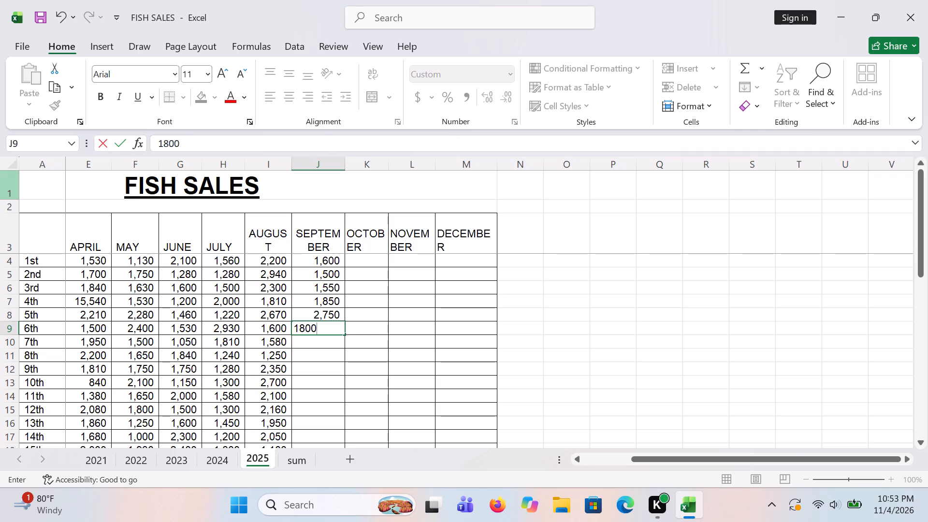
pyautogui.press('Return')
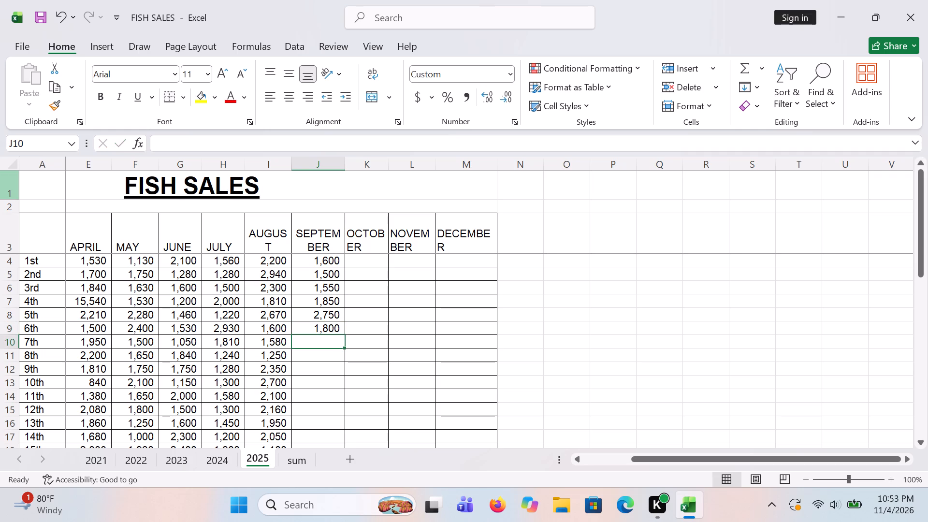
pyautogui.press('1')
pyautogui.write('300')
pyautogui.press('Return')
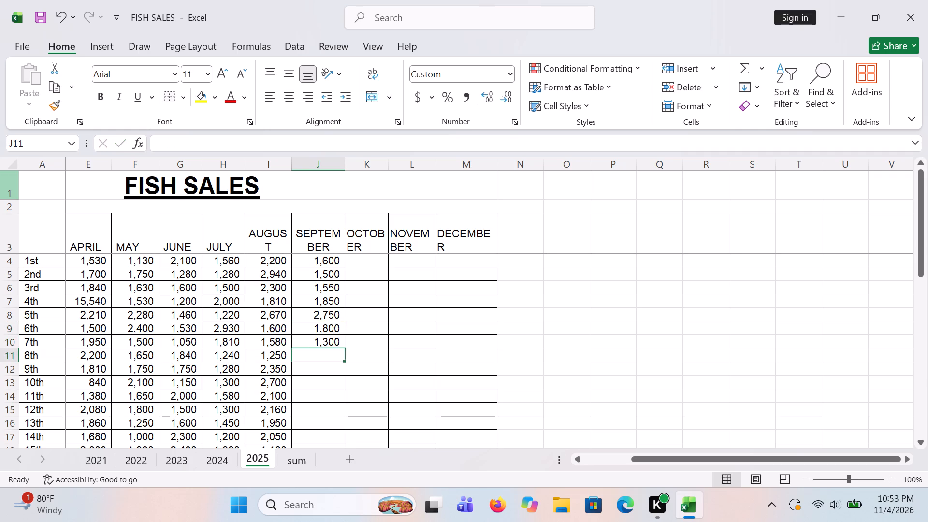
# Enter the September sales for the 8th, 9th and 10th as 1450, 1300 and 1170.
pyautogui.press('1')
pyautogui.write('450')
pyautogui.press('Return')
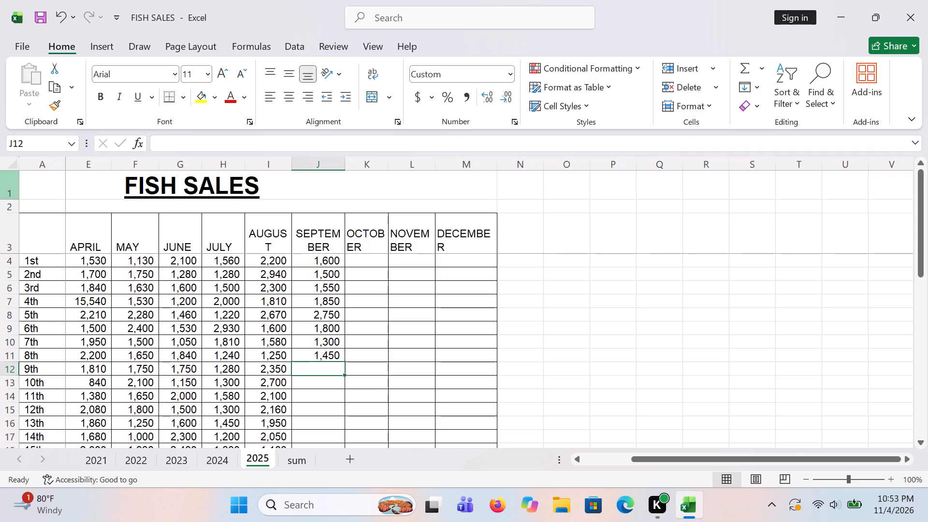
pyautogui.press('1')
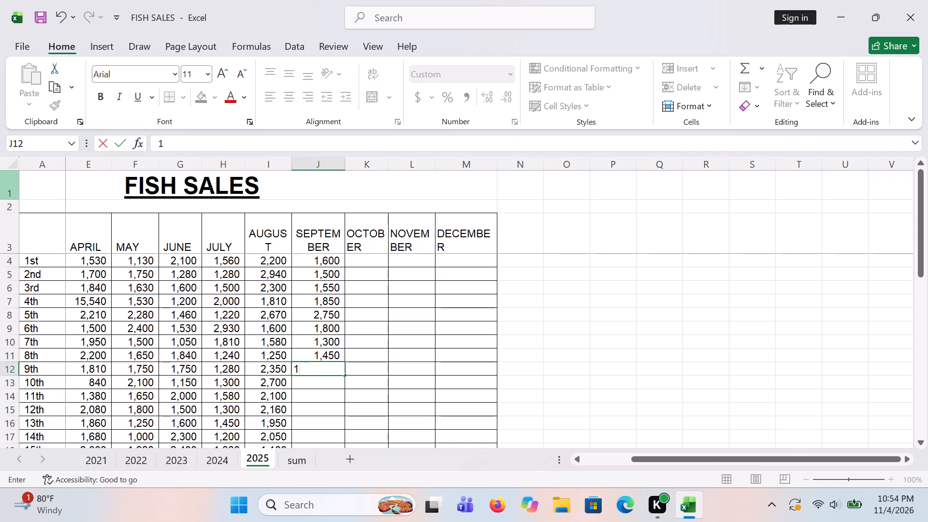
pyautogui.press('3')
pyautogui.write('00')
pyautogui.press('Return')
pyautogui.press('1')
pyautogui.write('170')
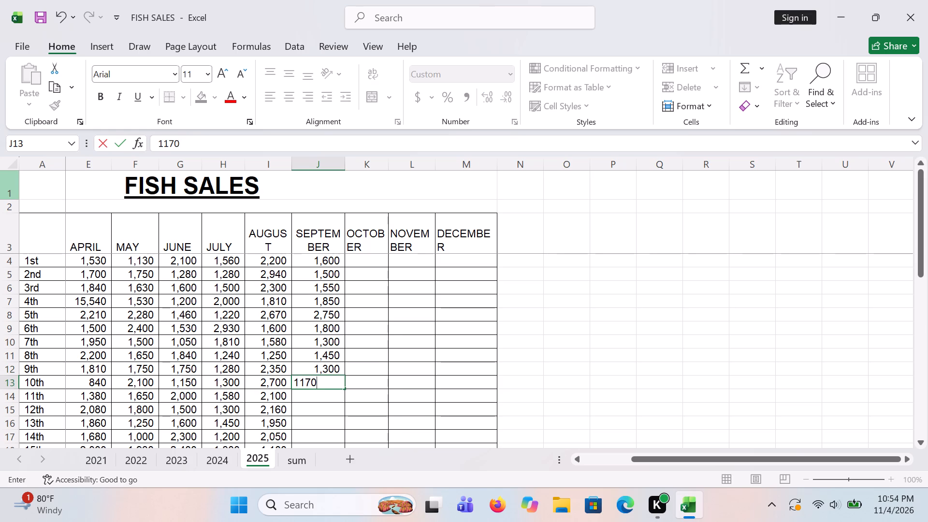
pyautogui.press('Return')
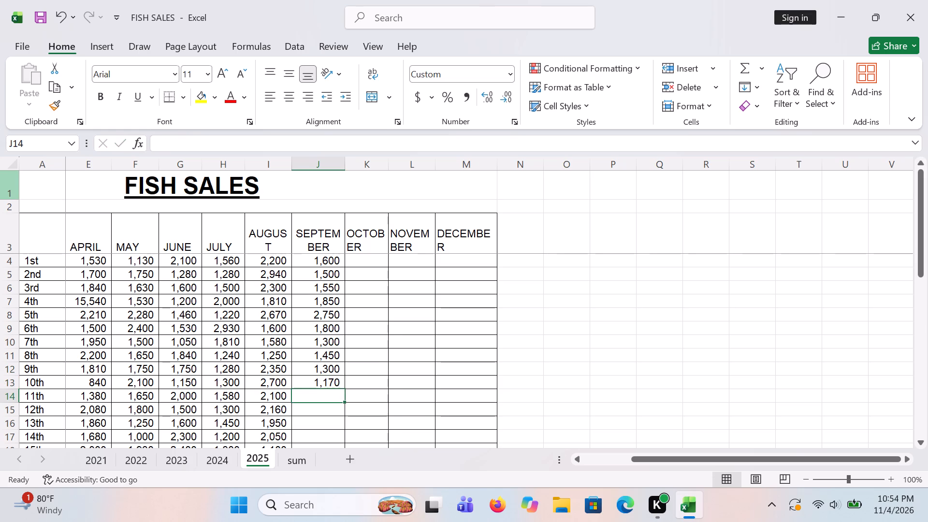
# Enter the September sales for the 11th, 12th and 13th as 2750, 1900 and 1500.
pyautogui.press('2')
pyautogui.press('7')
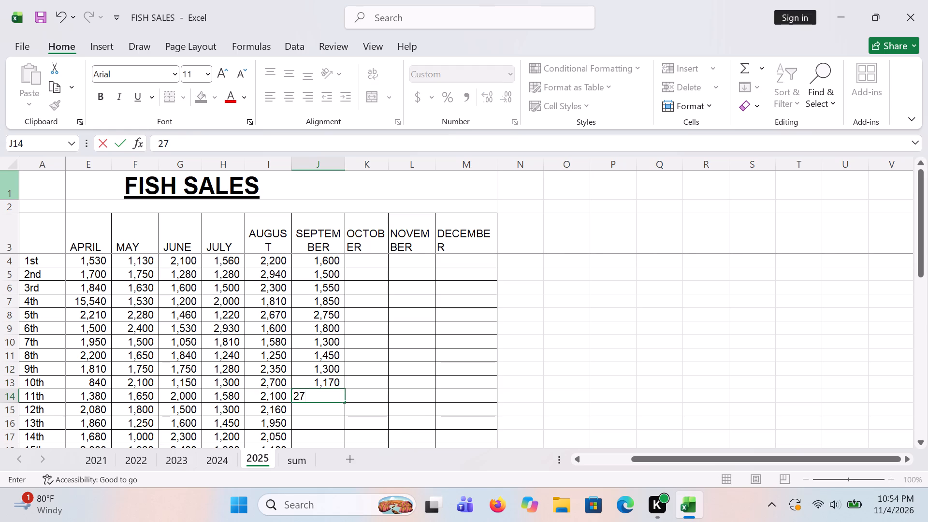
pyautogui.write('50')
pyautogui.press('Return')
pyautogui.press('1')
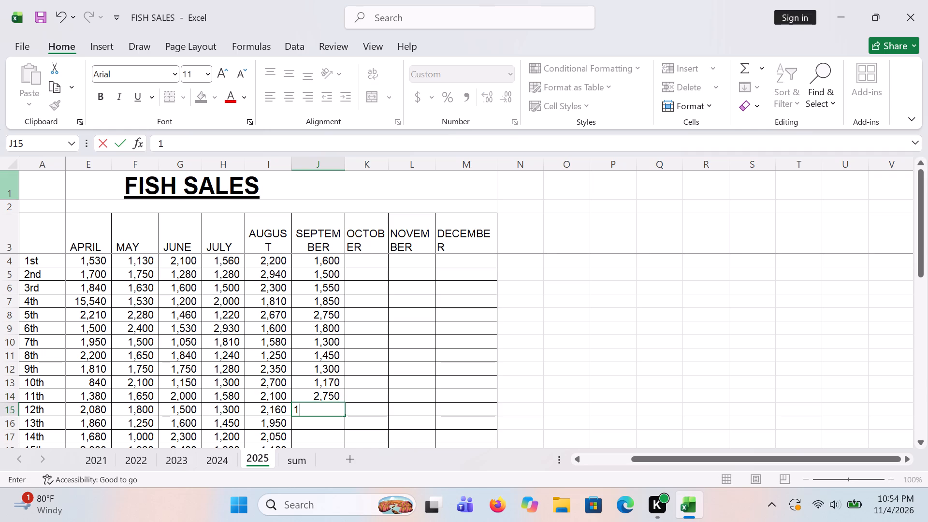
pyautogui.write('900')
pyautogui.press('Return')
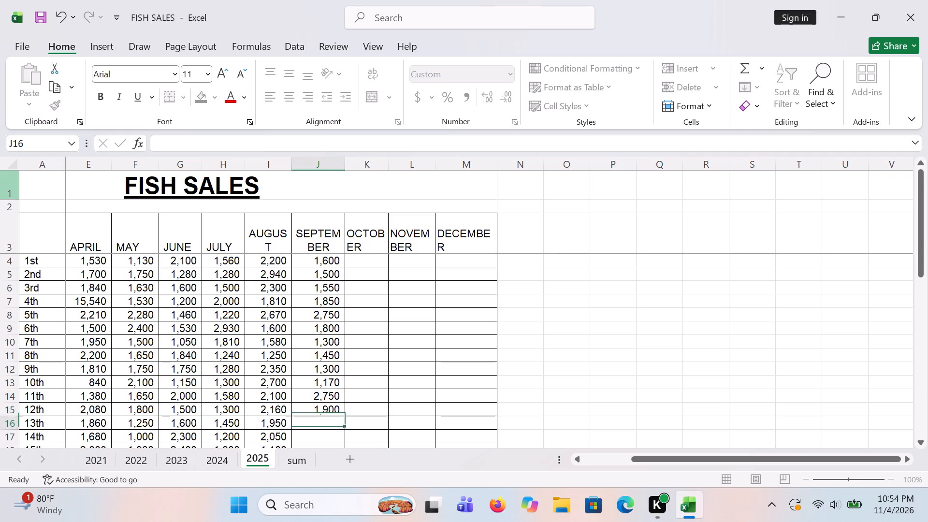
pyautogui.press('1')
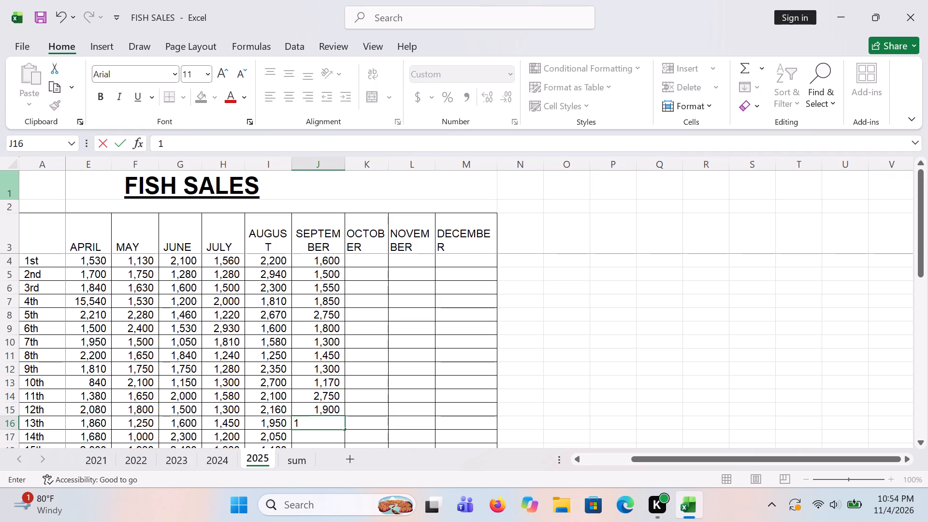
pyautogui.press('5')
pyautogui.write('00')
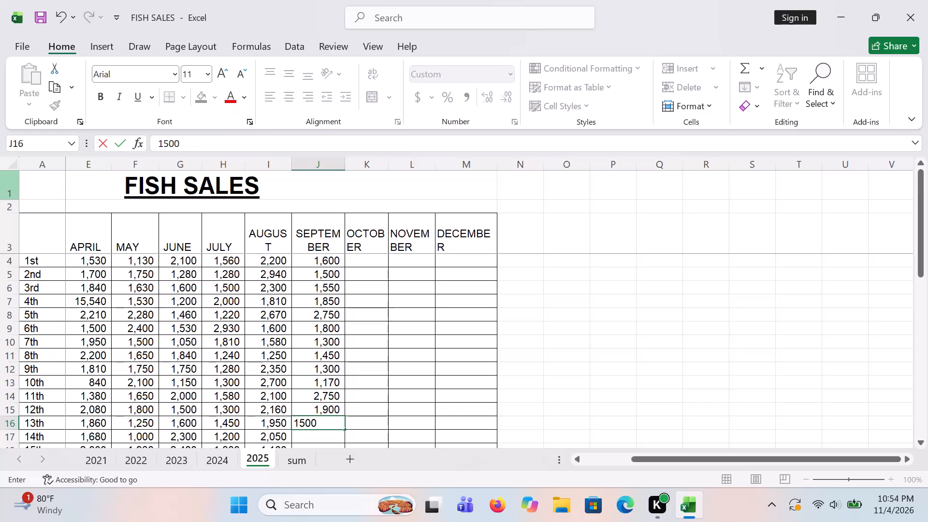
pyautogui.press('Return')
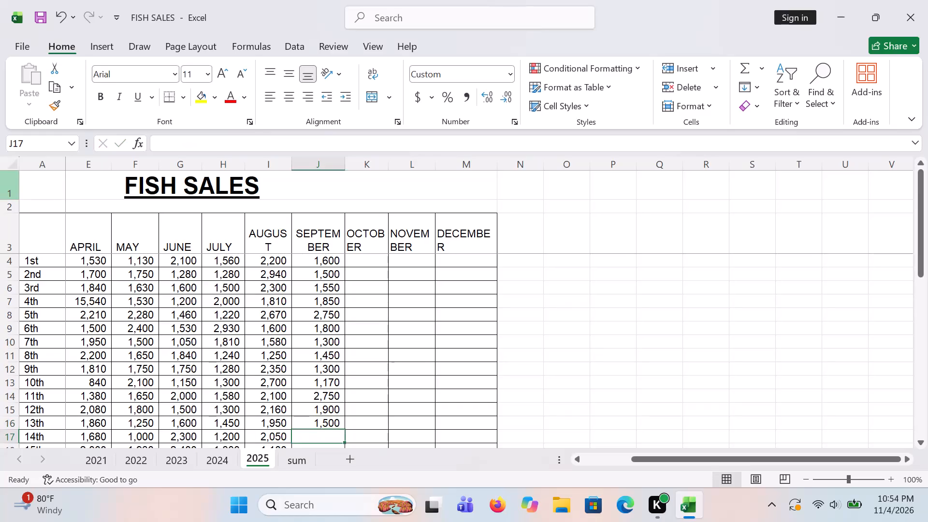
# Enter the September sales for the 14th and 15th as 1050 and 2300.
pyautogui.press('1')
pyautogui.press('0')
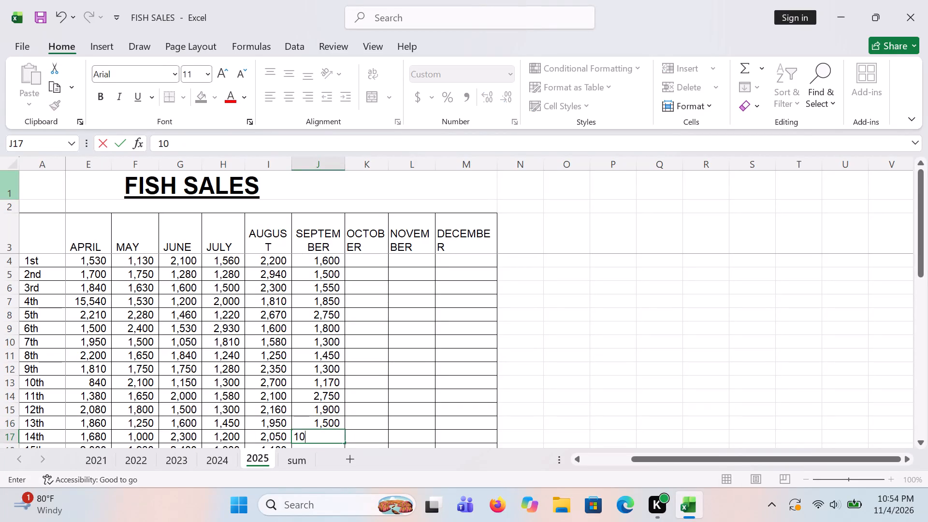
pyautogui.press('5')
pyautogui.press('0')
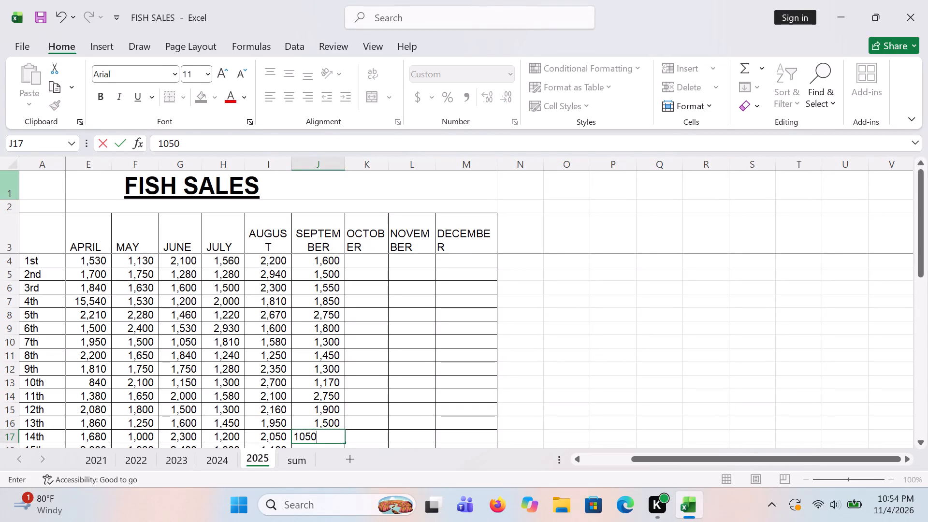
pyautogui.press('Return')
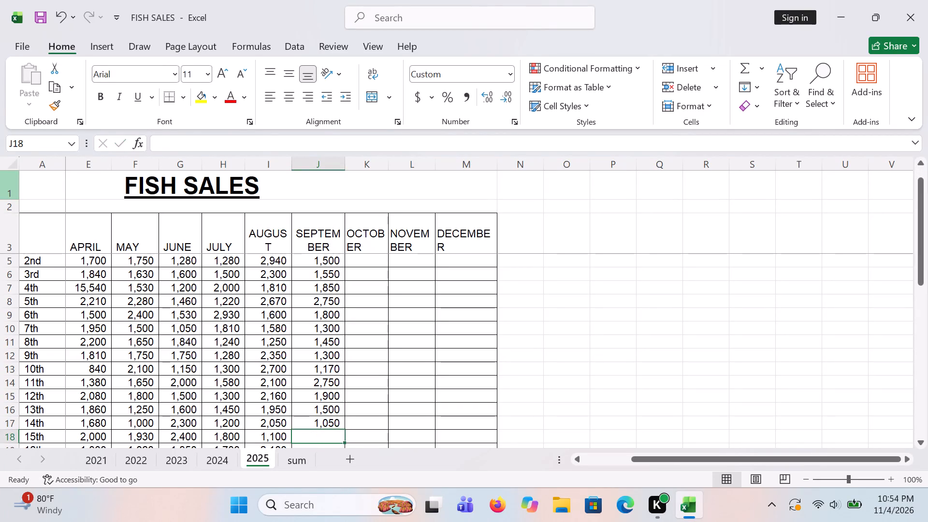
pyautogui.write('2300')
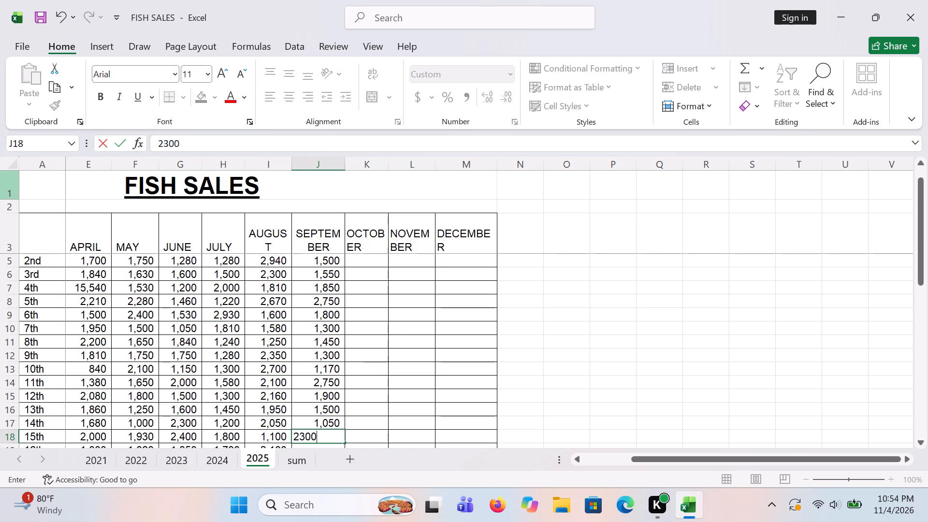
pyautogui.press('Return')
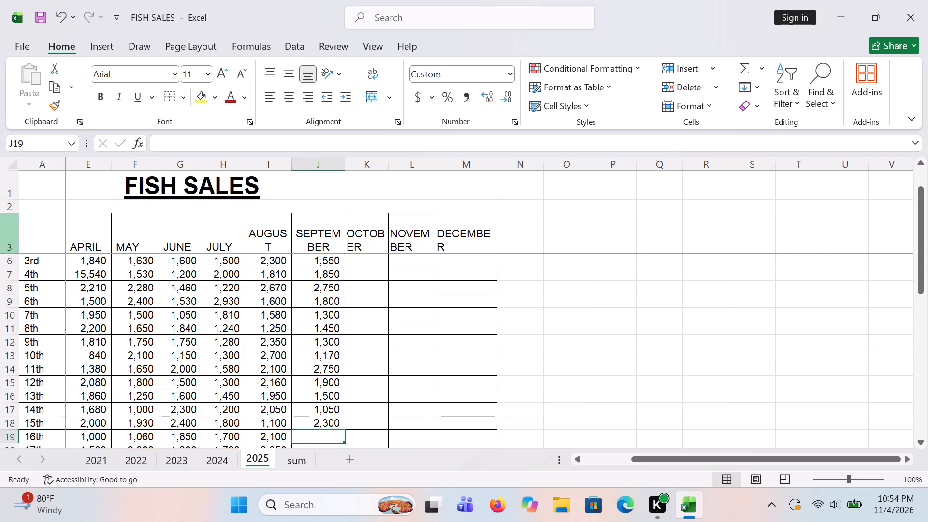
# Enter the September sales for the 16th as 1300 and save the workbook.
pyautogui.press('1')
pyautogui.press('3')
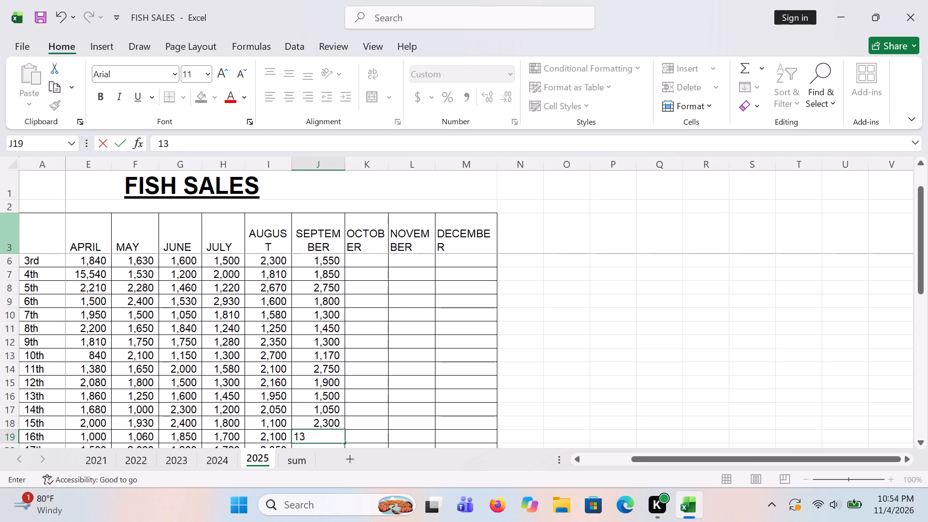
pyautogui.write('00')
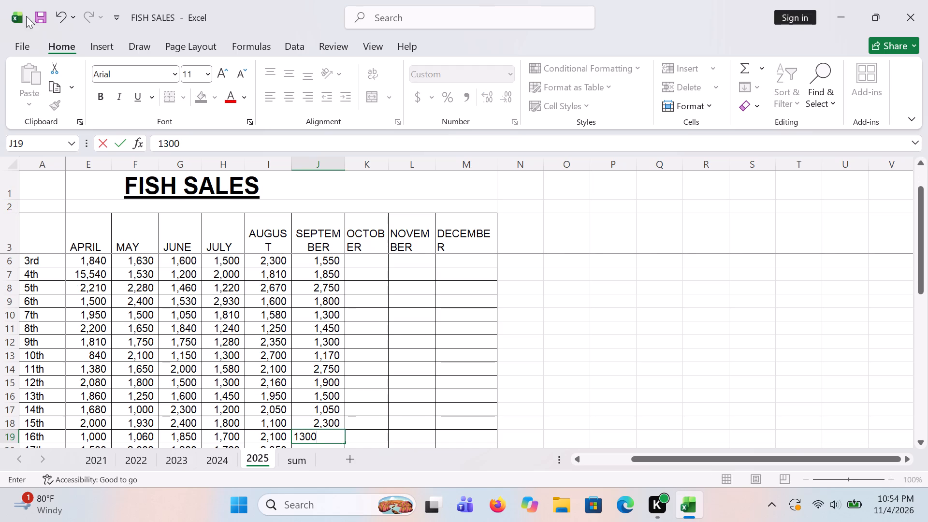
pyautogui.click(44, 18)
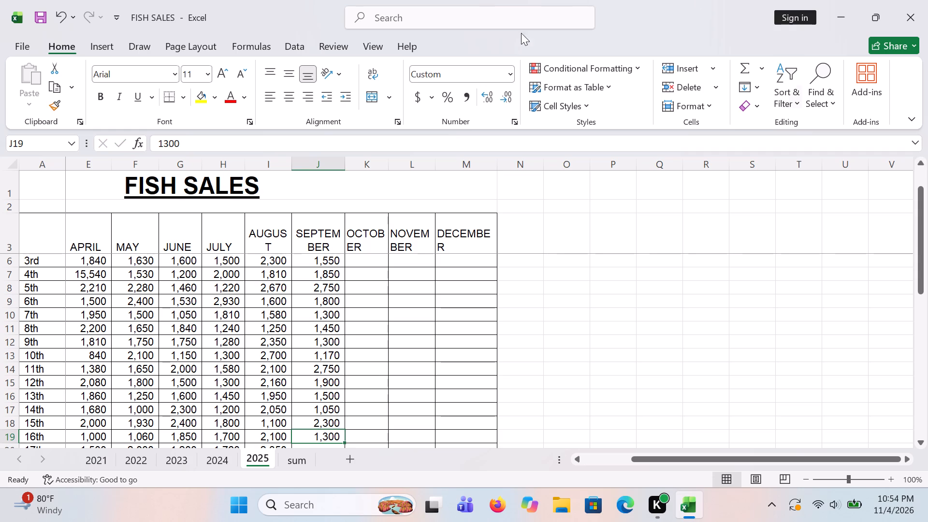
pyautogui.click(44, 18)
# Enter the September sales for the 17th, 18th and 19th as 2050, 2100 and 1700.
pyautogui.scroll(-2, 478, 362)
pyautogui.click(335, 368)
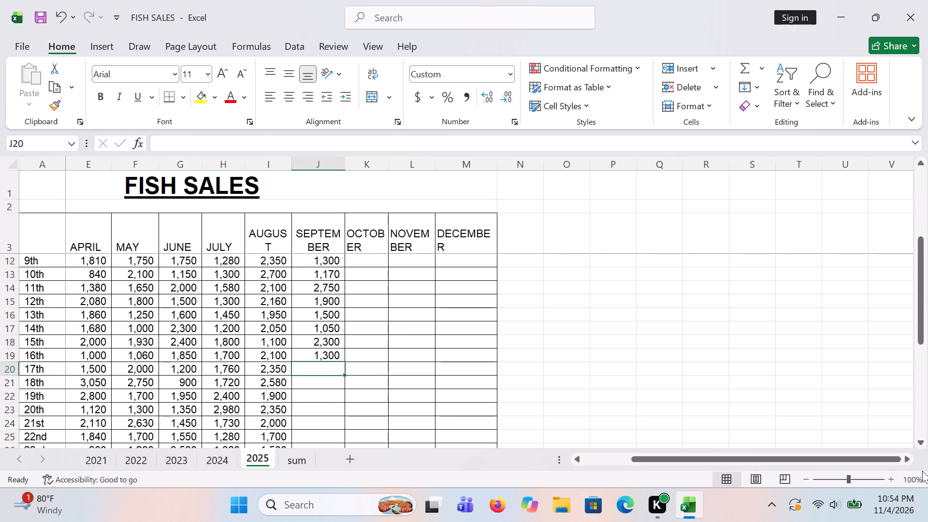
pyautogui.write('2050')
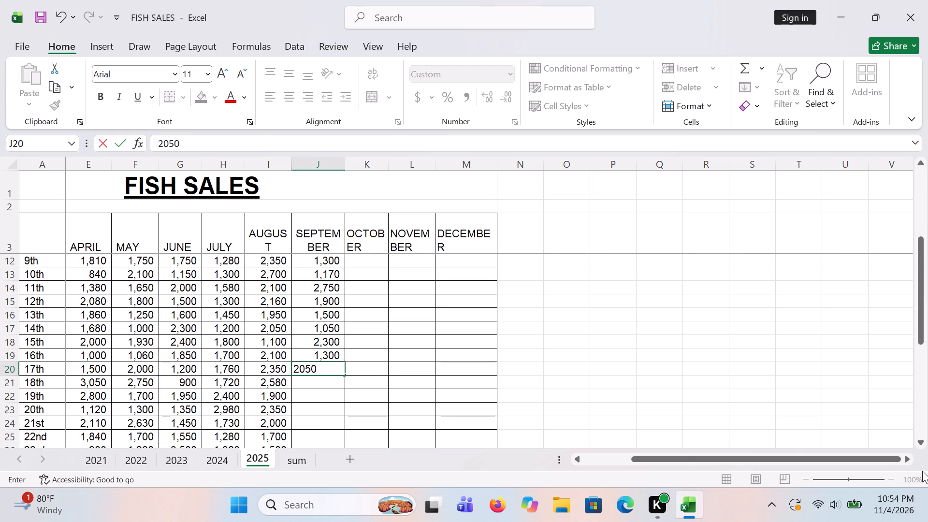
pyautogui.press('Return')
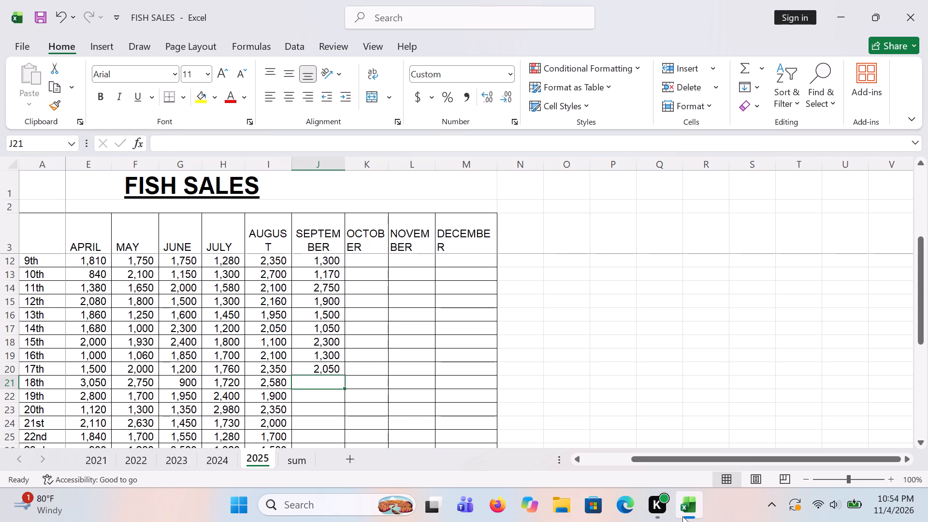
pyautogui.write('2100')
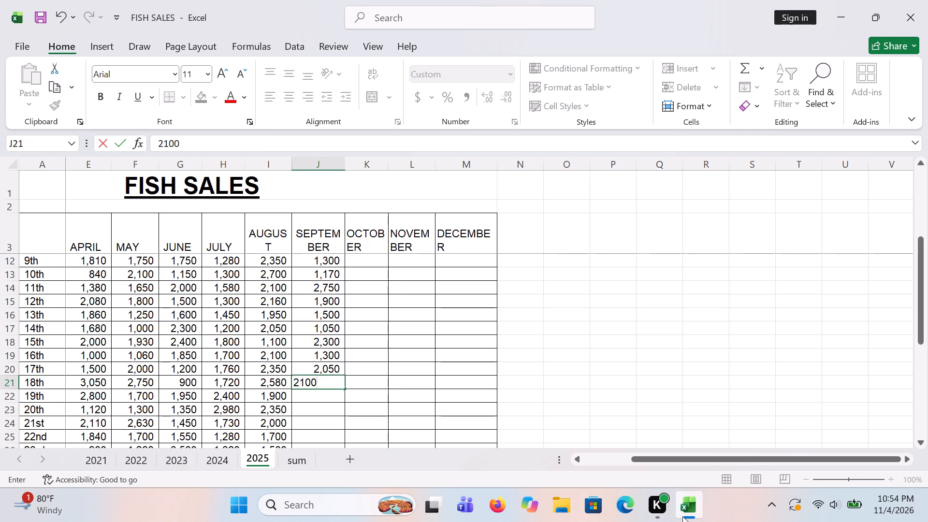
pyautogui.press('Return')
pyautogui.press('1')
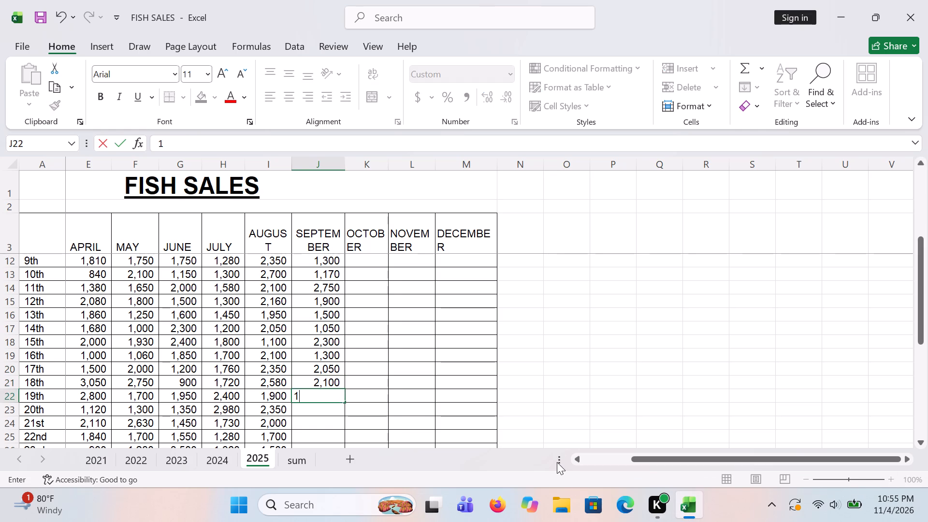
pyautogui.write('700')
pyautogui.press('Return')
# Enter the September sales for the 20th and 21st as 1400 and 1750, and save the workbook.
pyautogui.press('1')
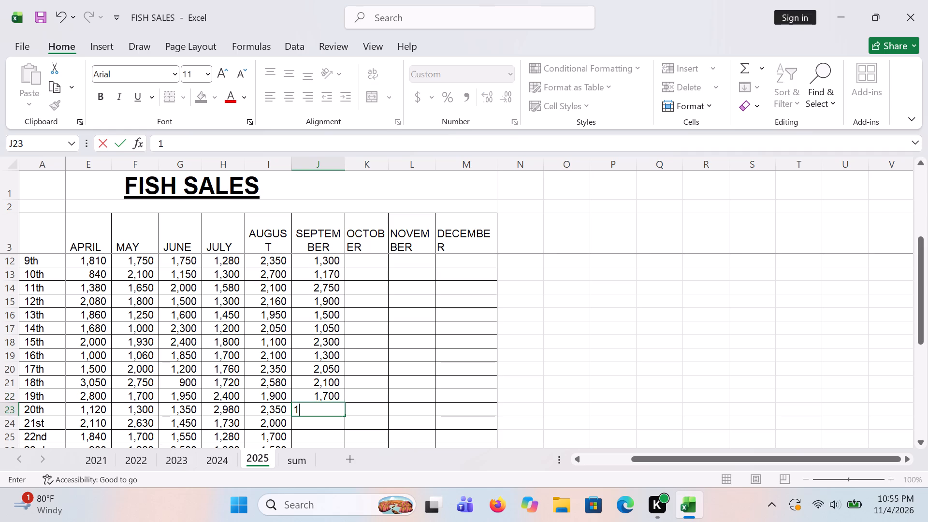
pyautogui.write('400')
pyautogui.press('Return')
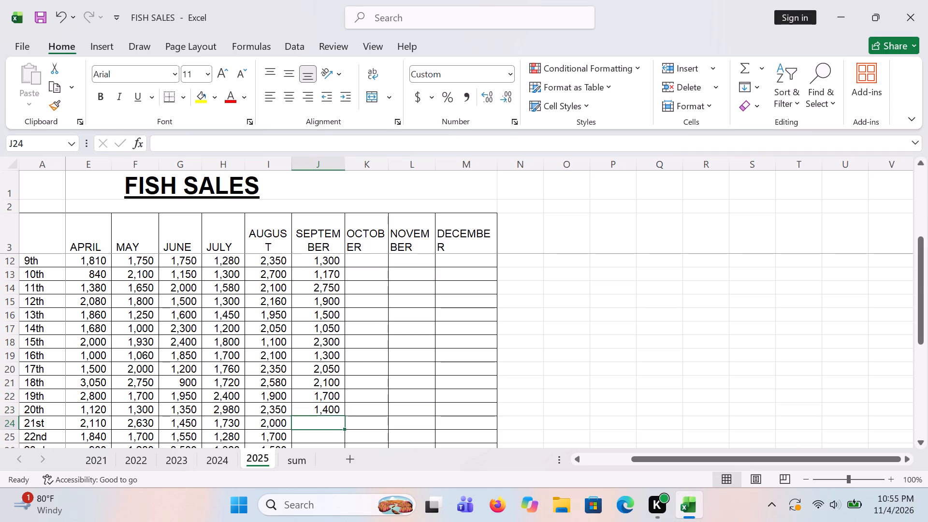
pyautogui.press('1')
pyautogui.write('750')
pyautogui.press('Return')
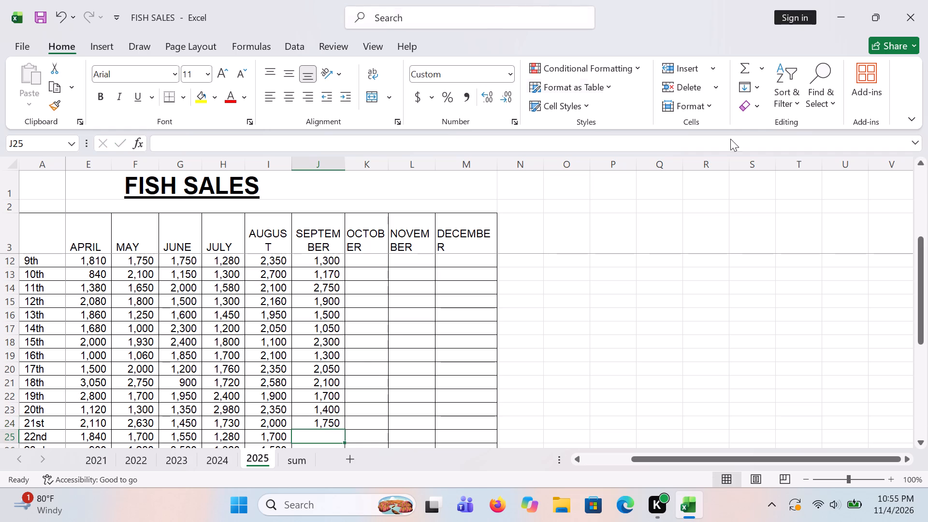
pyautogui.click(37, 17)
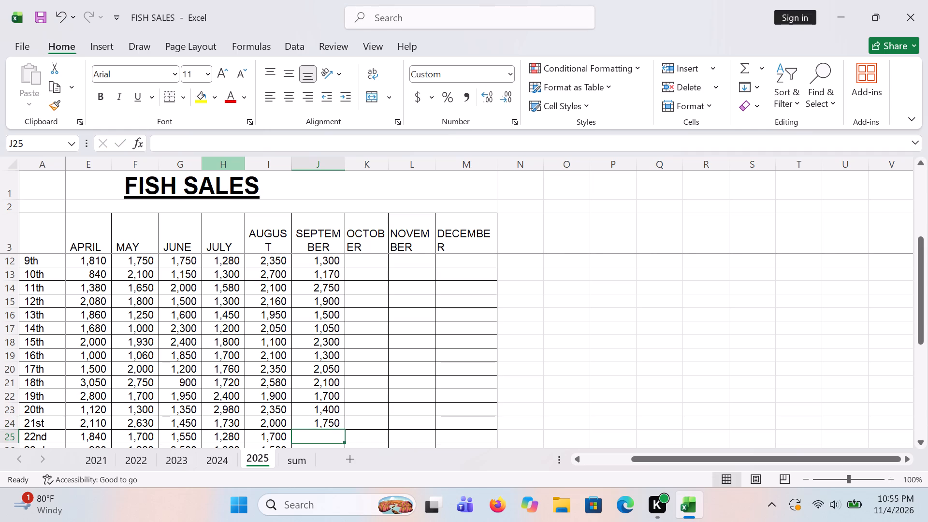
# Enter the September sales for the 22nd, 23rd and 24th as 1700, 1150 and 1200.
pyautogui.press('1')
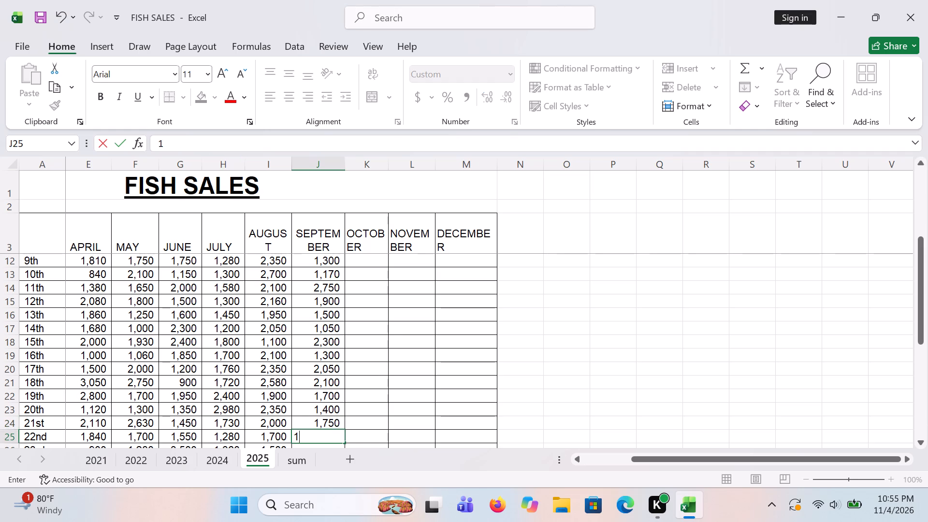
pyautogui.write('700')
pyautogui.press('Return')
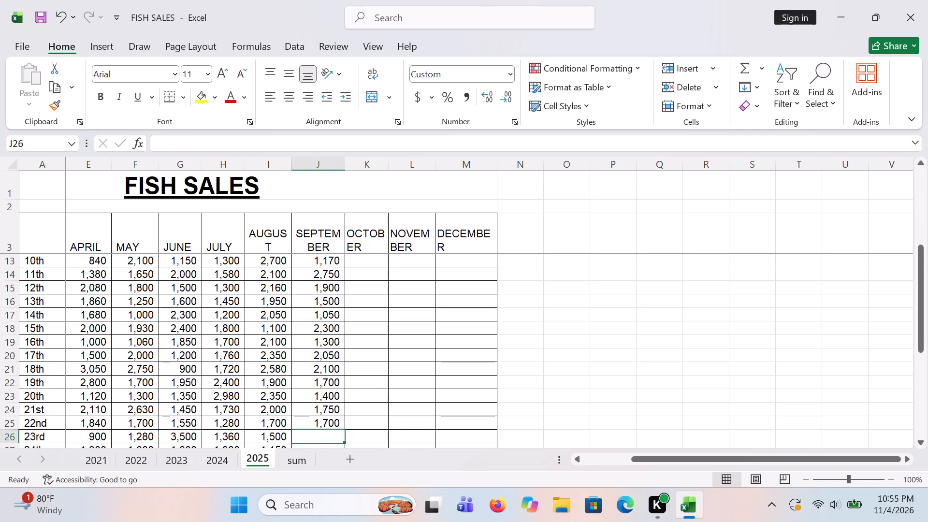
pyautogui.write('11')
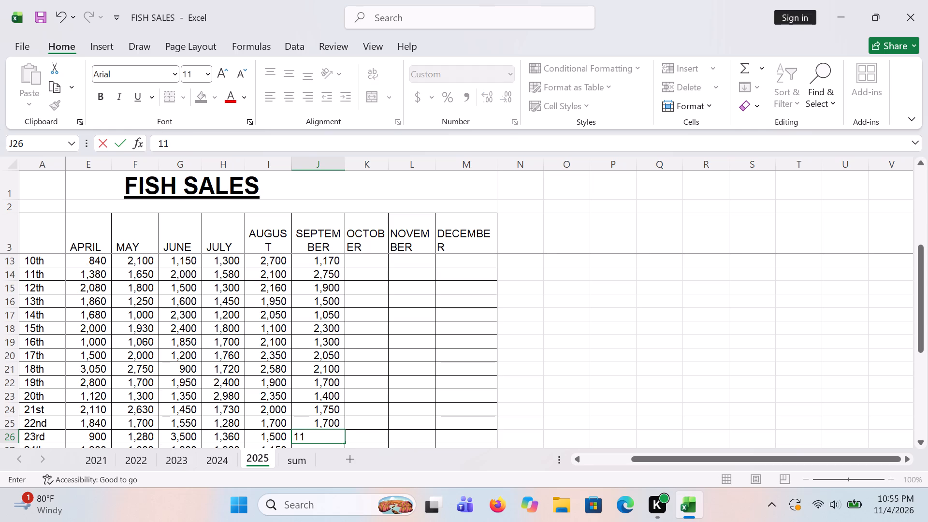
pyautogui.write('50')
pyautogui.press('Return')
pyautogui.write('12')
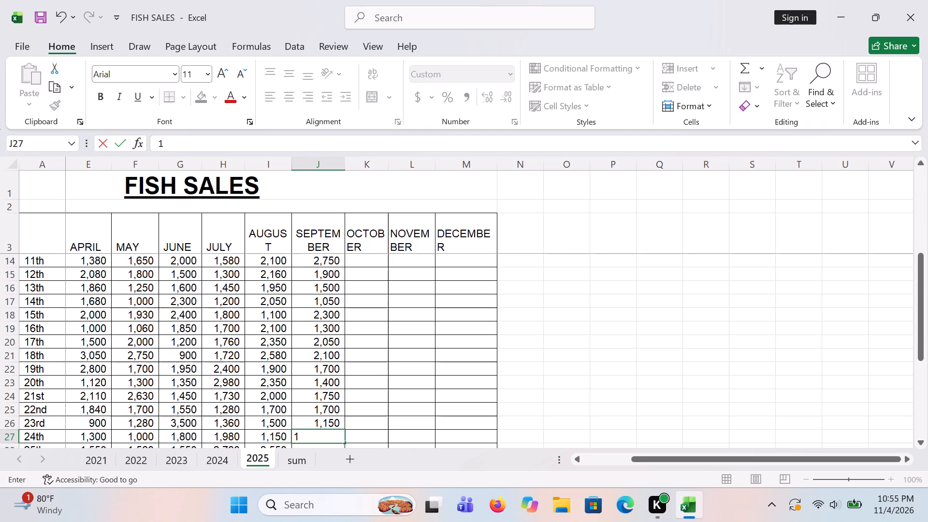
pyautogui.write('00')
pyautogui.press('Return')
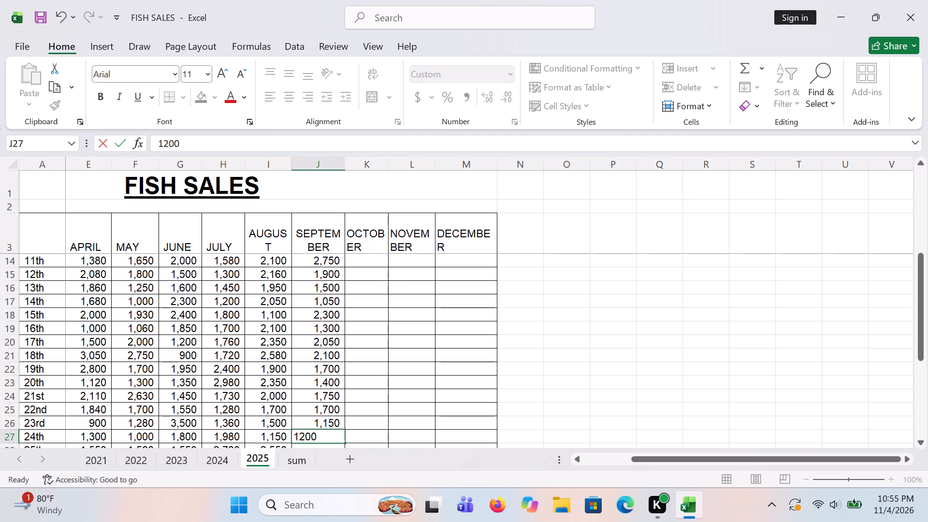
# Enter the September sales for the 25th, 26th and 27th as 1850, 1950 and 1300.
pyautogui.press('1')
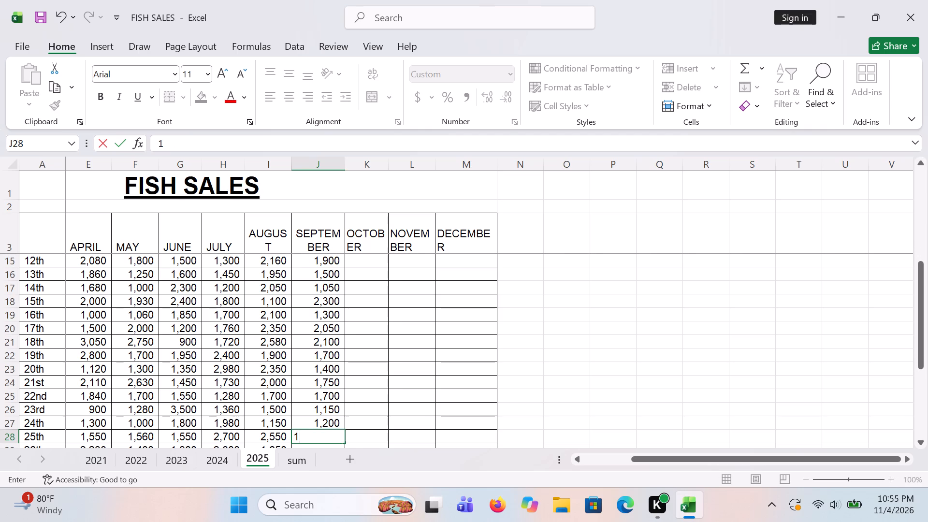
pyautogui.write('850')
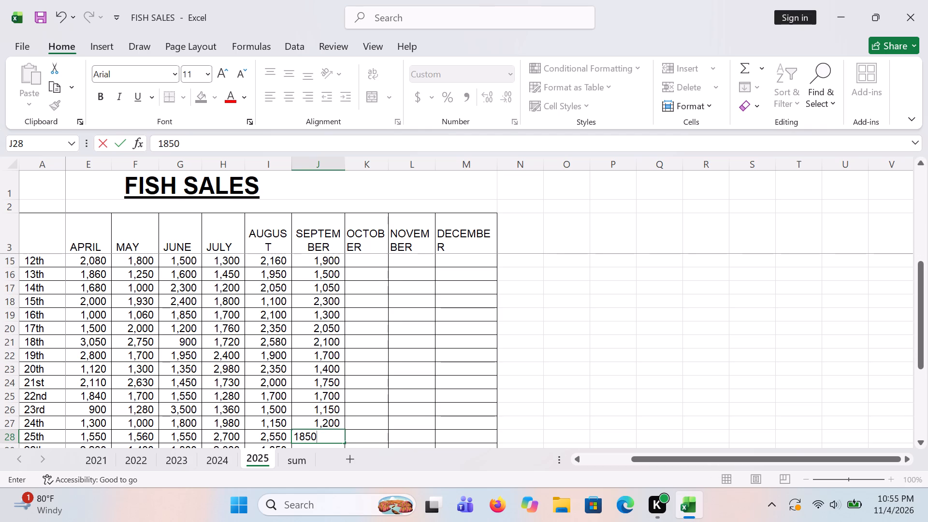
pyautogui.press('Return')
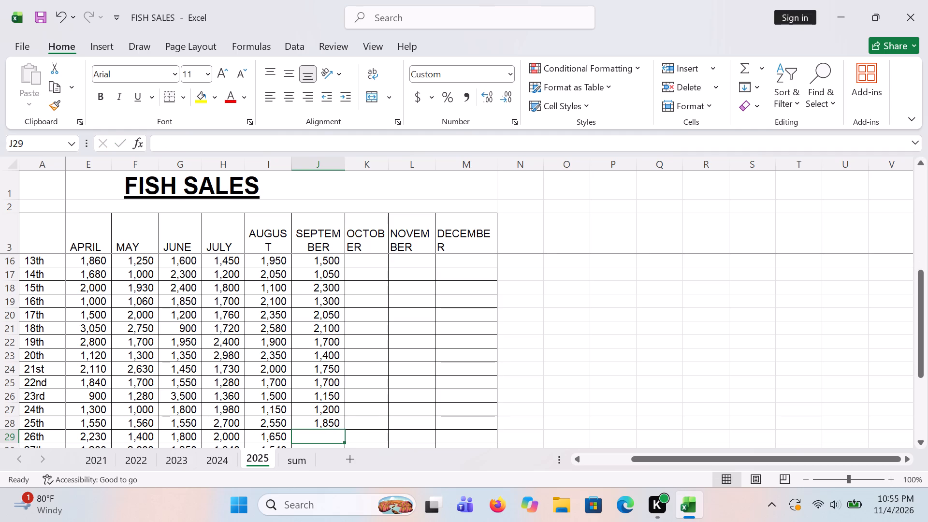
pyautogui.press('1')
pyautogui.write('950')
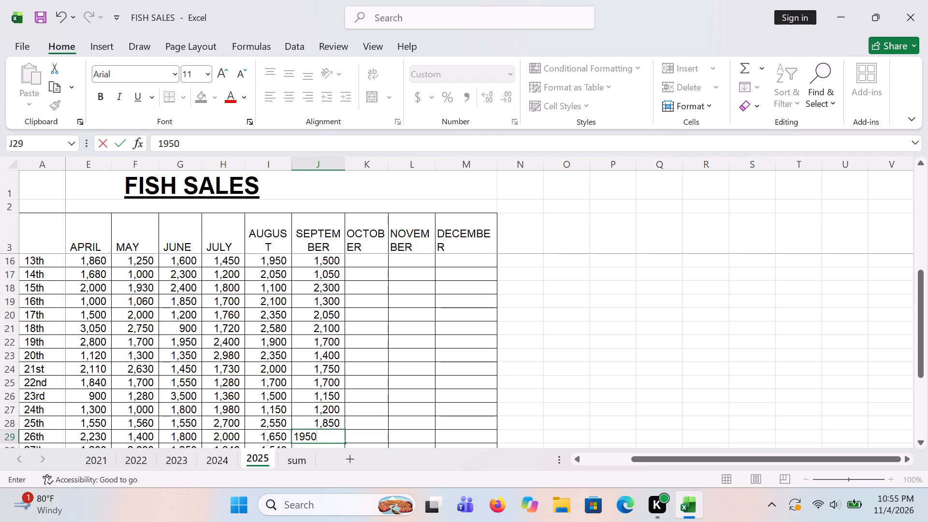
pyautogui.press('Return')
pyautogui.press('1')
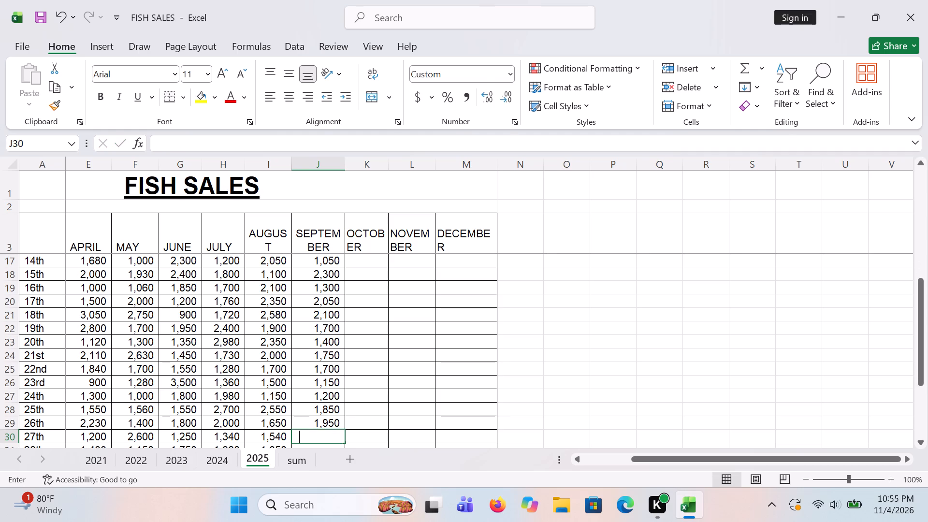
pyautogui.write('300')
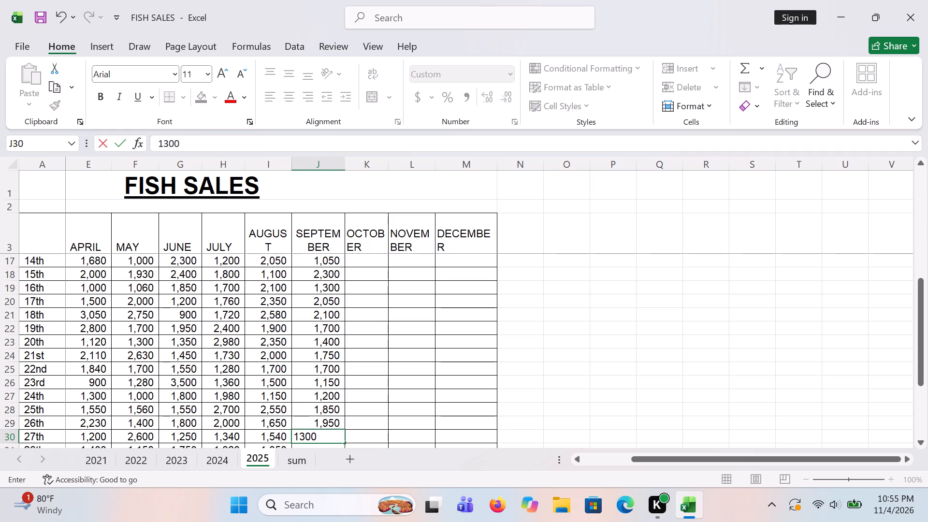
pyautogui.press('Return')
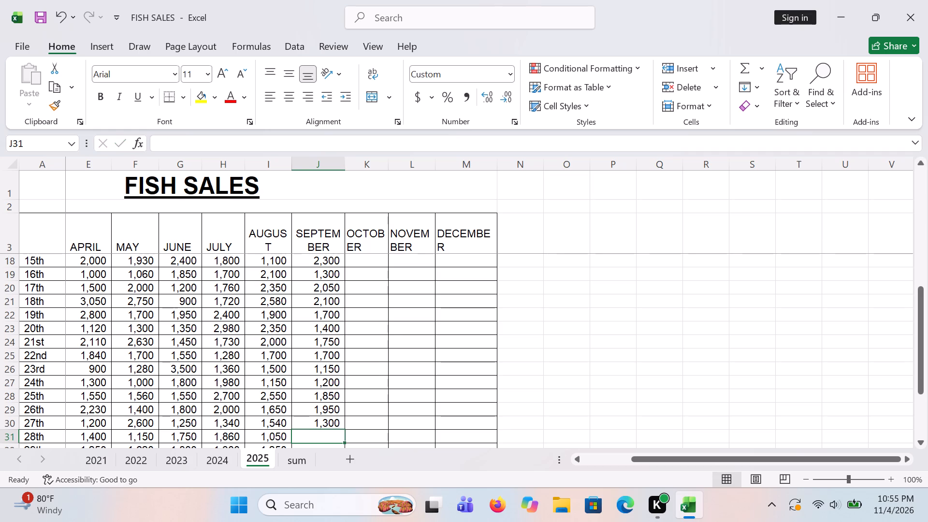
# Enter the September sales for the 28th, 29th and 30th as 1750, 1650 and 1800.
pyautogui.press('1')
pyautogui.write('75')
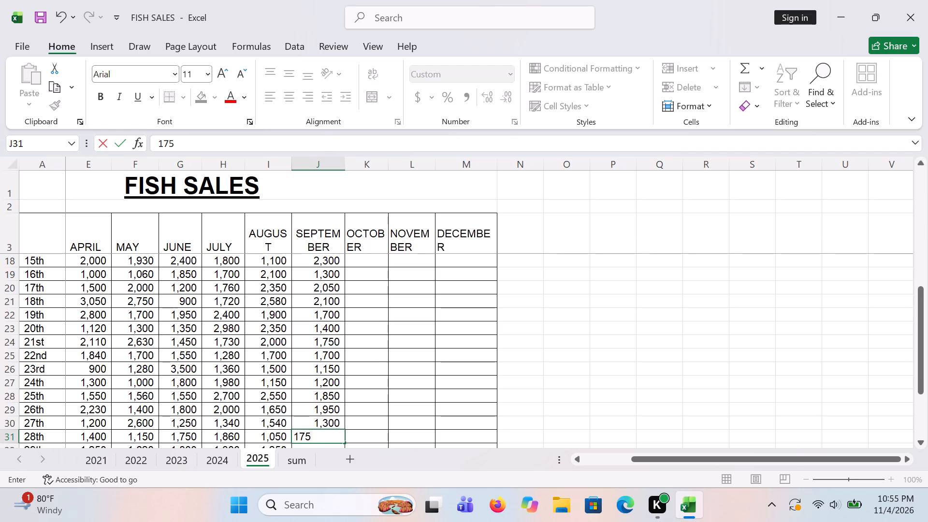
pyautogui.press('0')
pyautogui.press('Return')
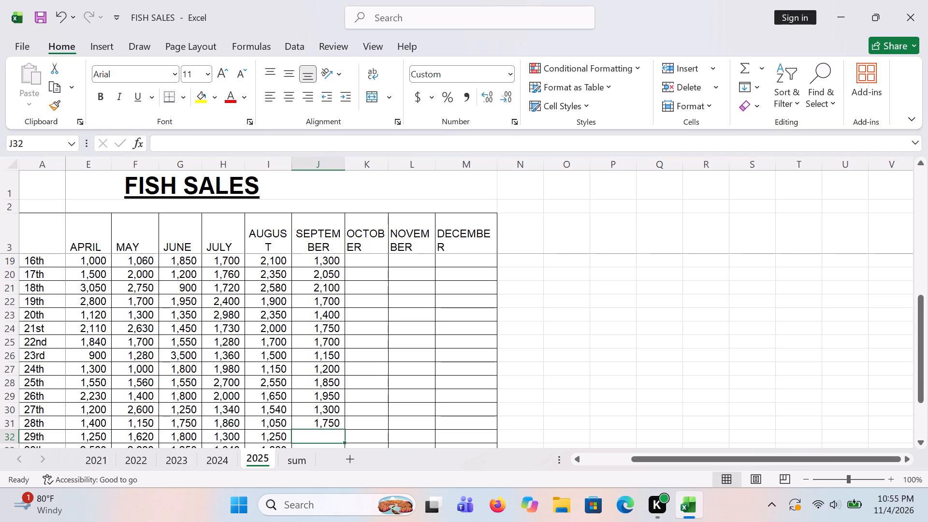
pyautogui.press('1')
pyautogui.write('650')
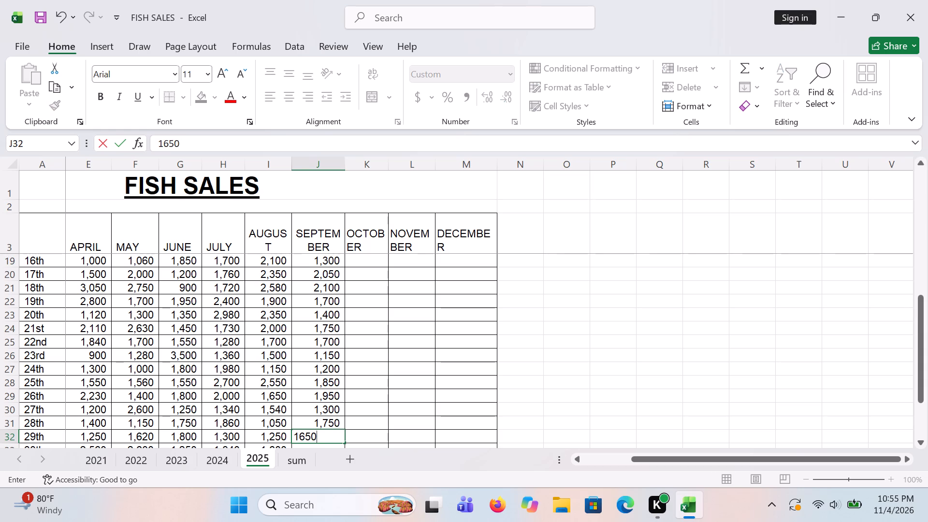
pyautogui.press('Return')
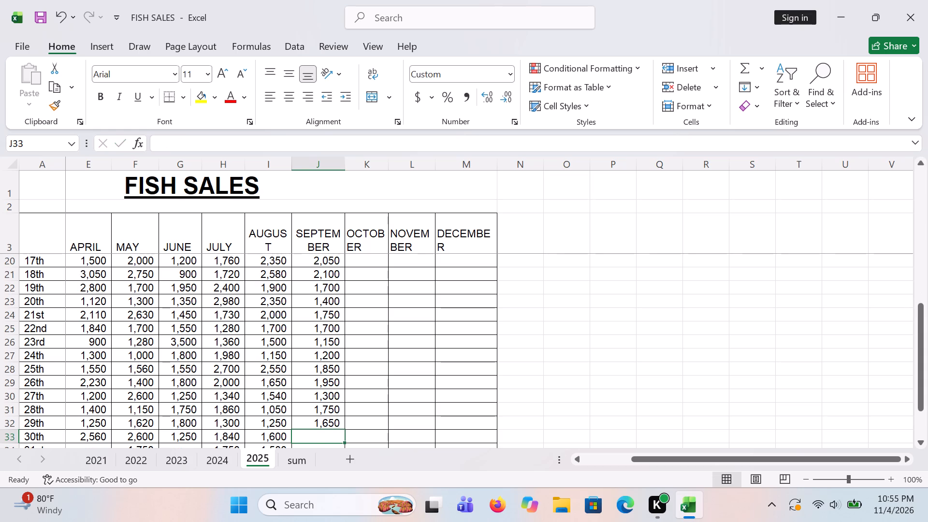
pyautogui.write('1800')
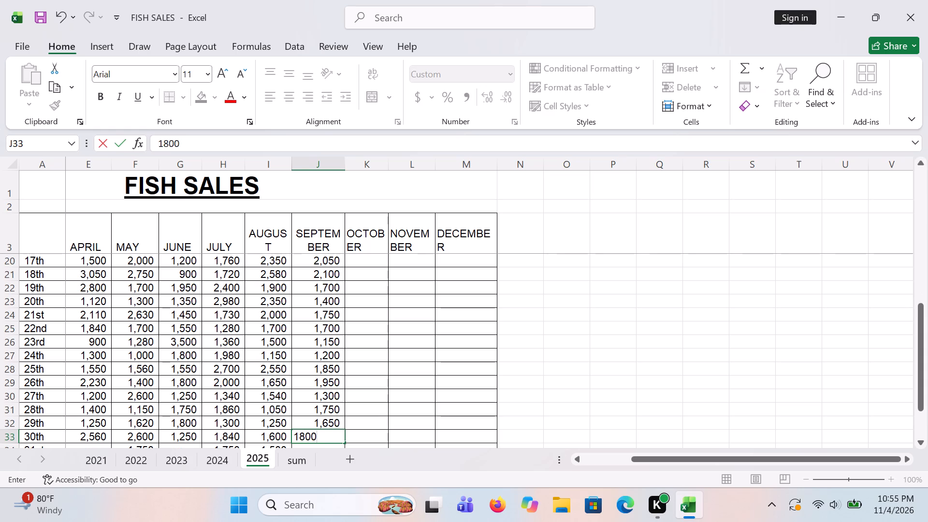
pyautogui.press('Return')
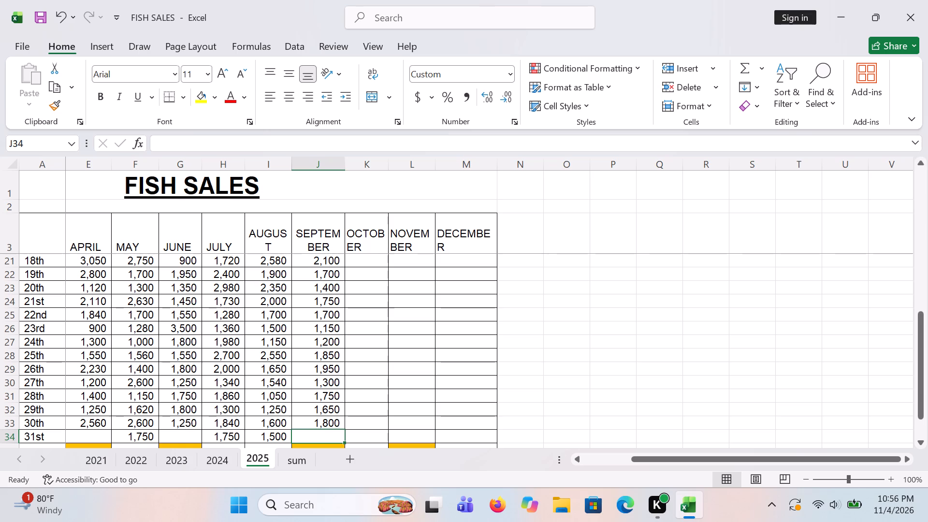
# Save the workbook with the completed September sales.
pyautogui.click(43, 17)
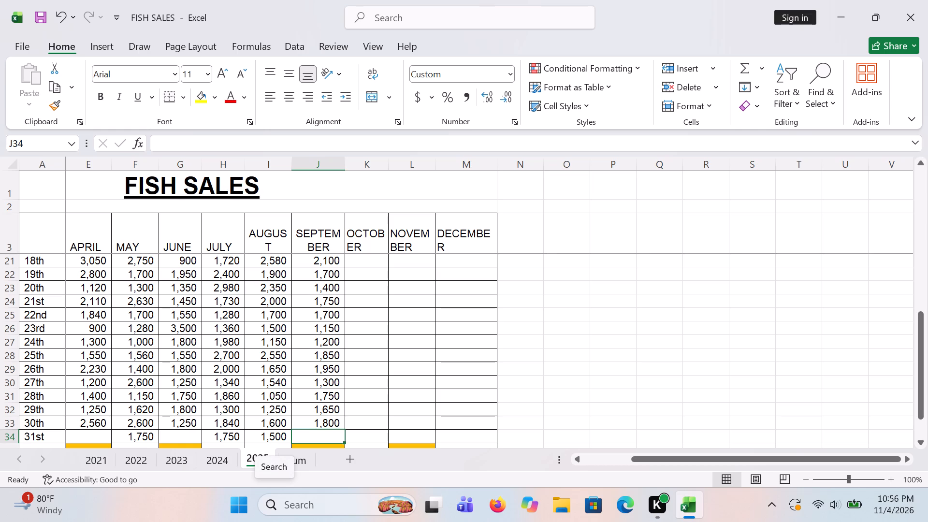
# Enter the October sales for the 1st and 2nd as 1300 and 1850.
pyautogui.scroll(-1, 389, 275)
pyautogui.scroll(2, 388, 275)
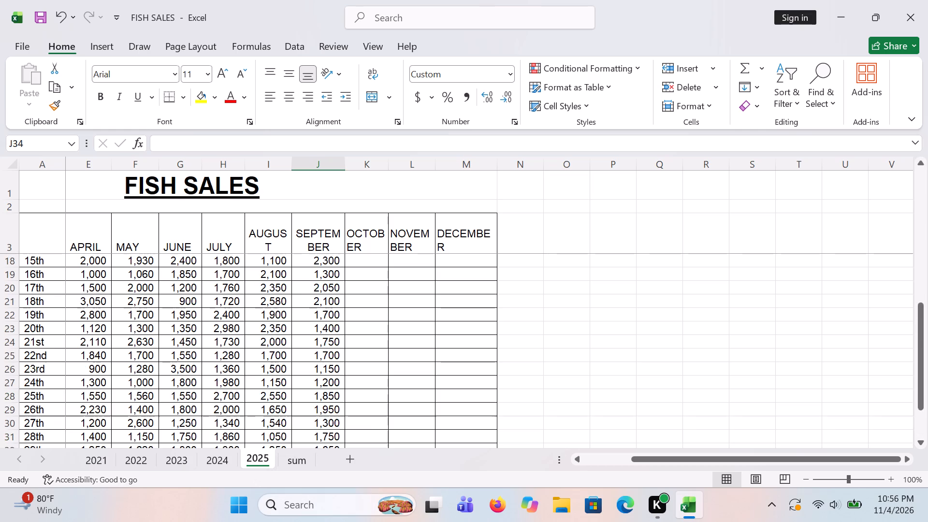
pyautogui.scroll(14, 389, 275)
pyautogui.click(377, 259)
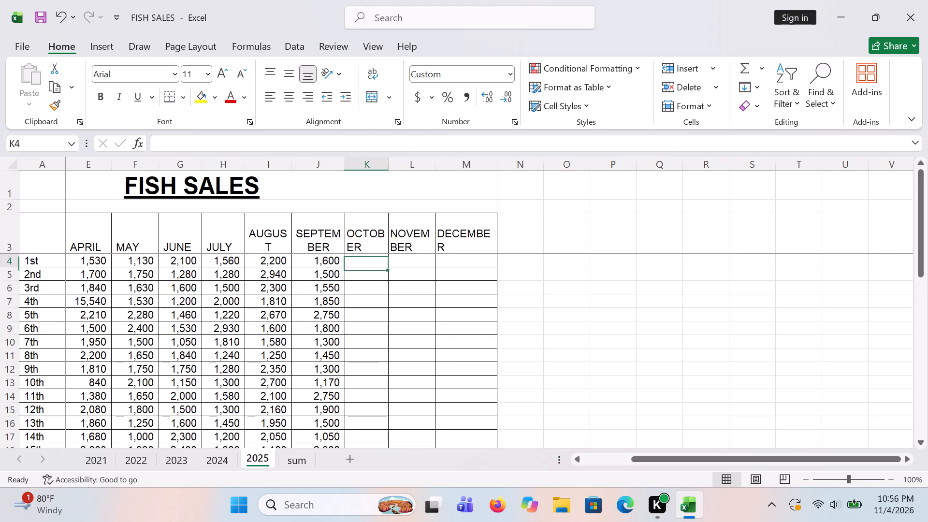
pyautogui.write('13')
pyautogui.write('00')
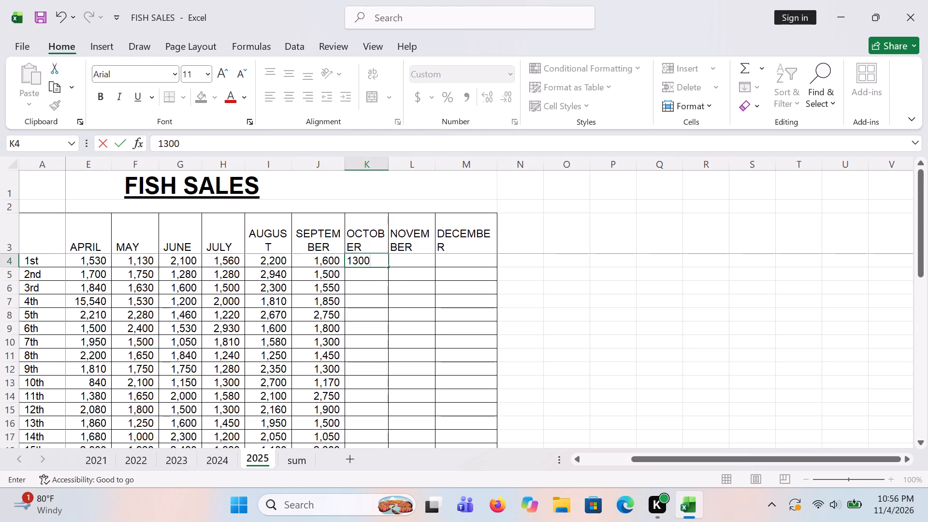
pyautogui.press('Return')
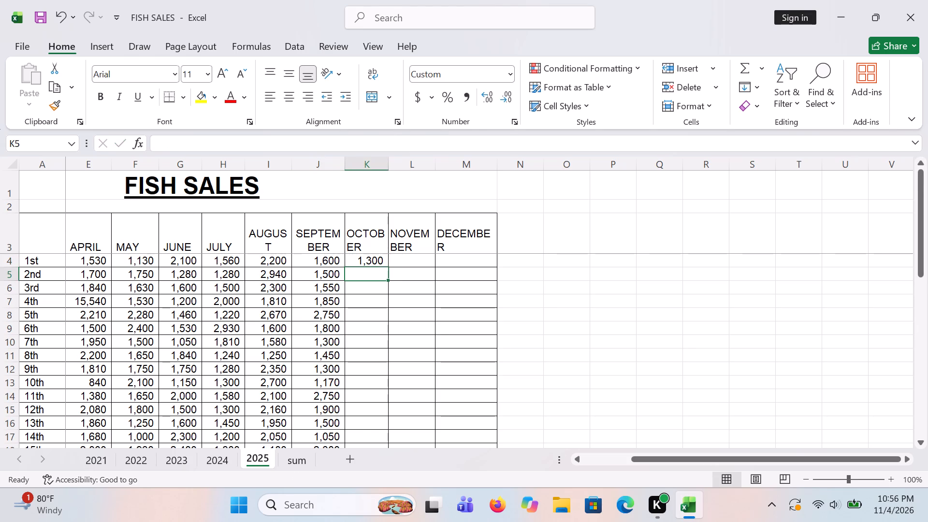
pyautogui.press('1')
pyautogui.write('85')
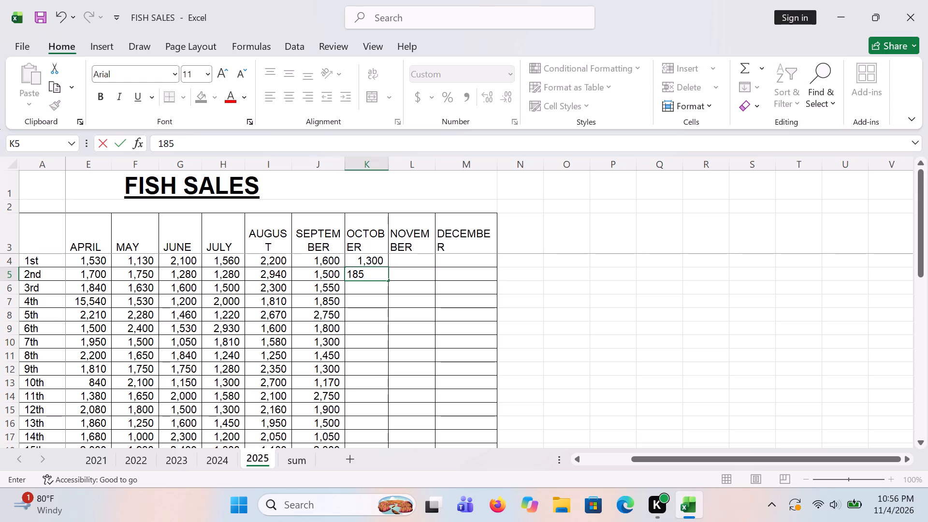
pyautogui.press('0')
pyautogui.press('Return')
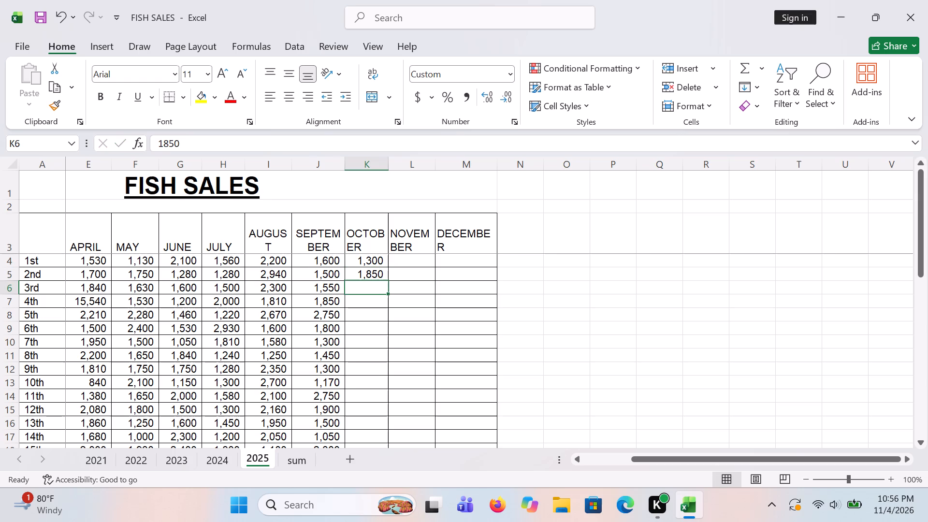
# Enter the October sales for the 3rd and 4th as 1000 and 1200, and save the workbook.
pyautogui.press('1')
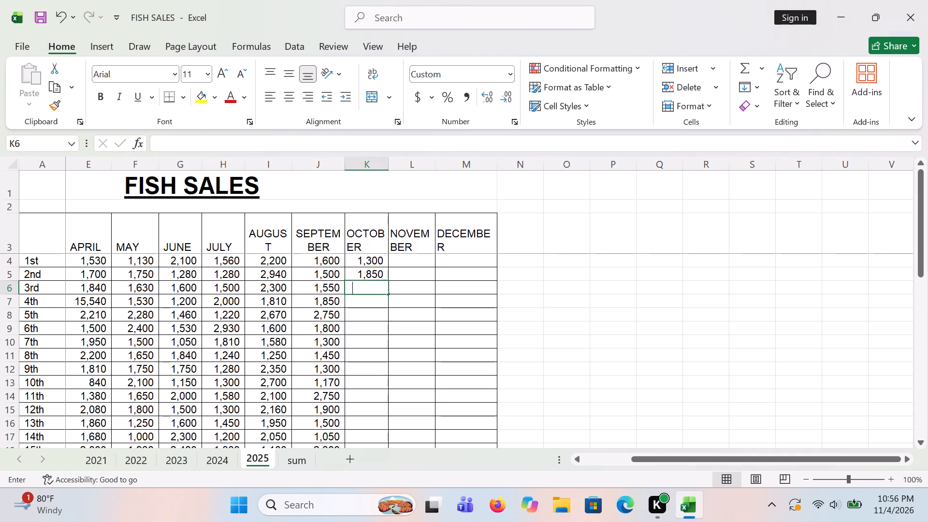
pyautogui.write('00')
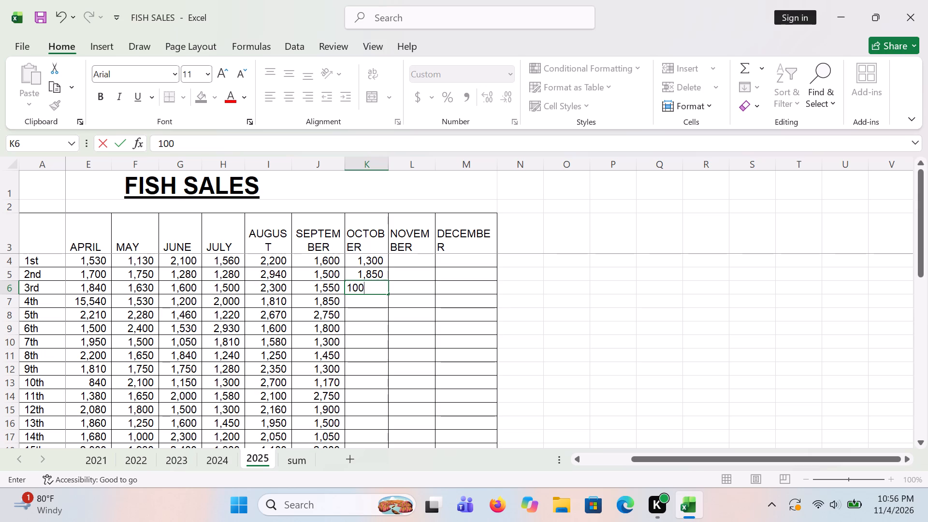
pyautogui.press('0')
pyautogui.press('Return')
pyautogui.press('\\')
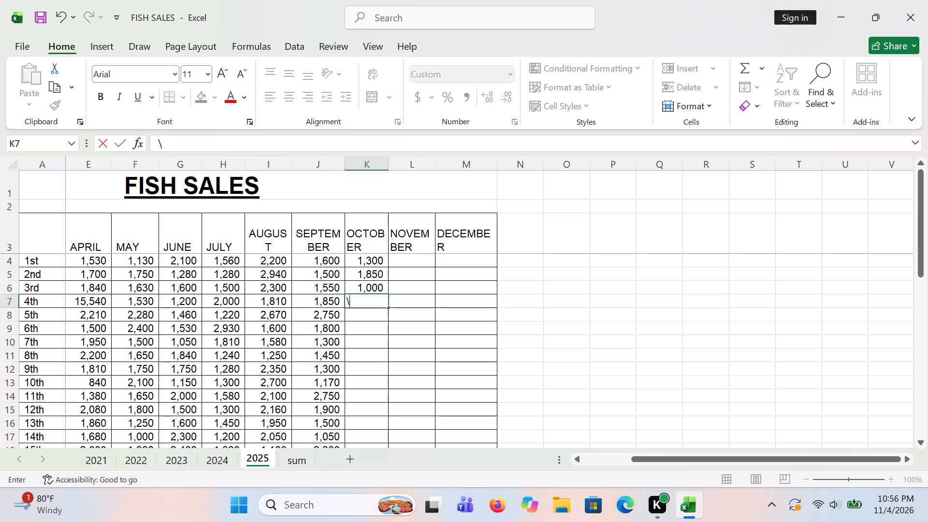
pyautogui.press('BackSpace')
pyautogui.press('1')
pyautogui.write('200')
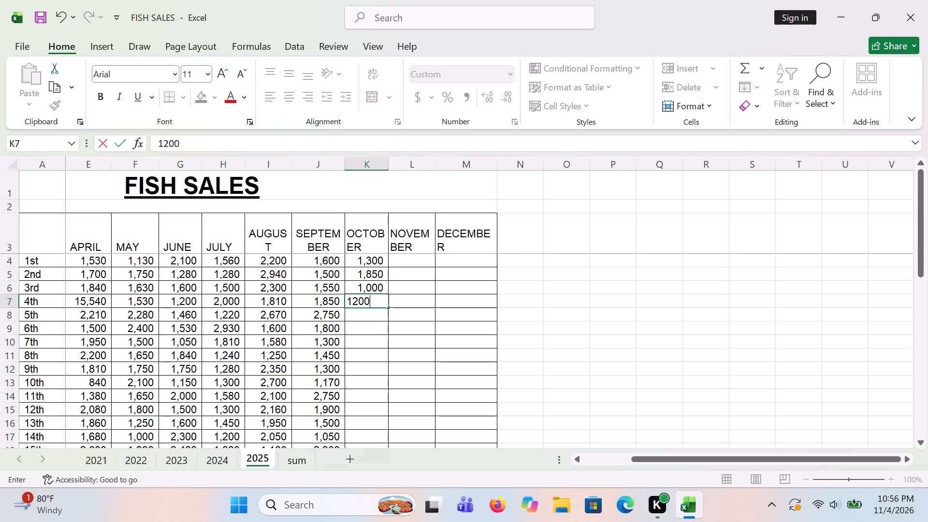
pyautogui.press('Return')
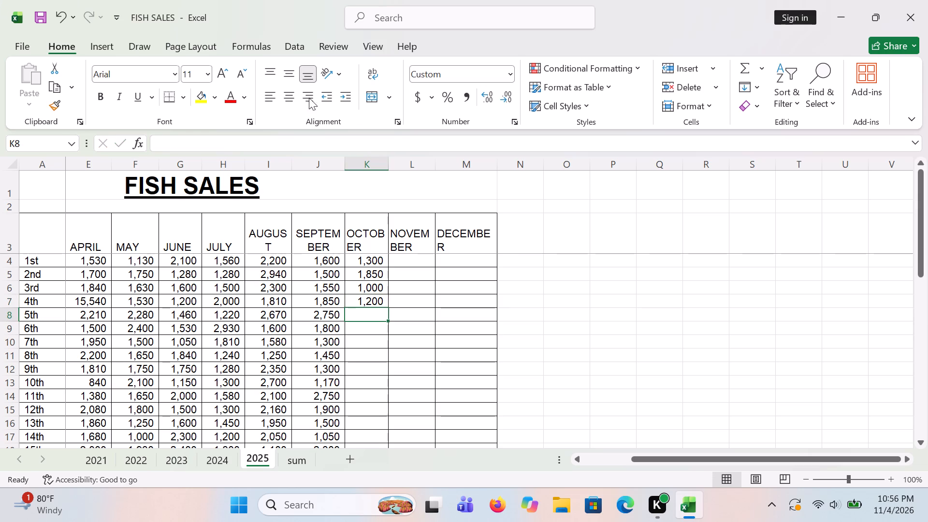
pyautogui.click(38, 15)
# Enter the October sales for the 5th, 6th and 7th as 1600, 1150 and 1050.
pyautogui.press('1')
pyautogui.write('600')
pyautogui.press('Return')
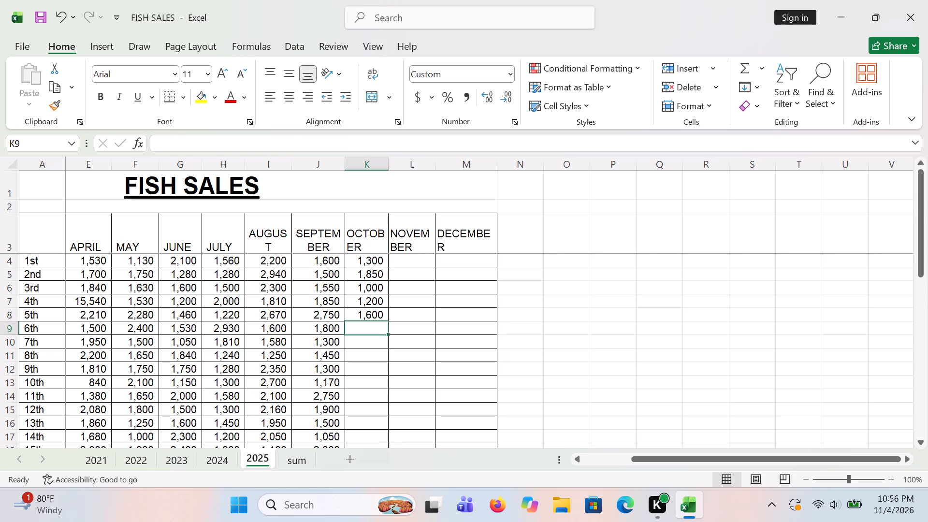
pyautogui.write('115')
pyautogui.press('0')
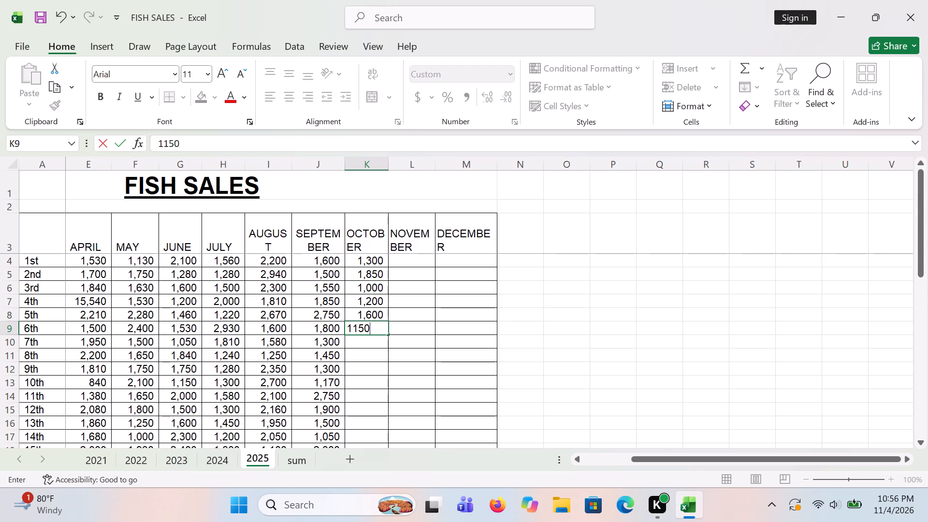
pyautogui.press('Return')
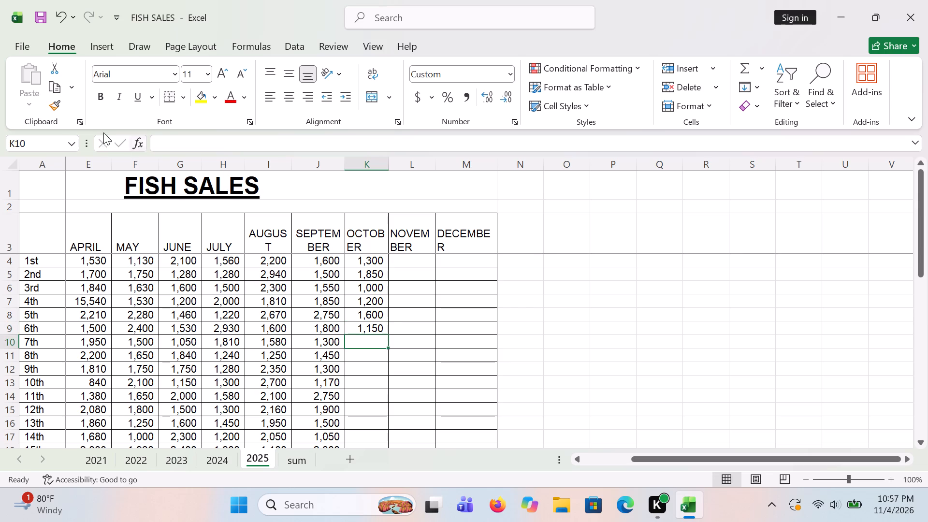
pyautogui.press('1')
pyautogui.write('050')
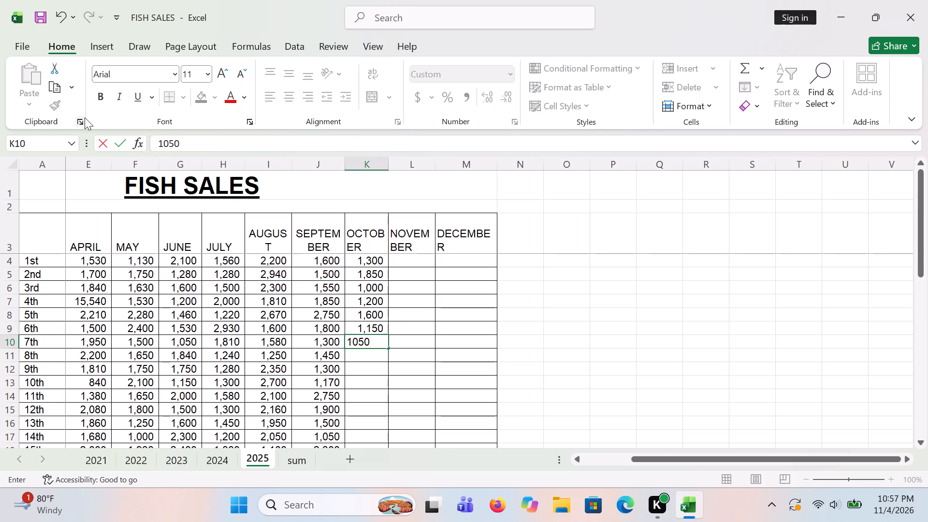
pyautogui.press('Return')
# Enter the October sales for the 8th and 9th as 1600 and 1570, and save the workbook.
pyautogui.press('1')
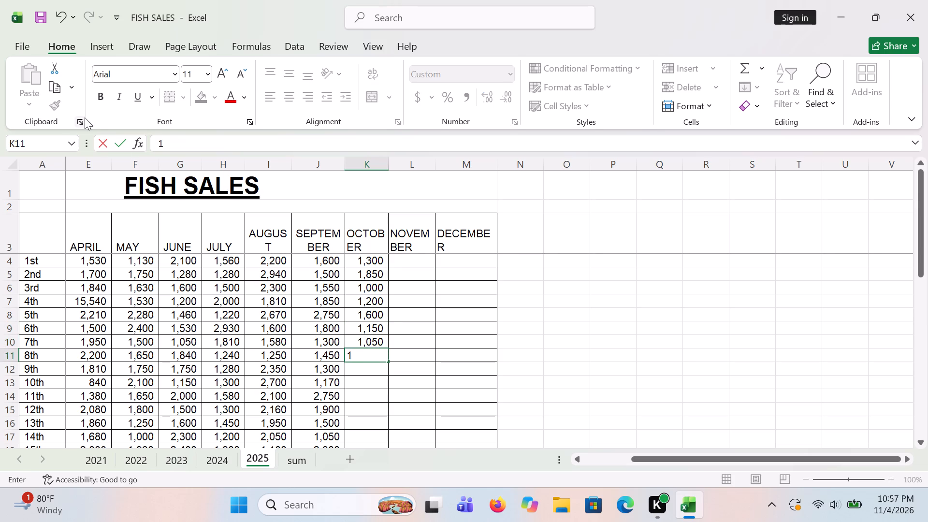
pyautogui.press('6')
pyautogui.write('00')
pyautogui.press('Return')
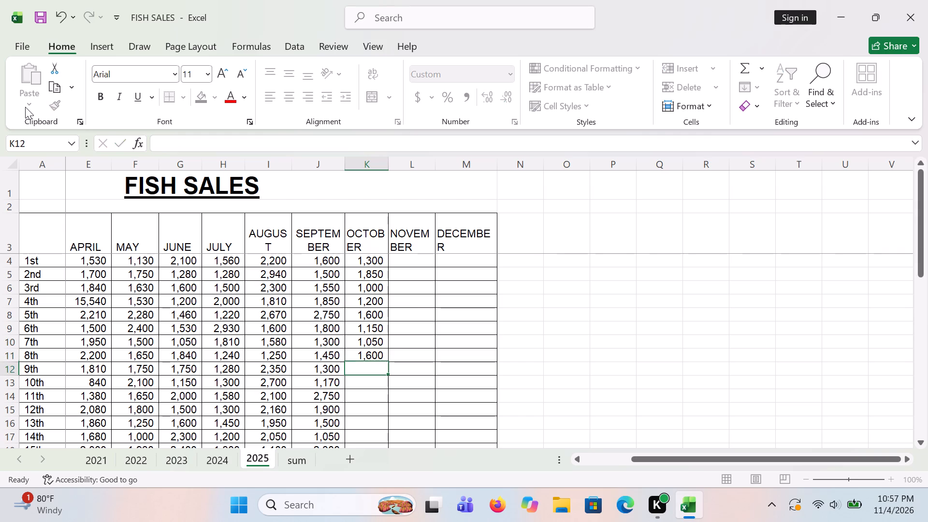
pyautogui.write('1570')
pyautogui.press('Return')
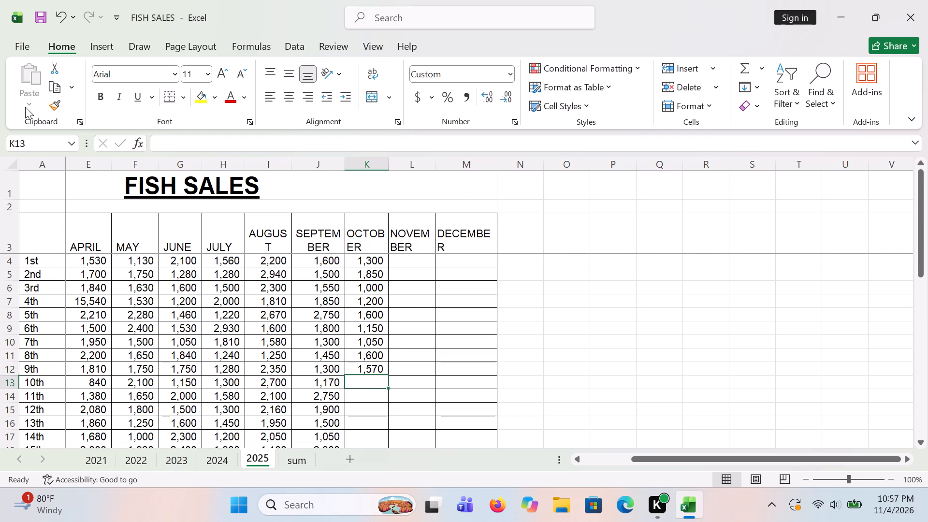
pyautogui.click(42, 14)
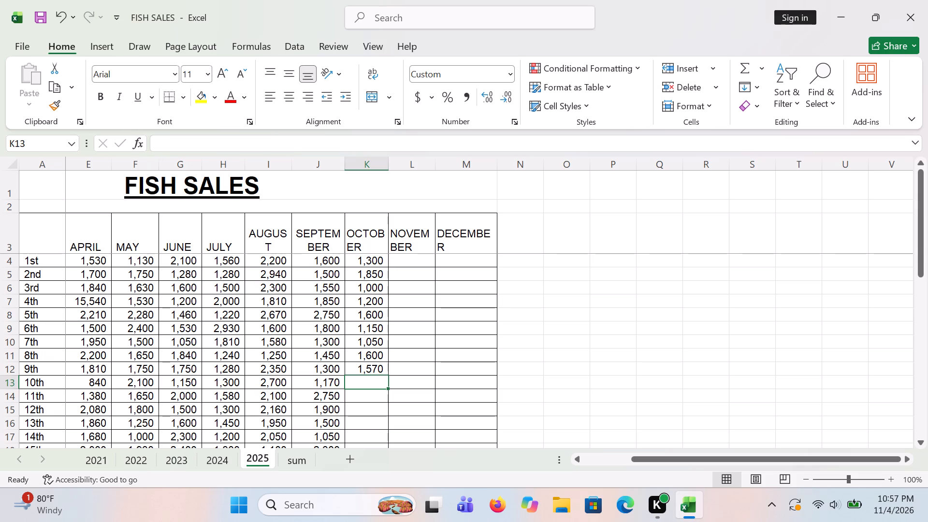
# Enter the October sales for the 10th, 11th and 12th as 1700, 1170 and 1250.
pyautogui.write('17')
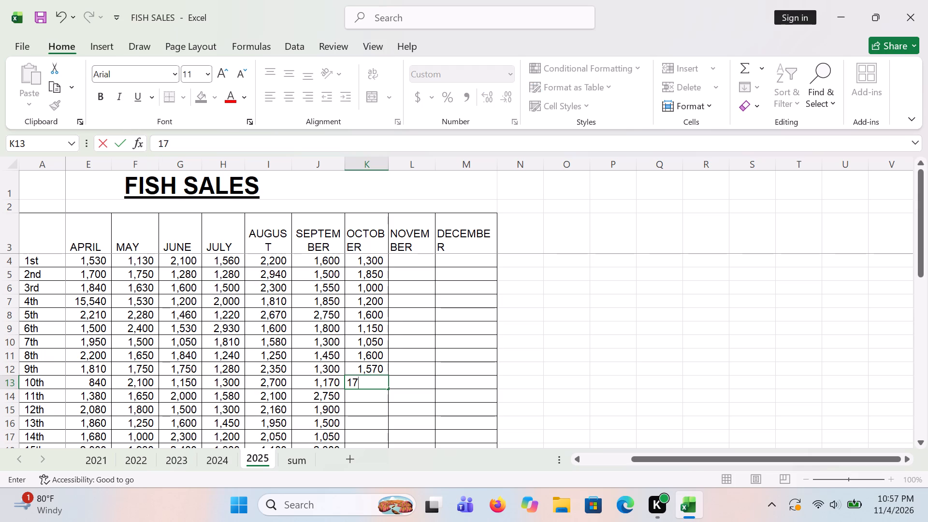
pyautogui.write('00')
pyautogui.press('Return')
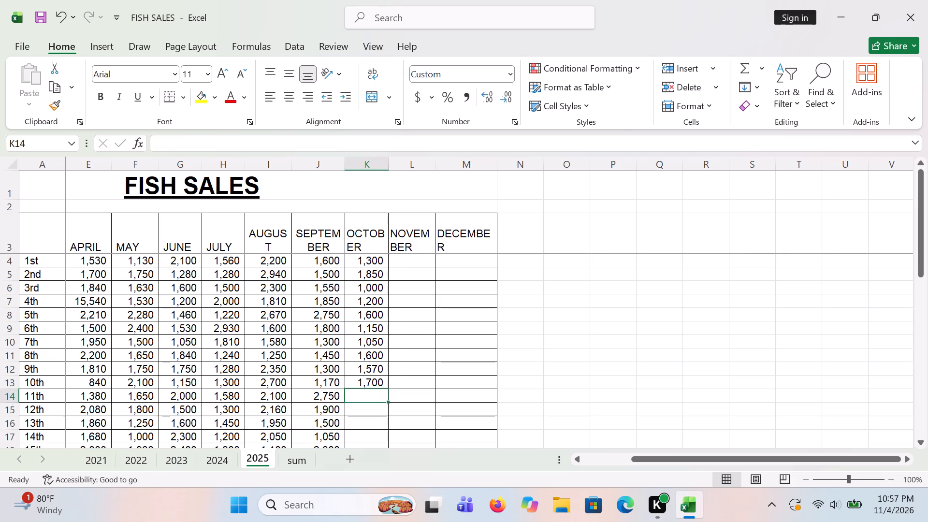
pyautogui.write('117')
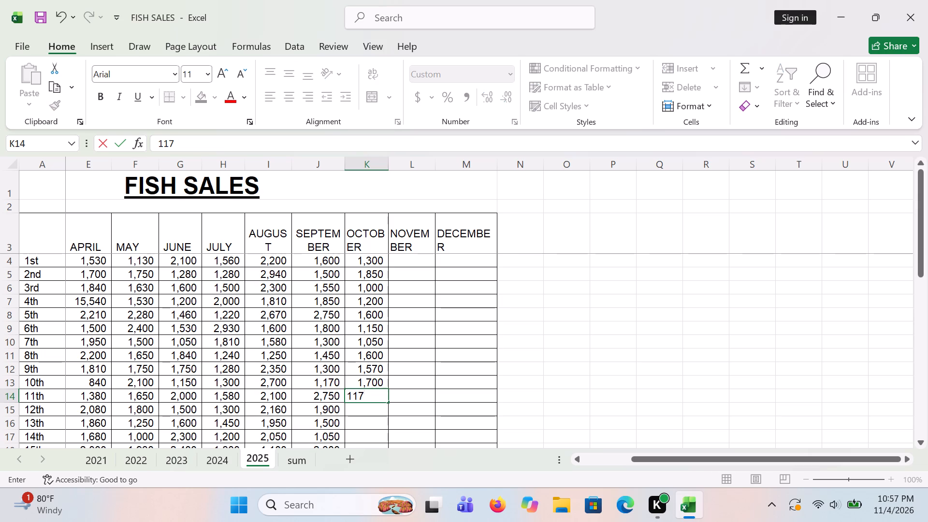
pyautogui.press('0')
pyautogui.press('Return')
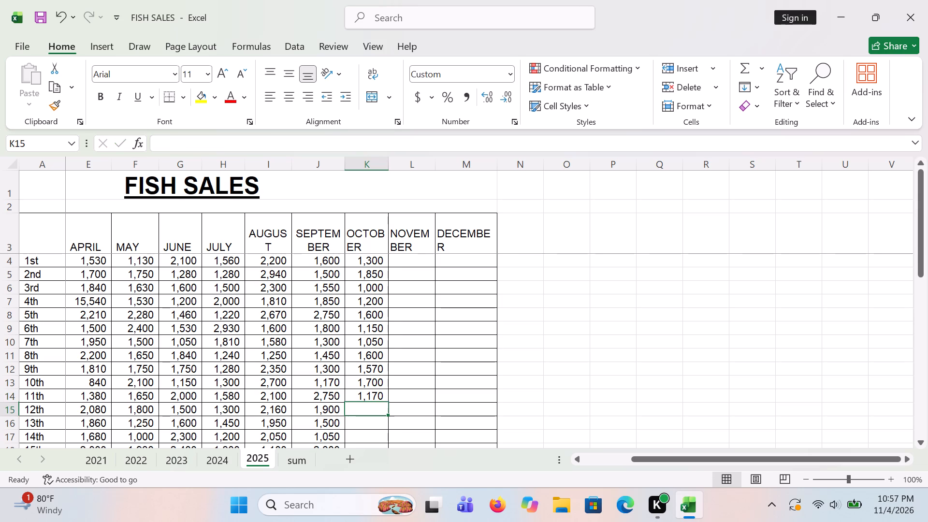
pyautogui.write('12')
pyautogui.write('50')
pyautogui.press('Return')
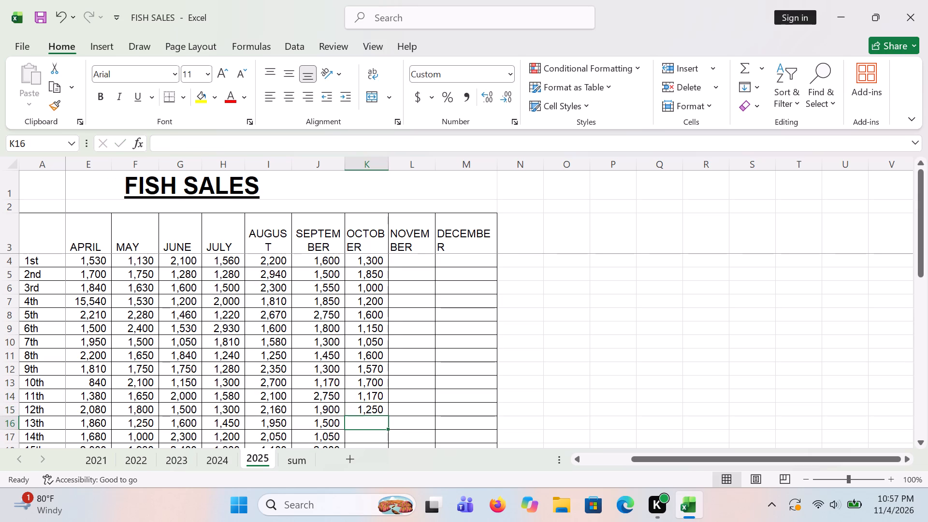
# Enter the October sales for the 13th, 14th and 15th as 1200, 2220 and 1700.
pyautogui.write('1200')
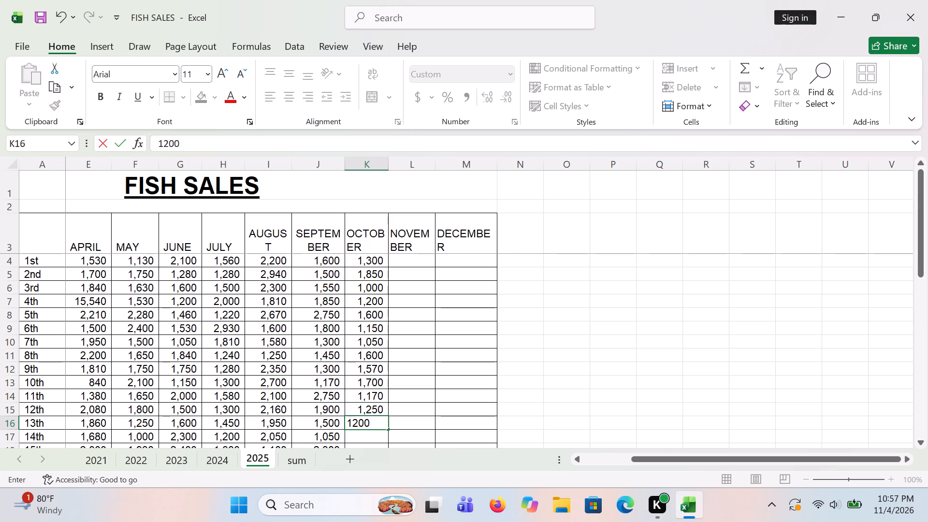
pyautogui.press('Return')
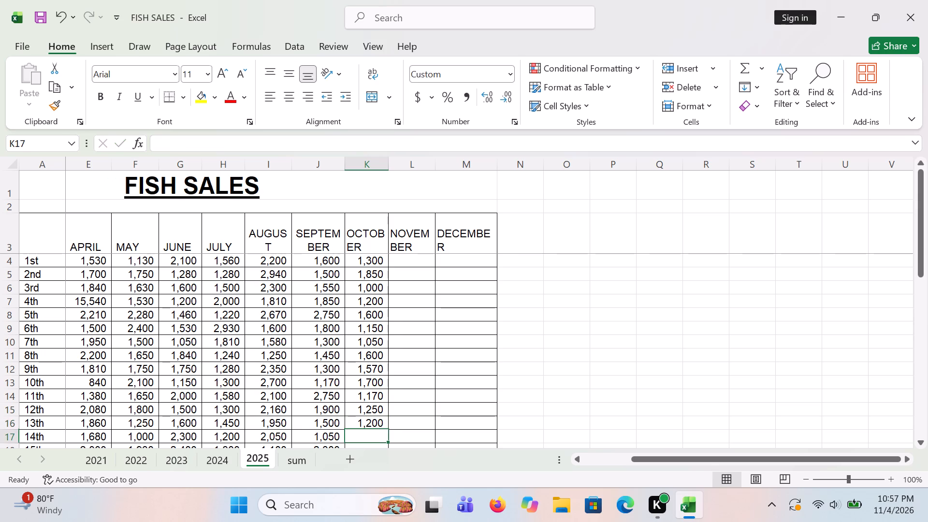
pyautogui.write('222')
pyautogui.press('0')
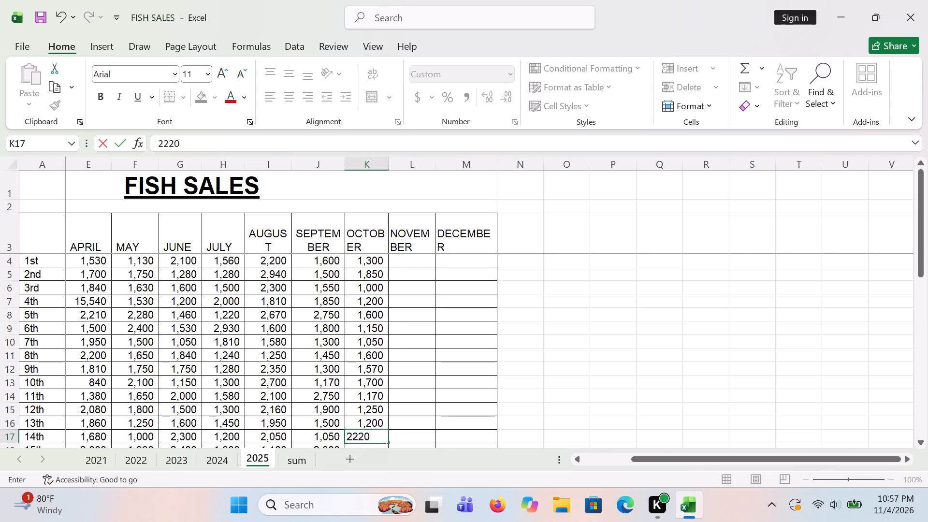
pyautogui.press('Return')
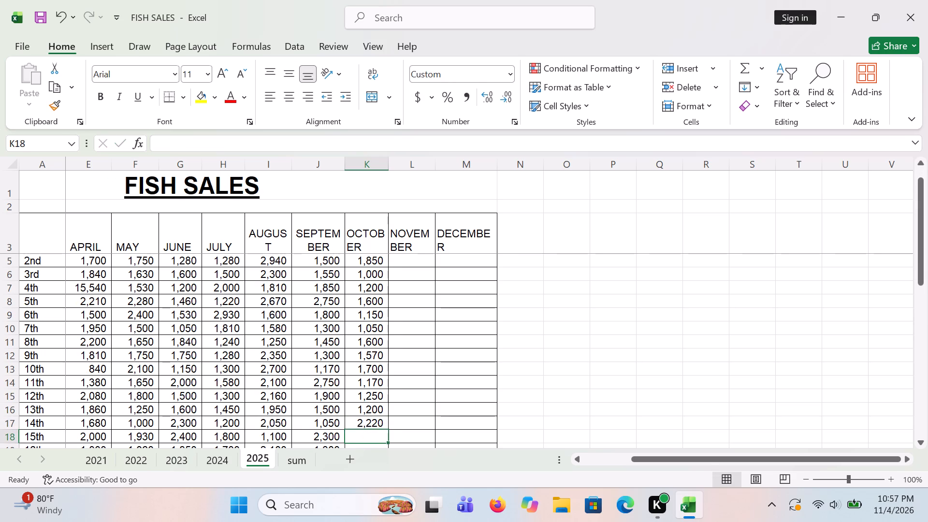
pyautogui.press('1')
pyautogui.write('700')
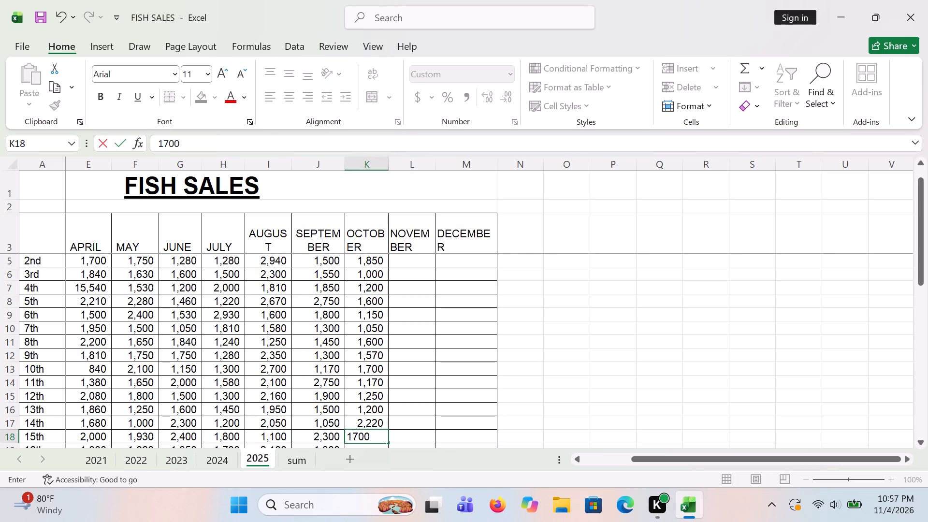
pyautogui.press('Return')
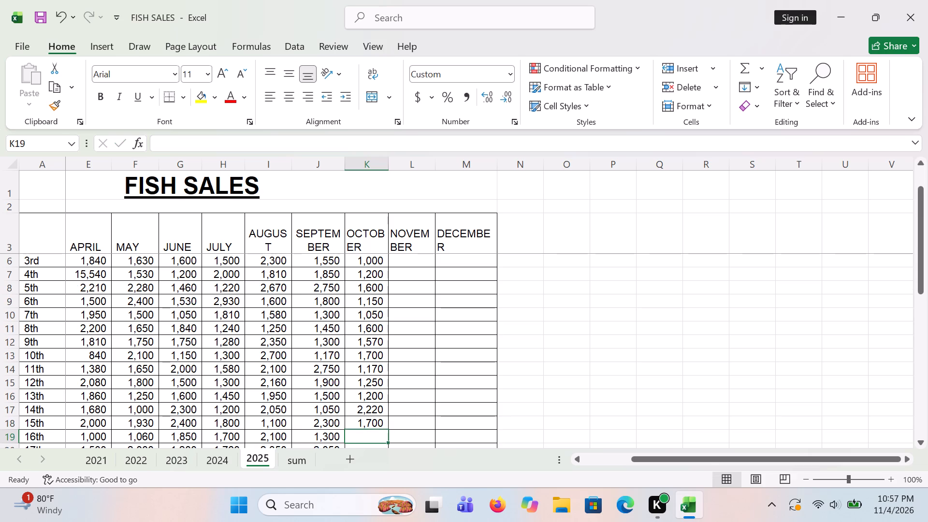
# Enter the October sales for the 16th, 17th and 18th as 1150, 1650 and 1250.
pyautogui.write('11')
pyautogui.press('5')
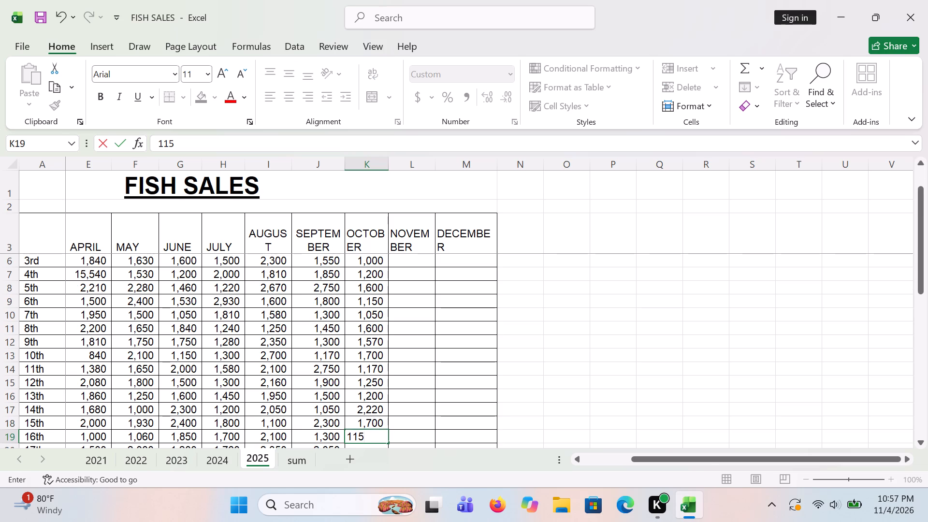
pyautogui.press('0')
pyautogui.press('Return')
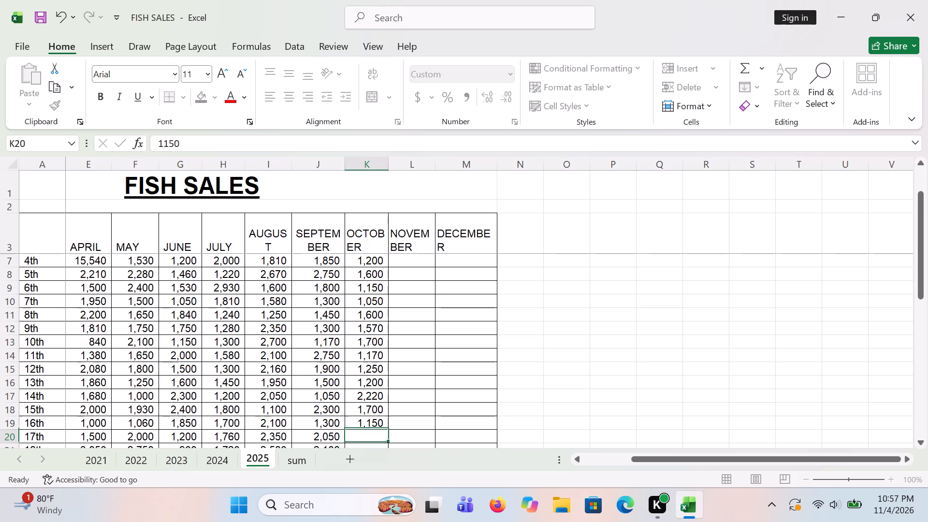
pyautogui.write('1650')
pyautogui.press('Return')
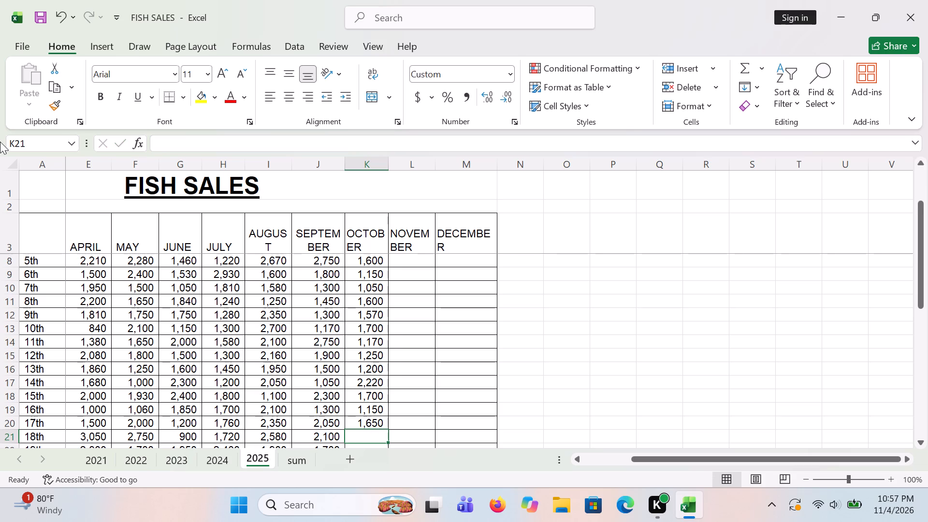
pyautogui.write('12')
pyautogui.press('5')
pyautogui.press('0')
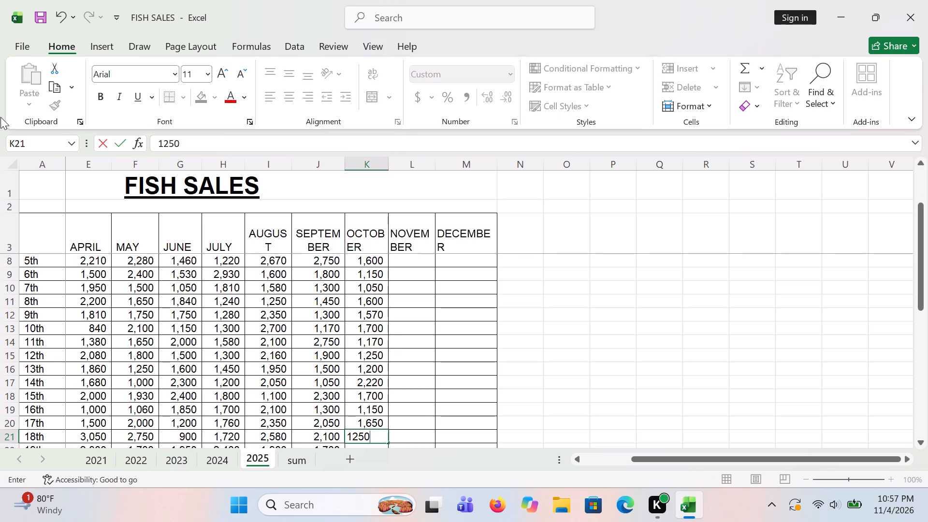
pyautogui.press('Return')
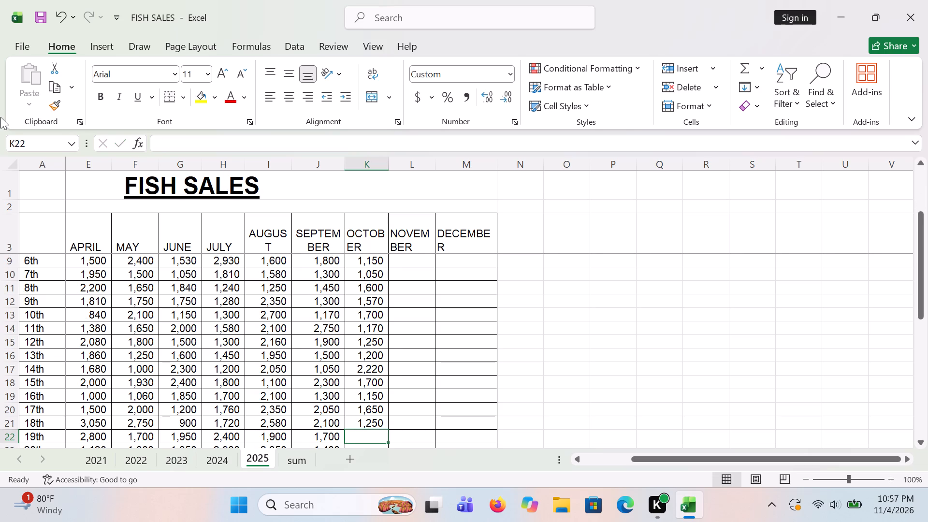
# Enter the October sales for the 19th, 20th and 21st as 1600, 1900 and 1800, and save the workbook.
pyautogui.write('1600')
pyautogui.press('Return')
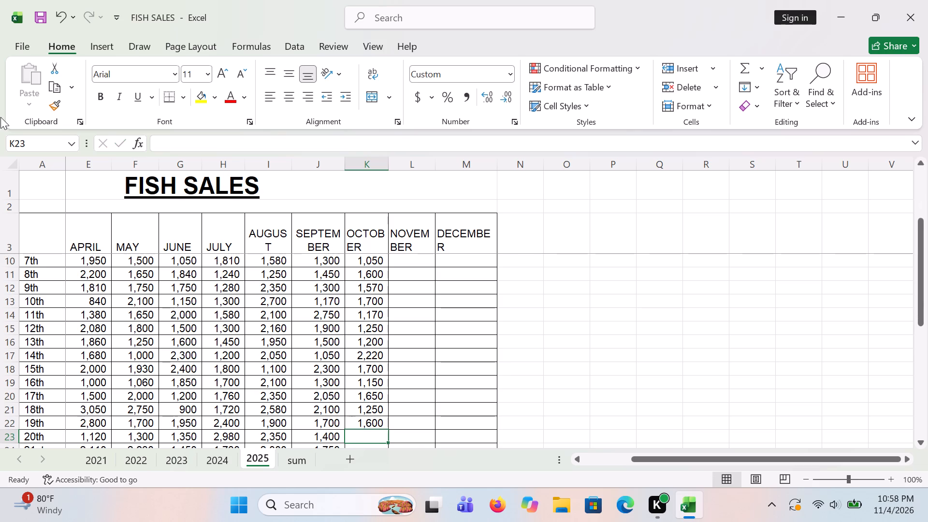
pyautogui.write('1900')
pyautogui.press('Return')
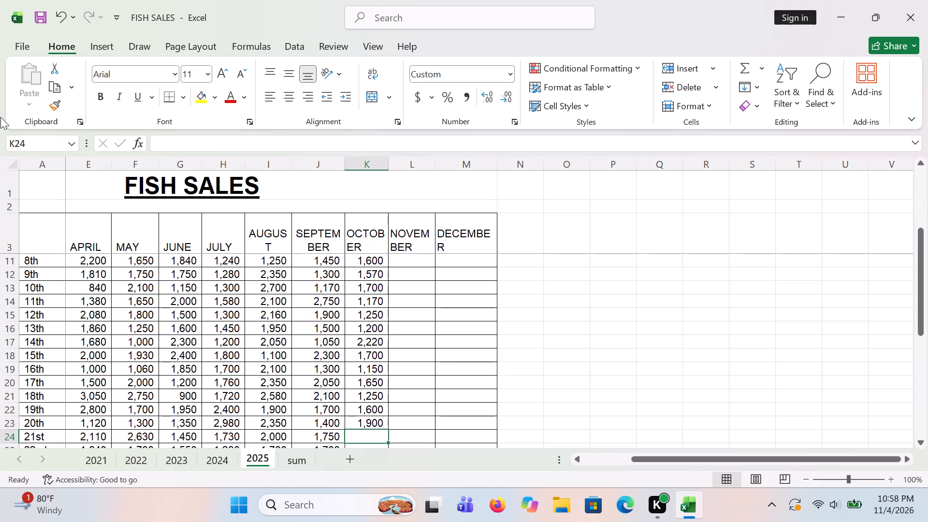
pyautogui.press('1')
pyautogui.write('800')
pyautogui.press('Return')
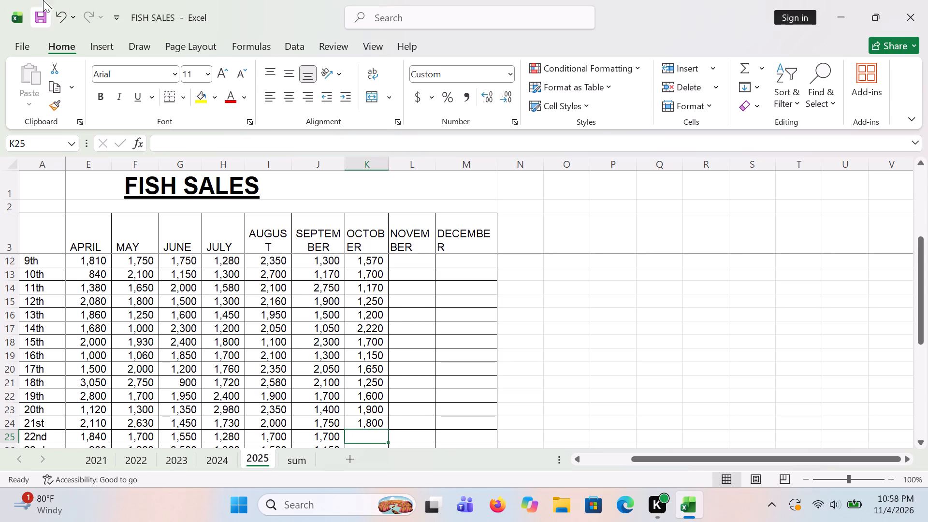
pyautogui.click(41, 14)
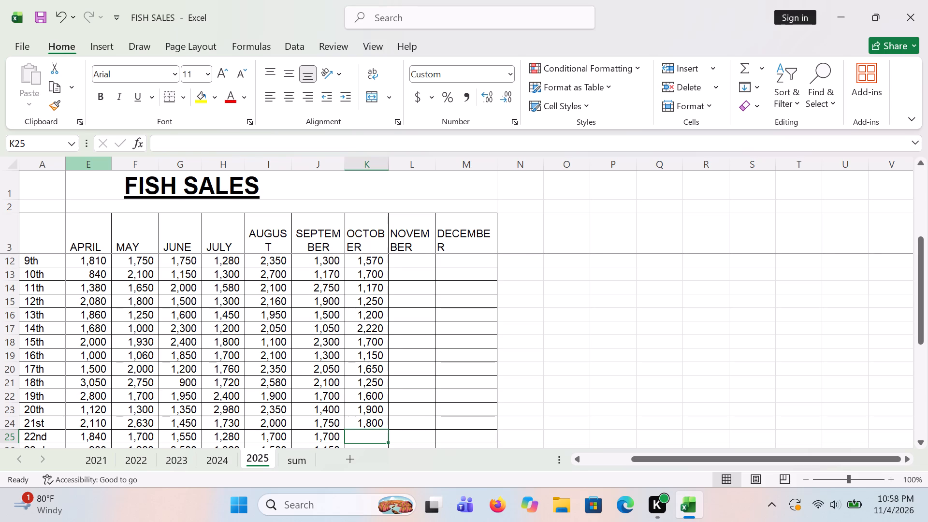
# Enter the October sales for the 22nd, 23rd and 24th as 1150, 1300 and 1250.
pyautogui.write('11')
pyautogui.write('50')
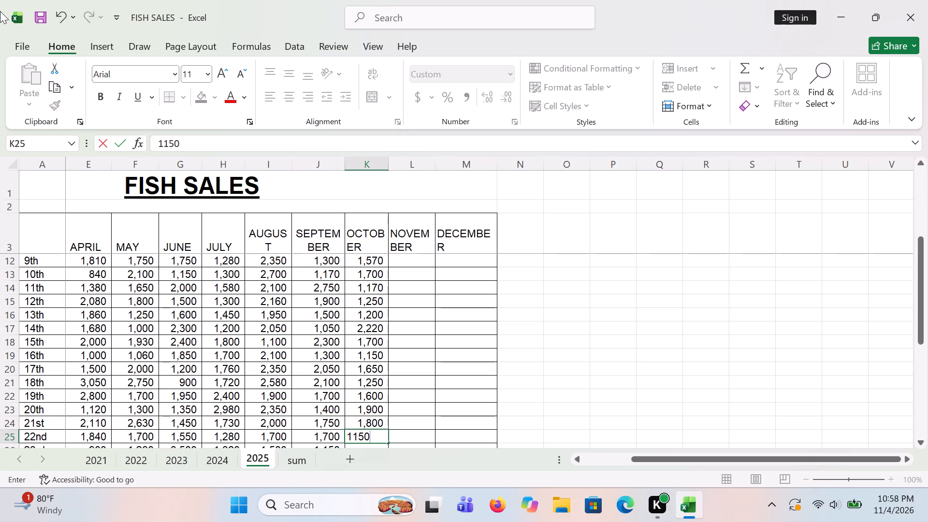
pyautogui.press('Return')
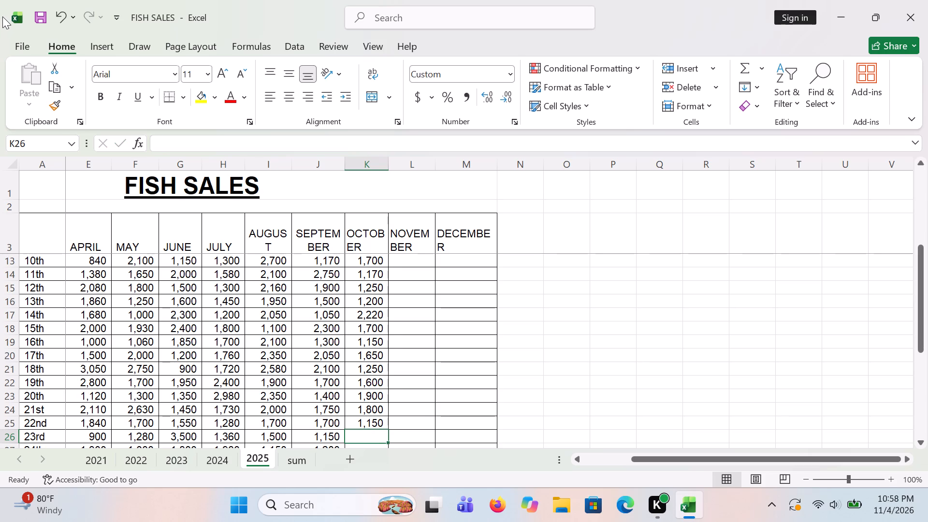
pyautogui.press('1')
pyautogui.write('300')
pyautogui.press('Return')
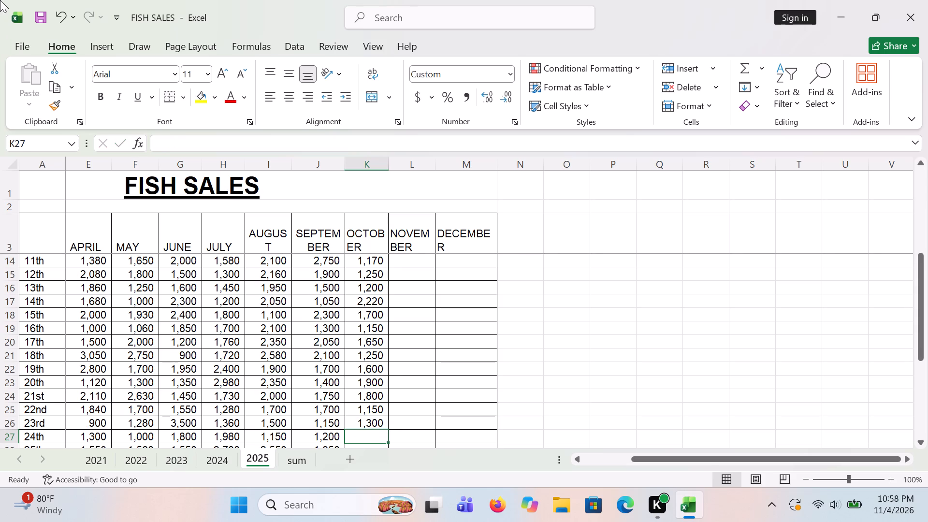
pyautogui.press('1')
pyautogui.press('2')
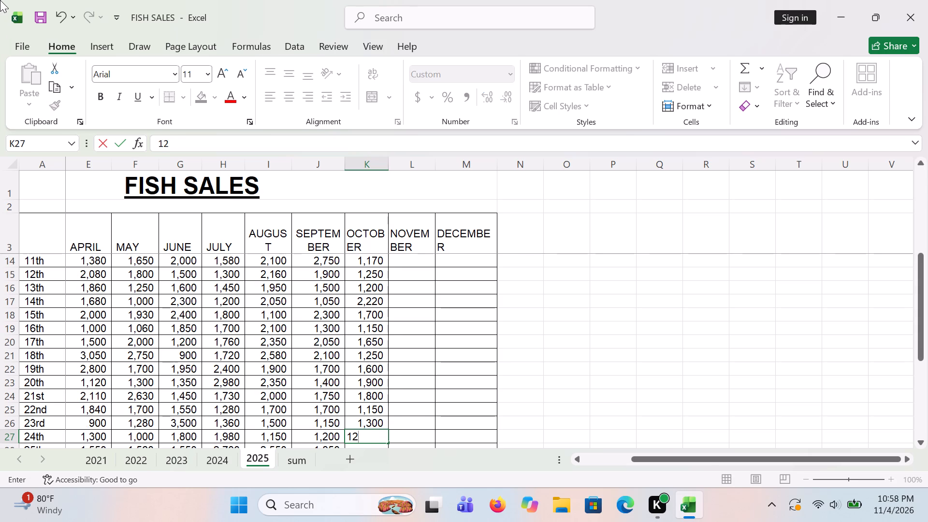
pyautogui.write('50')
pyautogui.press('Return')
# Enter the October sales for the 25th, 26th and 27th as 1600, 1900 and 1800, and save the workbook.
pyautogui.write('16')
pyautogui.write('00')
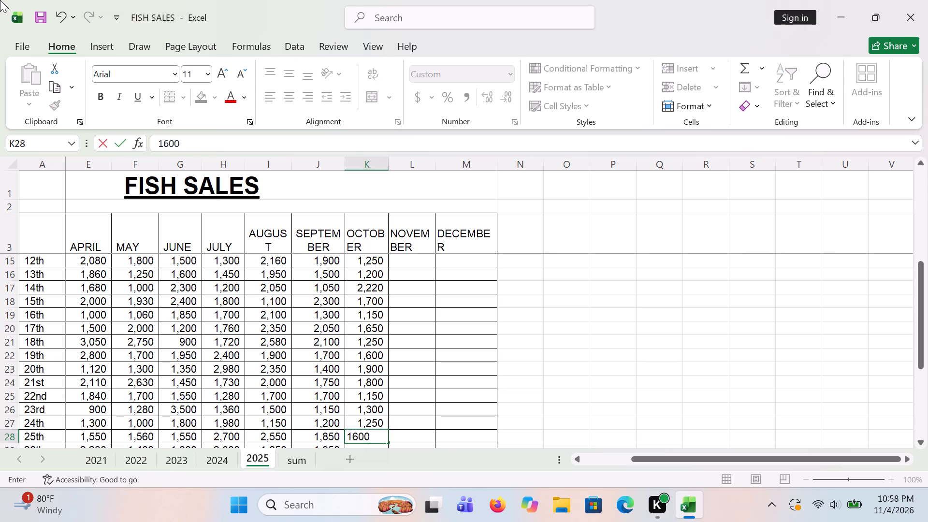
pyautogui.press('Return')
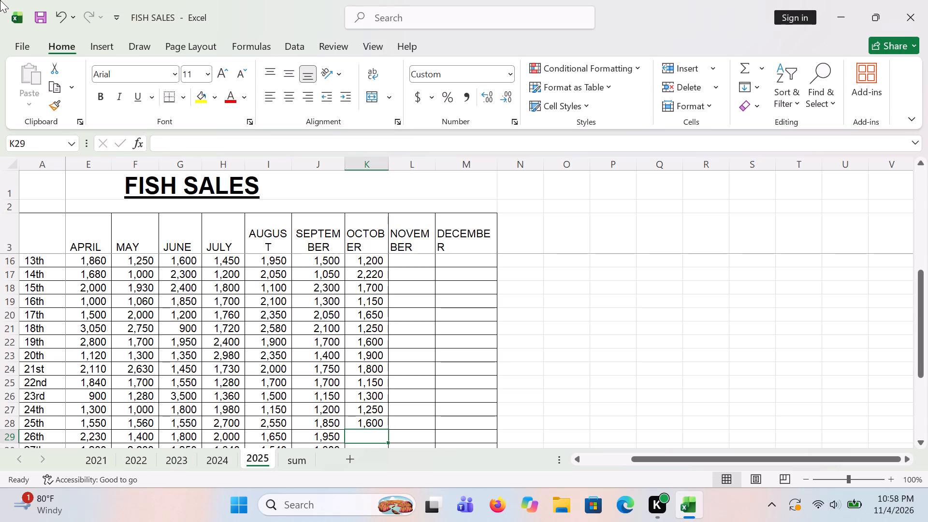
pyautogui.write('1900')
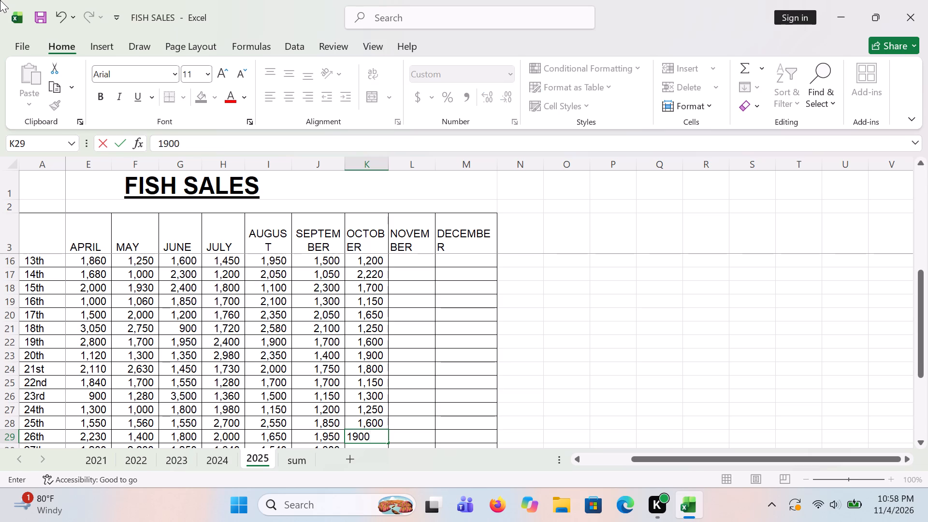
pyautogui.press('Return')
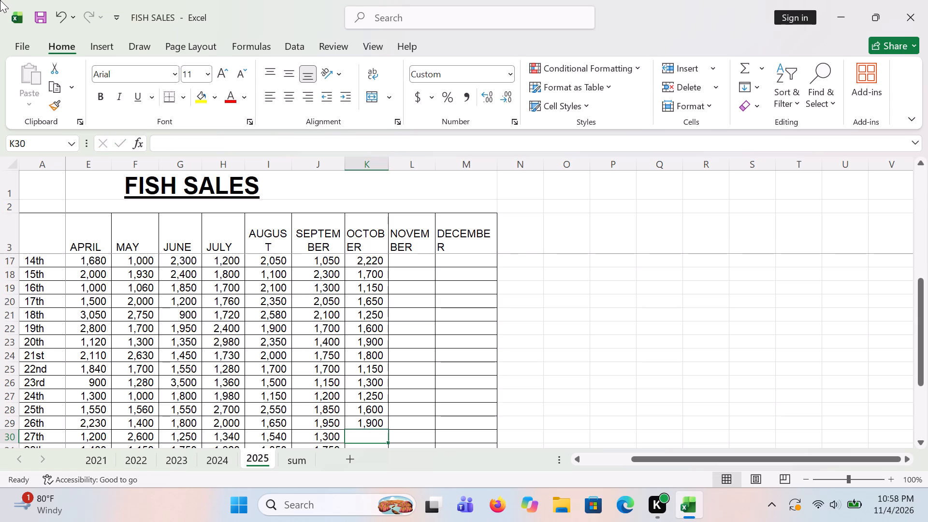
pyautogui.press('1')
pyautogui.write('800')
pyautogui.press('Return')
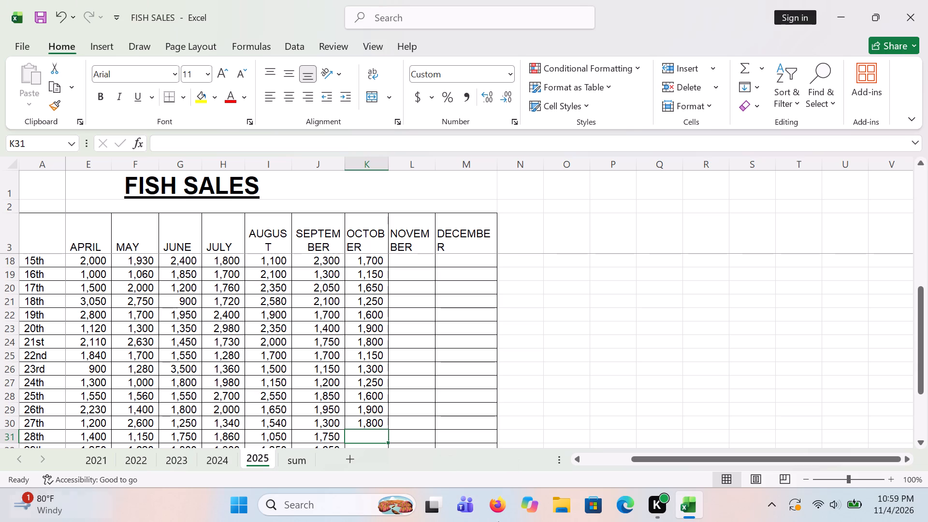
pyautogui.click(37, 12)
# Enter the October sales for the 28th, 29th and 30th as 1400, 1900 and 1120.
pyautogui.scroll(-1, 387, 402)
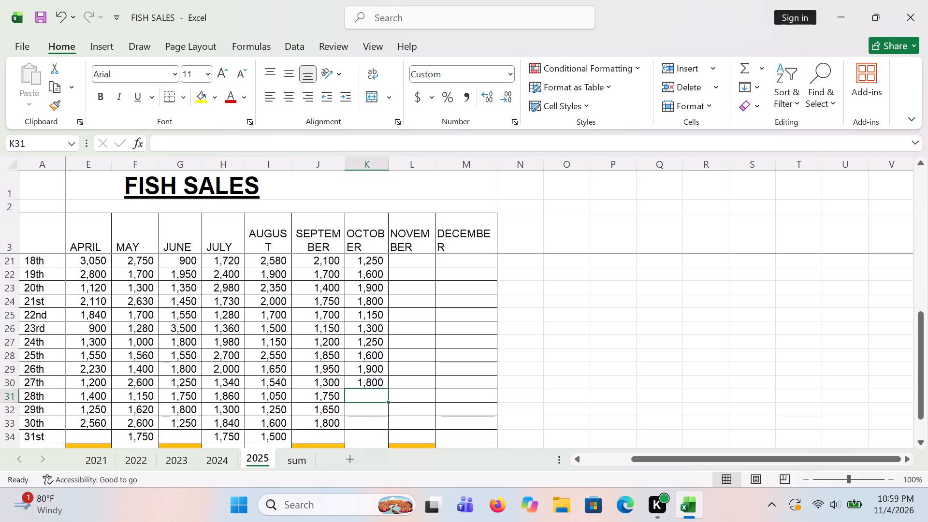
pyautogui.press('1')
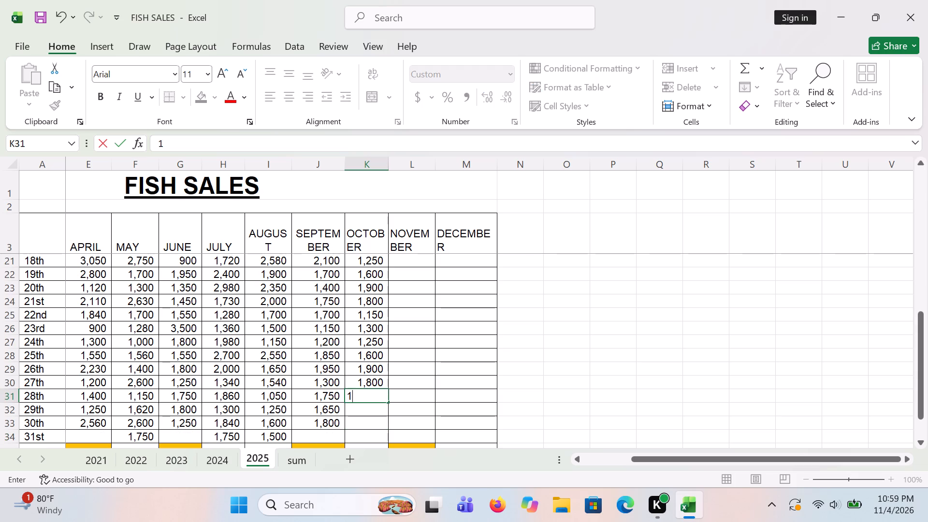
pyautogui.write('400')
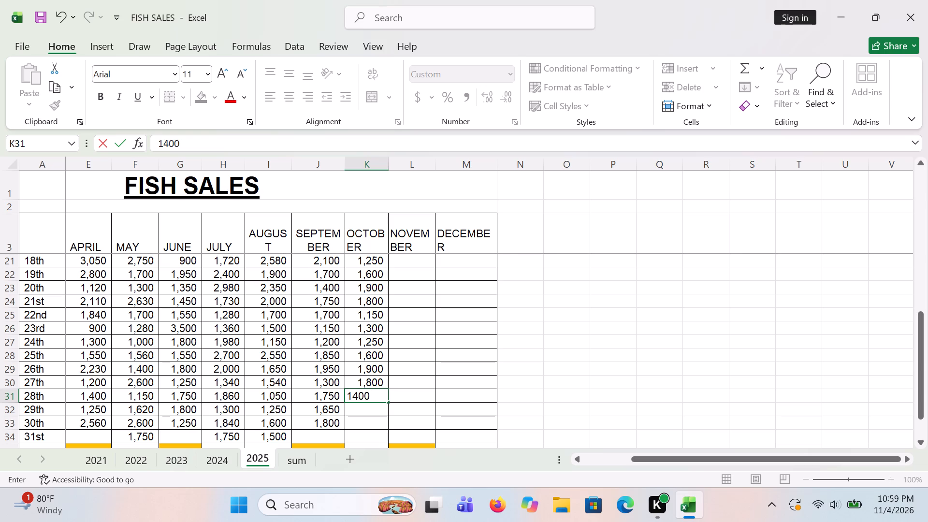
pyautogui.press('Return')
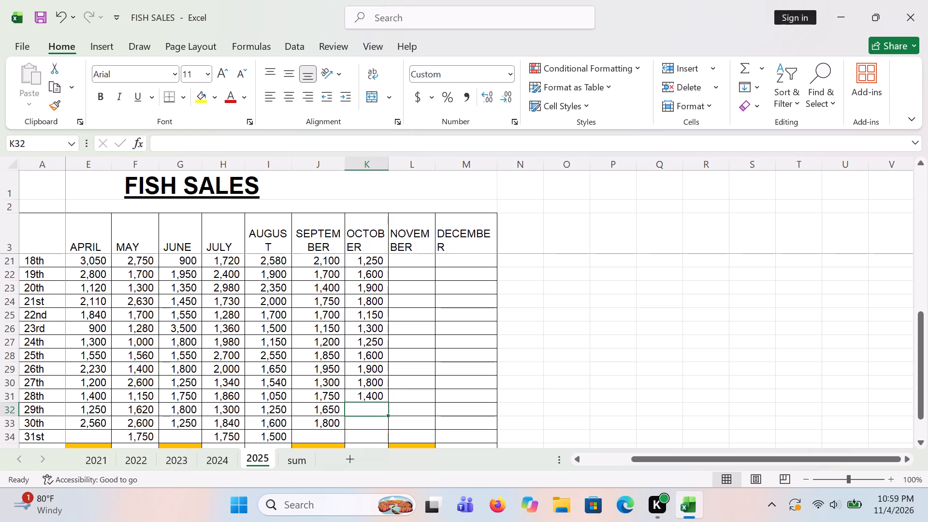
pyautogui.write('1900')
pyautogui.press('Return')
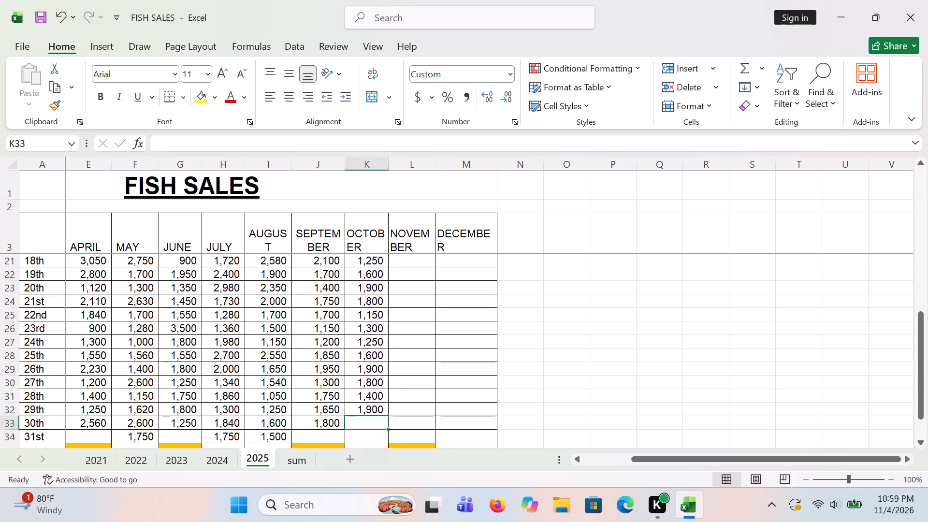
pyautogui.write('112')
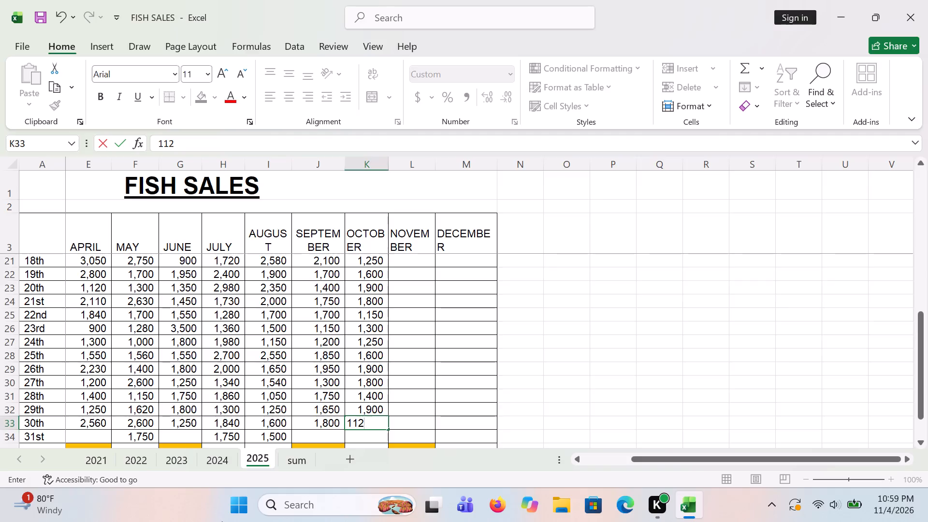
pyautogui.press('0')
pyautogui.press('Return')
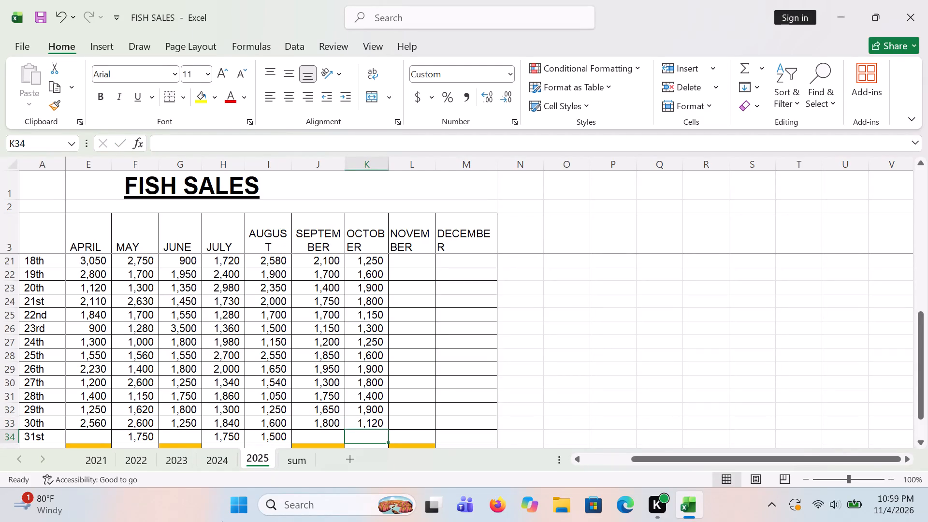
# Enter the October sales for the 31st as 1200, dismiss the chat notification, and save the workbook.
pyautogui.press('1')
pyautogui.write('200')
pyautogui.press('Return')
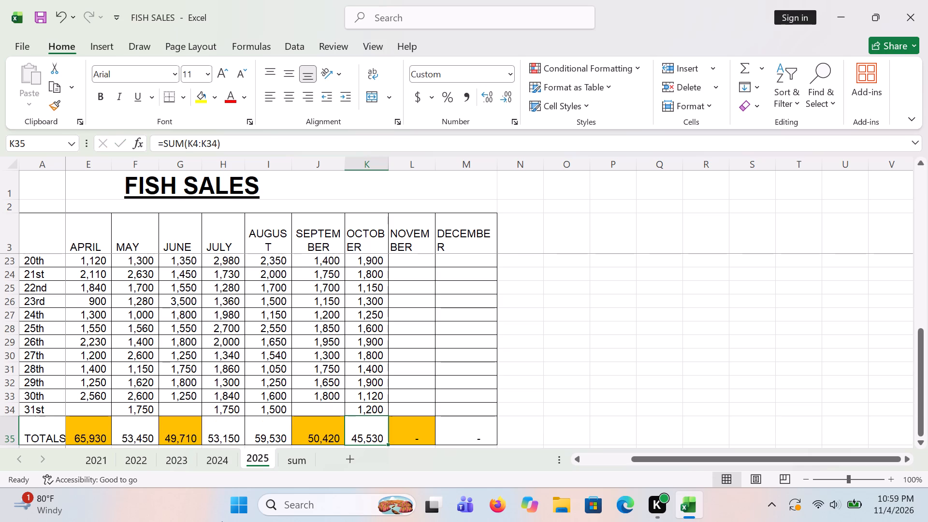
pyautogui.scroll(-1, 203, 475)
pyautogui.scroll(-3, 345, 402)
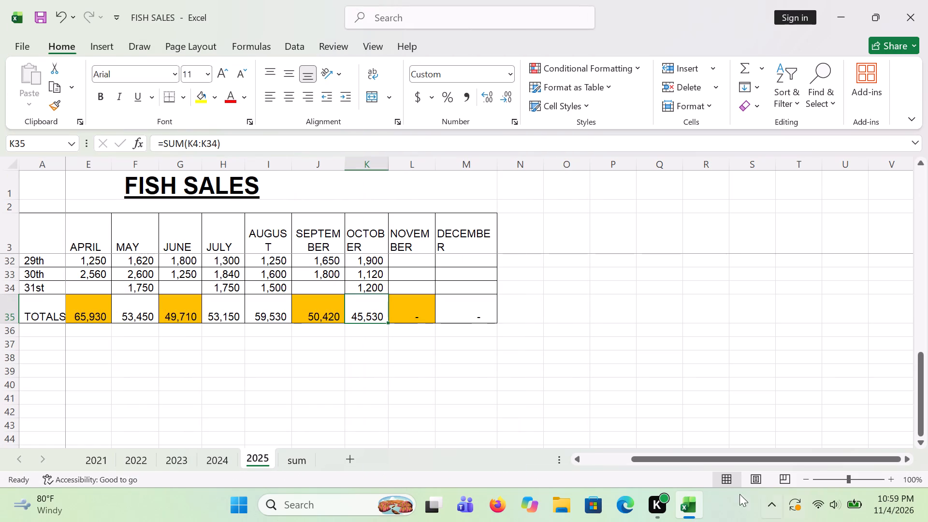
pyautogui.click(453, 284)
pyautogui.scroll(2, 452, 275)
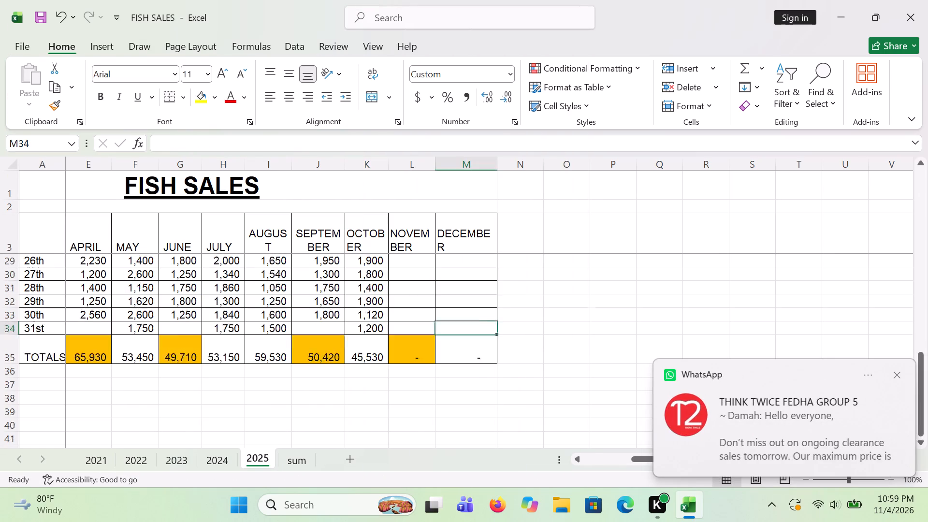
pyautogui.scroll(2, 452, 275)
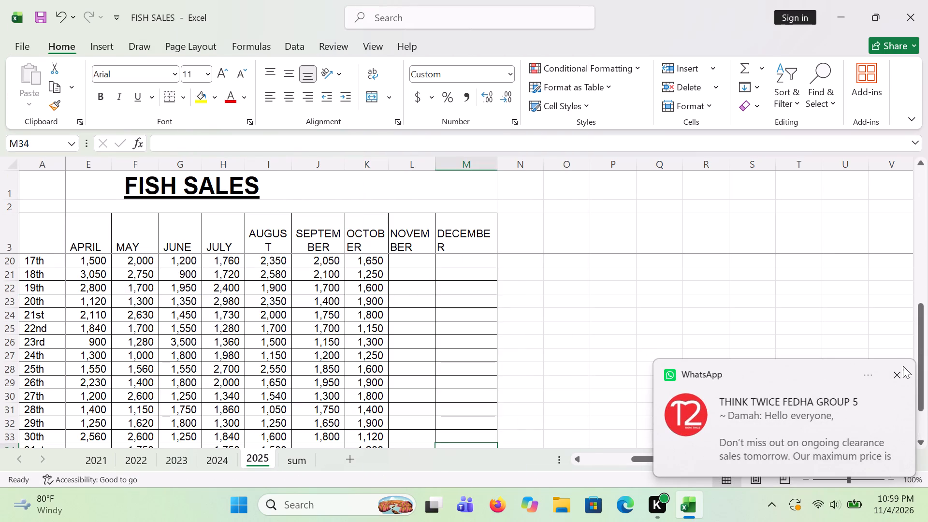
pyautogui.click(899, 370)
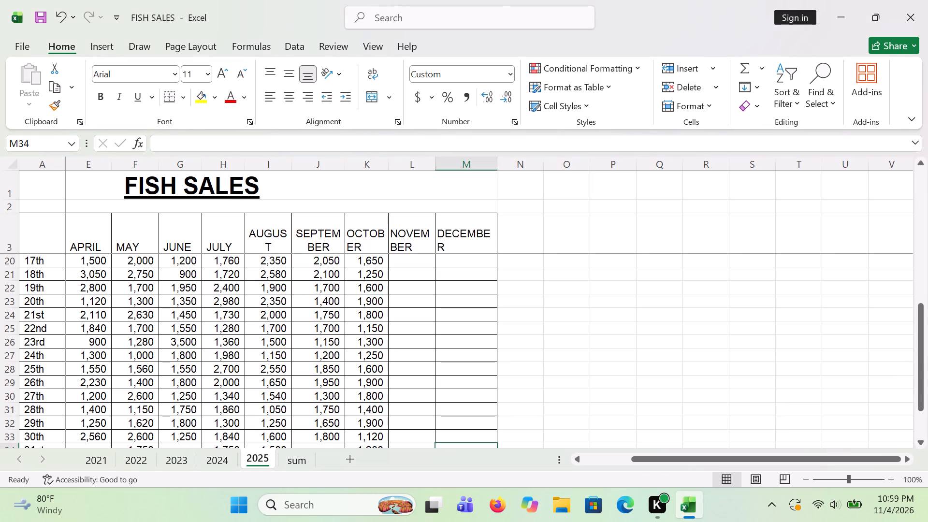
pyautogui.click(37, 18)
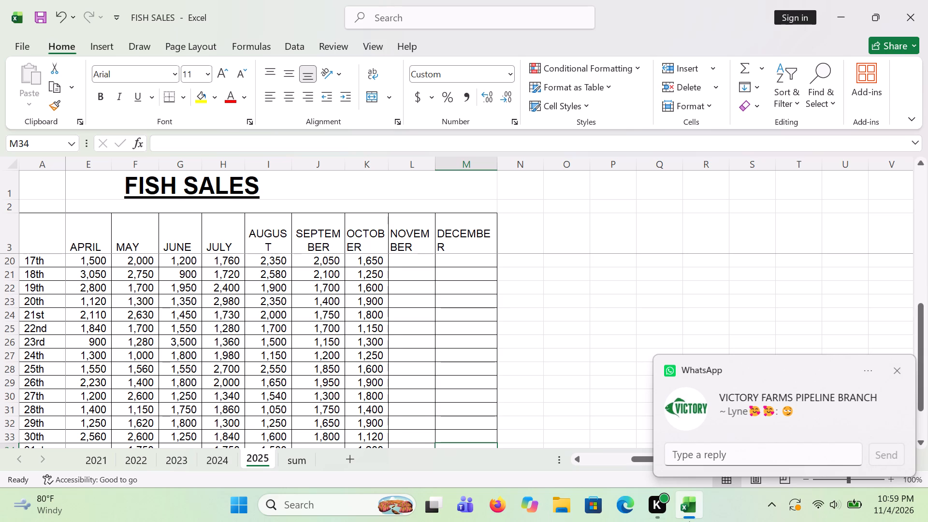
pyautogui.click(400, 351)
pyautogui.click(43, 16)
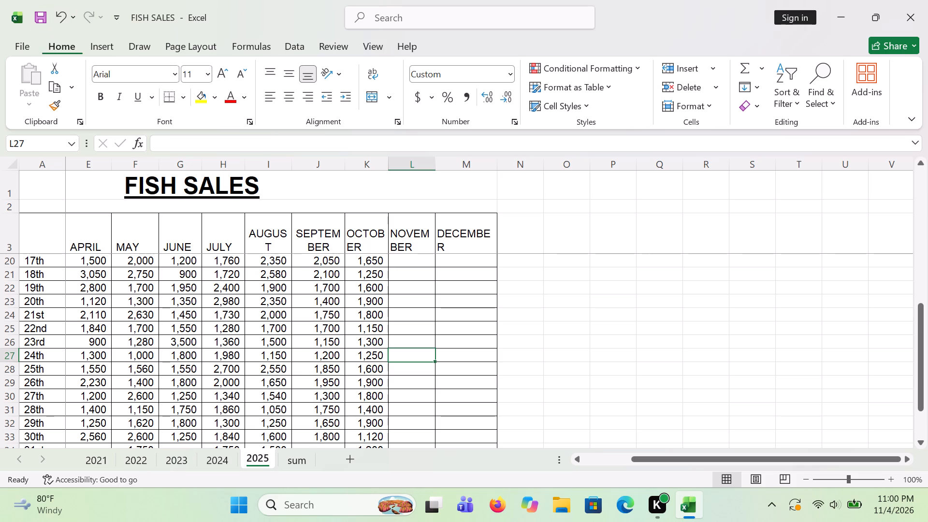
# Review the daily figures and the monthly totals row in the 2025 sheet.
pyautogui.scroll(7, 318, 371)
pyautogui.scroll(-7, 318, 371)
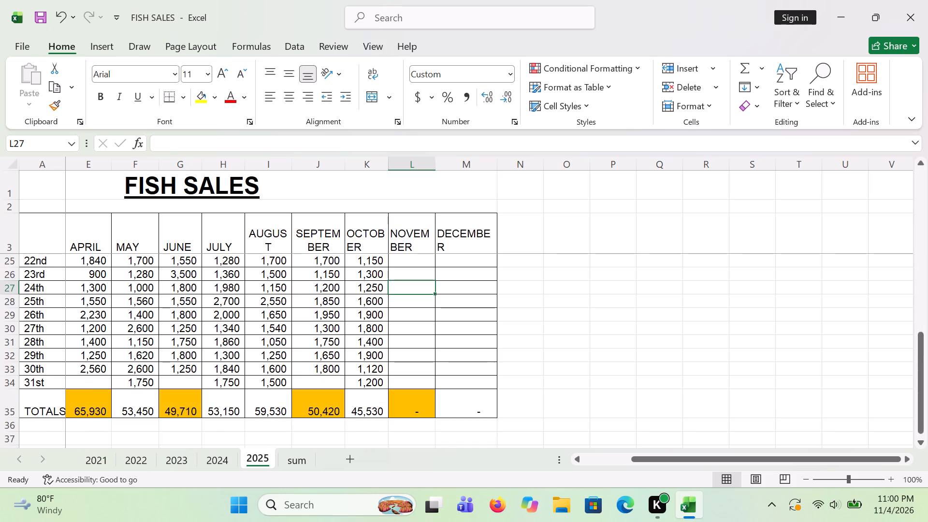
pyautogui.scroll(12, 318, 371)
pyautogui.scroll(-7, 318, 370)
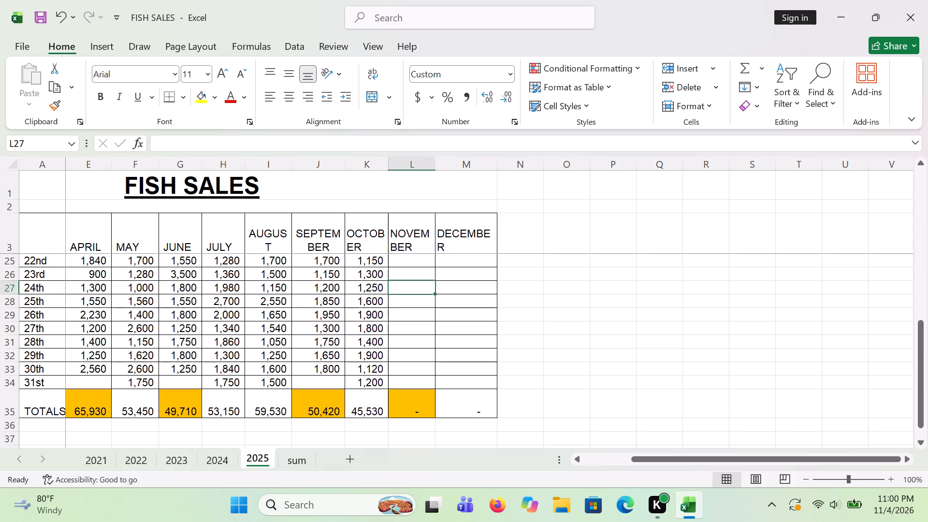
pyautogui.scroll(-2, 318, 370)
pyautogui.scroll(1, 318, 370)
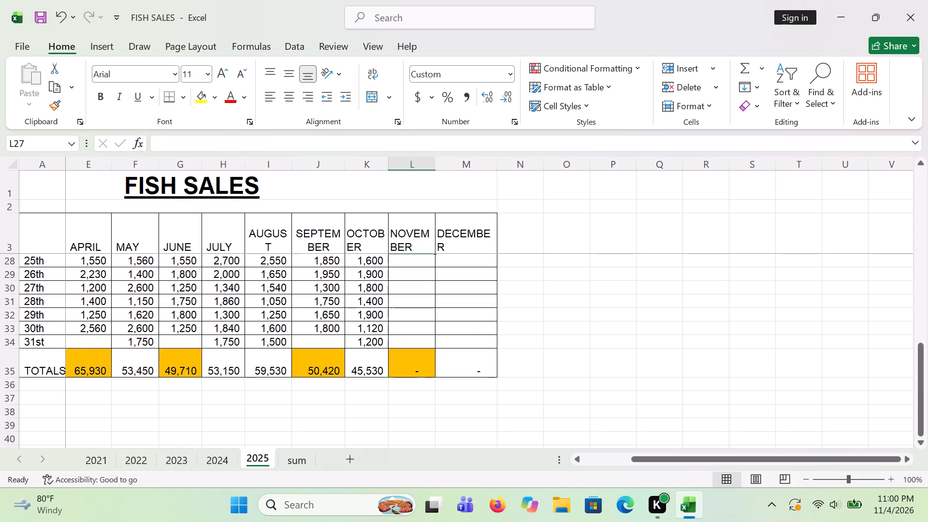
# Select the November sales cell for the 1st in the 2025 sheet.
pyautogui.scroll(4, 318, 368)
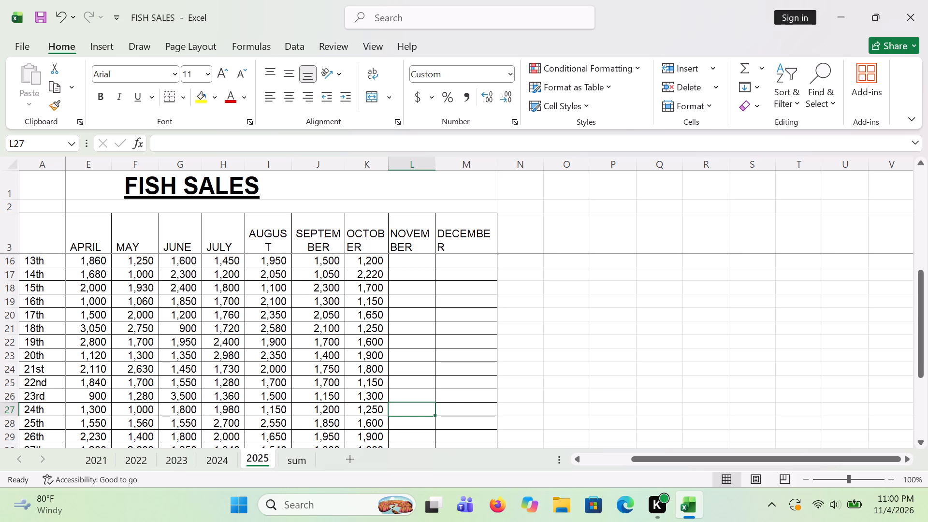
pyautogui.scroll(13, 366, 335)
pyautogui.click(429, 263)
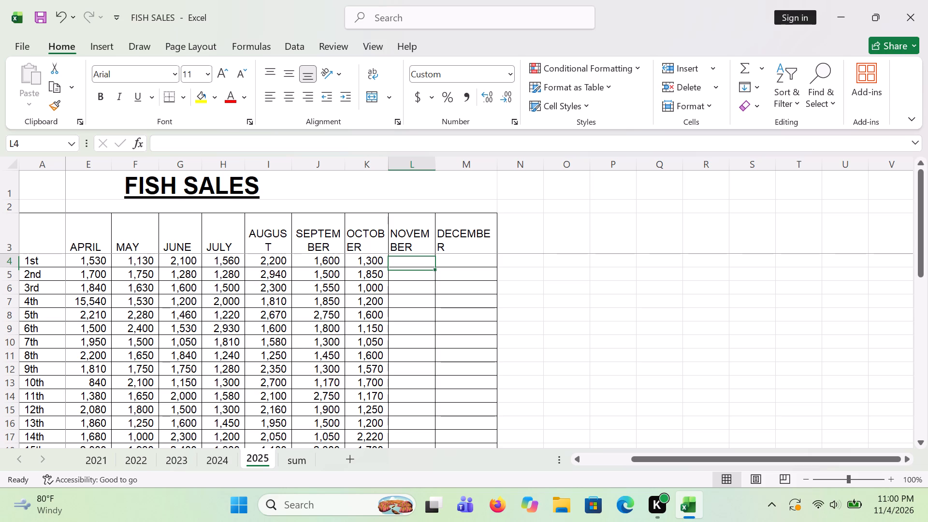
# Check the month-end entries and the totals row of the 2025 sheet, and save the workbook.
pyautogui.scroll(-3, 543, 384)
pyautogui.scroll(-5, 485, 356)
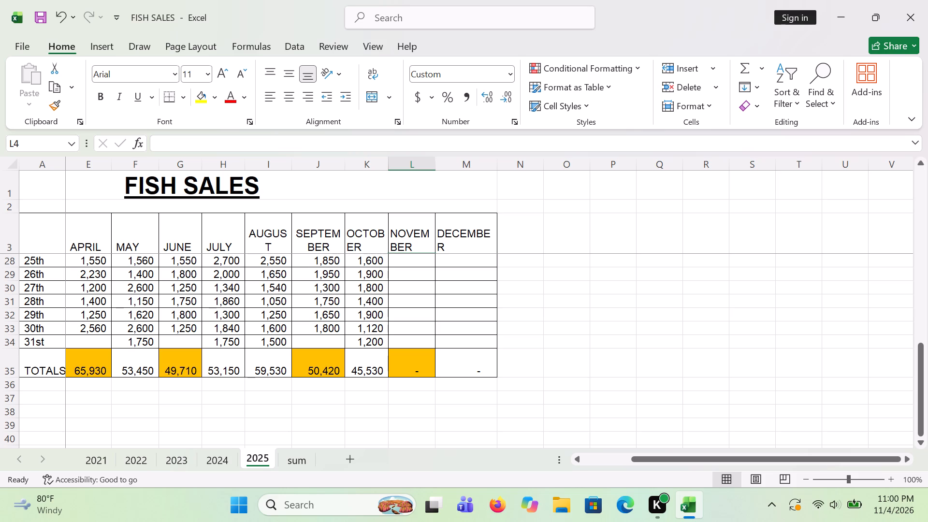
pyautogui.click(401, 342)
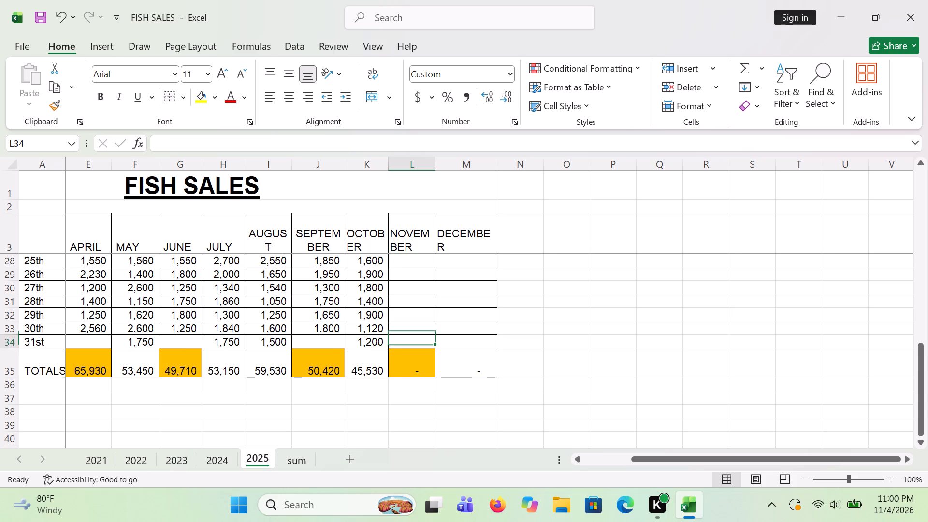
pyautogui.scroll(15, 408, 290)
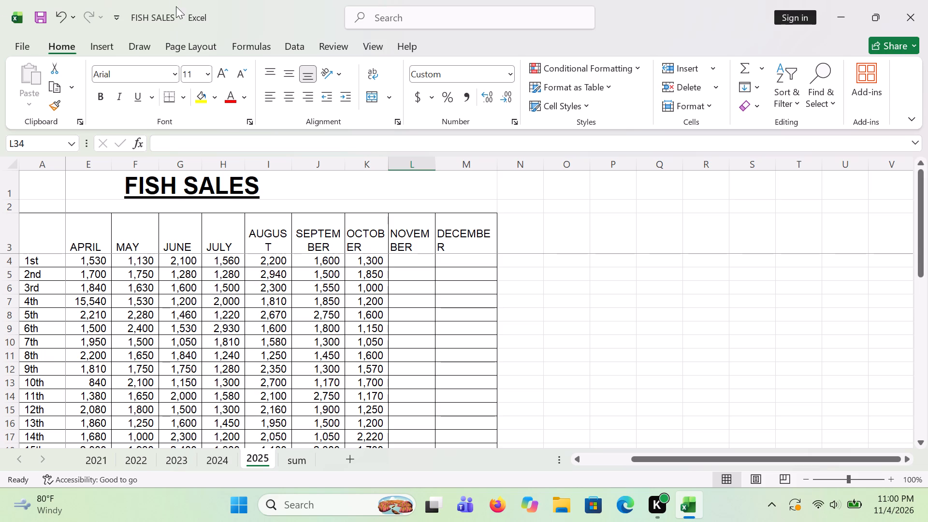
pyautogui.click(41, 12)
# Look over the October column from the 1st down to the end of the month.
pyautogui.scroll(-6, 456, 234)
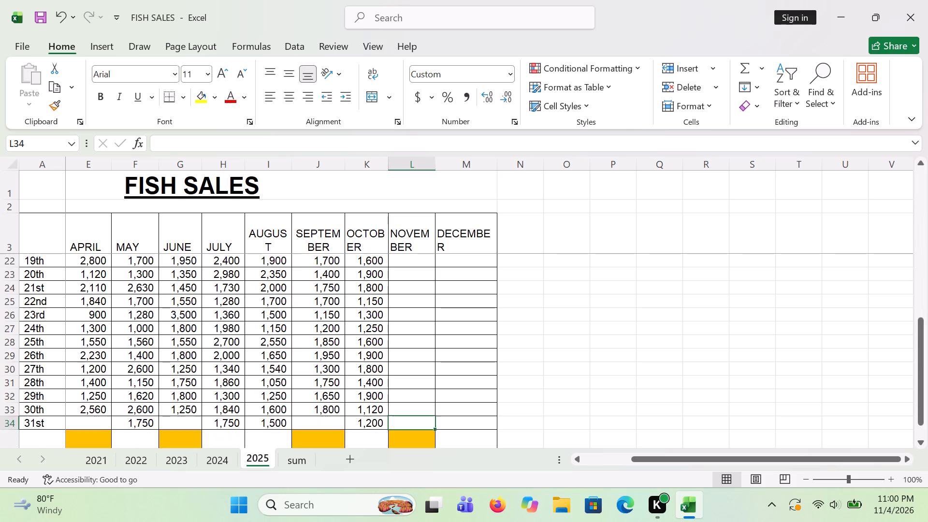
pyautogui.scroll(-1, 456, 234)
pyautogui.scroll(13, 456, 234)
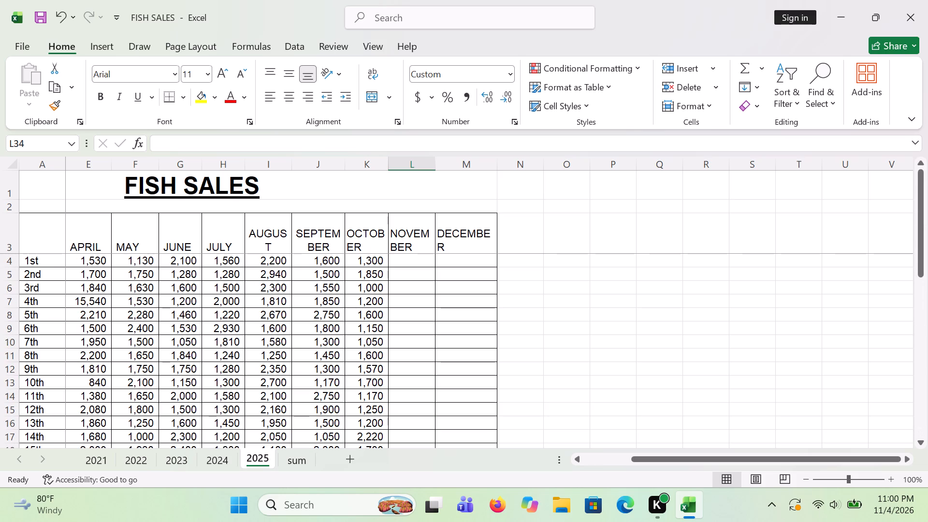
pyautogui.scroll(8, 456, 234)
# Select the November cell for the 1st and save the workbook.
pyautogui.click(426, 258)
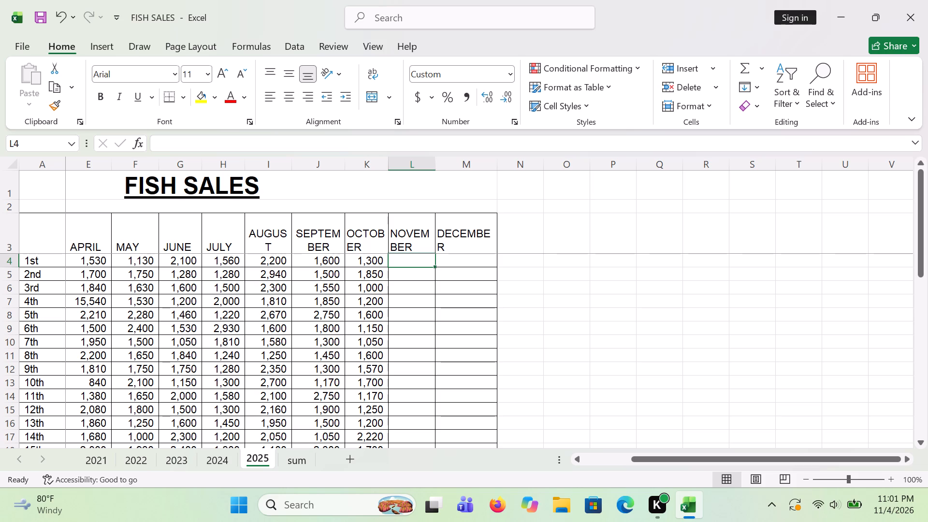
pyautogui.click(486, 285)
pyautogui.click(418, 259)
pyautogui.click(36, 17)
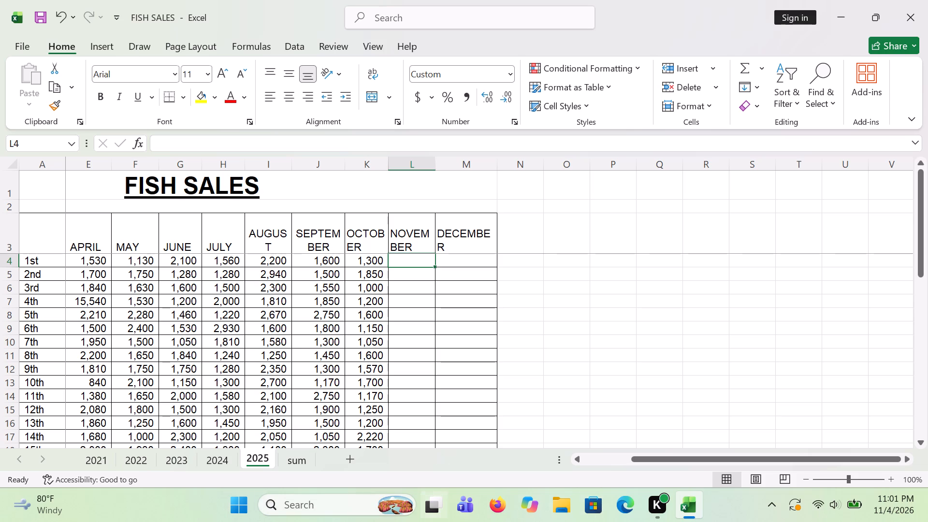
# Check the late-October entries, including the 27th and 29th, and the totals row of the 2025 sheet.
pyautogui.scroll(-9, 476, 407)
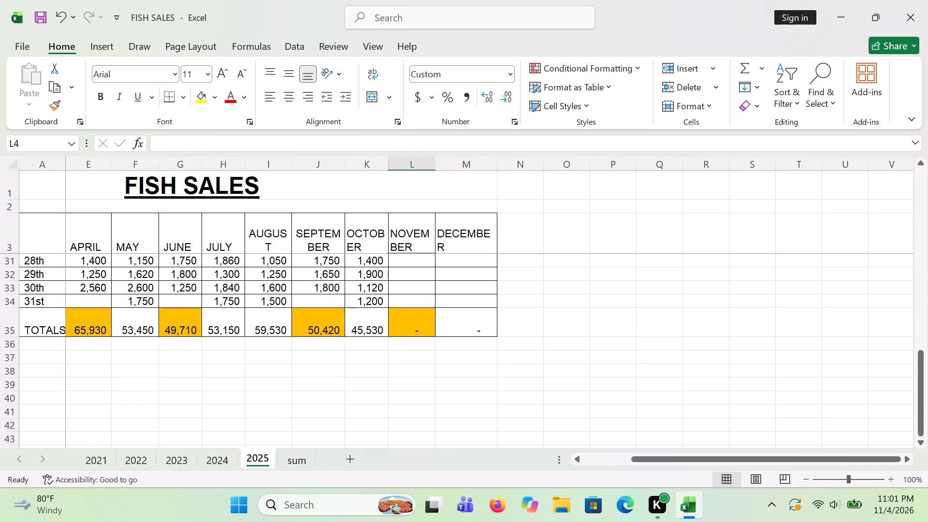
pyautogui.scroll(3, 467, 371)
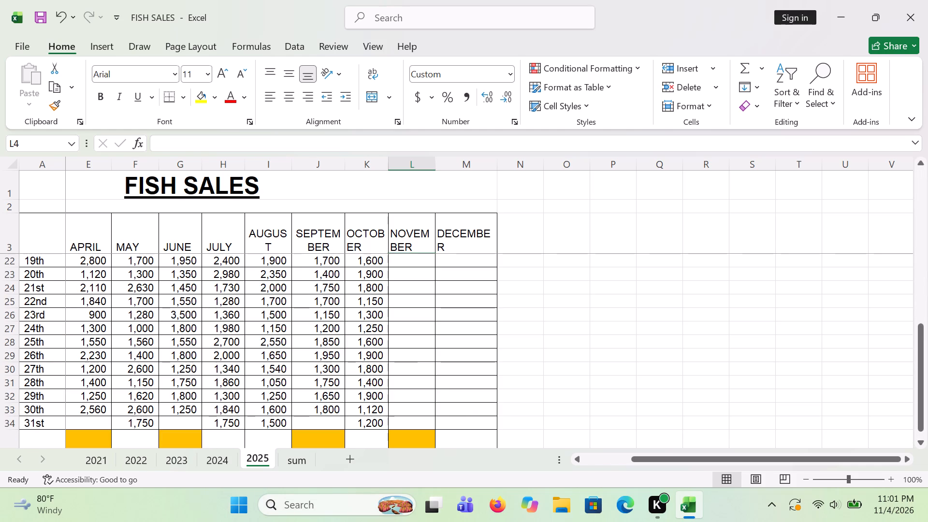
pyautogui.scroll(-3, 467, 371)
pyautogui.scroll(1, 467, 371)
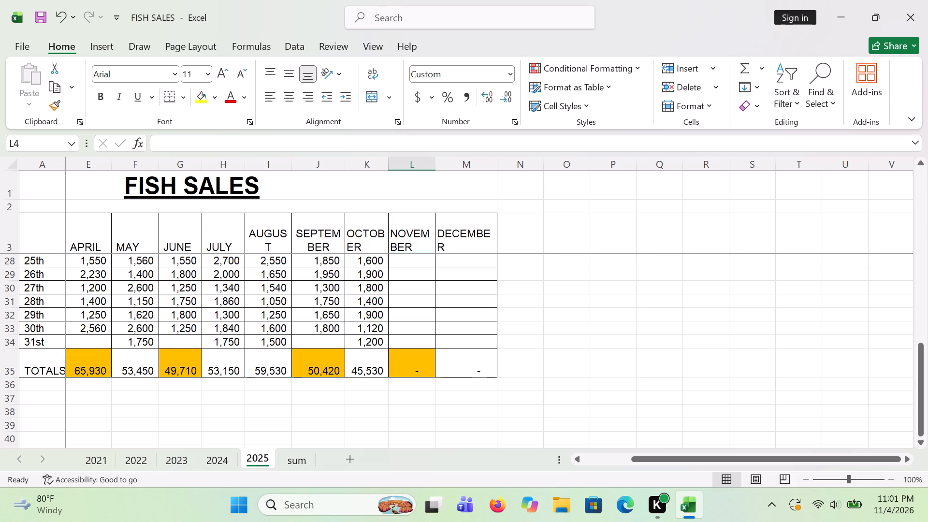
pyautogui.scroll(1, 361, 224)
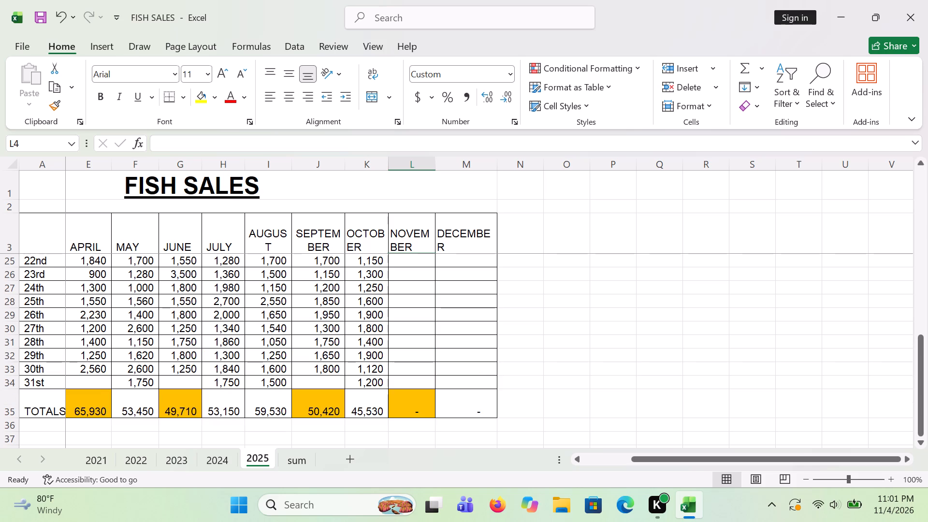
pyautogui.scroll(-2, 361, 224)
pyautogui.scroll(2, 361, 224)
pyautogui.click(385, 329)
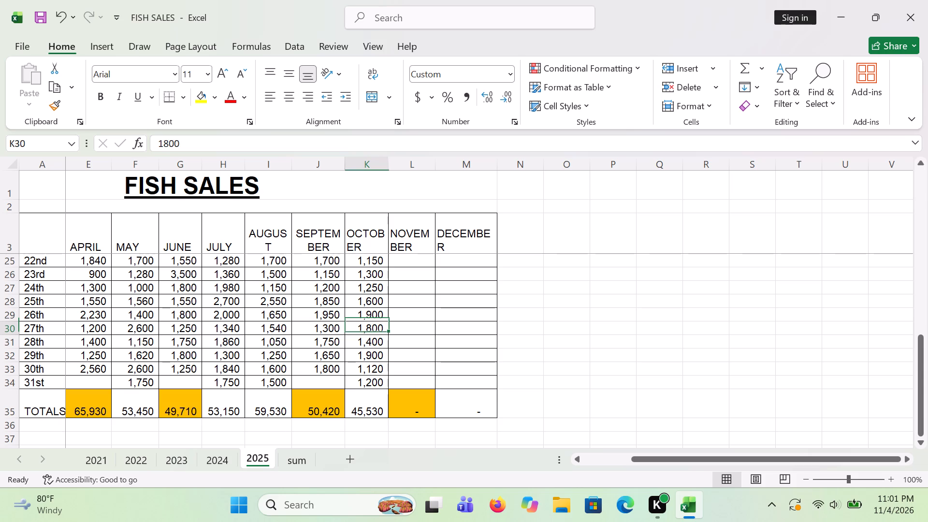
pyautogui.scroll(-1, 433, 307)
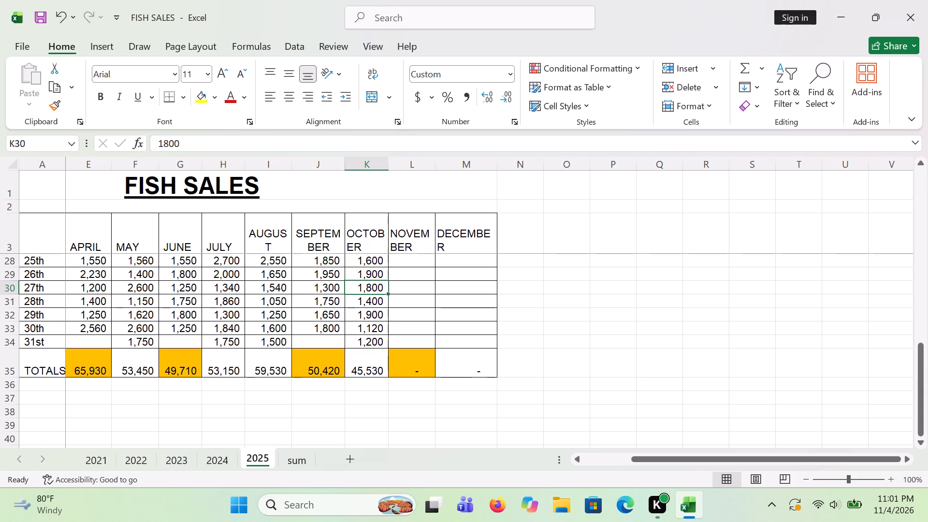
pyautogui.click(382, 309)
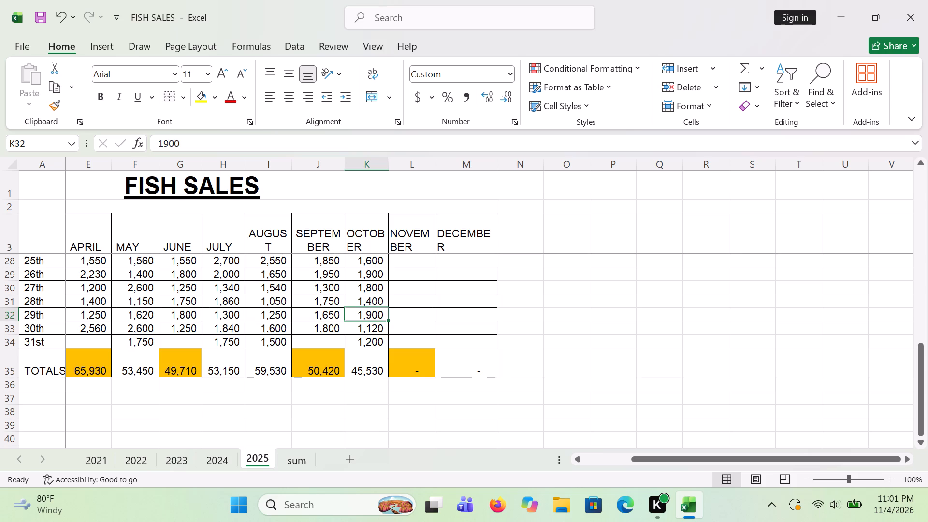
# Enter the November sales for the 1st to the 4th as 1400, 1300, 1200 and 1800, and save the workbook.
pyautogui.scroll(15, 564, 272)
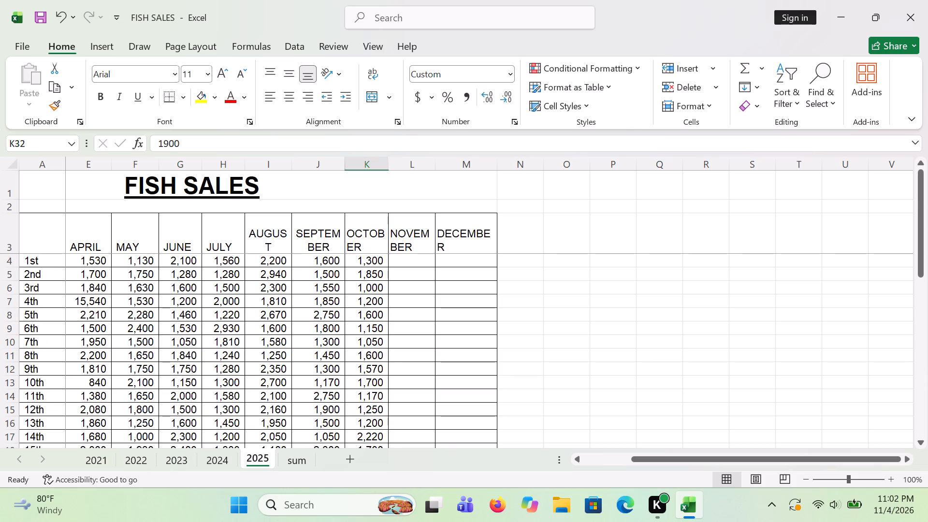
pyautogui.click(431, 261)
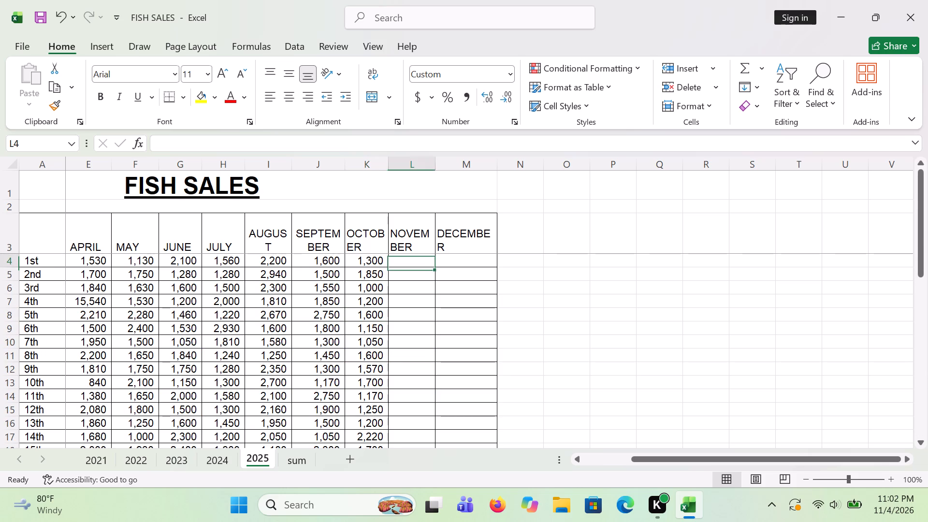
pyautogui.press('1')
pyautogui.press('4')
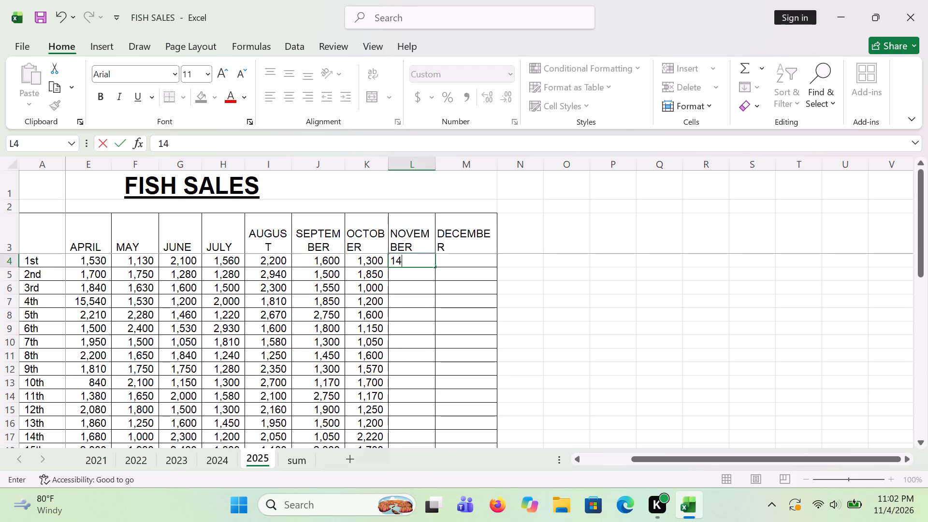
pyautogui.write('00')
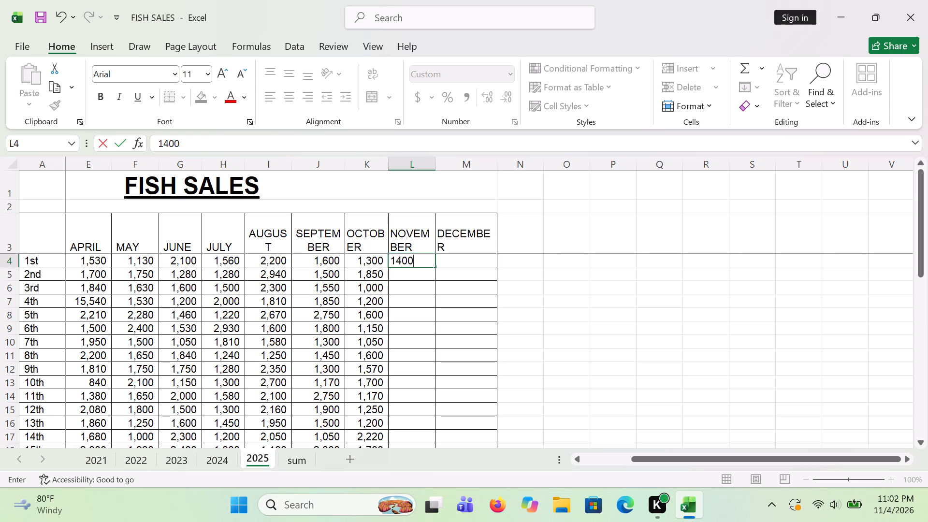
pyautogui.press('Return')
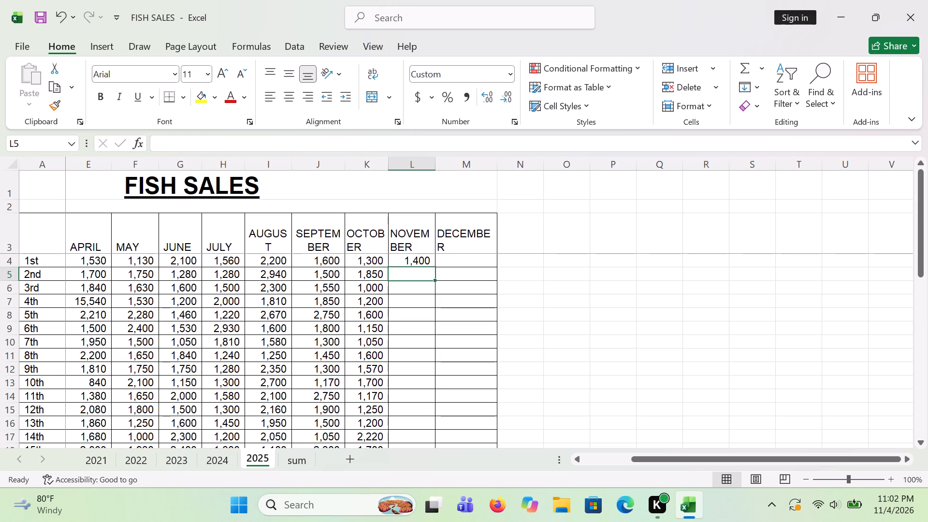
pyautogui.press('1')
pyautogui.write('300')
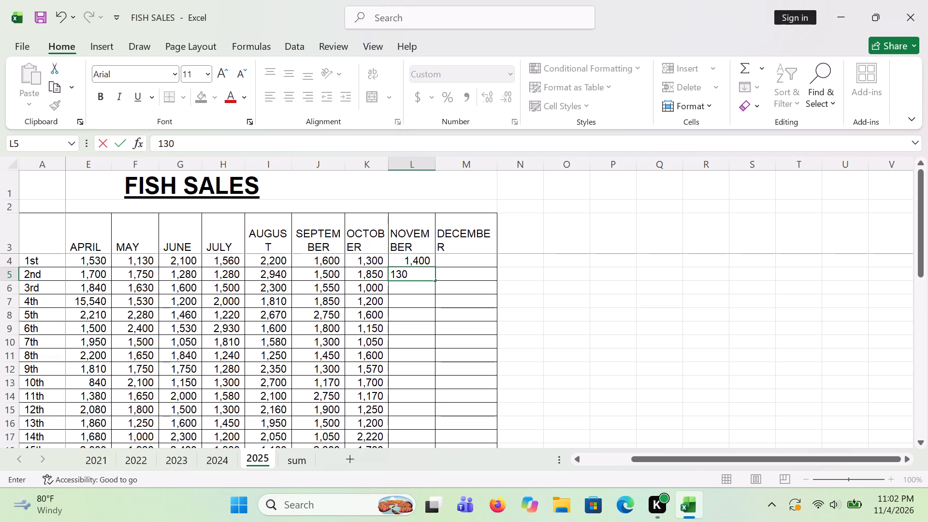
pyautogui.press('Return')
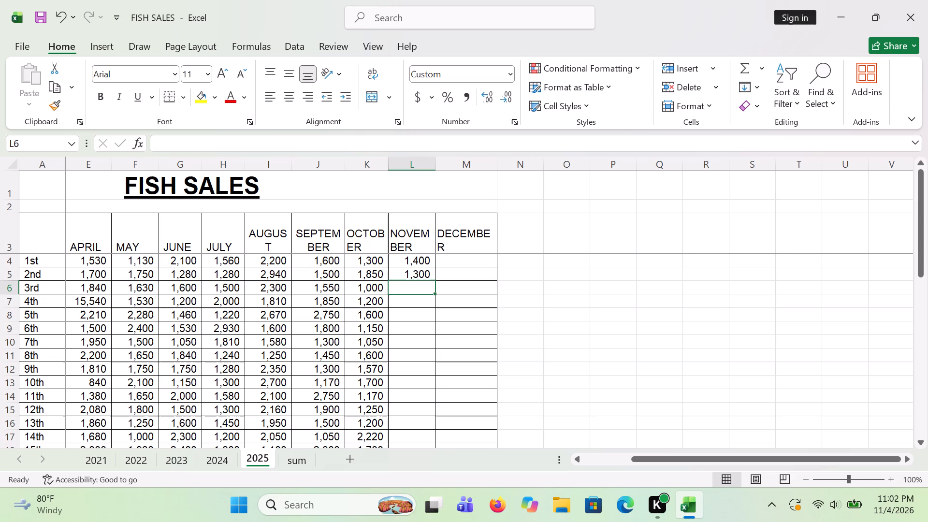
pyautogui.write('12')
pyautogui.write('00')
pyautogui.press('Return')
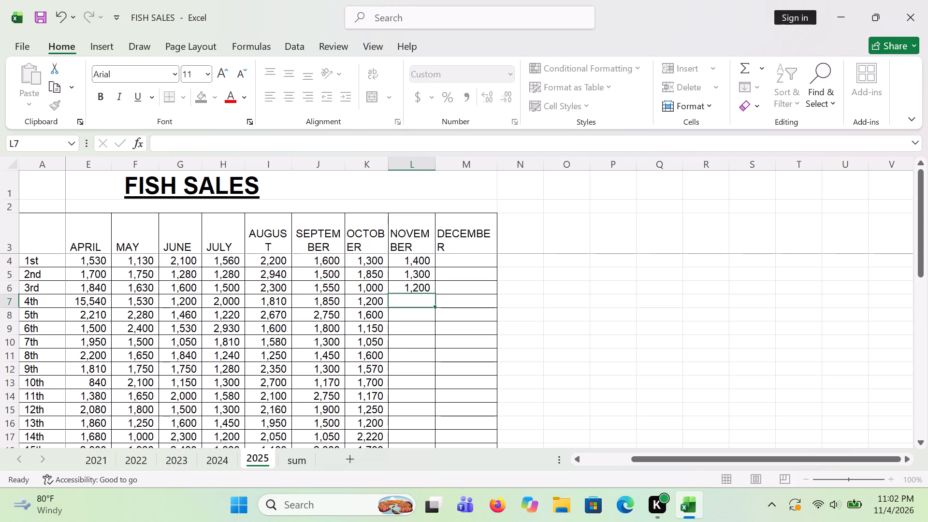
pyautogui.write('1800')
pyautogui.press('Return')
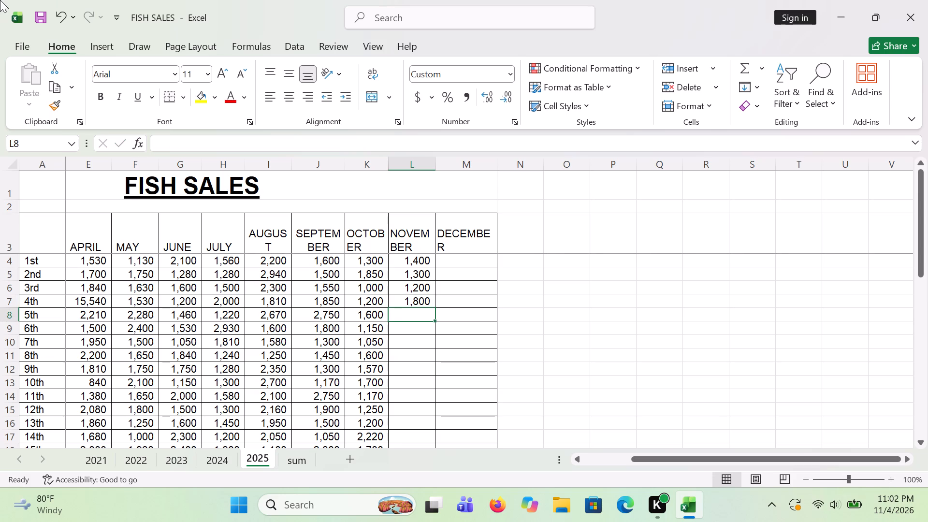
pyautogui.click(36, 18)
# Enter the November sales for the 5th, 6th and 7th as 1100, 1550 and 1650.
pyautogui.write('11')
pyautogui.write('00')
pyautogui.press('Return')
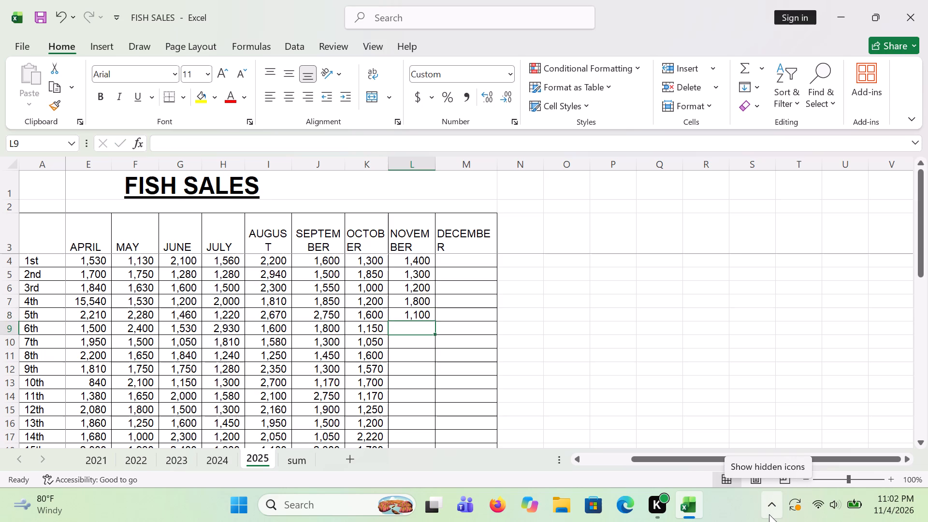
pyautogui.press('1')
pyautogui.write('55')
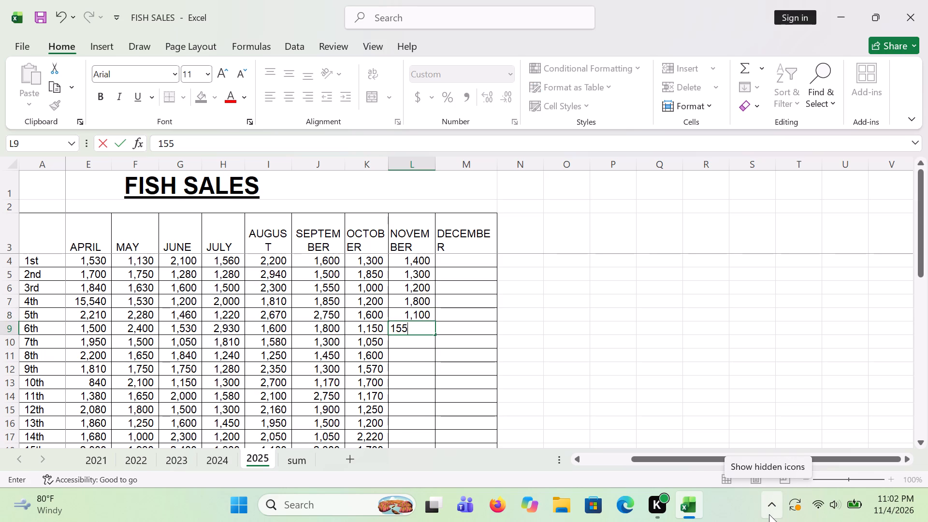
pyautogui.press('0')
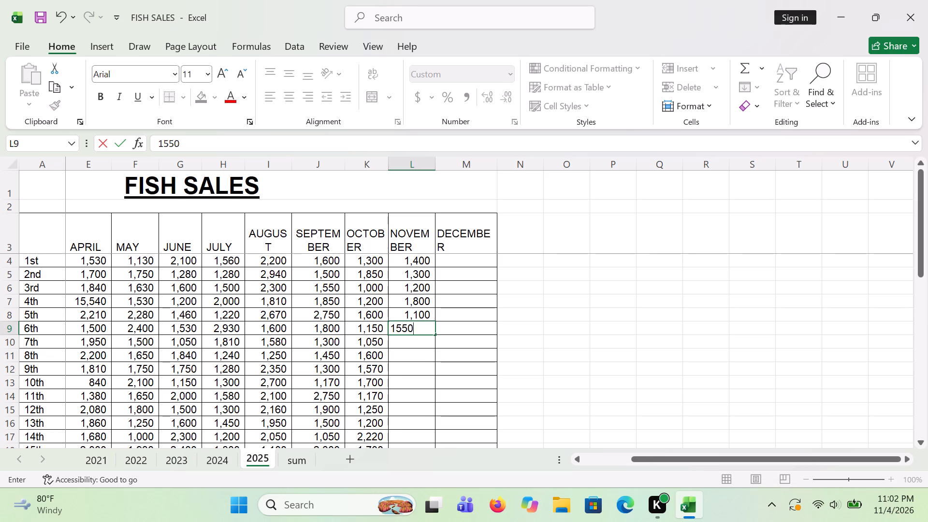
pyautogui.press('Return')
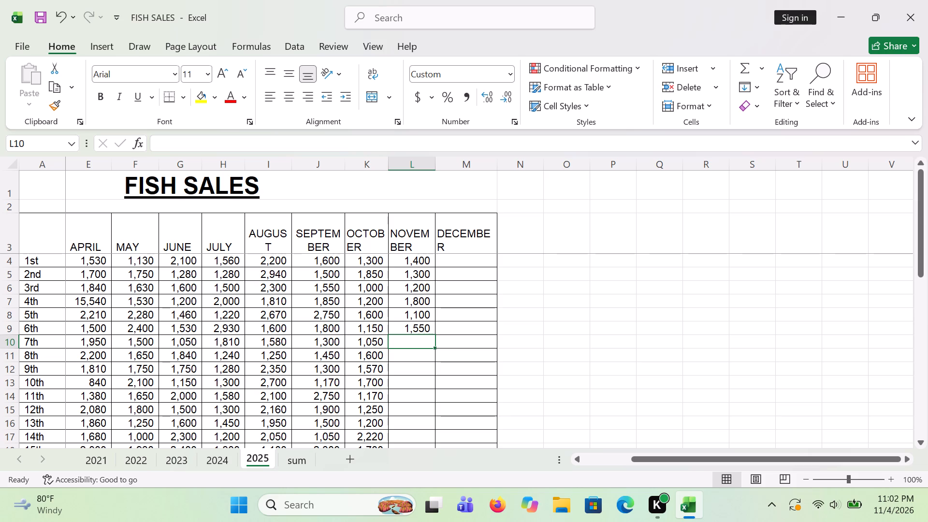
pyautogui.write('1650')
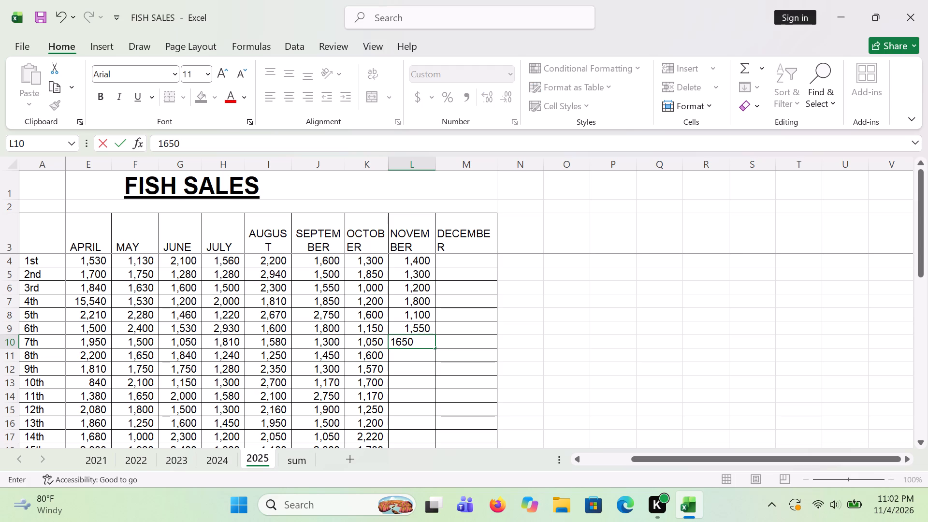
pyautogui.press('Return')
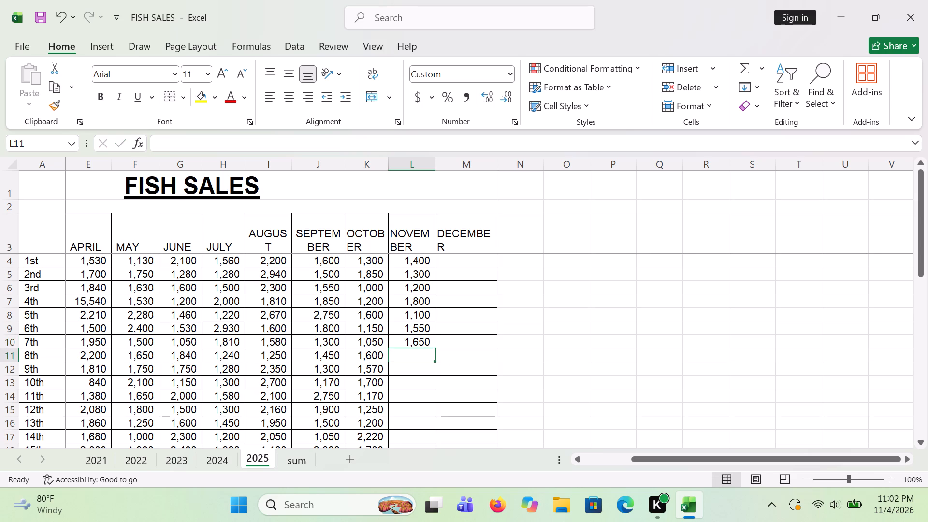
# Enter the November sales for the 8th, 9th and 10th as 1350, 1650 and 1350.
pyautogui.press('1')
pyautogui.press('3')
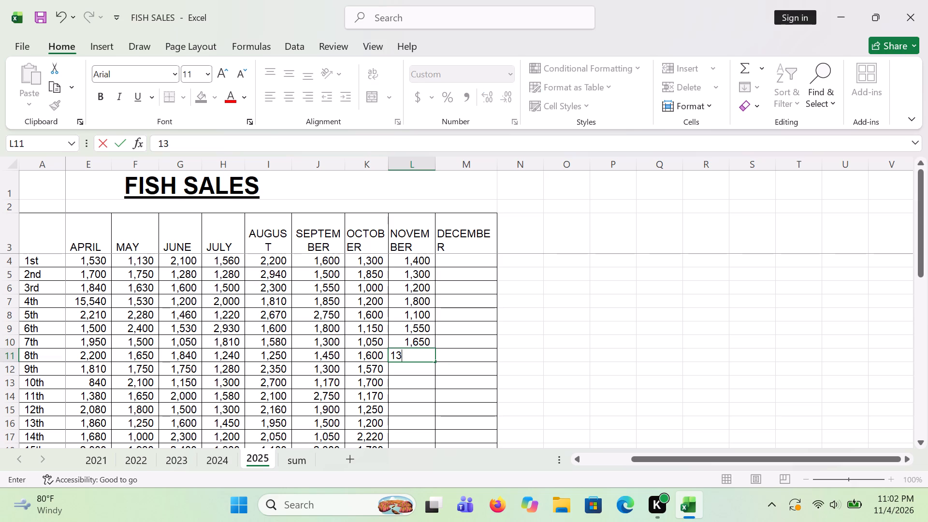
pyautogui.write('50')
pyautogui.press('Return')
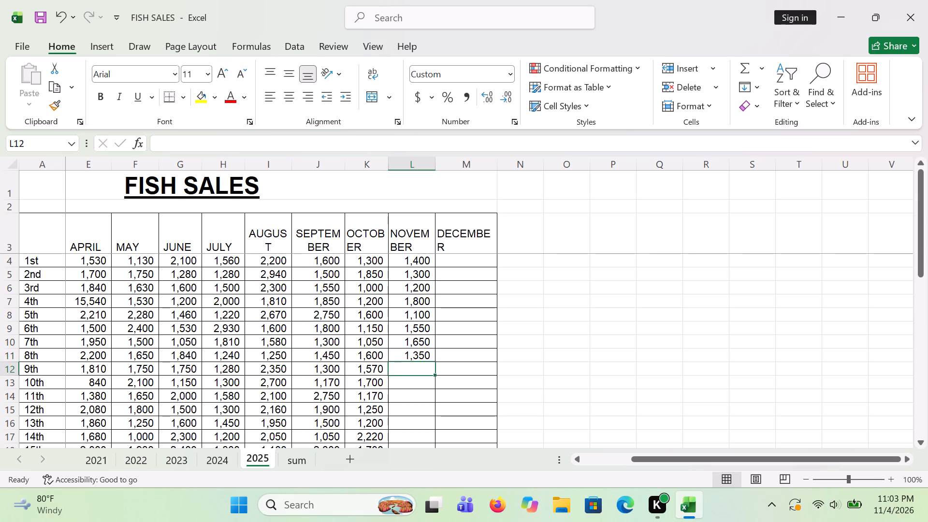
pyautogui.write('1650')
pyautogui.press('Return')
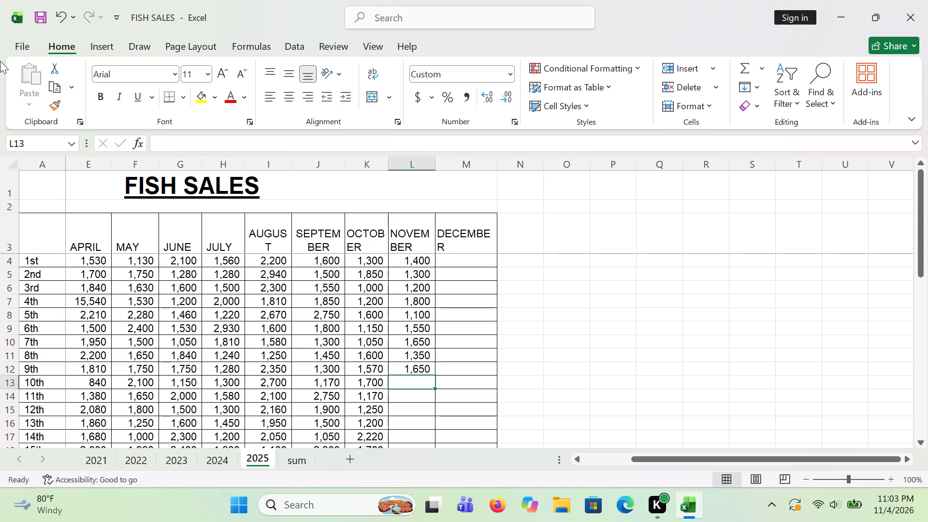
pyautogui.write('13')
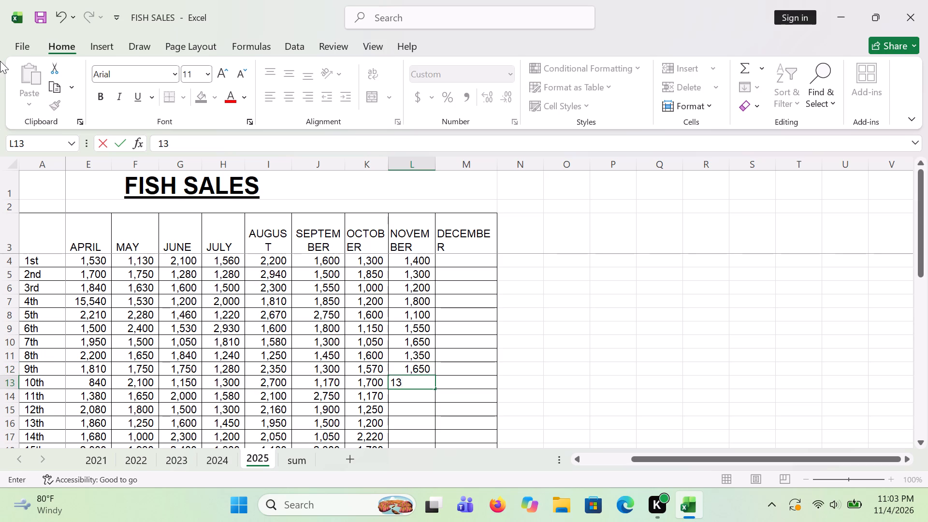
pyautogui.write('50')
pyautogui.press('Return')
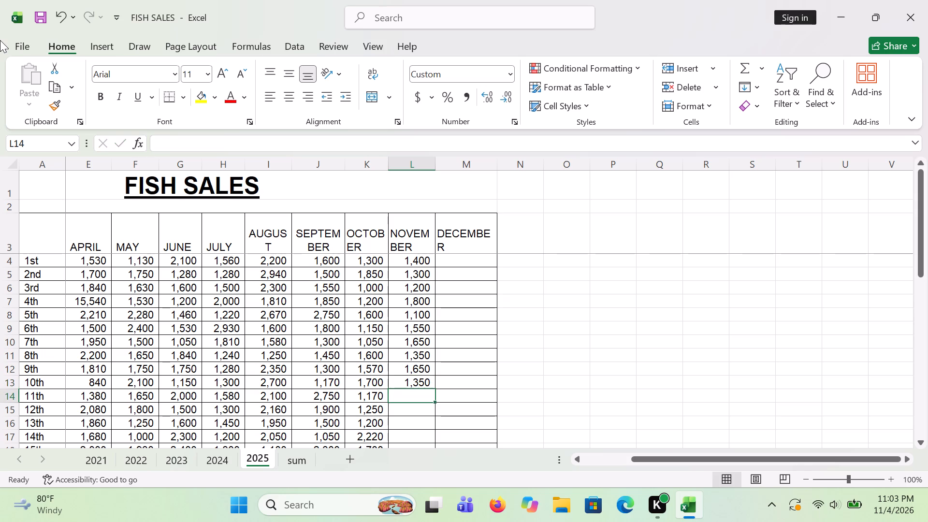
# Enter the November sales for the 11th, 12th and 13th as 1650, 1550 and 1300.
pyautogui.press('1')
pyautogui.write('650')
pyautogui.press('Return')
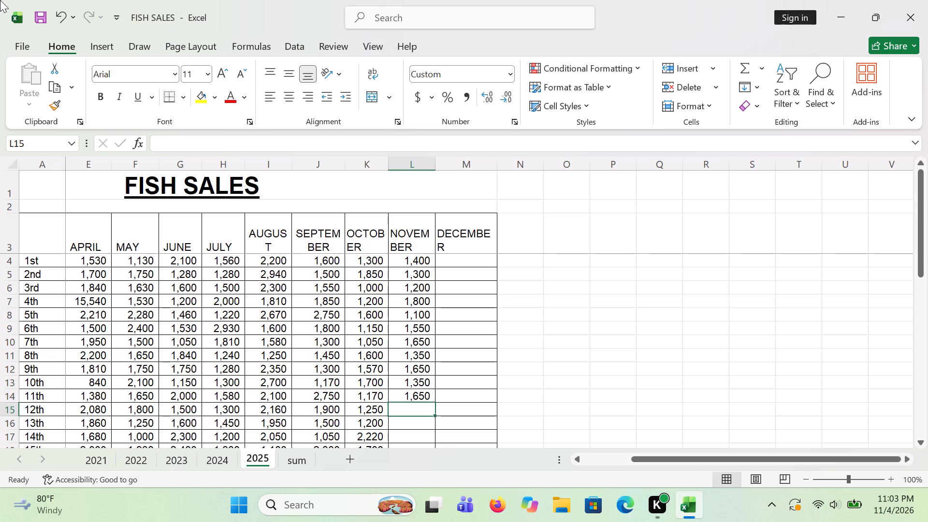
pyautogui.press('1')
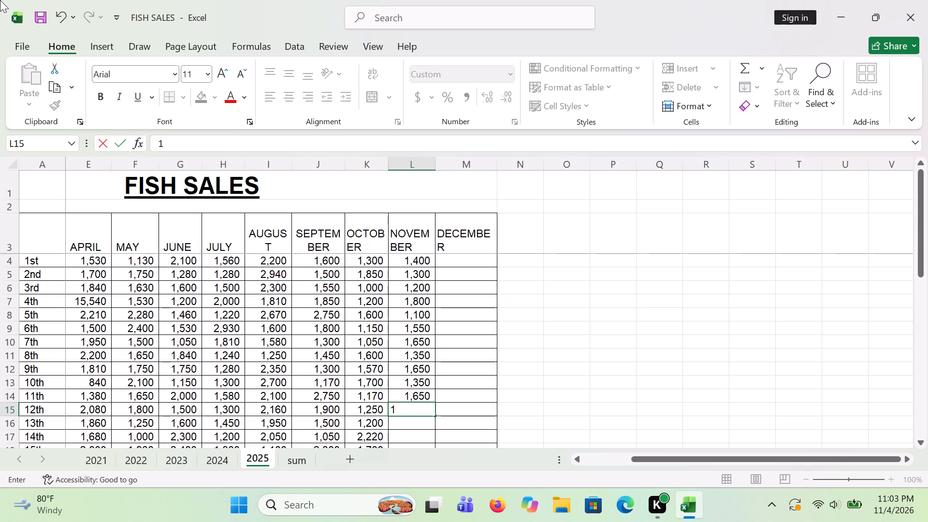
pyautogui.write('550')
pyautogui.press('Return')
pyautogui.press('1')
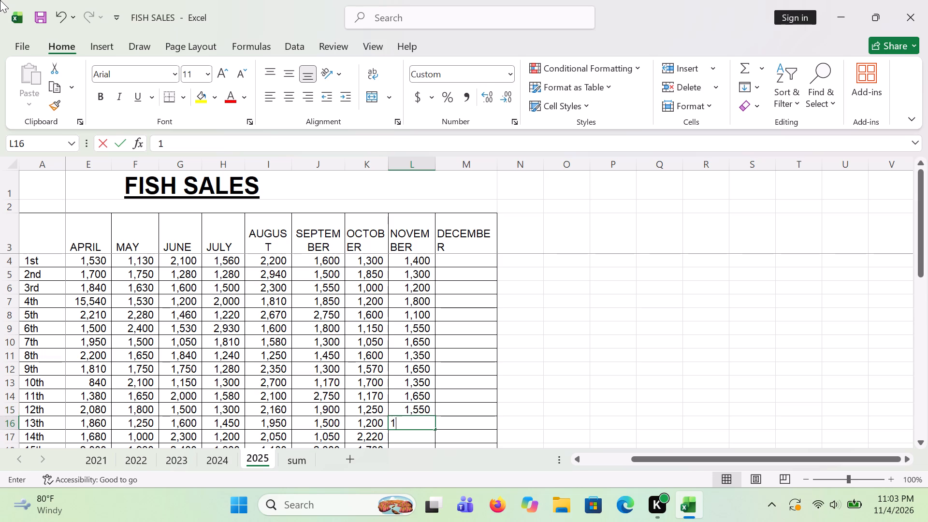
pyautogui.write('300')
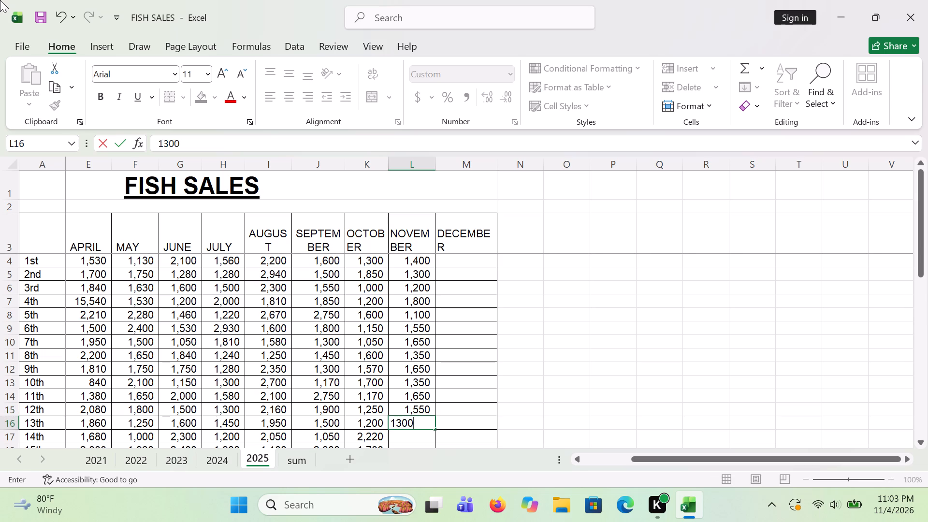
pyautogui.press('Return')
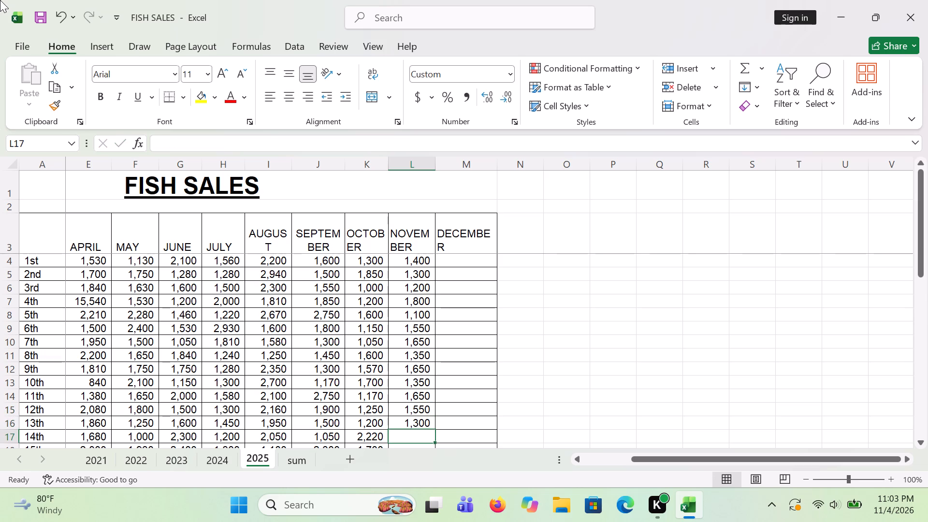
# Enter the November sales for the 14th, 15th and 16th as 1650, 1300 and 1650, and save the workbook.
pyautogui.write('165')
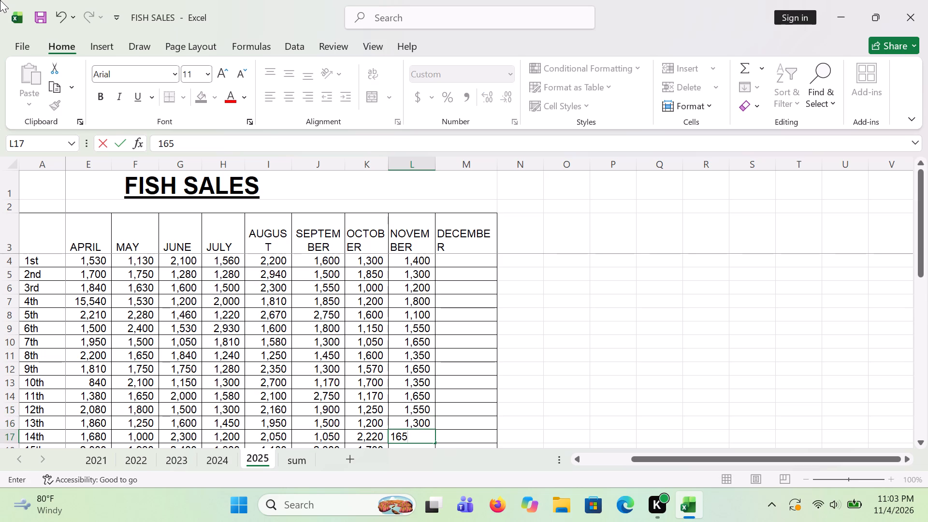
pyautogui.press('0')
pyautogui.press('Return')
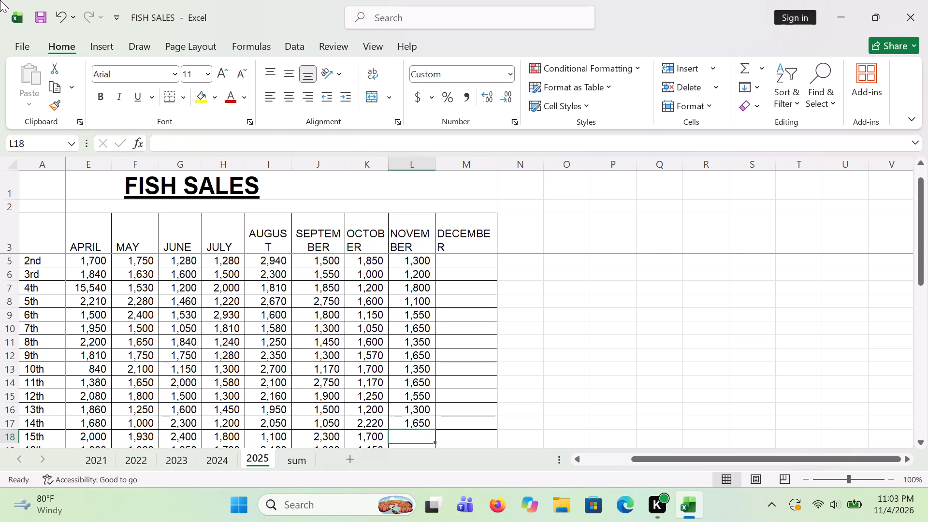
pyautogui.press('1')
pyautogui.write('300')
pyautogui.press('Return')
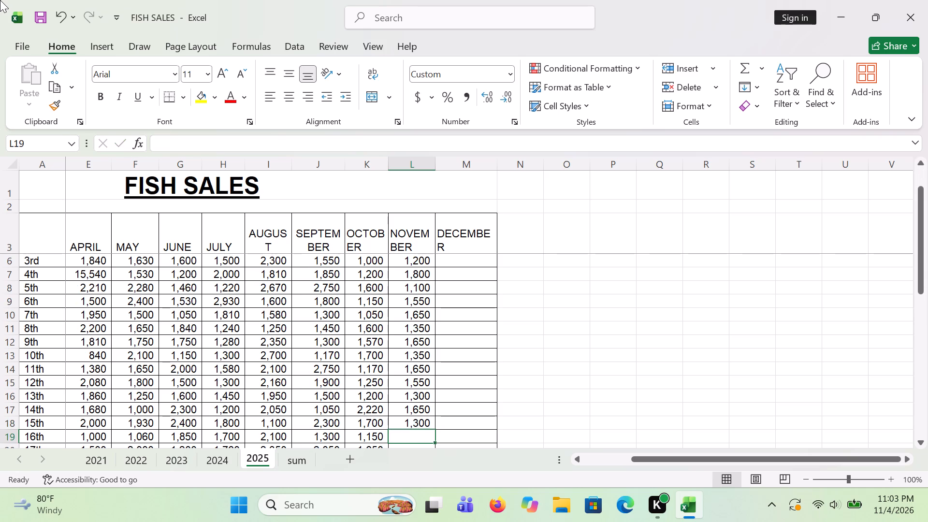
pyautogui.press('1')
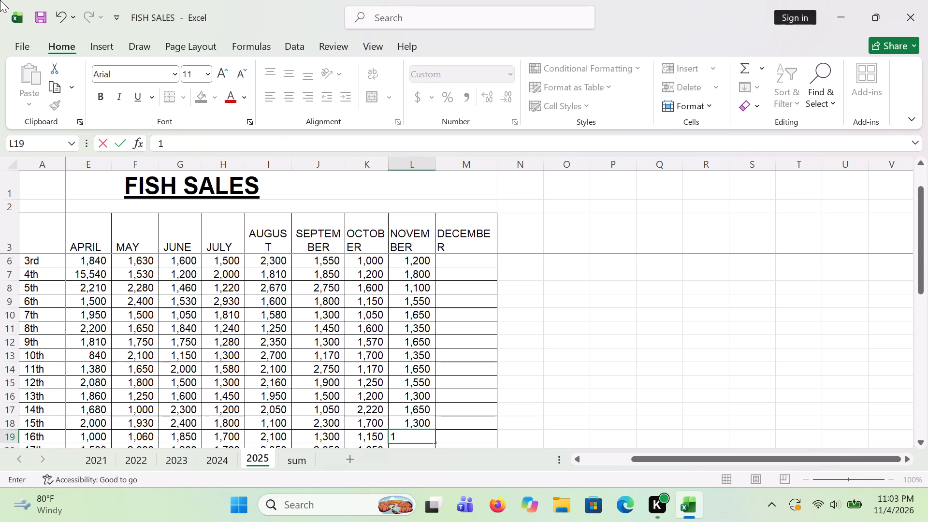
pyautogui.write('65')
pyautogui.press('0')
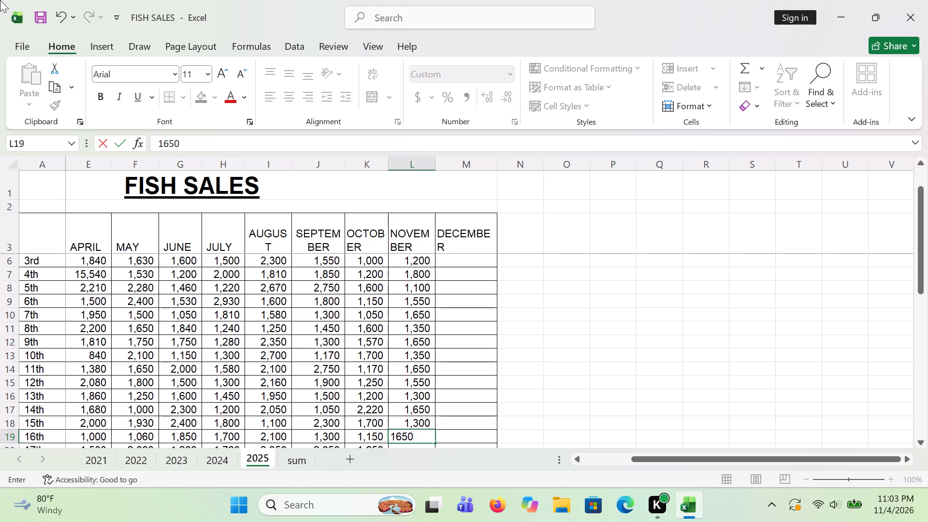
pyautogui.press('Return')
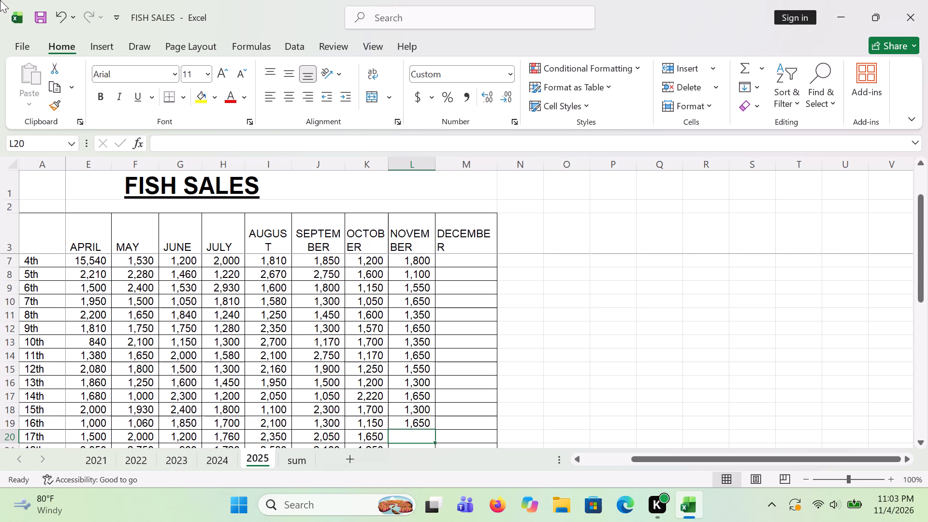
pyautogui.click(37, 17)
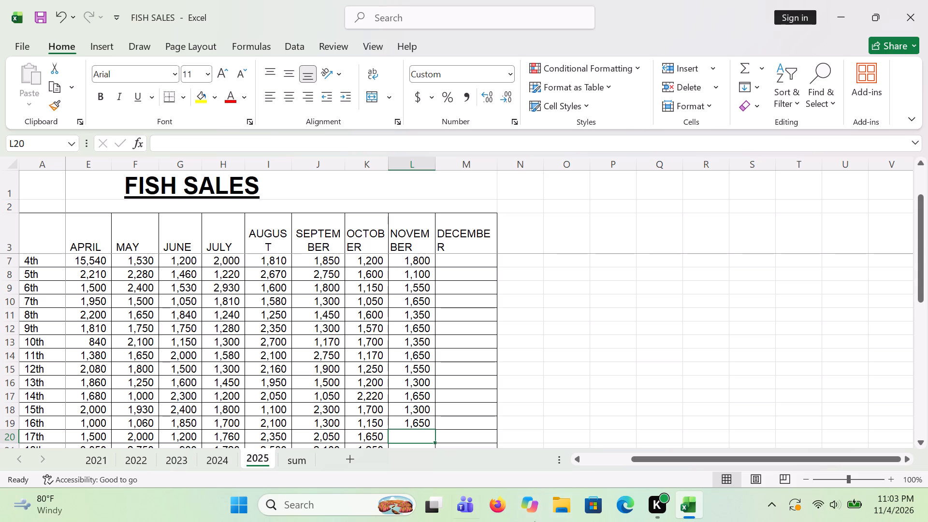
# Enter the November sales for the 17th, 18th and 19th as 1200, 1500 and 1300.
pyautogui.scroll(-2, 333, 367)
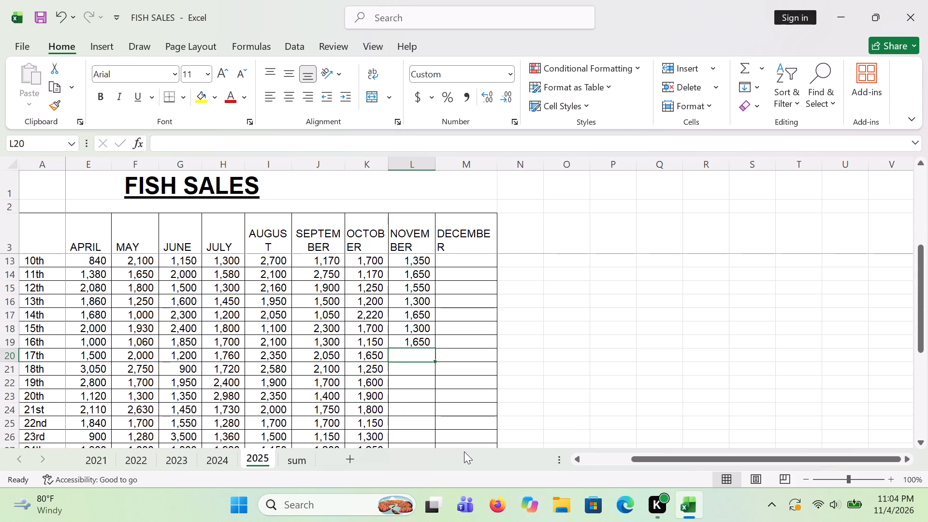
pyautogui.write('1200')
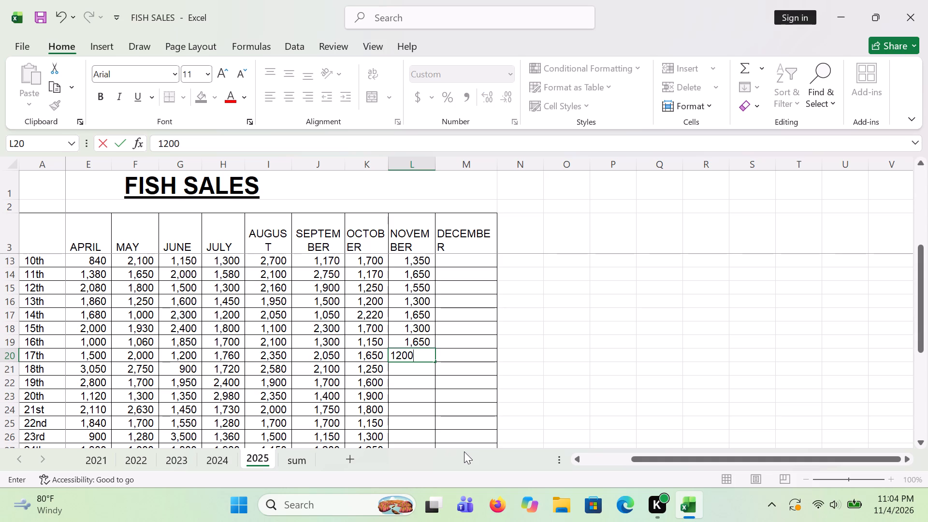
pyautogui.press('Return')
pyautogui.write('1500')
pyautogui.press('Return')
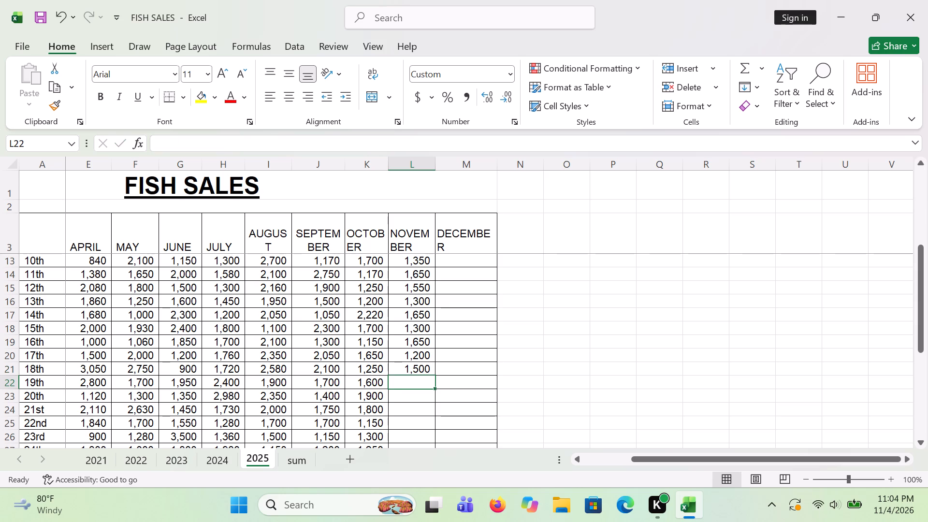
pyautogui.write('13')
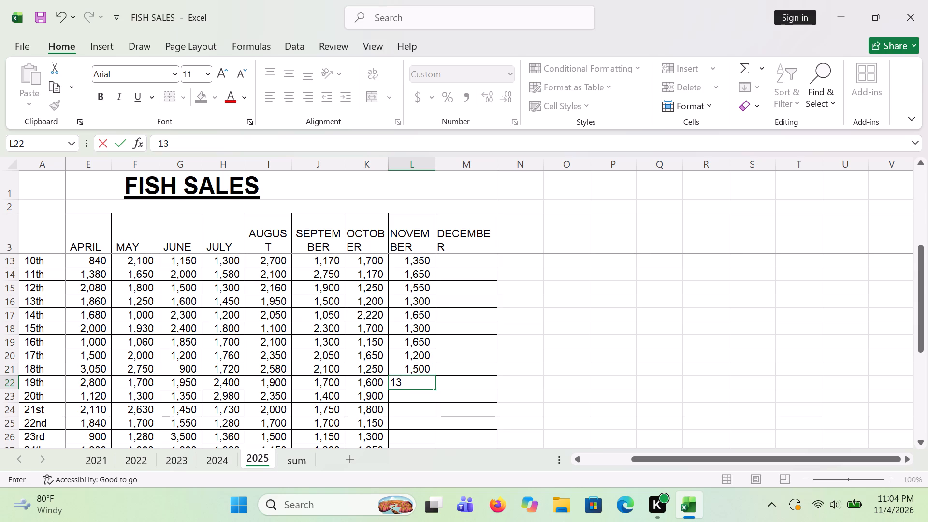
pyautogui.write('00')
pyautogui.press('Return')
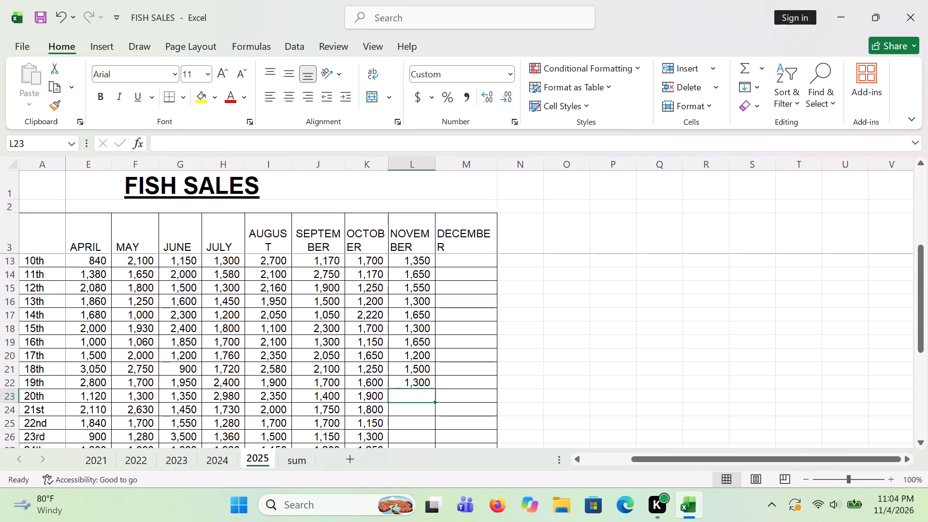
# Enter the November sales for the 20th, 21st and 22nd as 1650, 2510 and 1550.
pyautogui.press('1')
pyautogui.write('65')
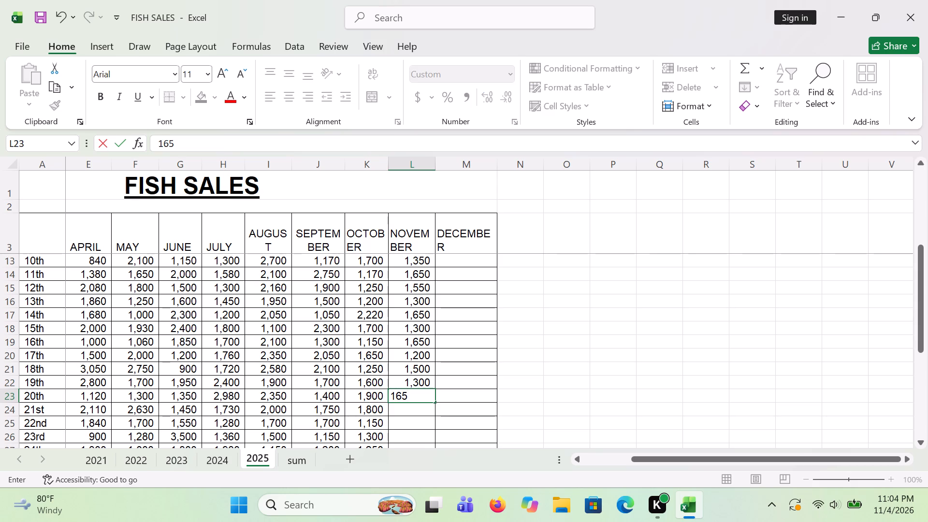
pyautogui.press('0')
pyautogui.press('Return')
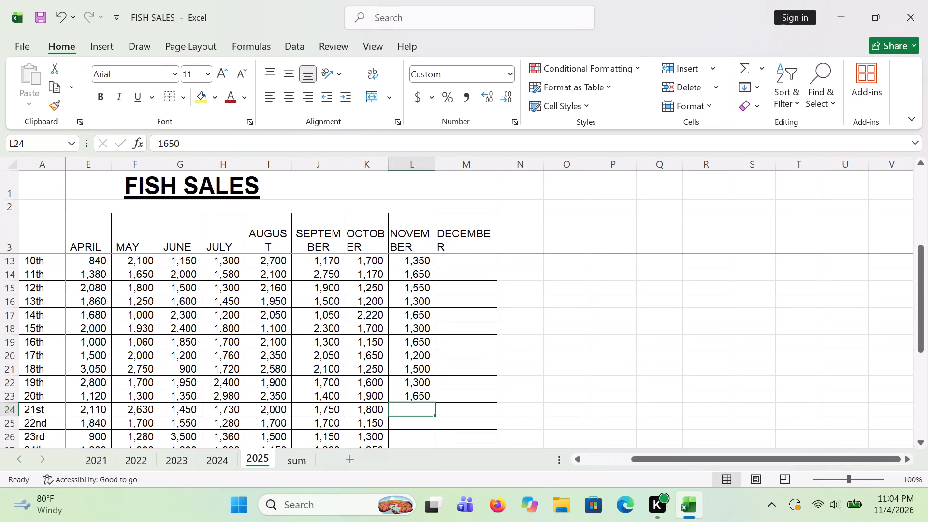
pyautogui.press('2')
pyautogui.write('510')
pyautogui.press('Return')
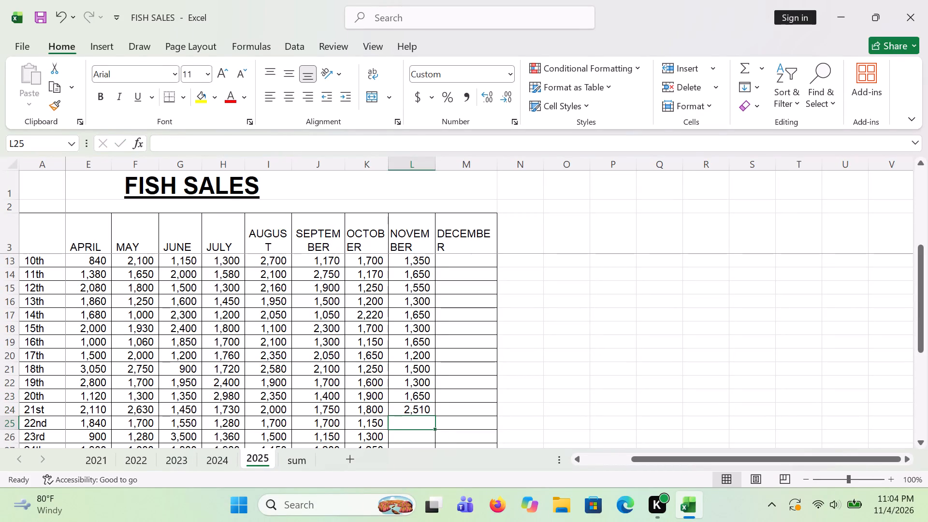
pyautogui.write('155')
pyautogui.press('0')
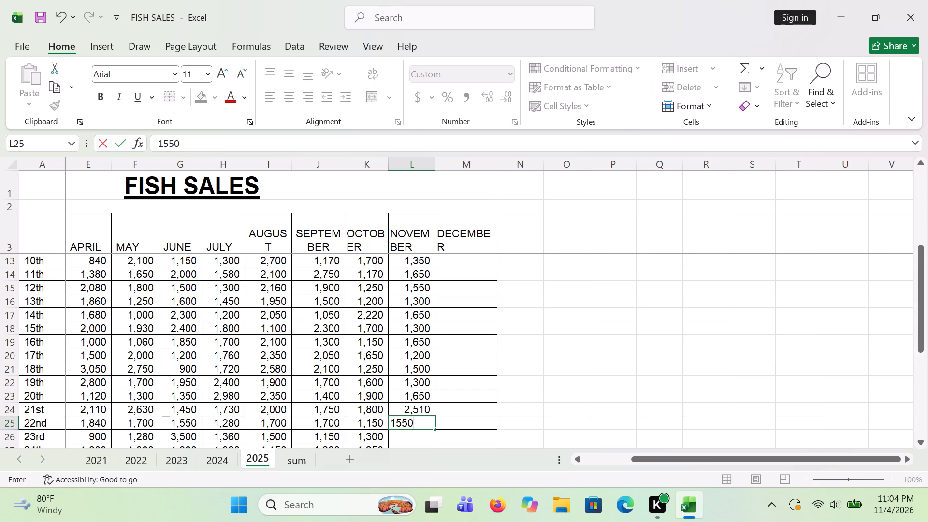
pyautogui.press('Return')
# Enter the November sales for the 23rd, 24th and 25th as 1610, 1780 and 1630.
pyautogui.write('1610')
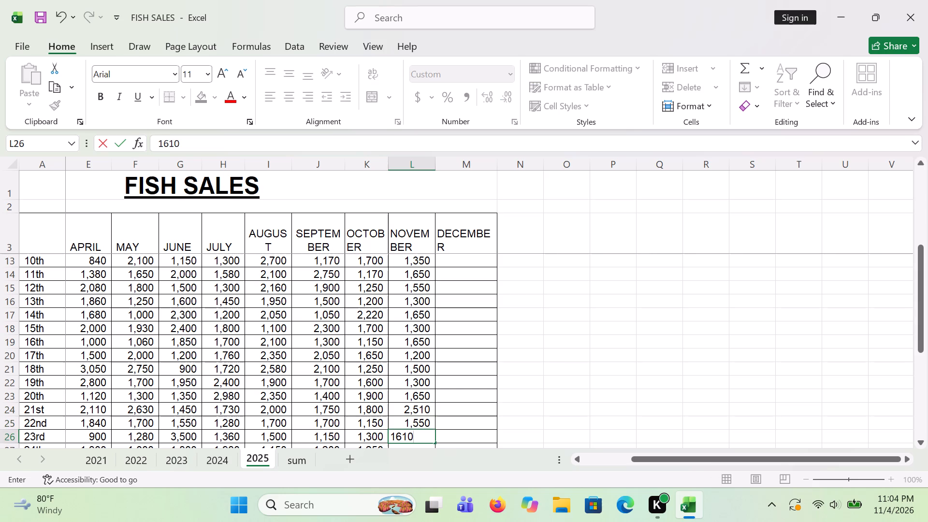
pyautogui.press('Return')
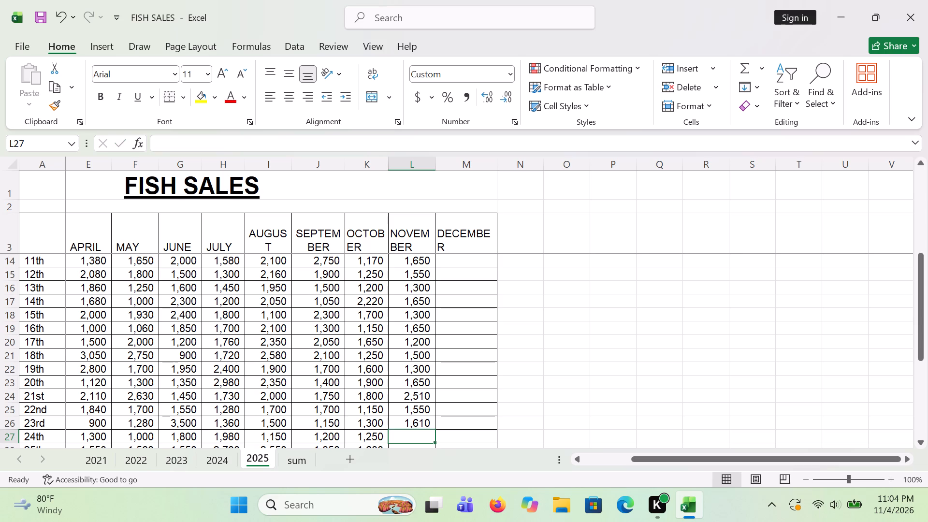
pyautogui.write('178')
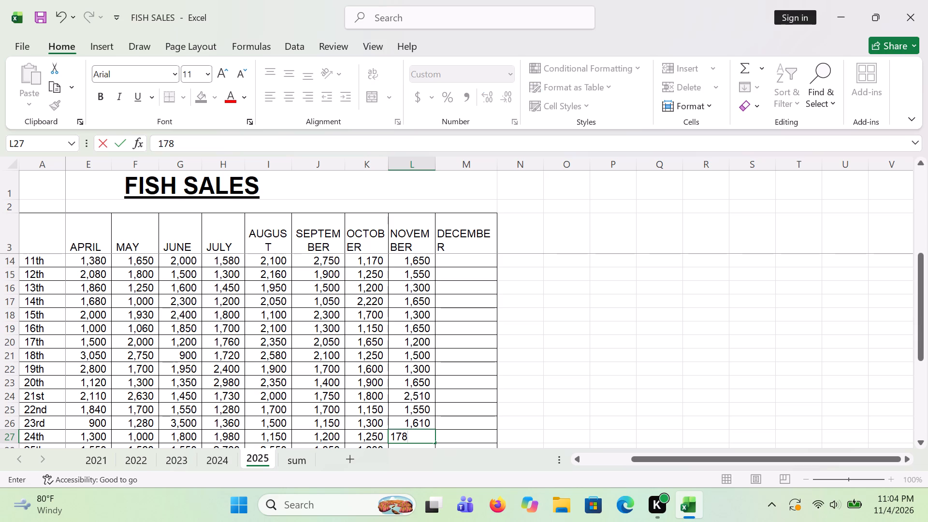
pyautogui.press('0')
pyautogui.press('Return')
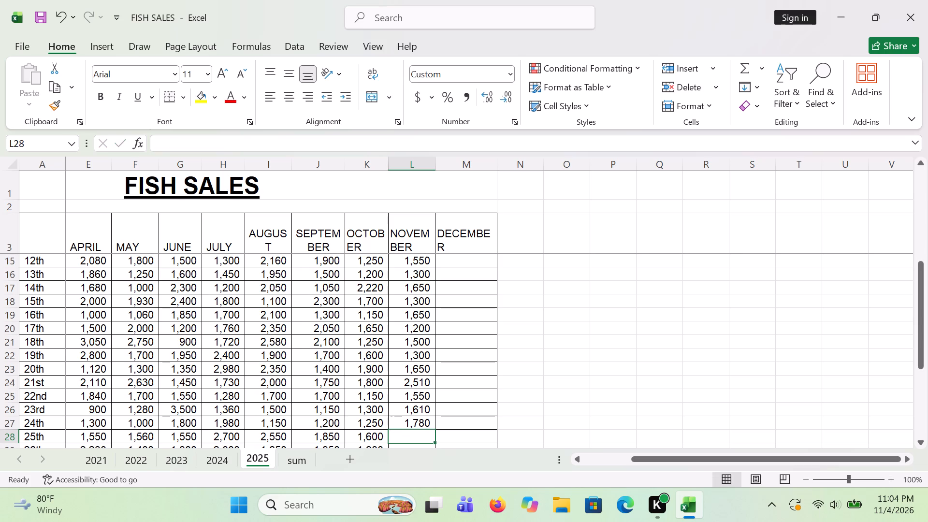
pyautogui.press('1')
pyautogui.write('630')
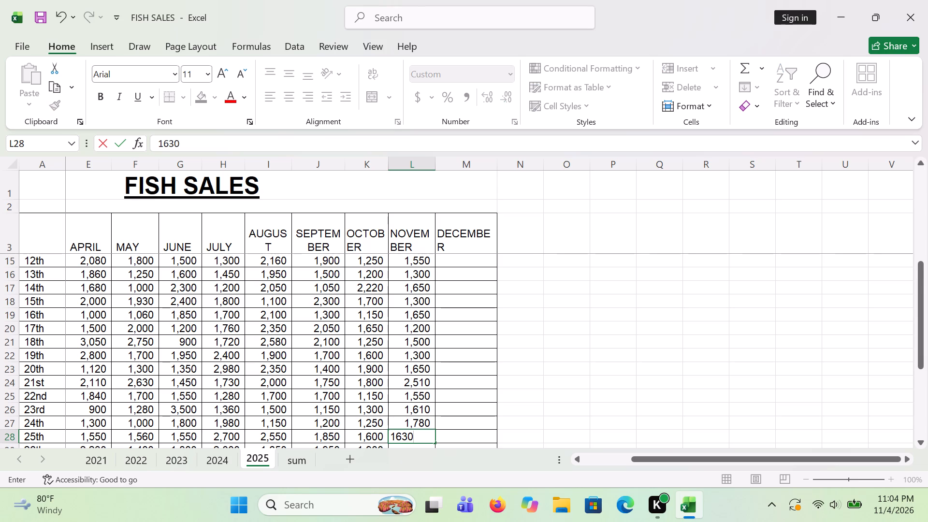
pyautogui.press('Return')
# Enter the November sales for the 26th, 27th and 28th as 1900, 2100 and 1440.
pyautogui.press('1')
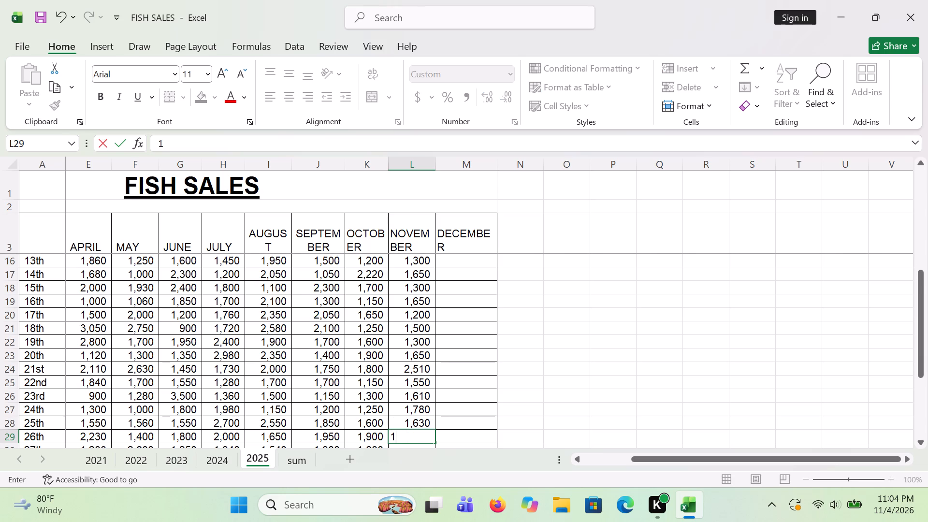
pyautogui.write('900')
pyautogui.press('Return')
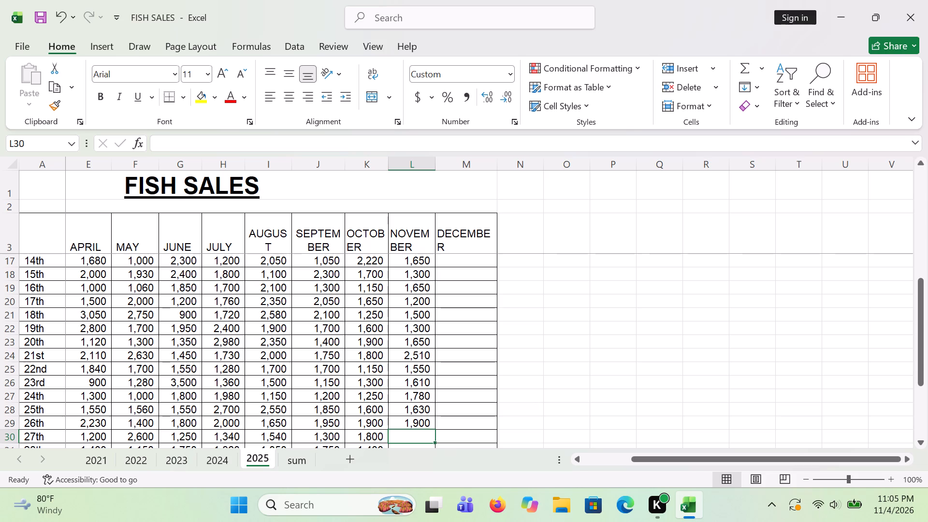
pyautogui.write('21')
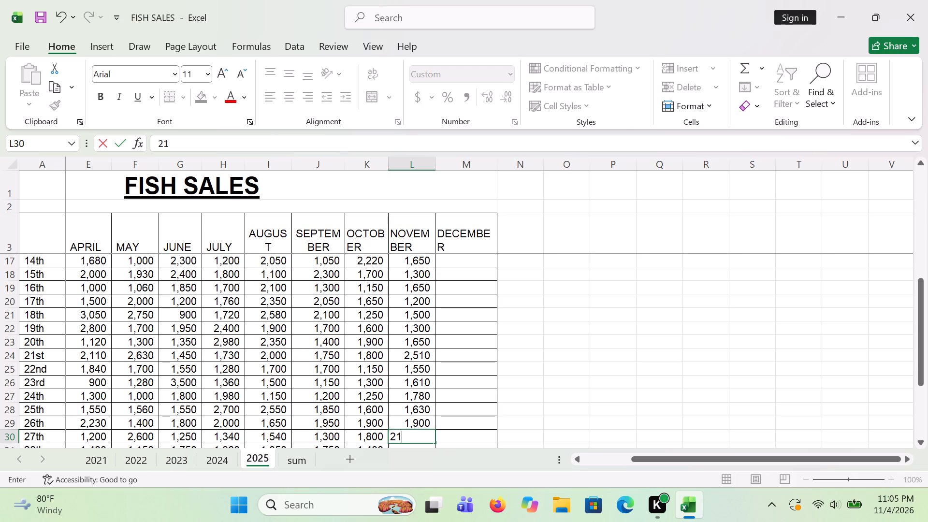
pyautogui.write('00')
pyautogui.press('Return')
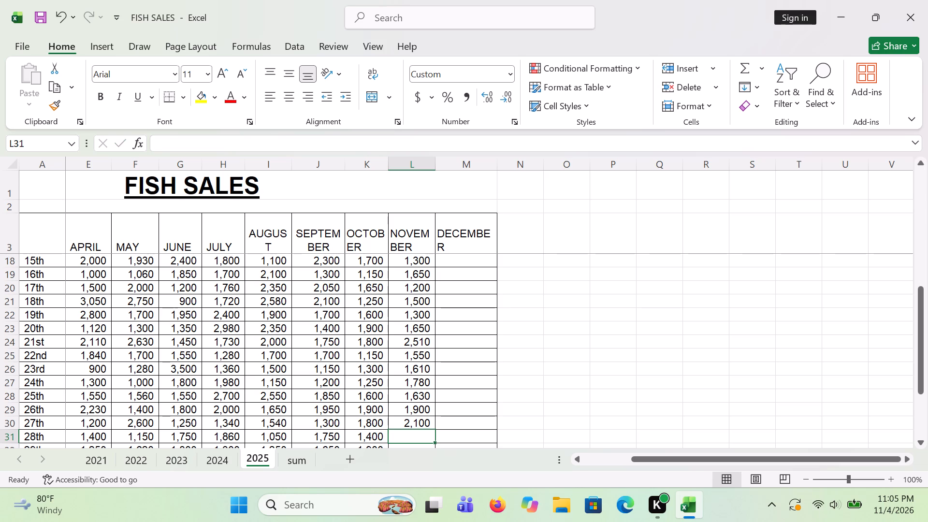
pyautogui.write('1440')
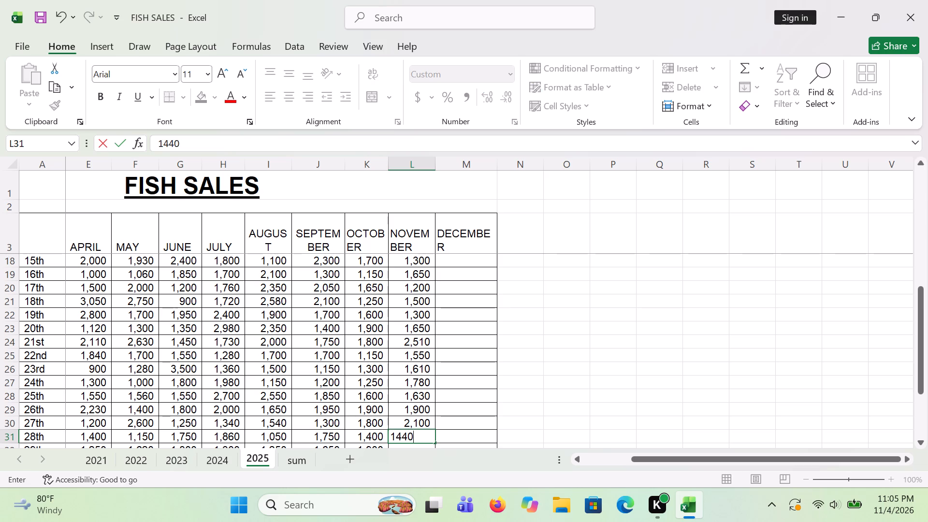
pyautogui.press('Return')
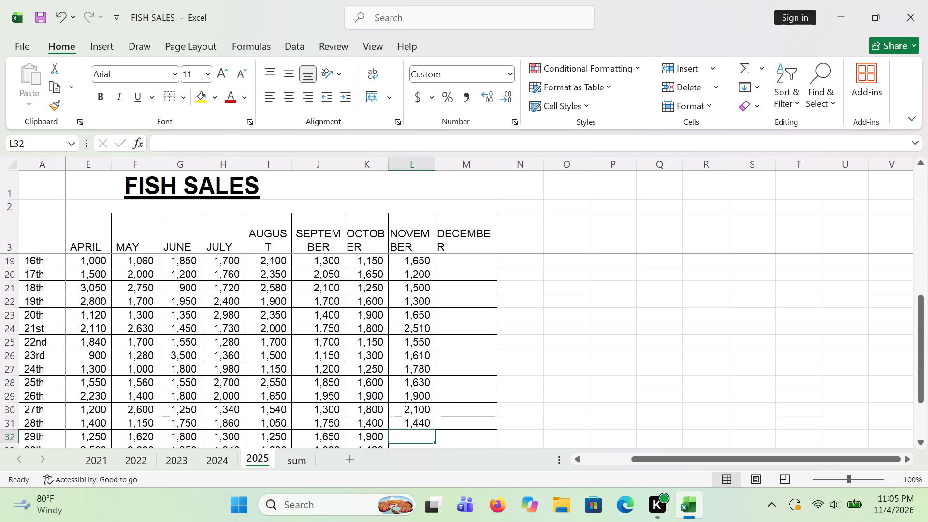
# Enter the November sales for the 29th and 30th as 2640 and 2400.
pyautogui.press('2')
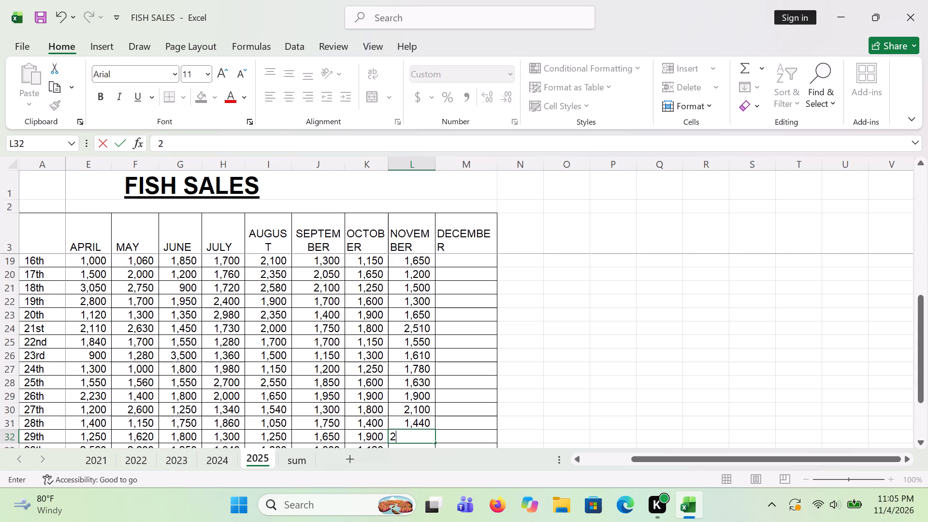
pyautogui.write('640')
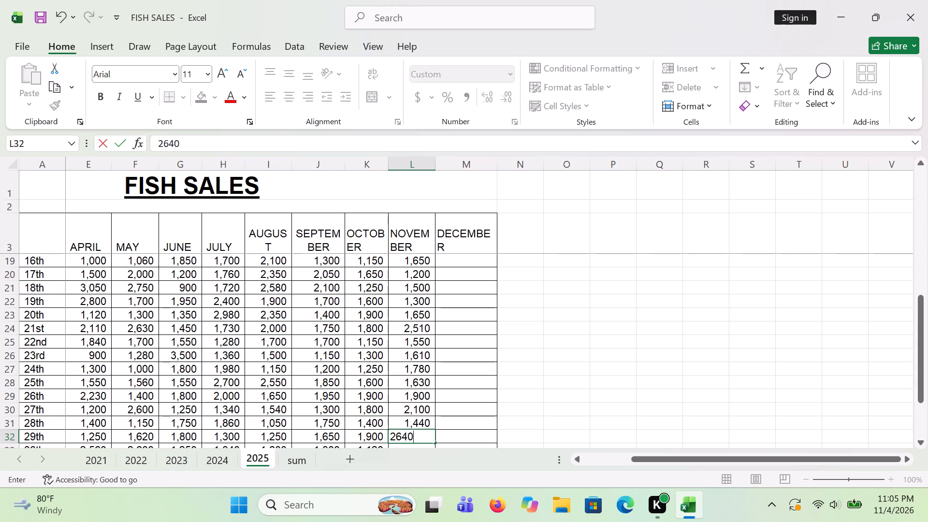
pyautogui.press('Return')
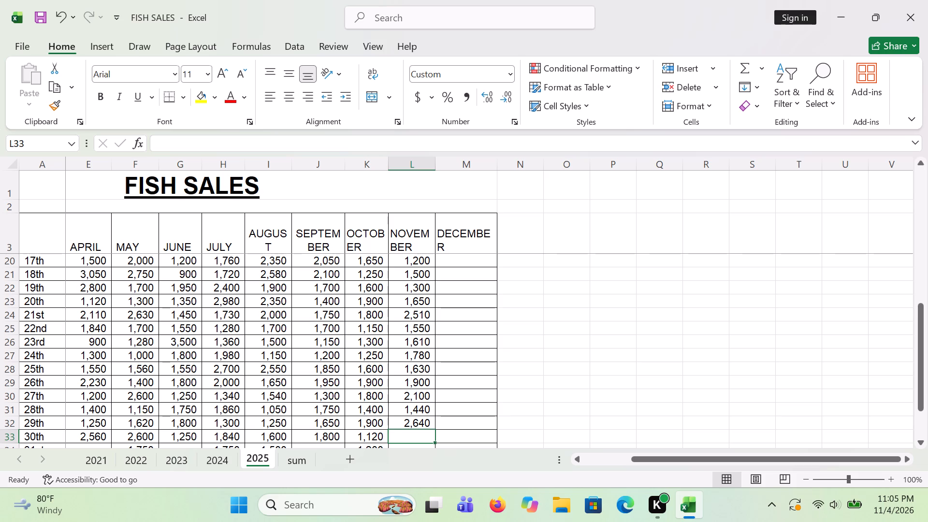
pyautogui.write('24')
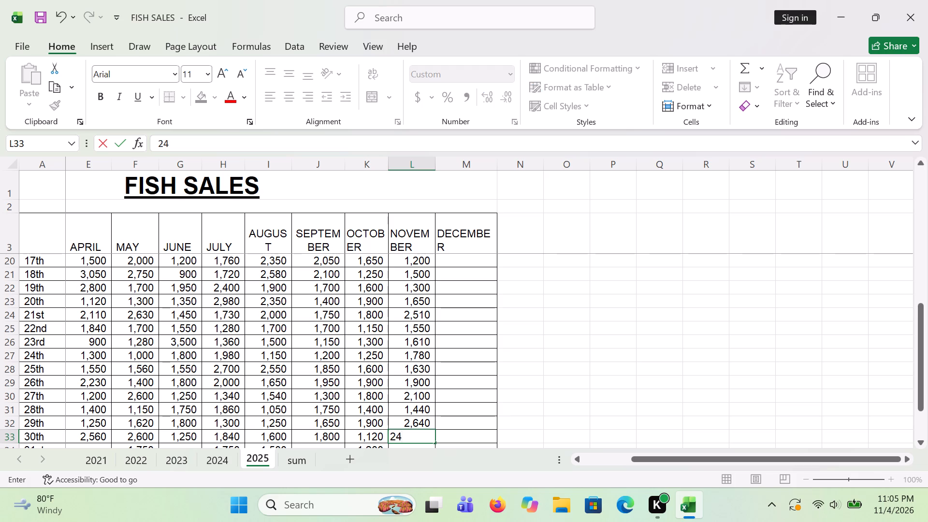
pyautogui.write('00')
pyautogui.press('Return')
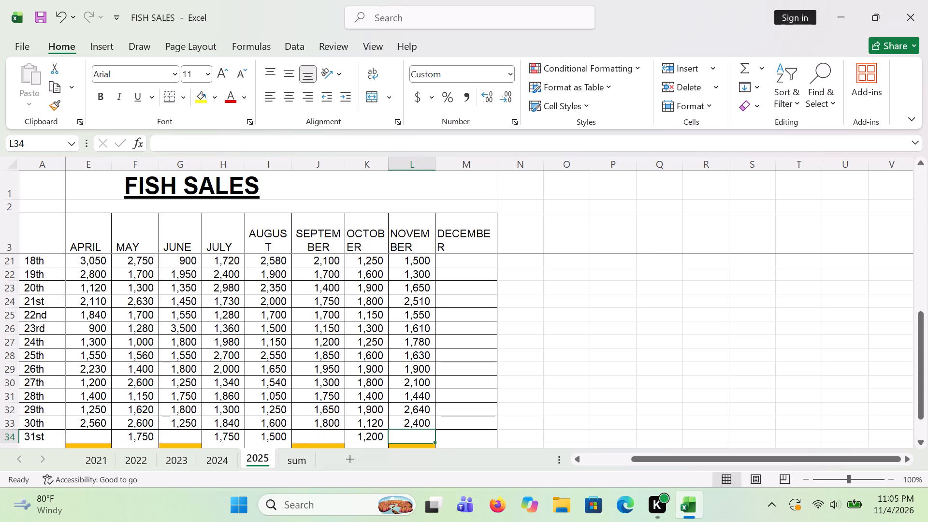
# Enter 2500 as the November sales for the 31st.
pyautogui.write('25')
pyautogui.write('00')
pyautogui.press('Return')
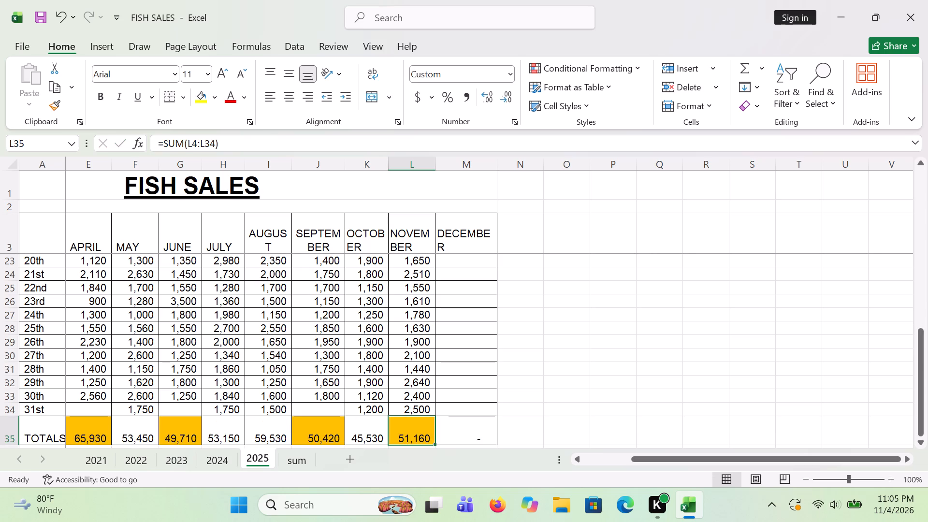
# Clear the November total and the November sales entry for the 31st.
pyautogui.press('Delete')
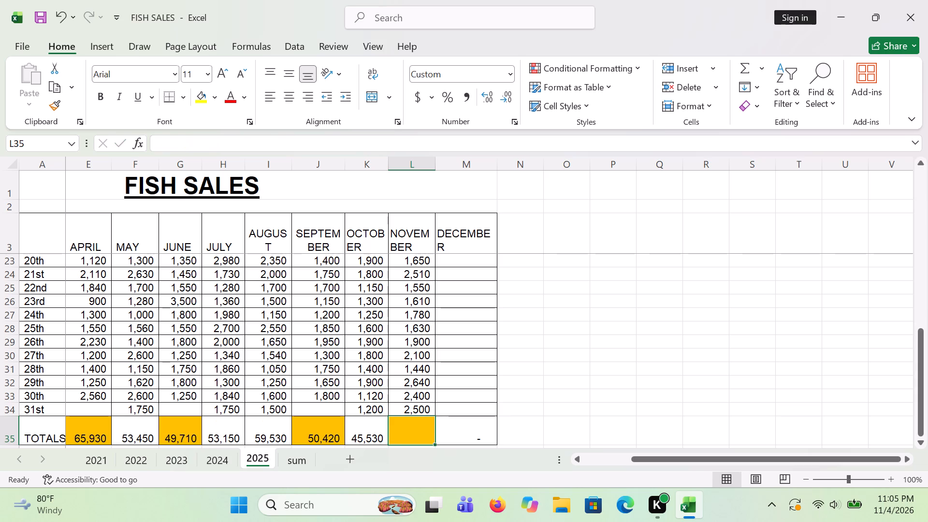
pyautogui.click(421, 408)
pyautogui.press('Delete')
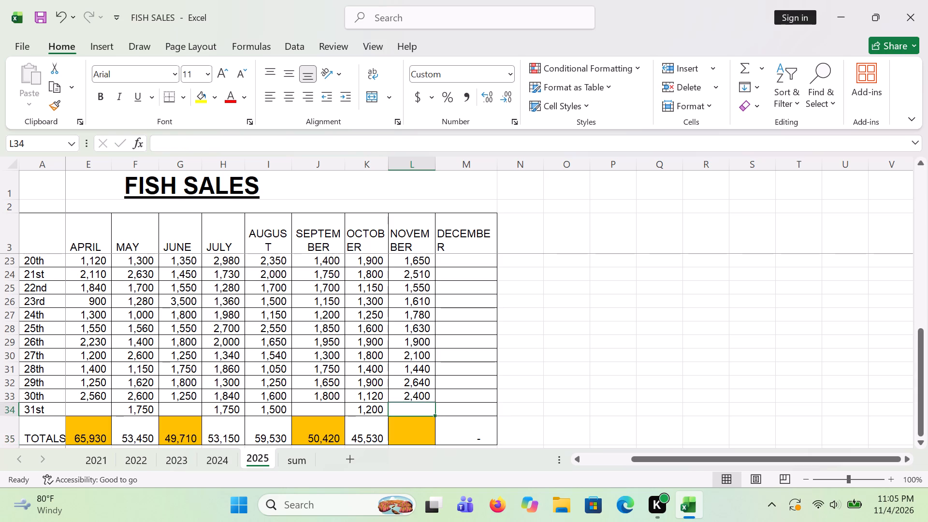
# Enter the December sales for the 1st and 2nd as 2500 and 1820.
pyautogui.scroll(5, 410, 396)
pyautogui.scroll(8, 451, 307)
pyautogui.click(462, 260)
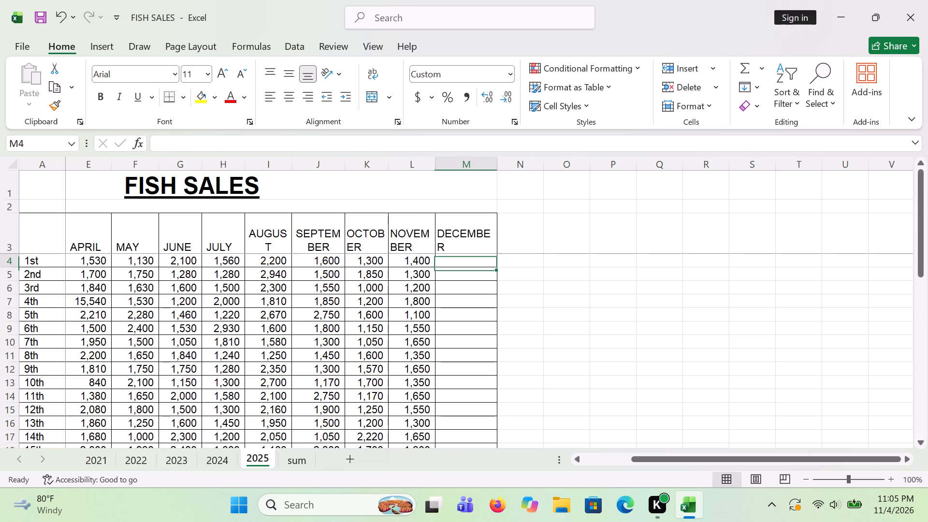
pyautogui.press('2')
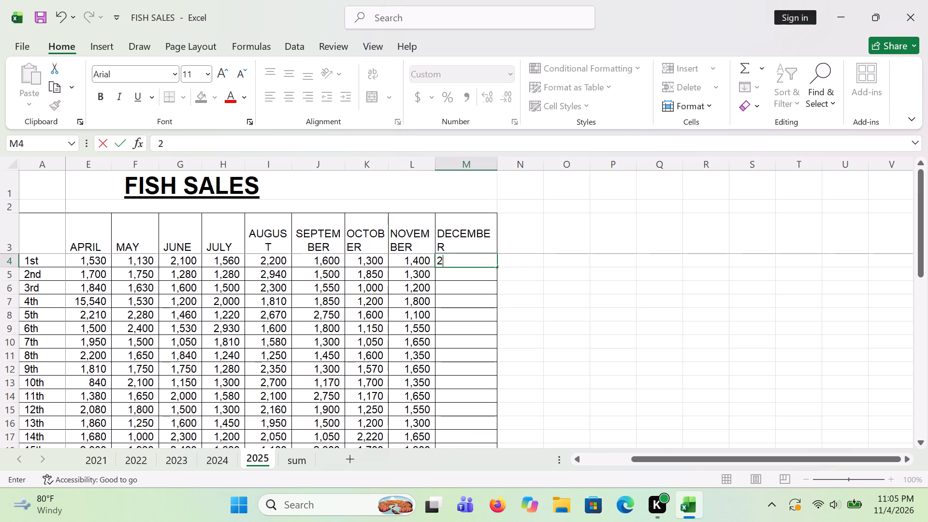
pyautogui.press('5')
pyautogui.write('00')
pyautogui.press('Return')
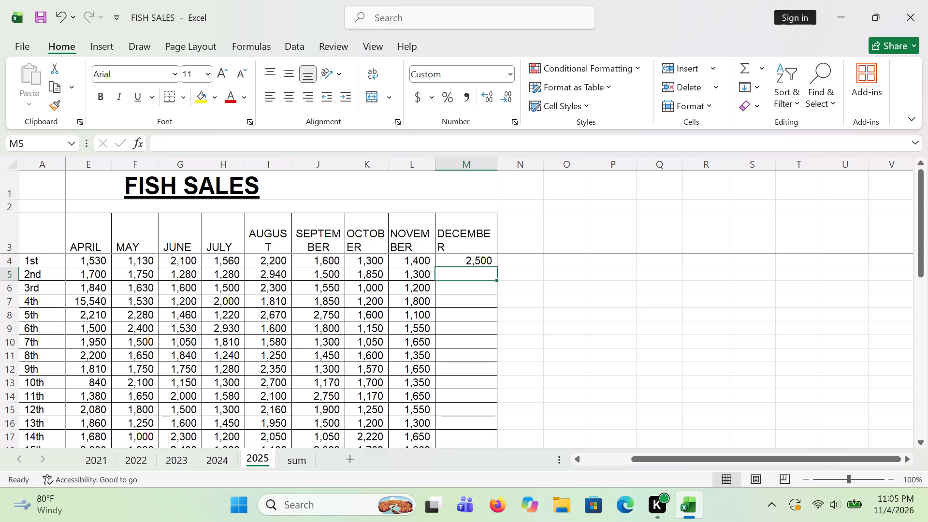
pyautogui.press('1')
pyautogui.write('820')
pyautogui.press('Return')
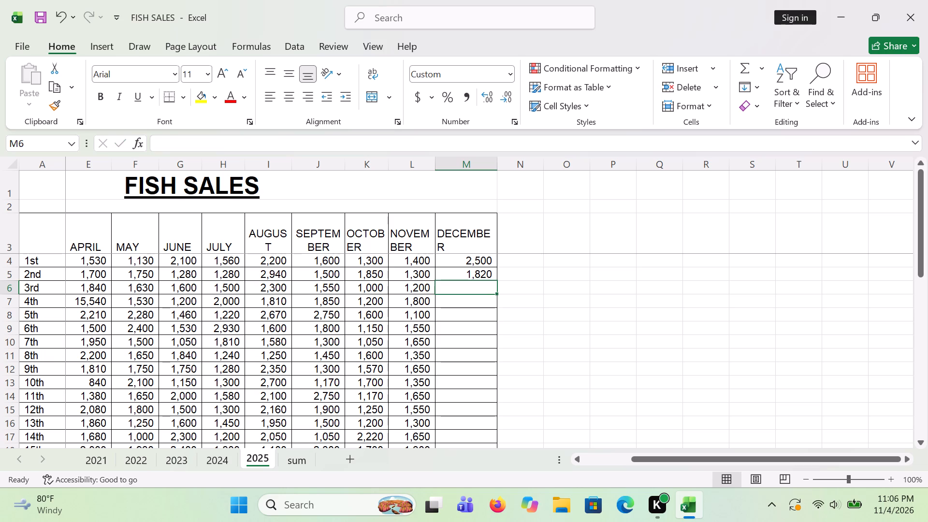
# Enter the December sales for the 3rd and 4th as 2300 and 2320.
pyautogui.write('2300')
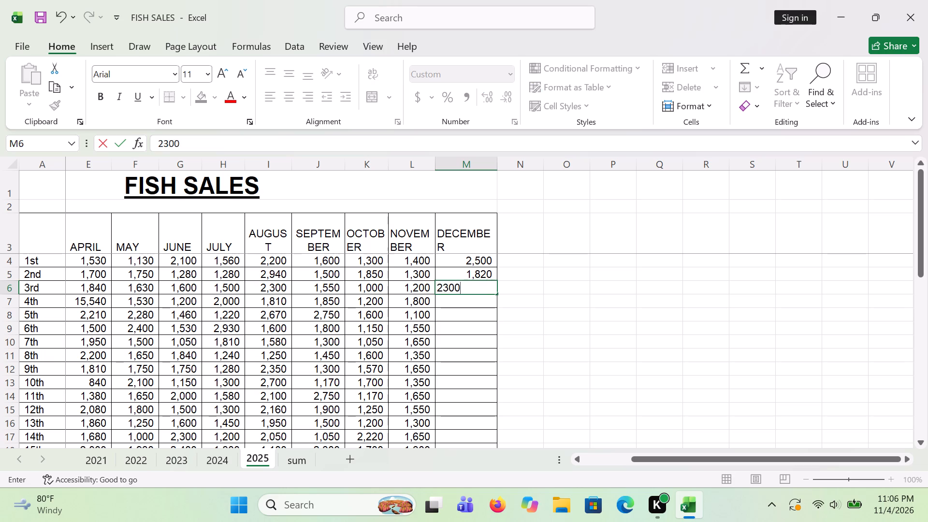
pyautogui.press('Return')
pyautogui.press('2')
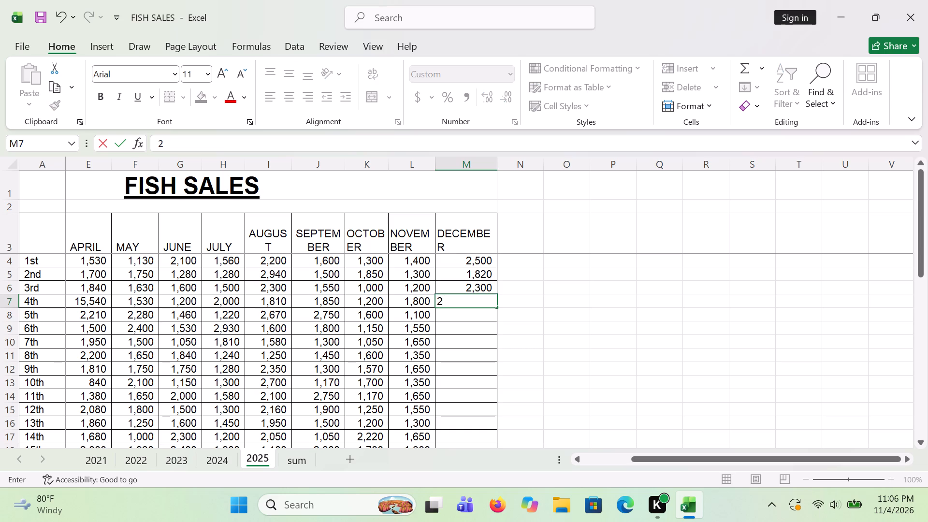
pyautogui.press('3')
pyautogui.write('20')
pyautogui.press('Return')
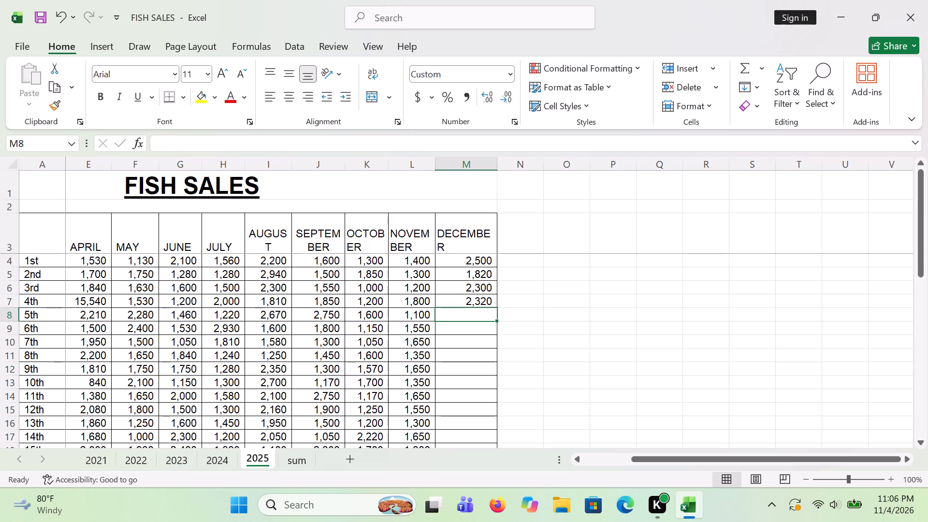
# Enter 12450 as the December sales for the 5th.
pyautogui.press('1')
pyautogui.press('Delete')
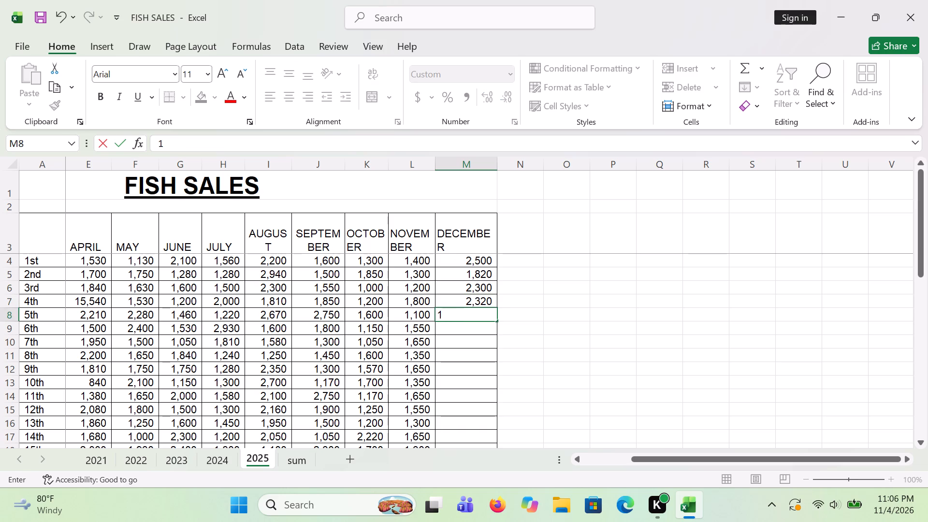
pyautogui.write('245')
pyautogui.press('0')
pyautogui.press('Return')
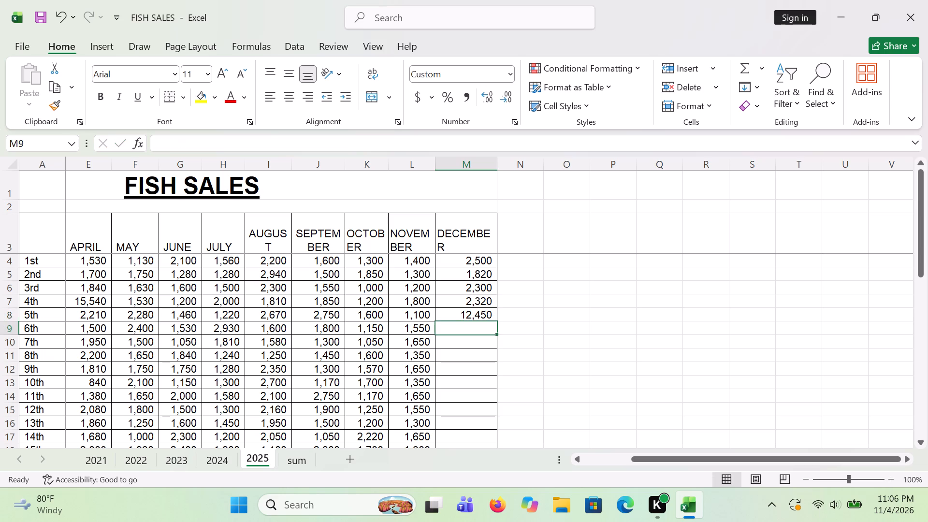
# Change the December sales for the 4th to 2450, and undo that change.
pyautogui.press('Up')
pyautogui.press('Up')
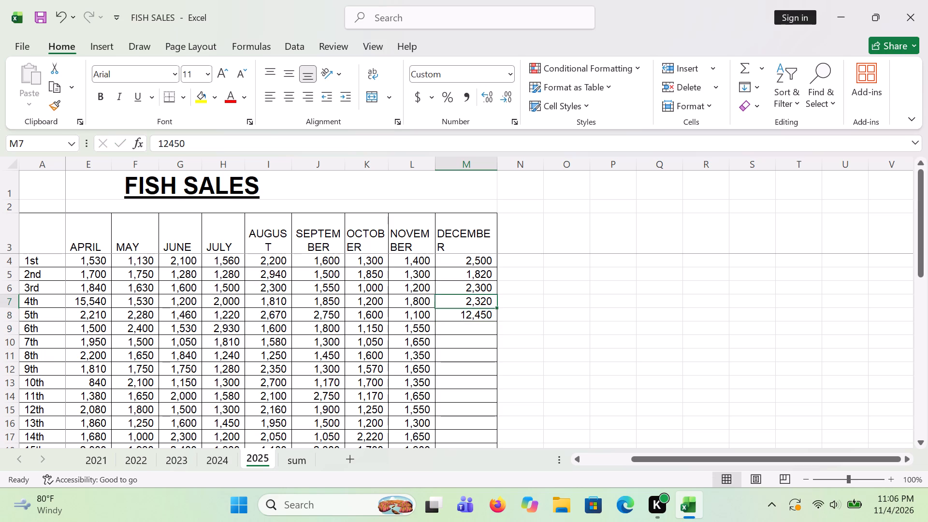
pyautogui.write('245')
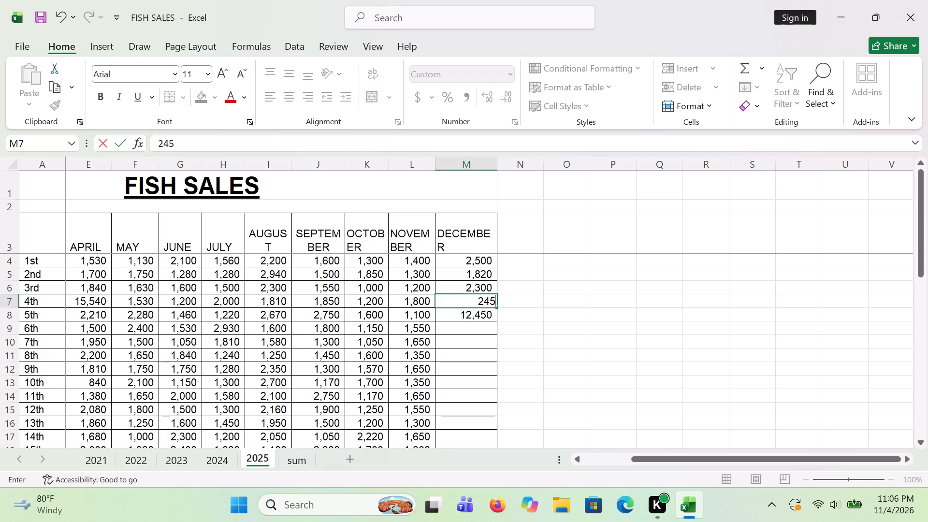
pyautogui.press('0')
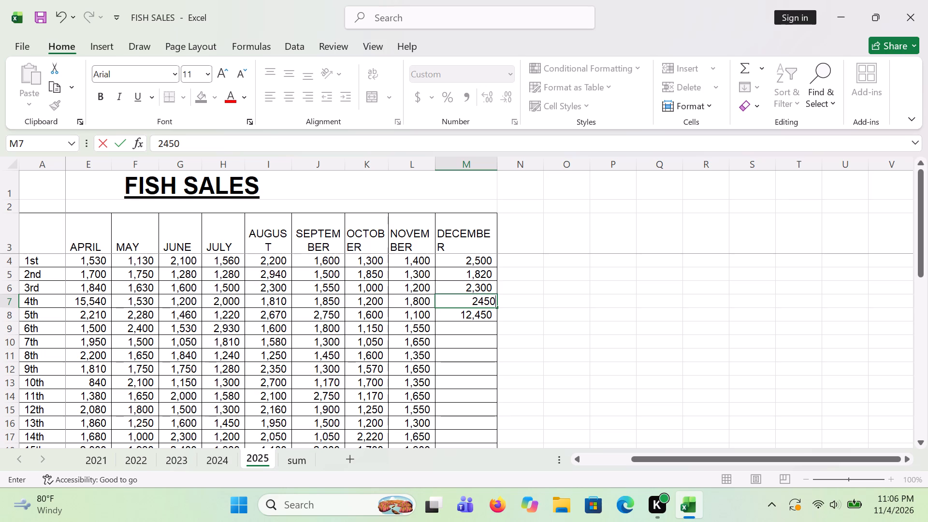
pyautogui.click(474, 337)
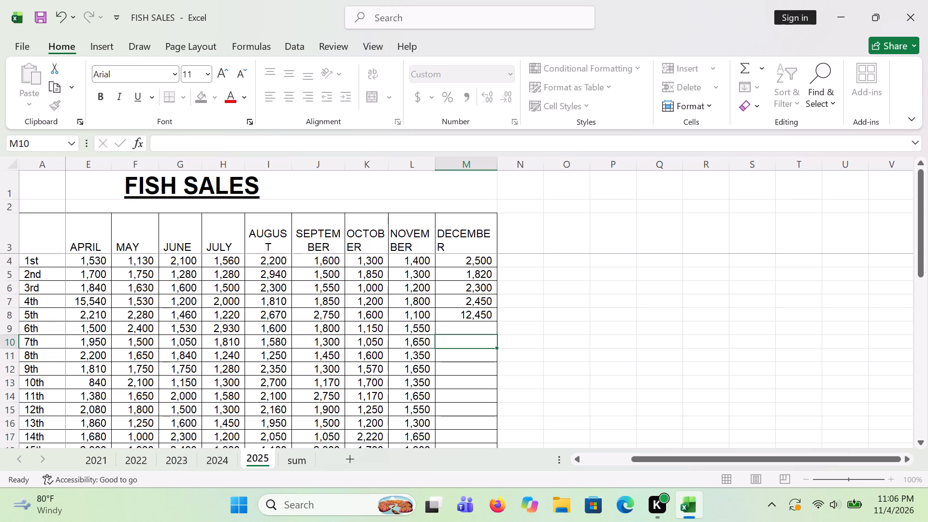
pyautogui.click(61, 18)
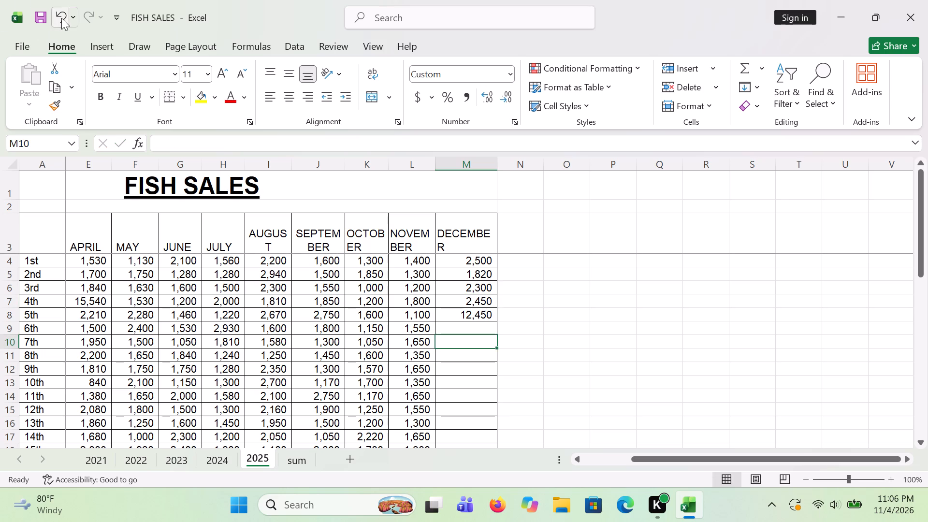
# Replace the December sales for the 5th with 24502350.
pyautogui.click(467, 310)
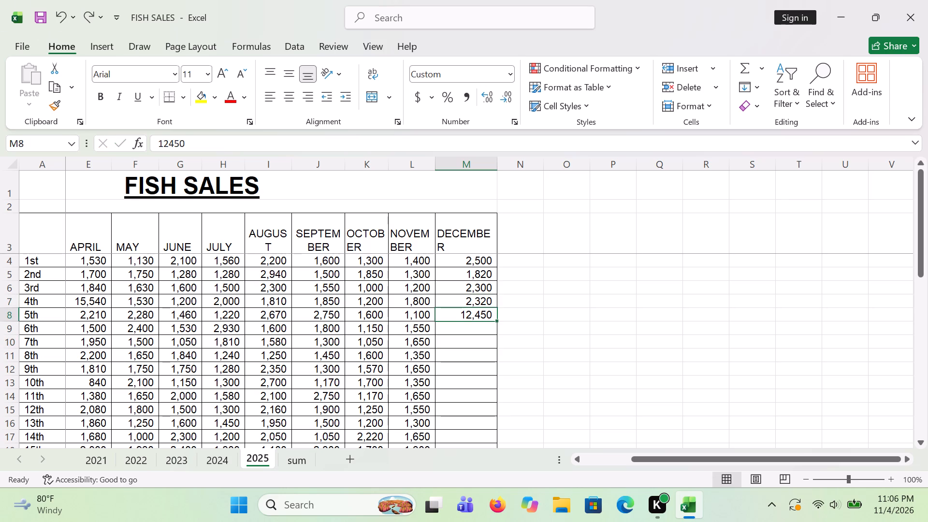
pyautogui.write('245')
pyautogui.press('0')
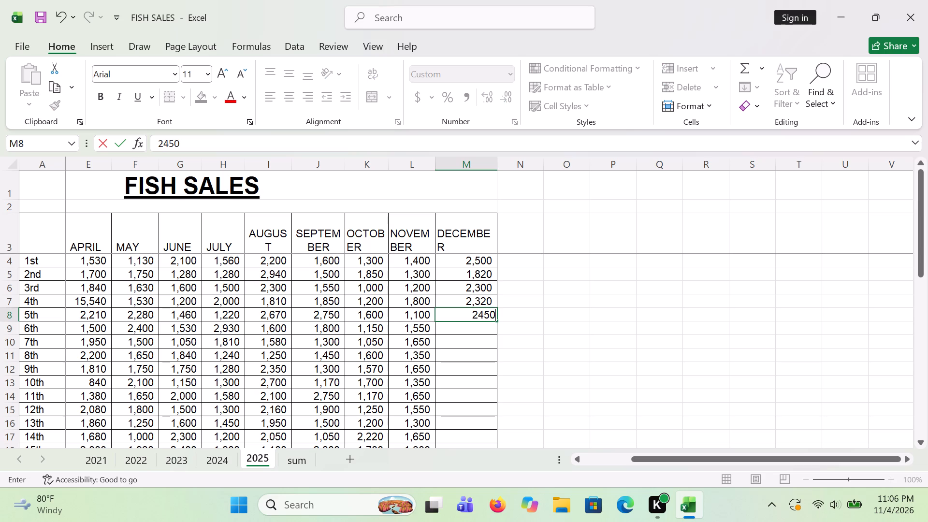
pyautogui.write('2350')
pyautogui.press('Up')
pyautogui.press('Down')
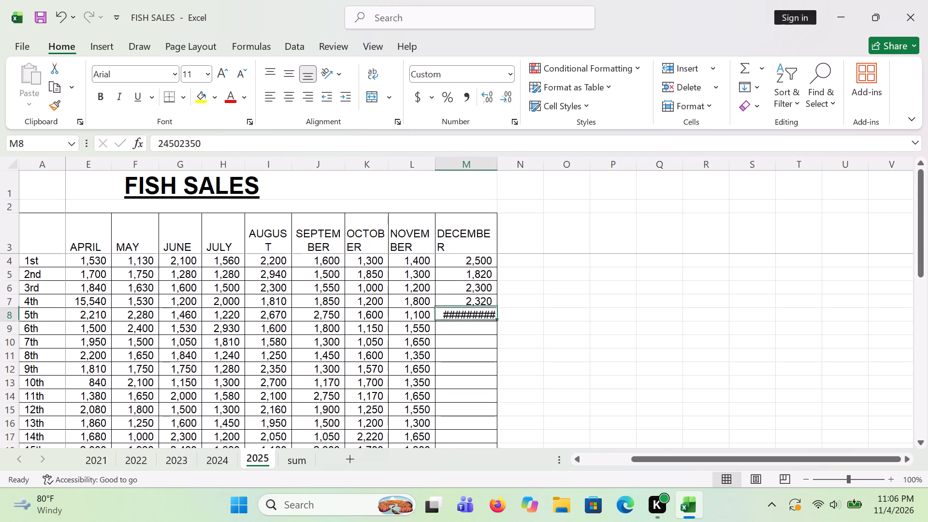
# Set the December sales for the 5th to 2450 and enter 2370 for the 6th.
pyautogui.hscroll(-1, 484, 399)
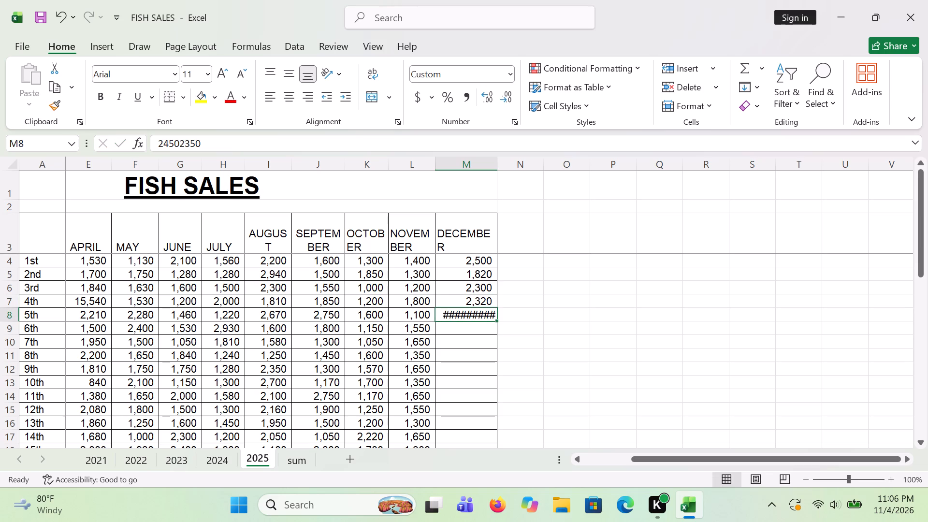
pyautogui.write('2450')
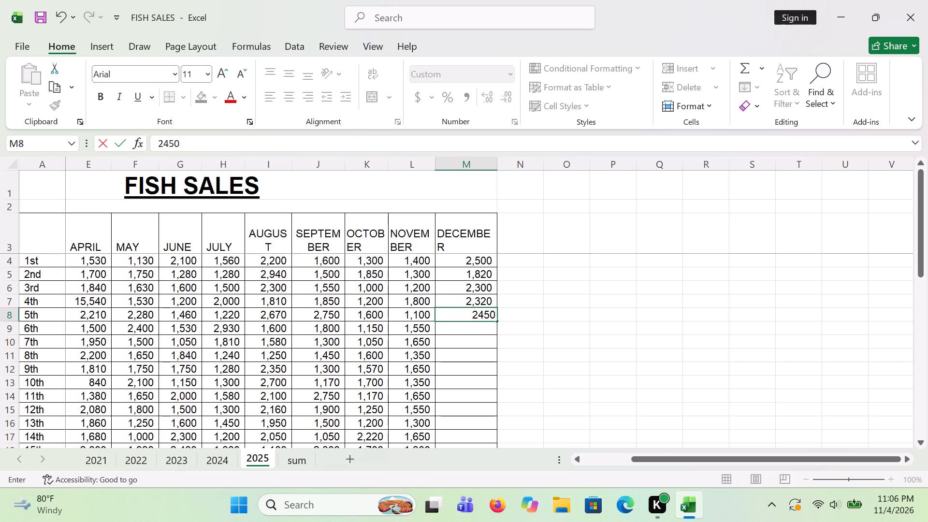
pyautogui.press('Return')
pyautogui.press('2')
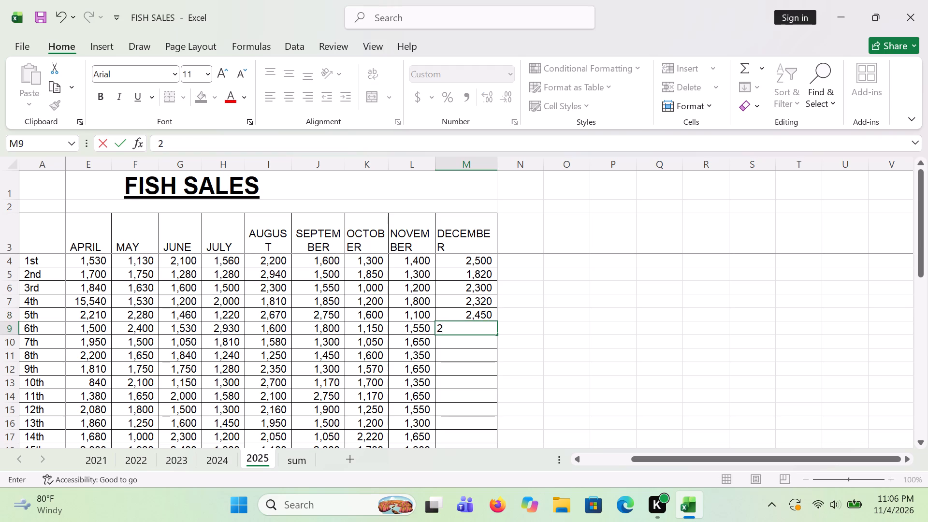
pyautogui.press('3')
pyautogui.write('70')
pyautogui.press('Return')
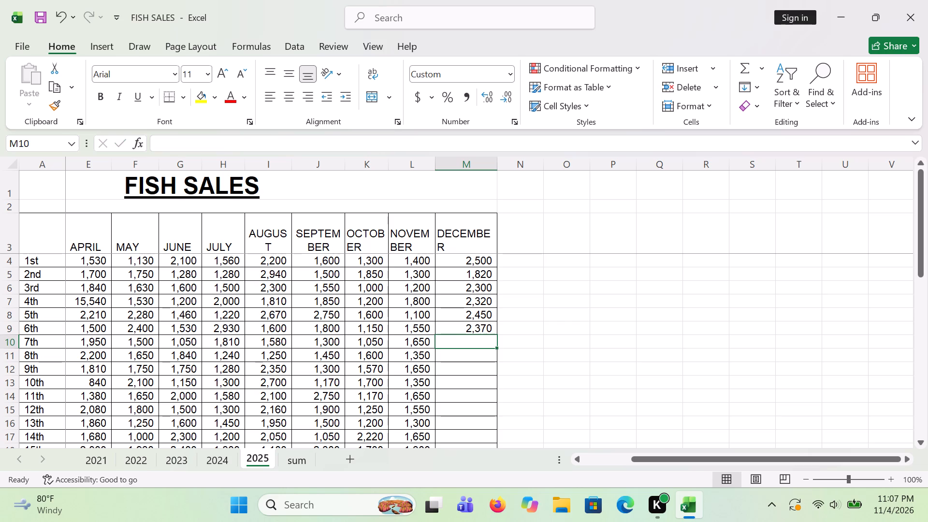
# Enter December sales of 2100, 2430 and 2600 for the 7th to 9th, saving the workbook after the 8th.
pyautogui.write('21')
pyautogui.write('00')
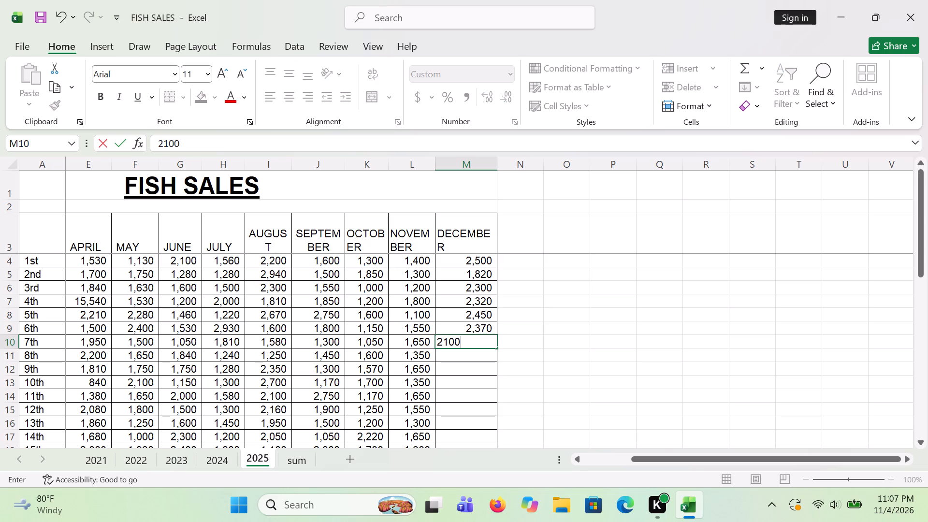
pyautogui.press('Return')
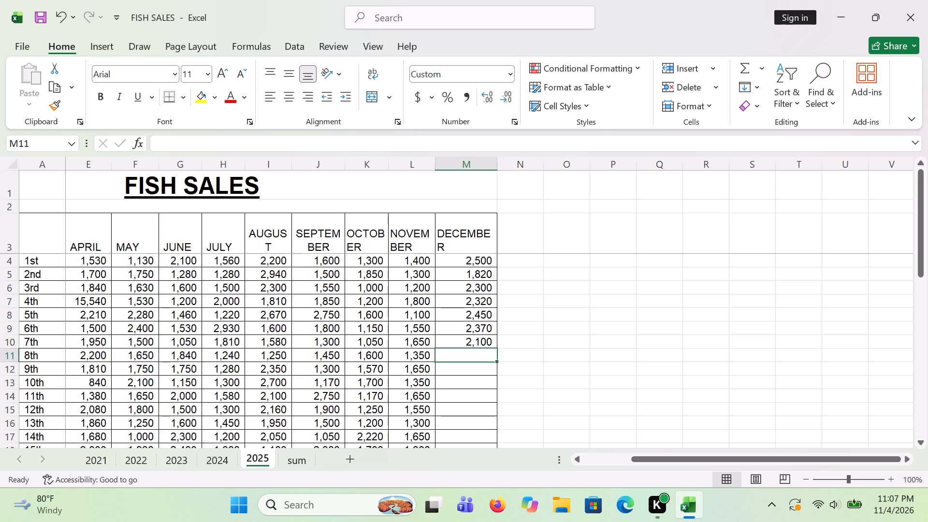
pyautogui.press('2')
pyautogui.write('430')
pyautogui.press('Return')
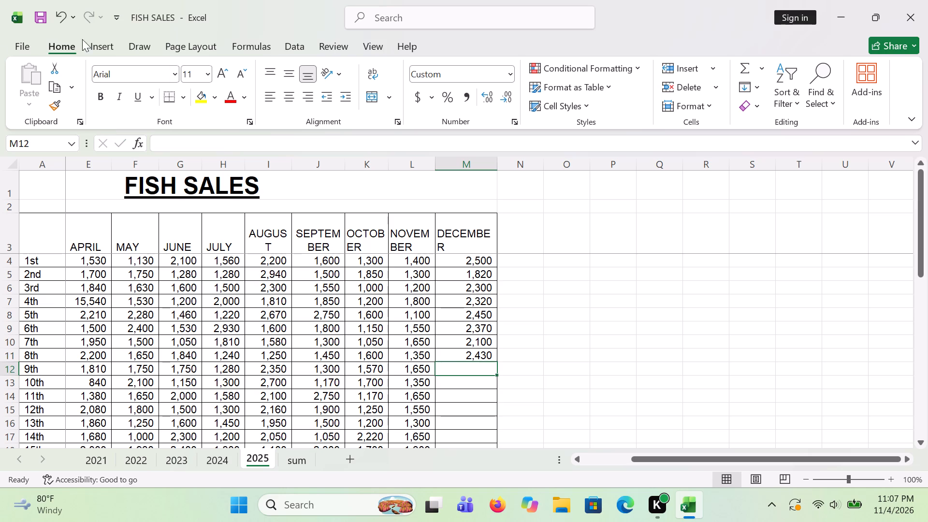
pyautogui.click(43, 14)
pyautogui.press('2')
pyautogui.write('600')
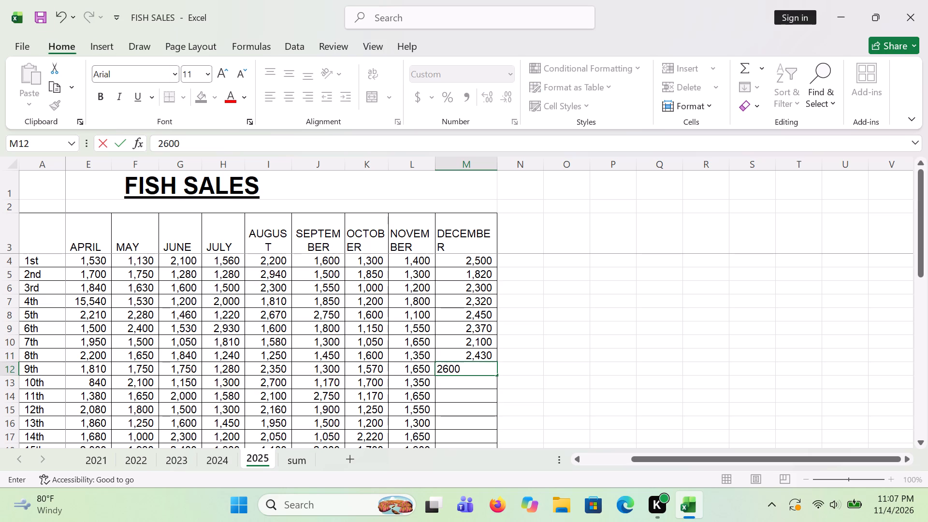
pyautogui.press('Return')
# Fill October's total formula across into the empty November total in the TOTALS row, and save the workbook.
pyautogui.scroll(-9, 337, 377)
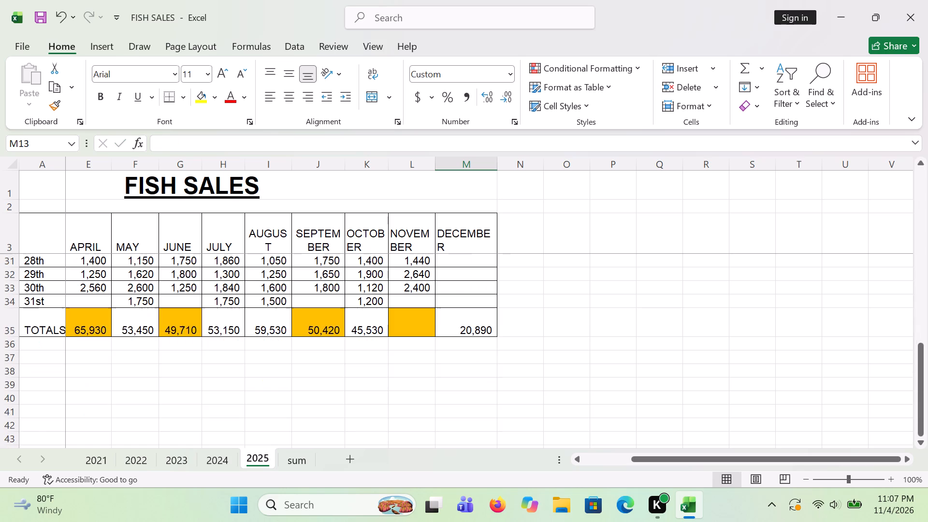
pyautogui.scroll(2, 341, 381)
pyautogui.scroll(-2, 341, 381)
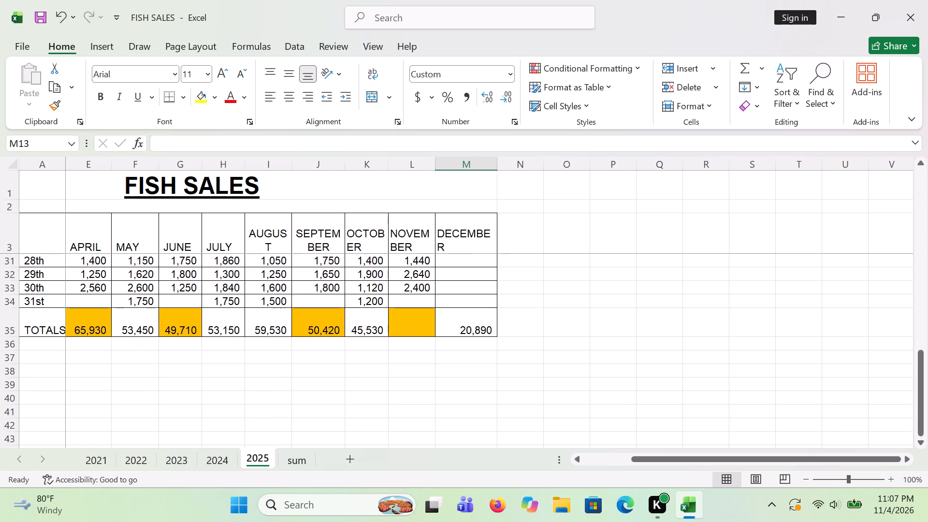
pyautogui.scroll(2, 341, 381)
pyautogui.click(377, 406)
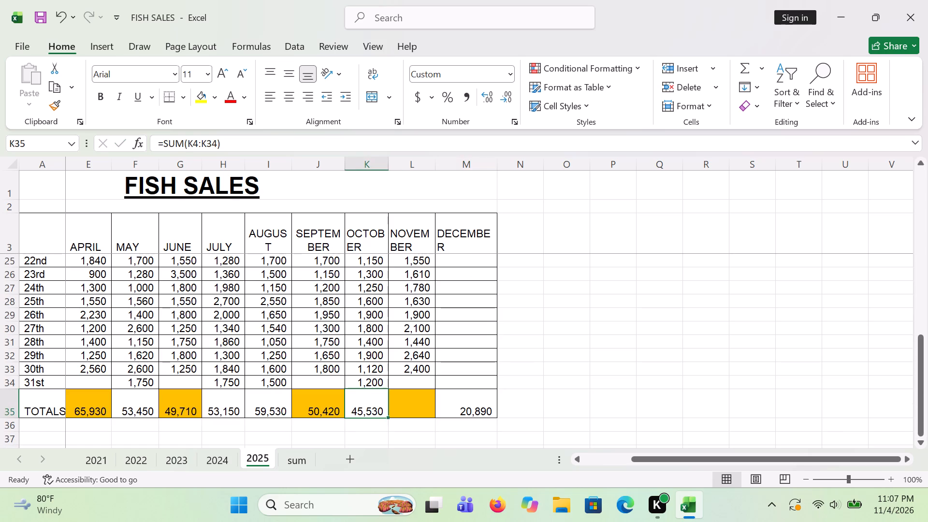
pyautogui.click(429, 401)
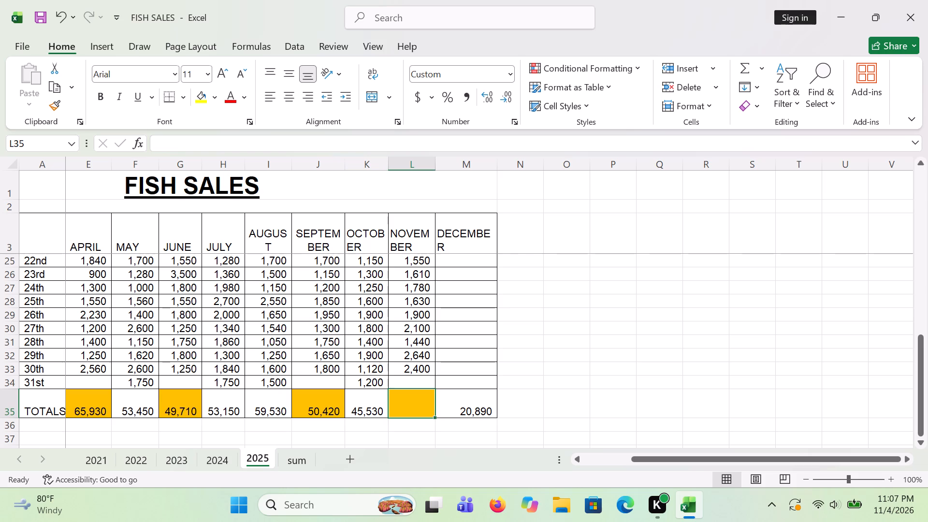
pyautogui.click(374, 407)
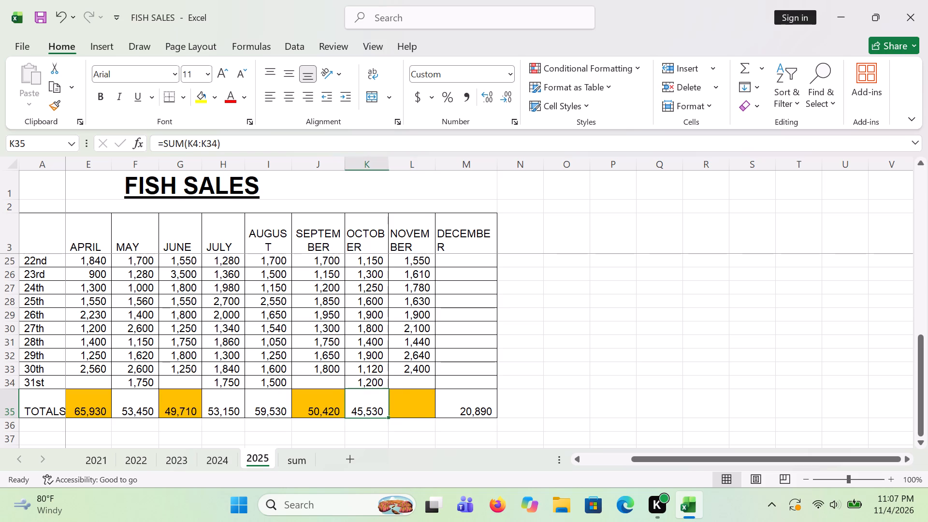
pyautogui.moveTo(385, 416); pyautogui.dragTo(443, 414)
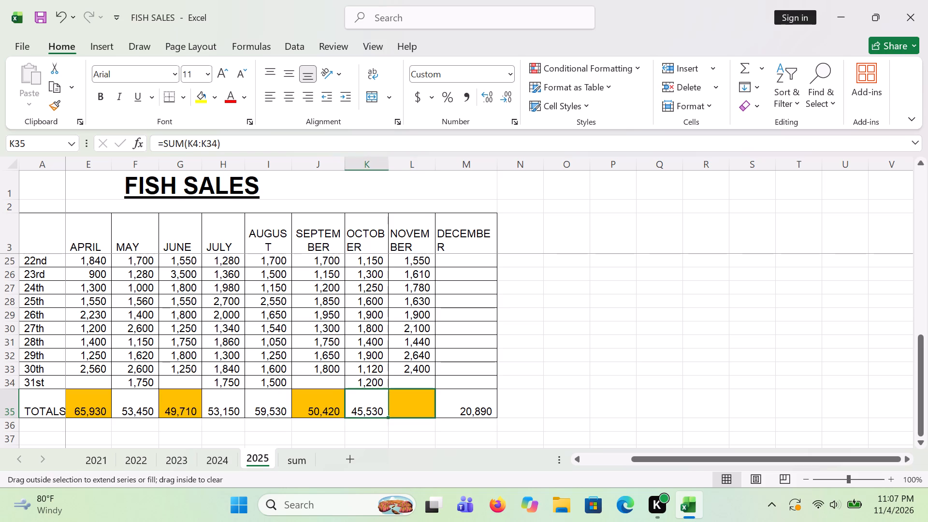
pyautogui.moveTo(443, 414); pyautogui.dragTo(443, 413)
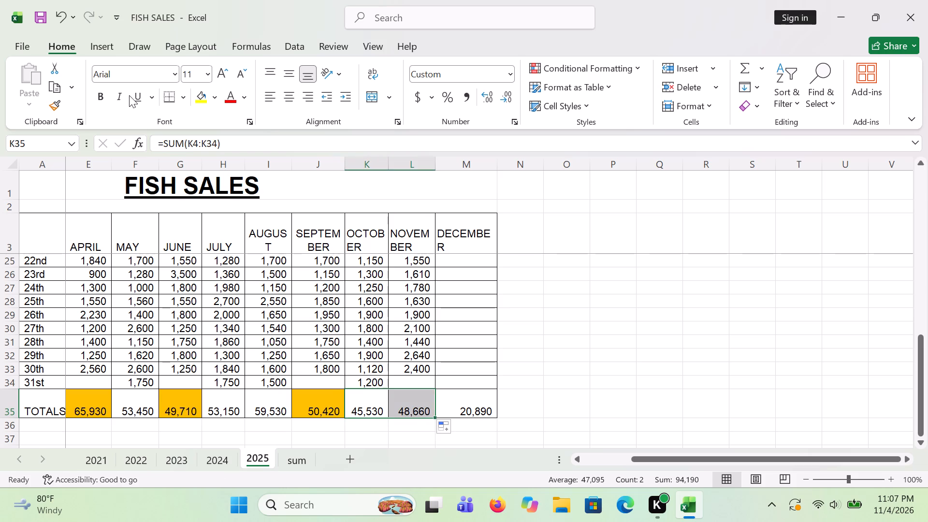
pyautogui.click(41, 20)
# Check the November total and its formula on the 2024 sheet, and return to the 2025 sheet.
pyautogui.click(224, 458)
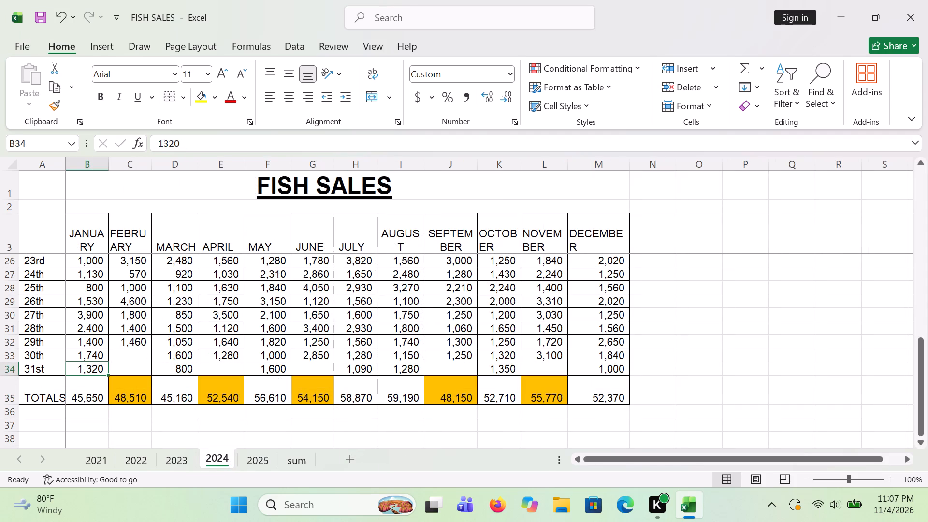
pyautogui.click(547, 399)
pyautogui.click(547, 399)
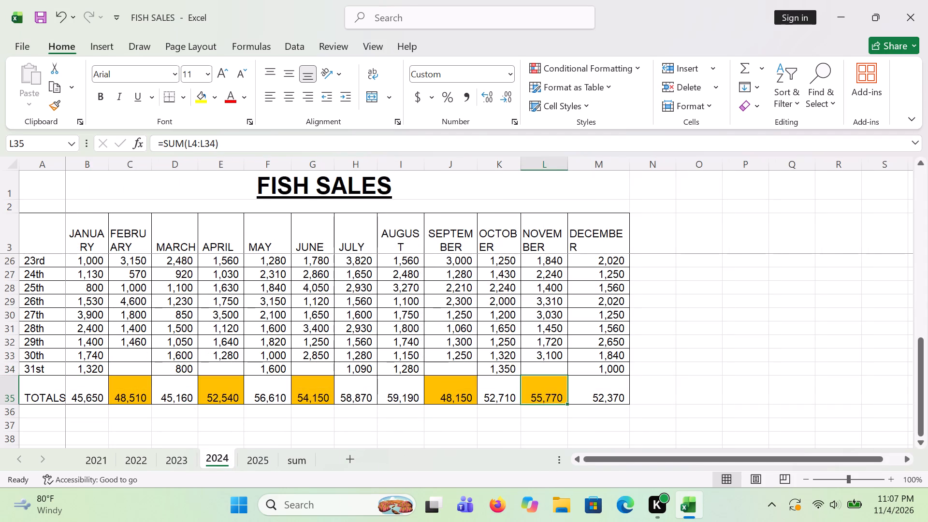
pyautogui.click(547, 399)
pyautogui.press('Return')
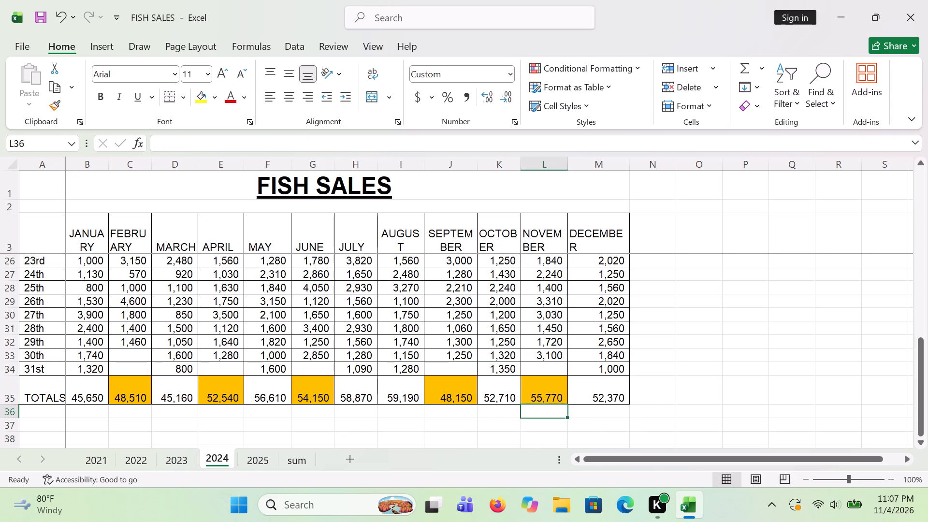
pyautogui.click(256, 459)
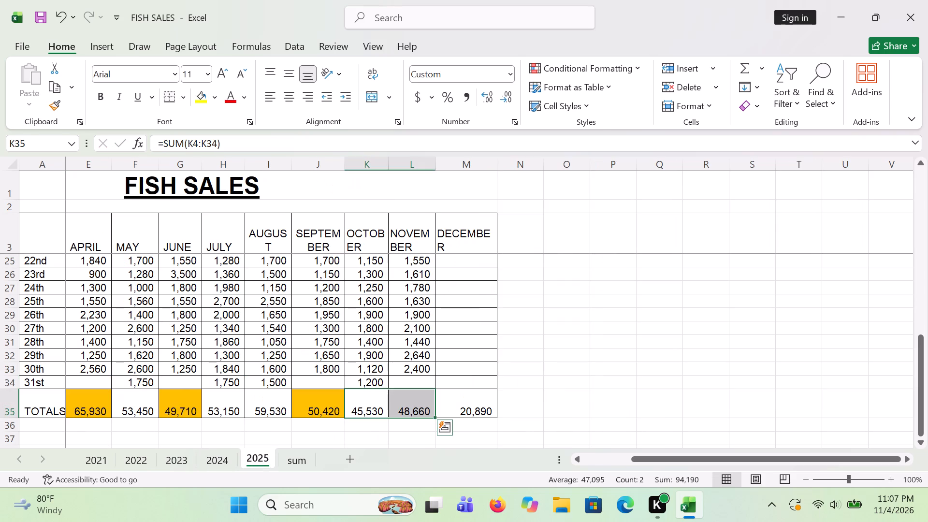
# Enter December sales of 2300, 2200, 2520 and 2900 for the 10th to 13th.
pyautogui.scroll(9, 403, 409)
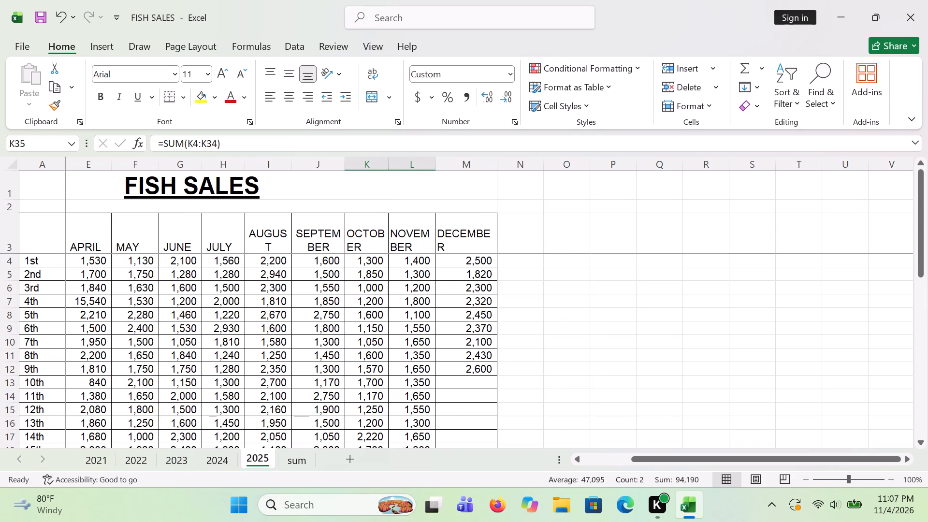
pyautogui.click(458, 381)
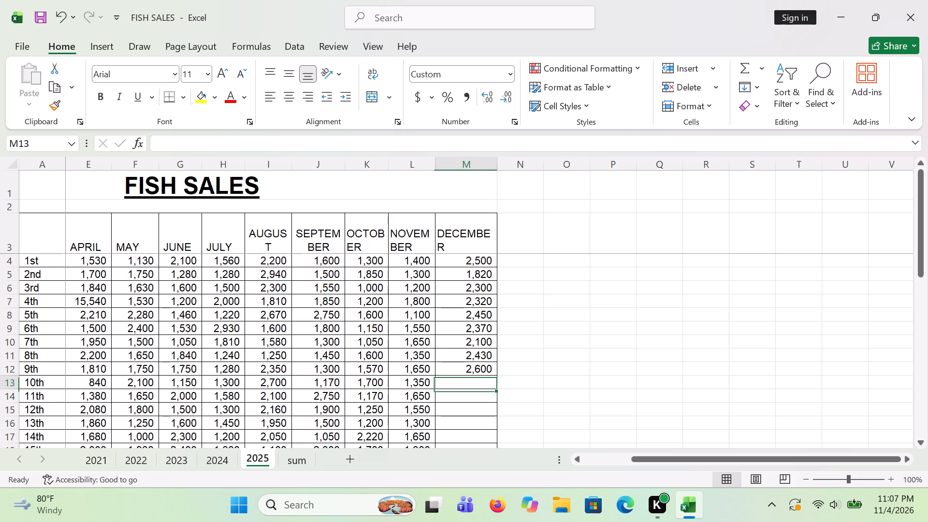
pyautogui.write('2300')
pyautogui.press('Return')
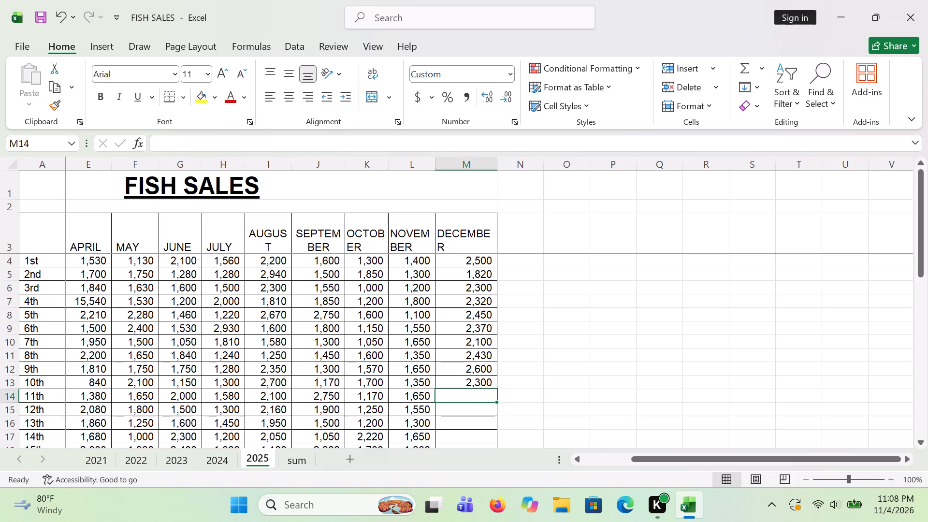
pyautogui.write('2200')
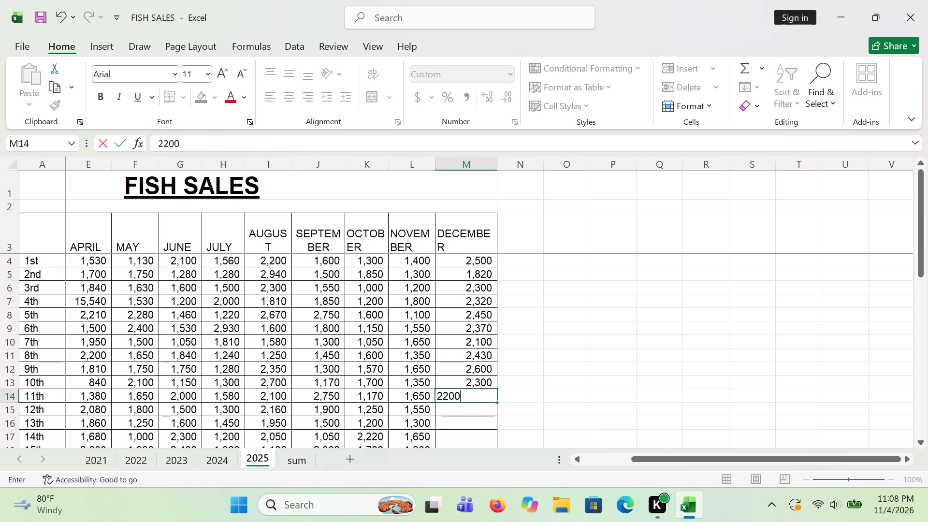
pyautogui.press('Return')
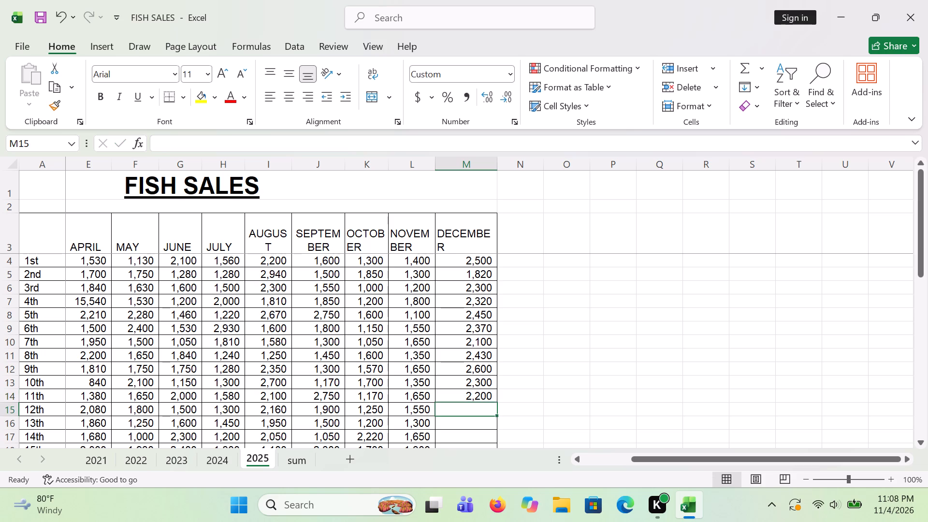
pyautogui.press('2')
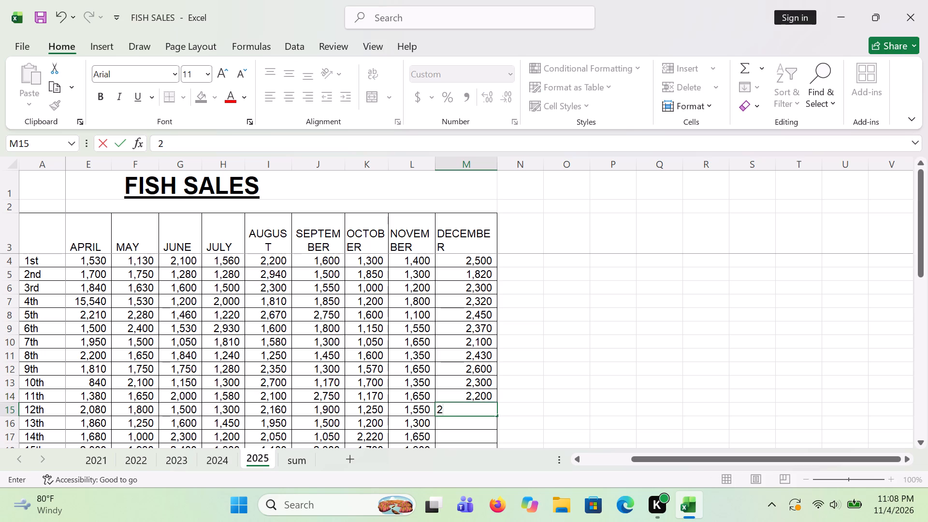
pyautogui.write('520')
pyautogui.press('Return')
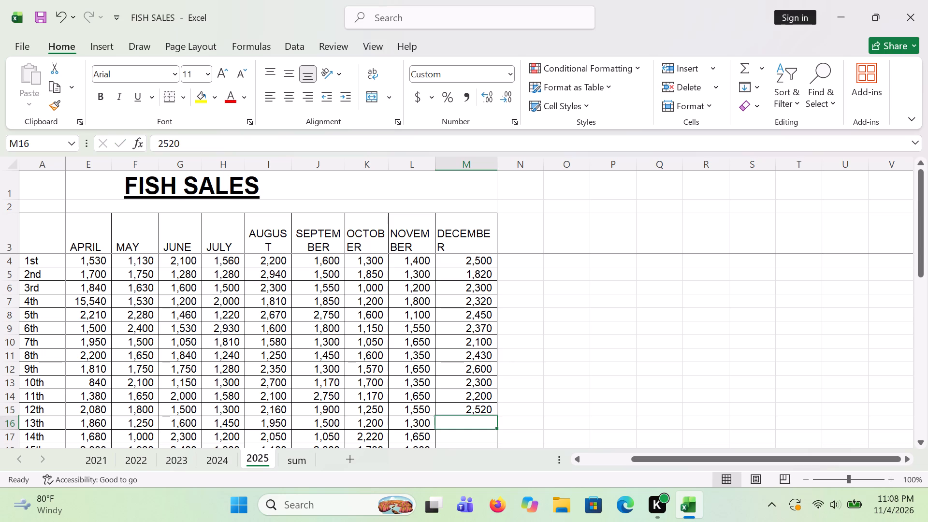
pyautogui.write('2900')
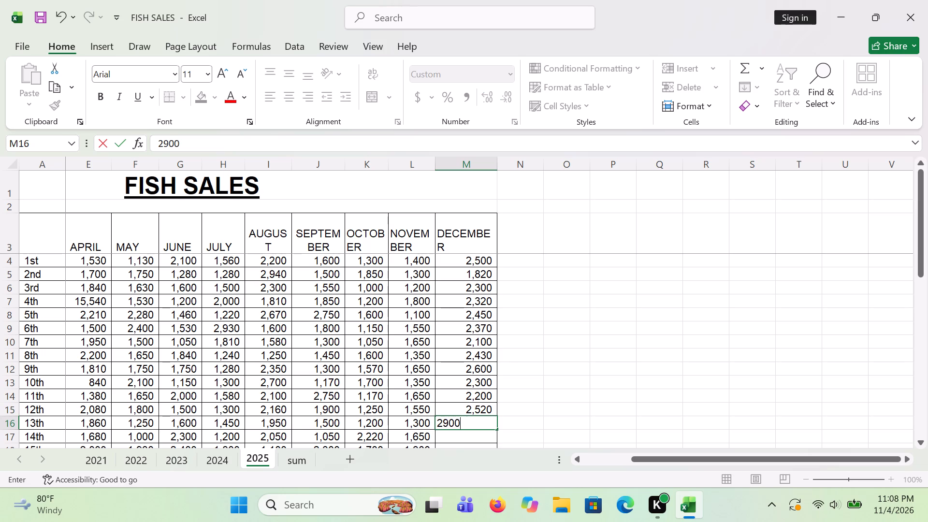
pyautogui.press('Return')
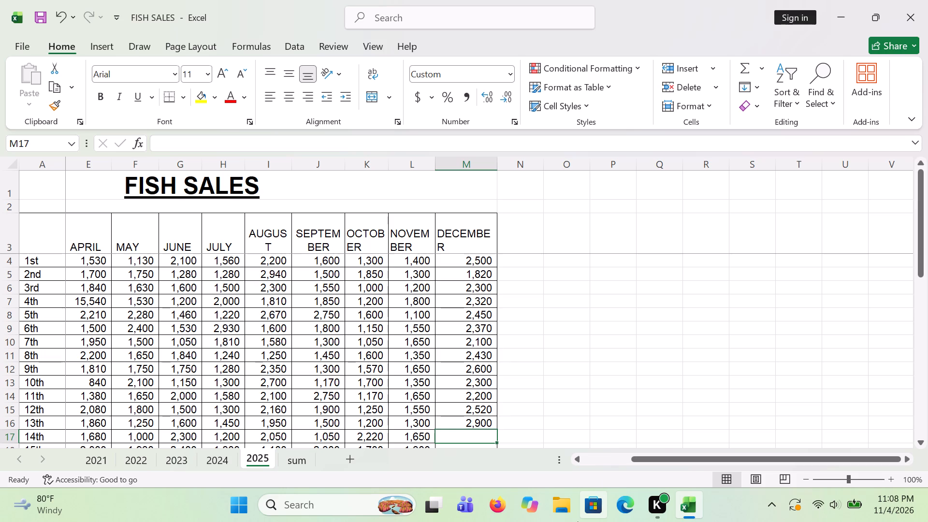
# Enter December sales of 1740, 2150 and 2300 for the 14th to 16th.
pyautogui.press('1')
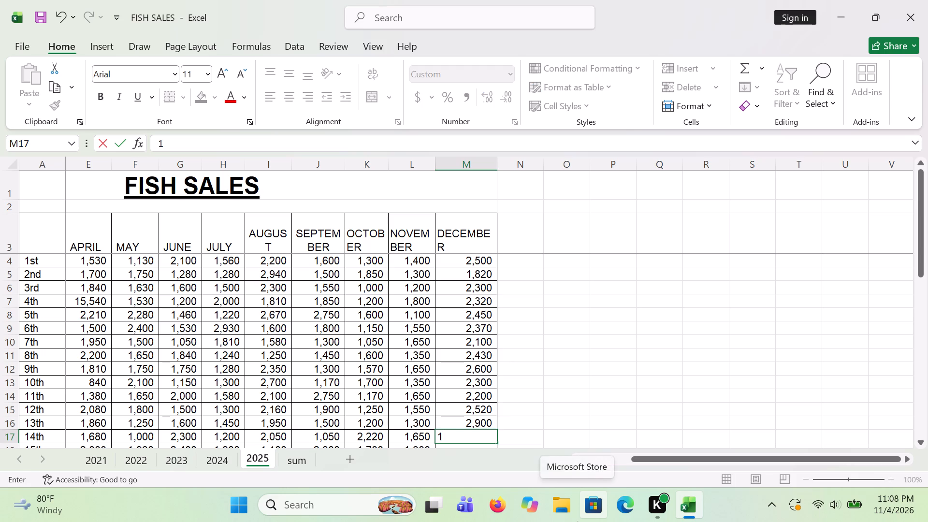
pyautogui.write('740')
pyautogui.press('Return')
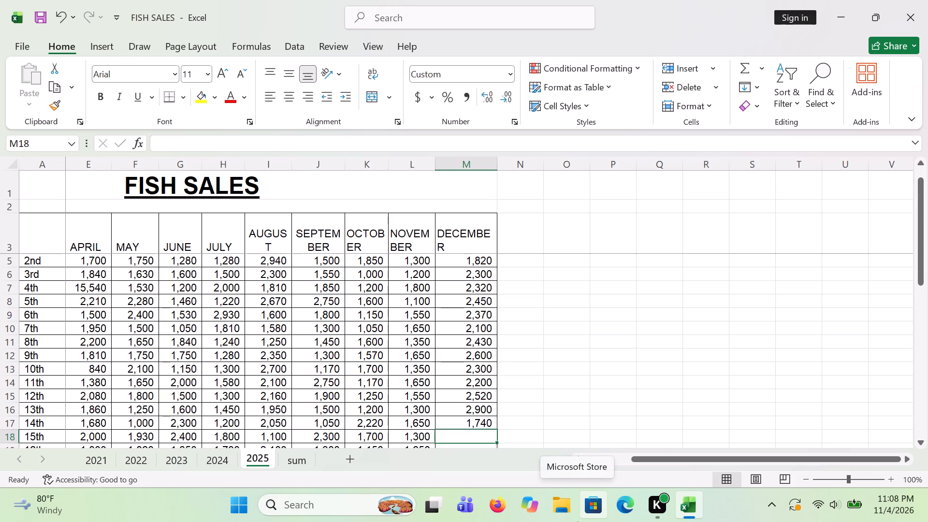
pyautogui.hscroll(-1, 507, 521)
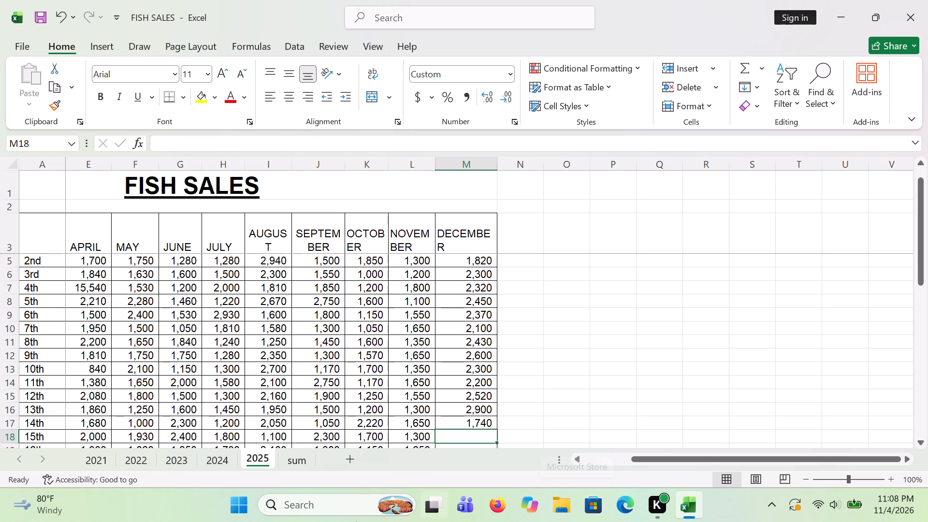
pyautogui.hscroll(-1, 356, 521)
pyautogui.write('21')
pyautogui.write('50')
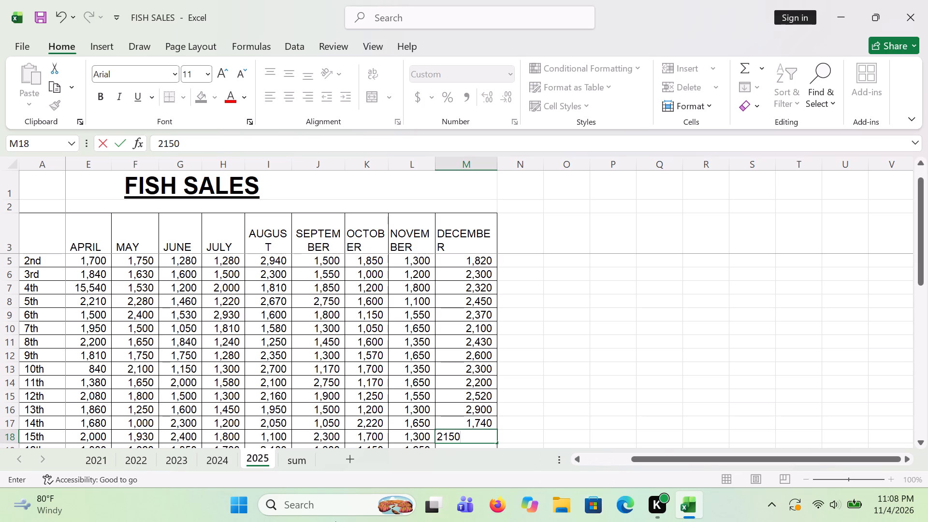
pyautogui.press('Return')
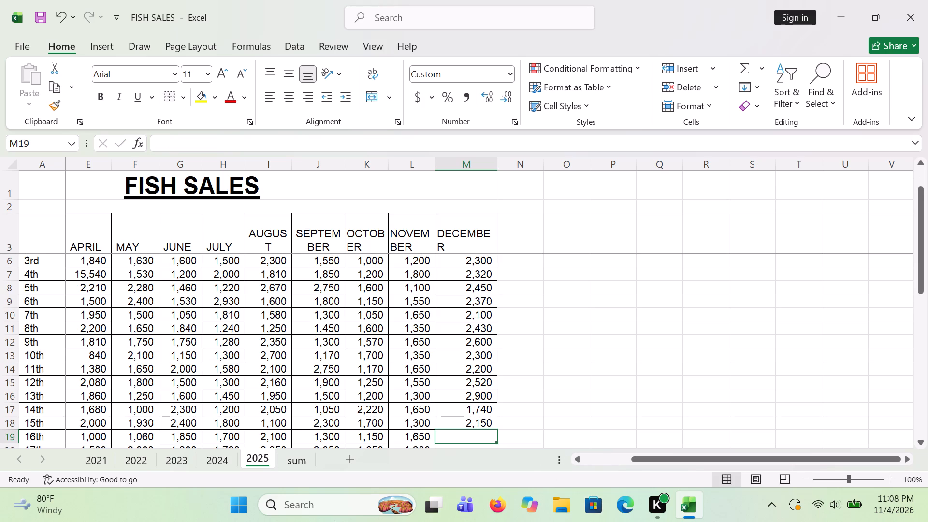
pyautogui.write('2300')
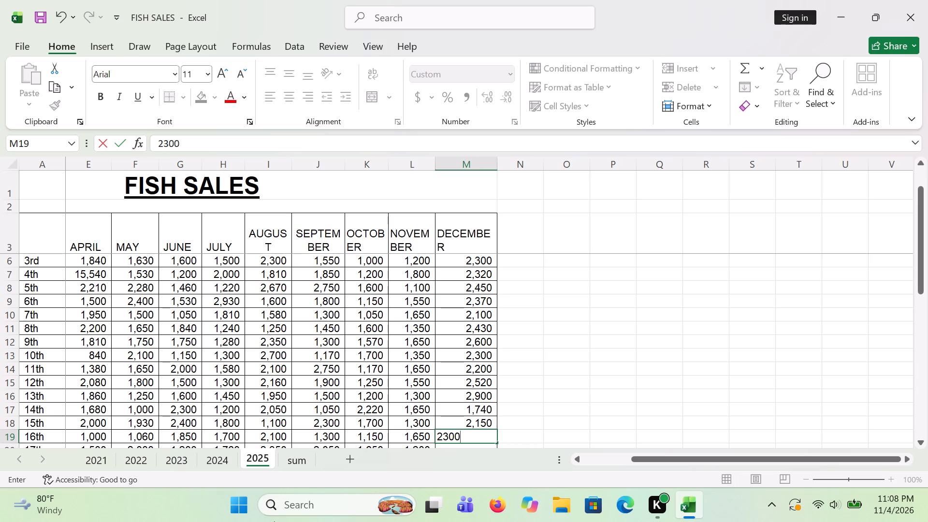
pyautogui.press('Return')
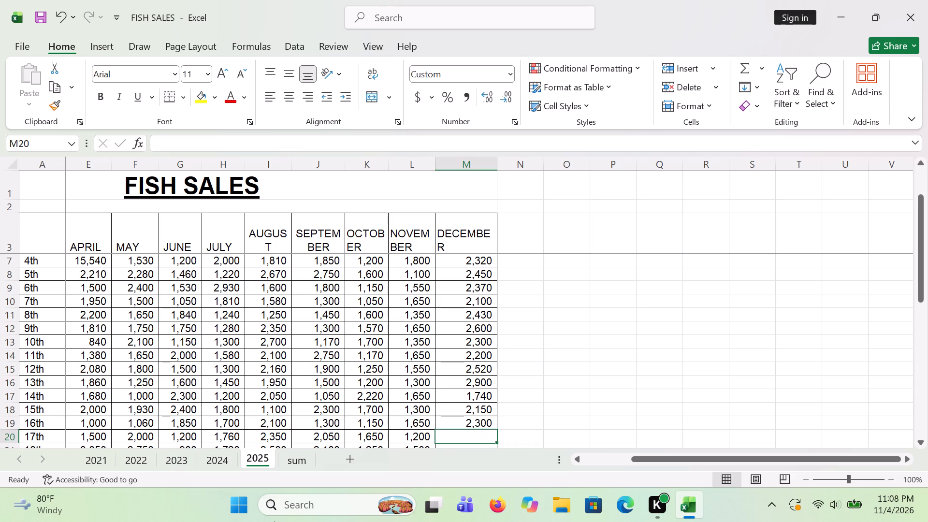
# Save the workbook with the December sales entered so far.
pyautogui.scroll(-3, 276, 521)
pyautogui.scroll(-1, 181, 521)
pyautogui.scroll(-3, 428, 471)
pyautogui.click(512, 357)
pyautogui.scroll(-4, 515, 356)
pyautogui.scroll(2, 515, 356)
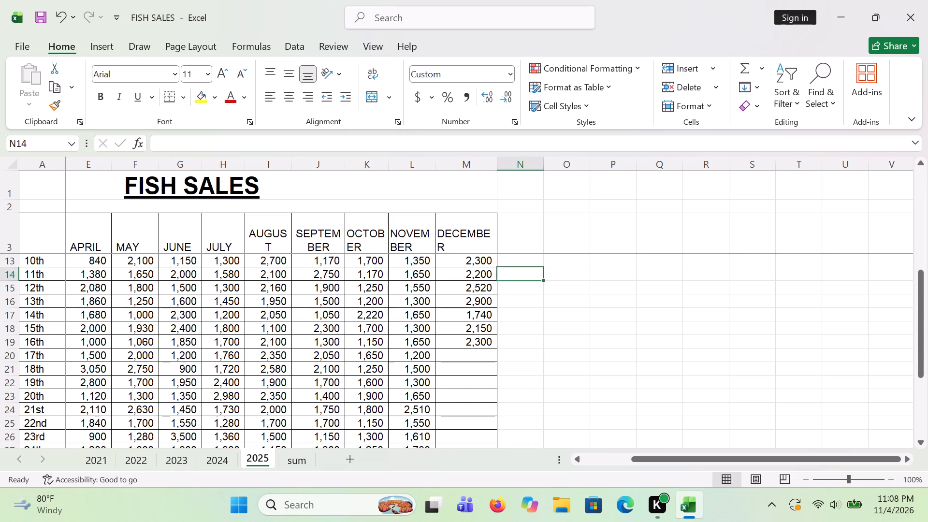
pyautogui.click(39, 14)
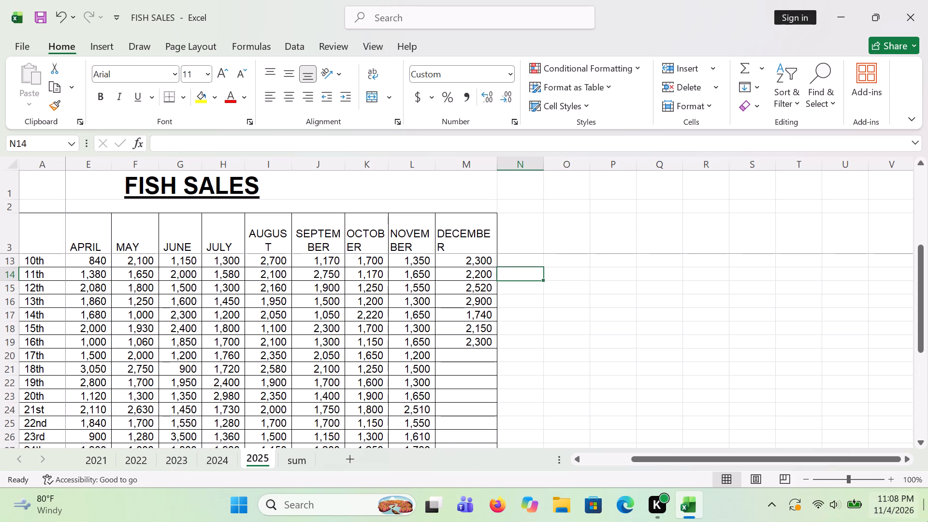
# Narrow the DECEMBER column slightly, to about the same width as the APRIL column.
pyautogui.doubleClick(916, 446)
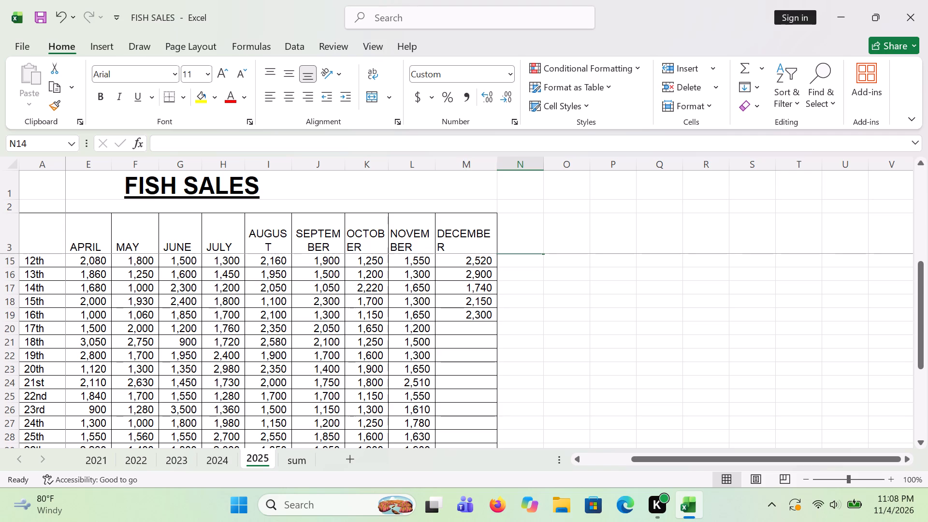
pyautogui.moveTo(493, 161); pyautogui.dragTo(478, 159)
# Enter December sales of 2900, 2200 and 1900 for the 17th to 19th.
pyautogui.click(445, 326)
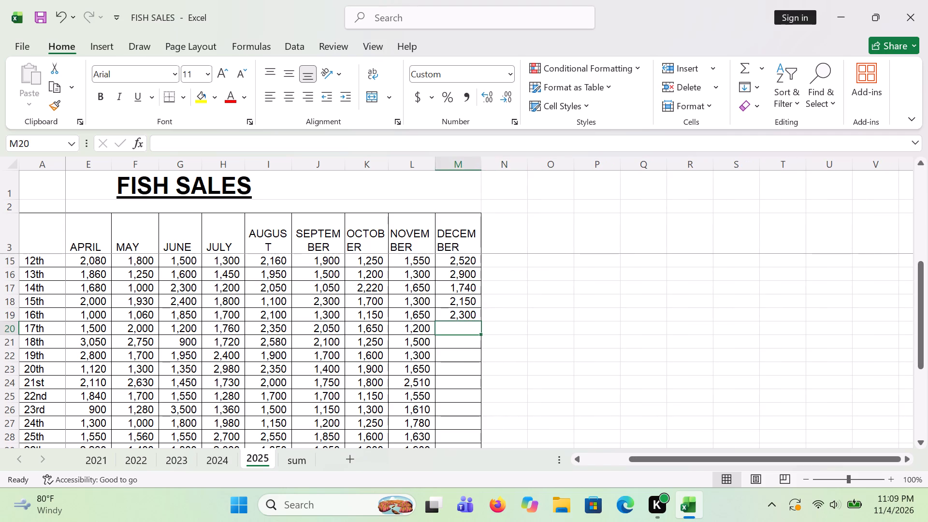
pyautogui.press('2')
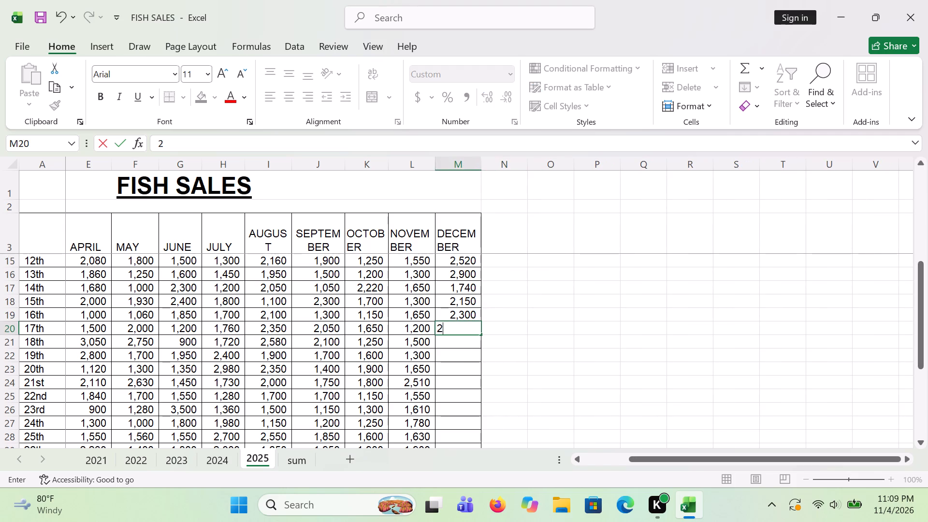
pyautogui.press('9')
pyautogui.write('00')
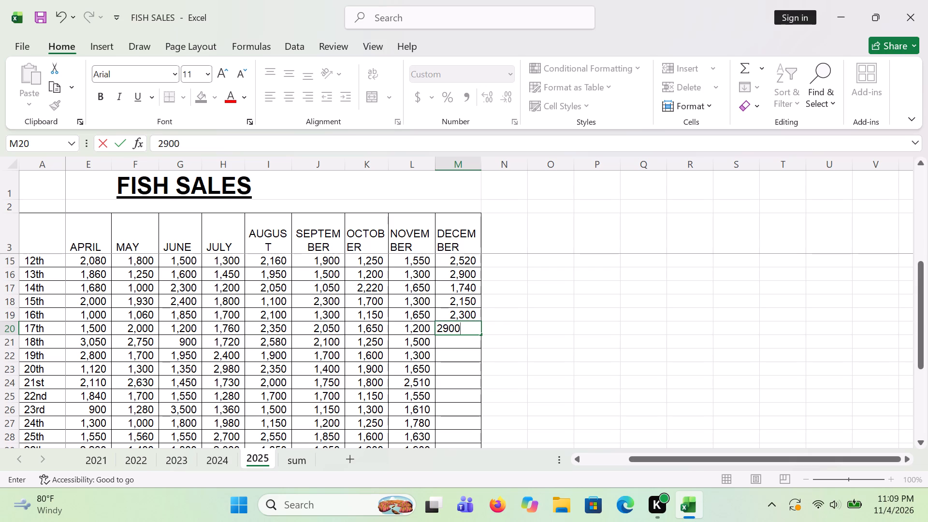
pyautogui.press('Return')
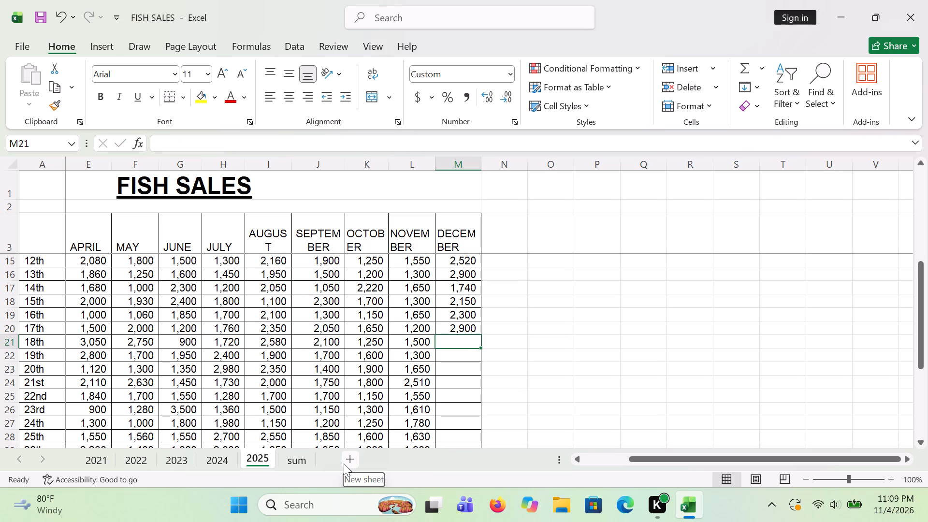
pyautogui.write('2200')
pyautogui.press('Return')
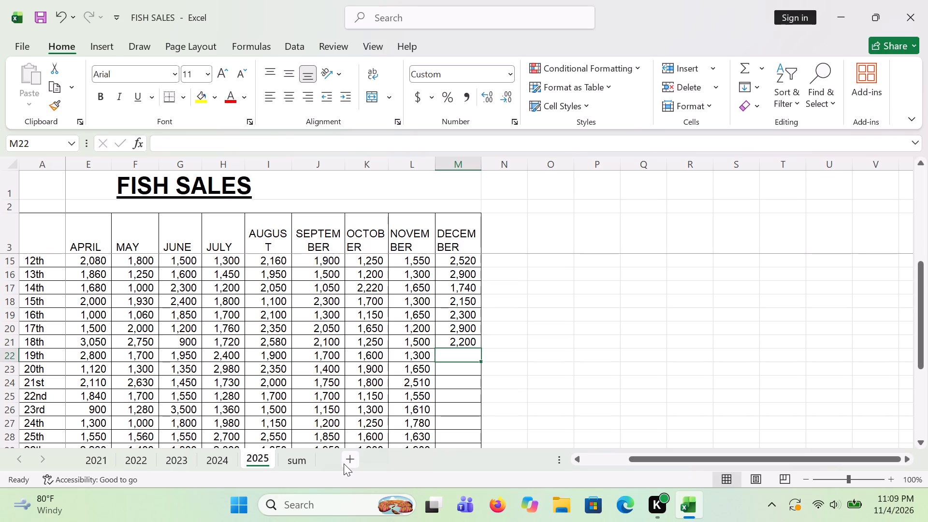
pyautogui.press('1')
pyautogui.write('900')
pyautogui.press('Return')
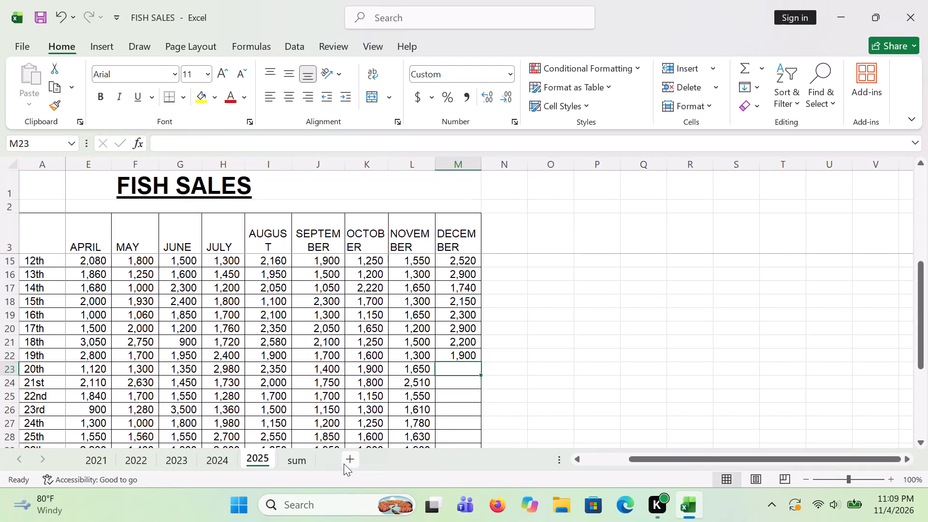
# Enter December sales of 2180 and 2550 for the 20th and 21st.
pyautogui.write('2180')
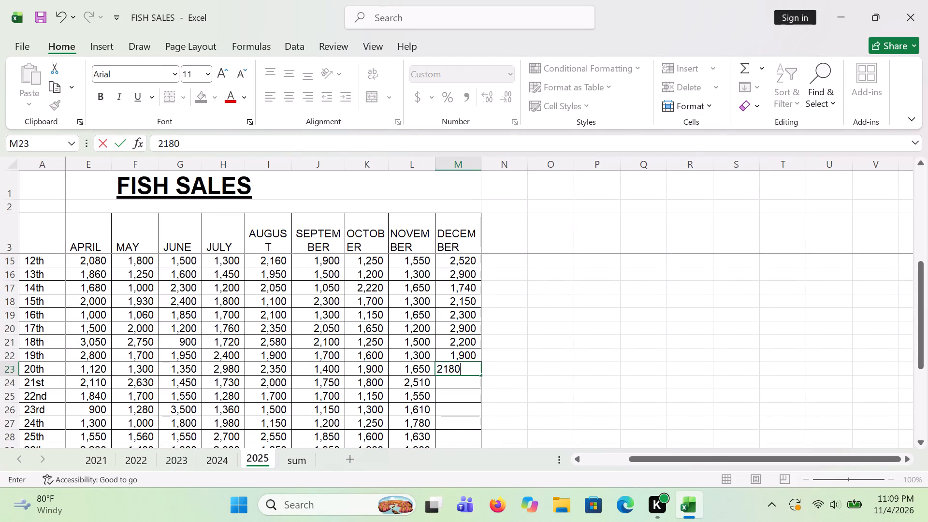
pyautogui.press('Return')
pyautogui.write('255')
pyautogui.press('0')
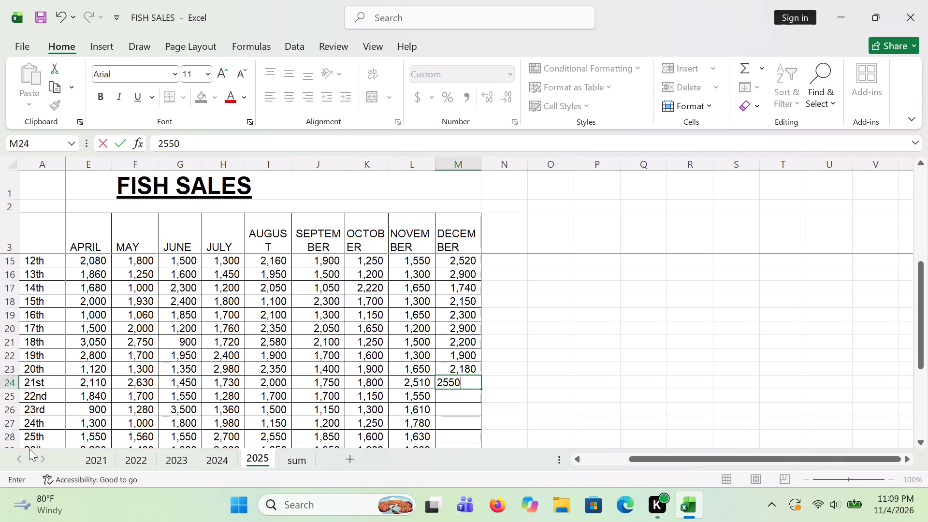
pyautogui.press('Return')
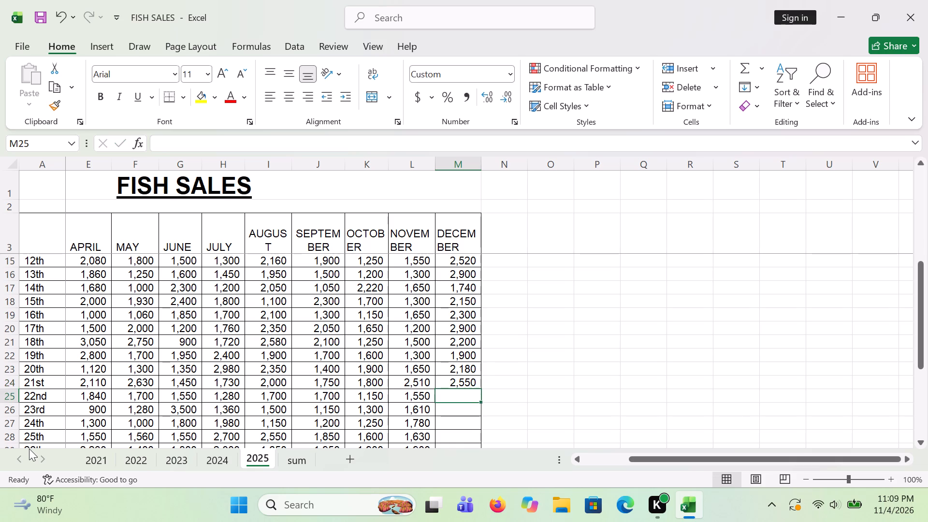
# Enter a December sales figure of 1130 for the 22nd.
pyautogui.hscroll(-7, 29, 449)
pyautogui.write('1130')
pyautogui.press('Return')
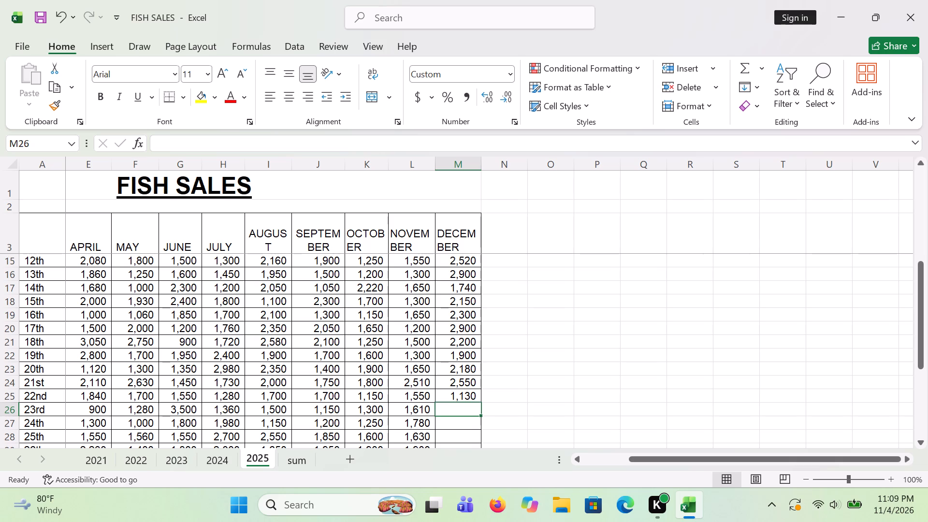
# Set the December sales figure for the 22nd to 2130, and save the workbook.
pyautogui.press('Up')
pyautogui.write('21')
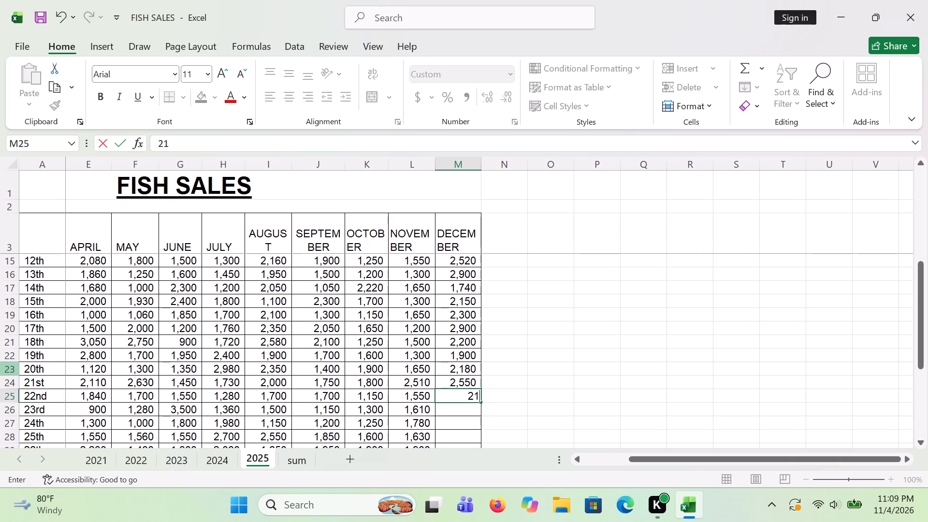
pyautogui.write('30')
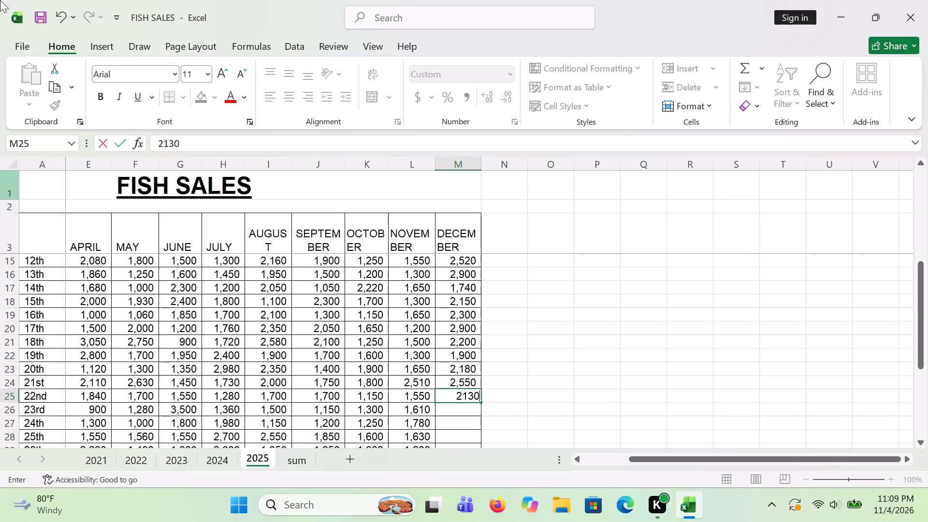
pyautogui.click(42, 19)
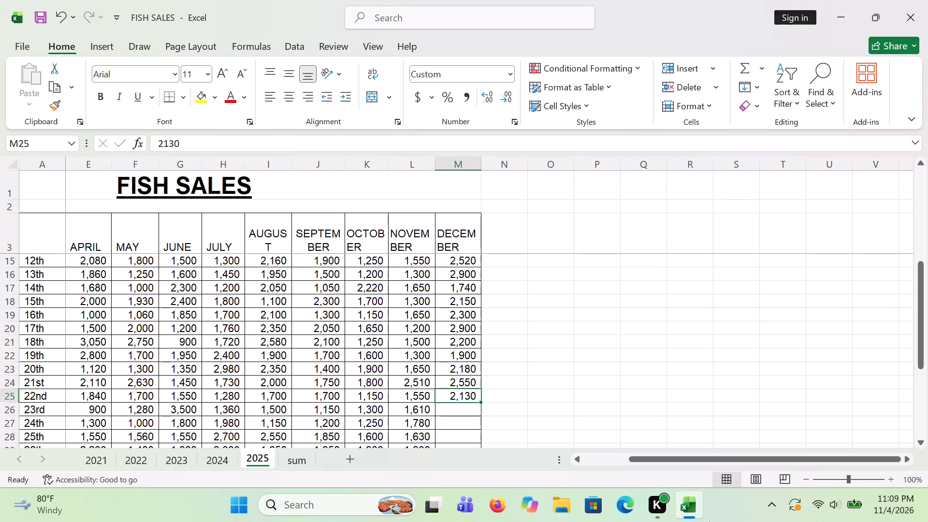
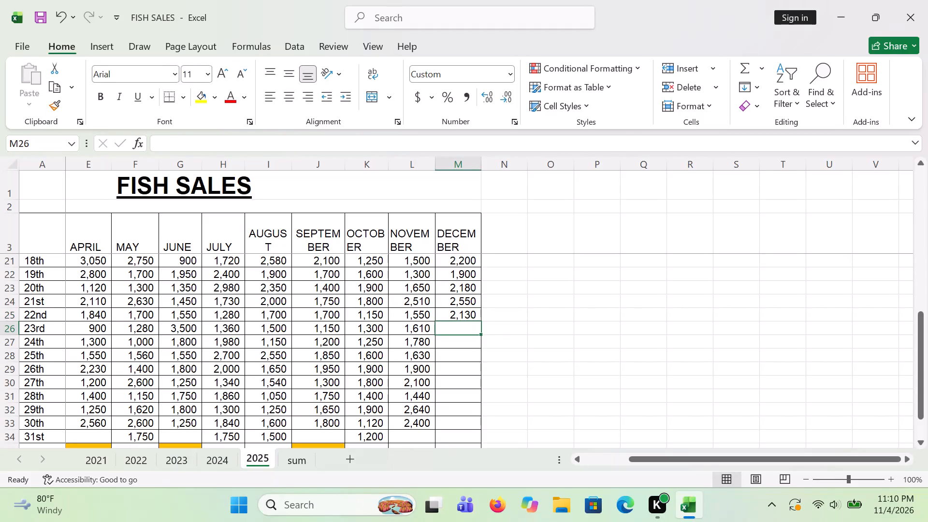
# Enter December sales of 3200, 2400 and 2450 for the 23rd to 25th.
pyautogui.write('3200')
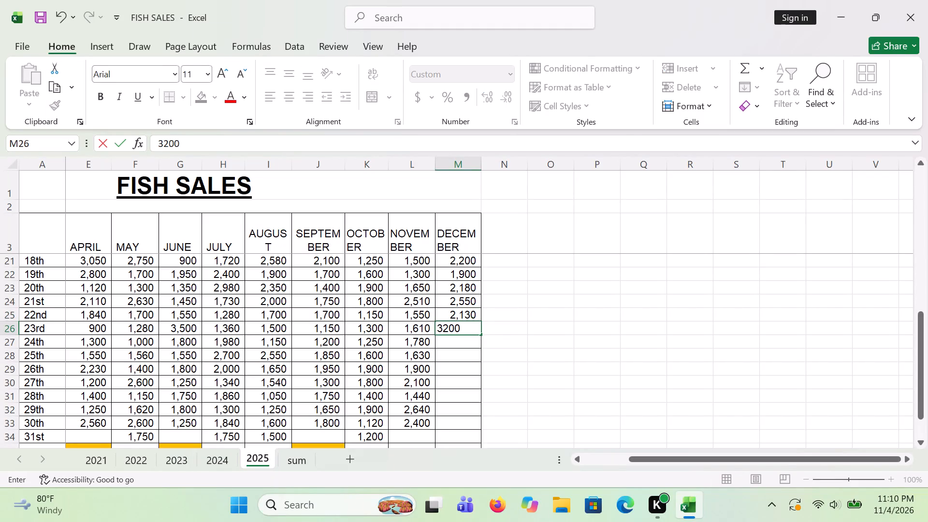
pyautogui.press('Return')
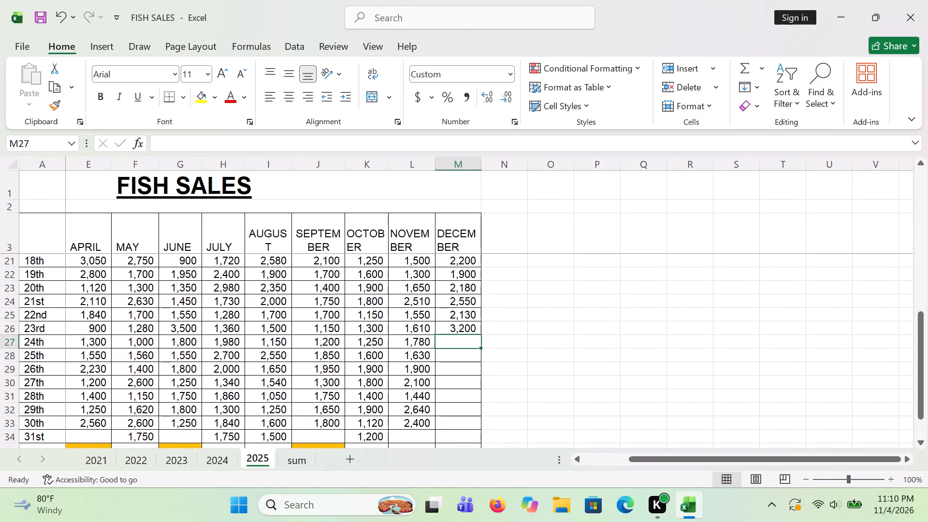
pyautogui.write('24')
pyautogui.write('00')
pyautogui.press('Return')
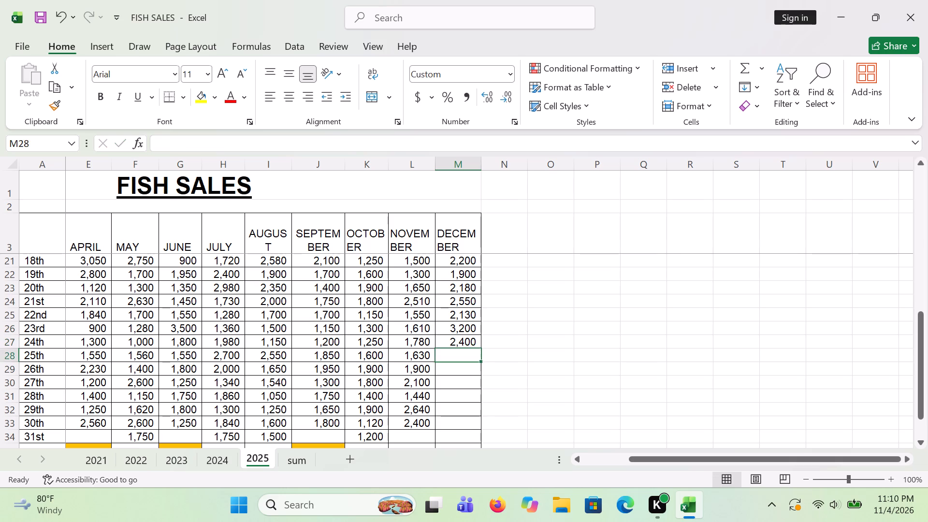
pyautogui.write('245')
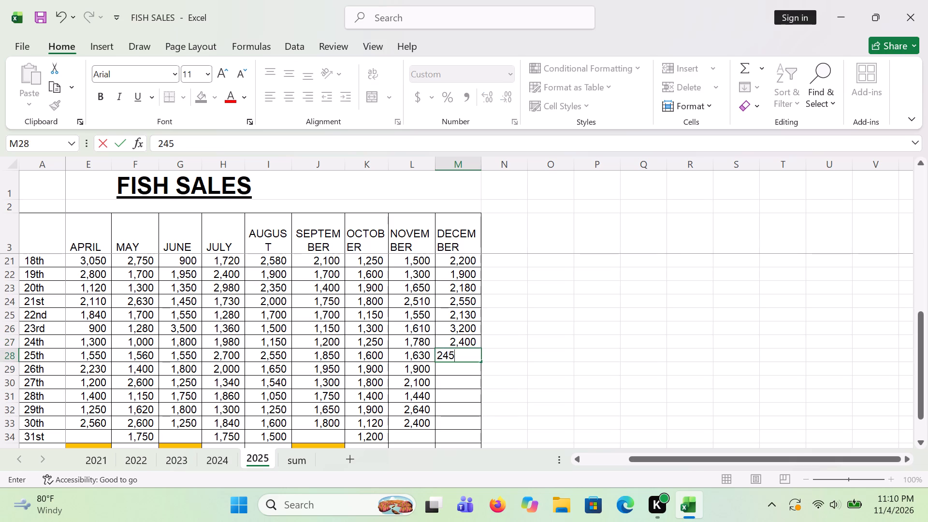
pyautogui.press('9')
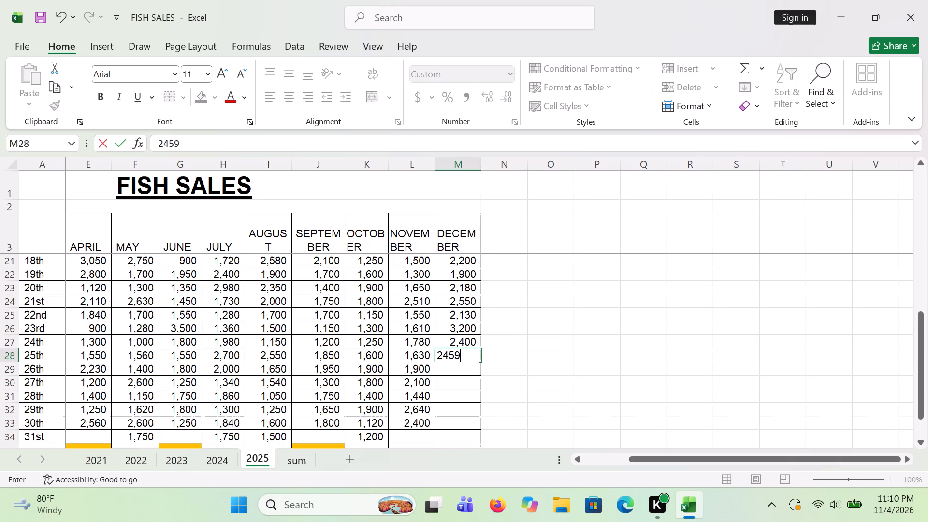
pyautogui.press('BackSpace')
pyautogui.press('0')
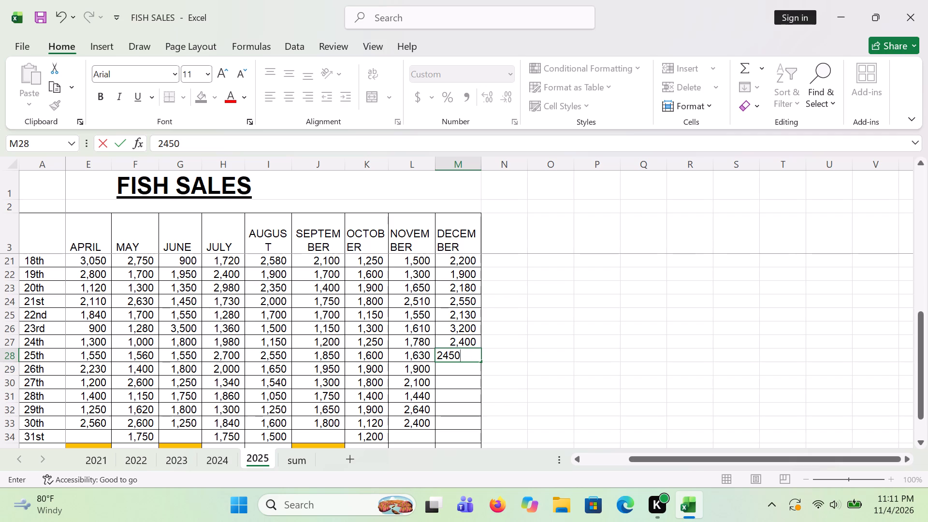
pyautogui.press('Return')
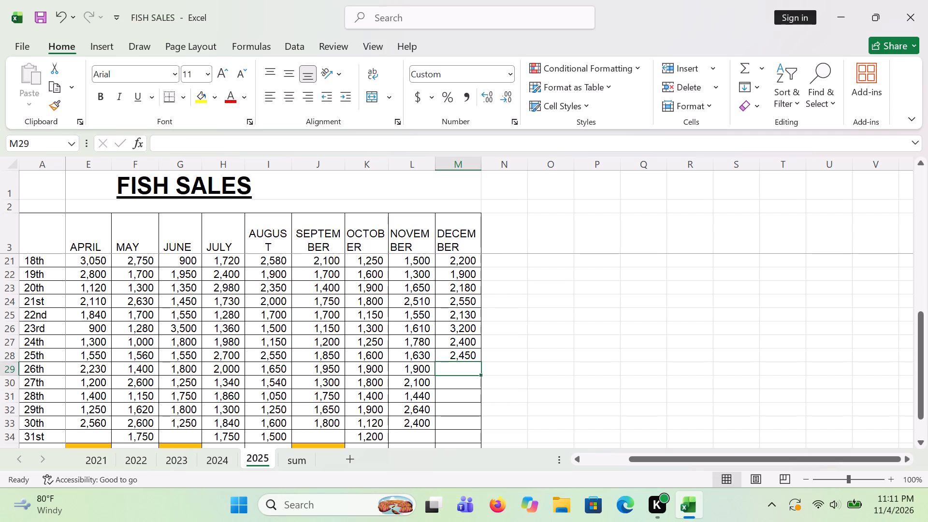
# Enter December sales of 2400, 2330 and 2630 for the 26th to 28th.
pyautogui.press('2')
pyautogui.write('400')
pyautogui.press('Return')
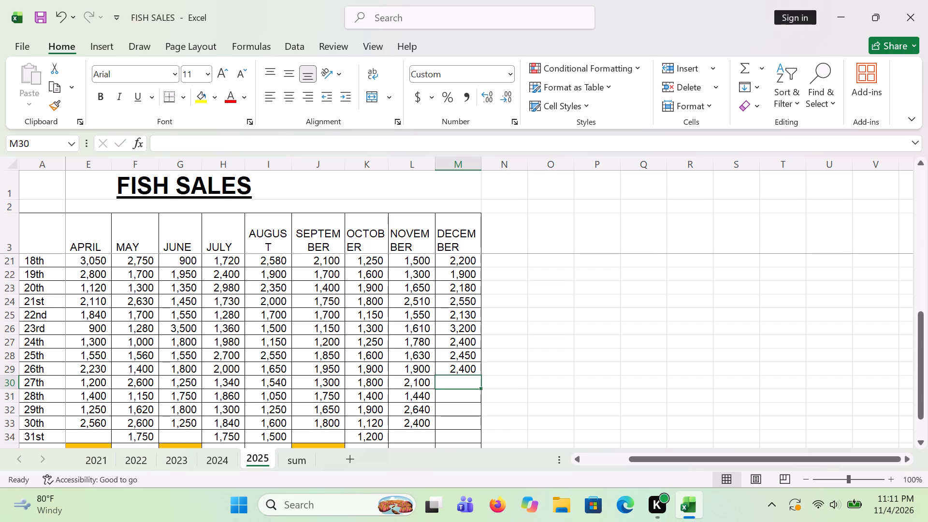
pyautogui.write('2330')
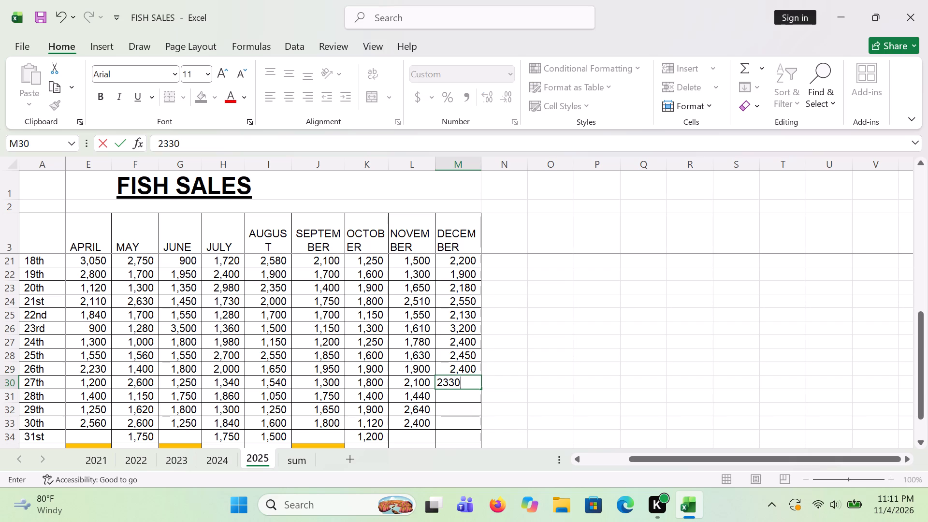
pyautogui.press('Return')
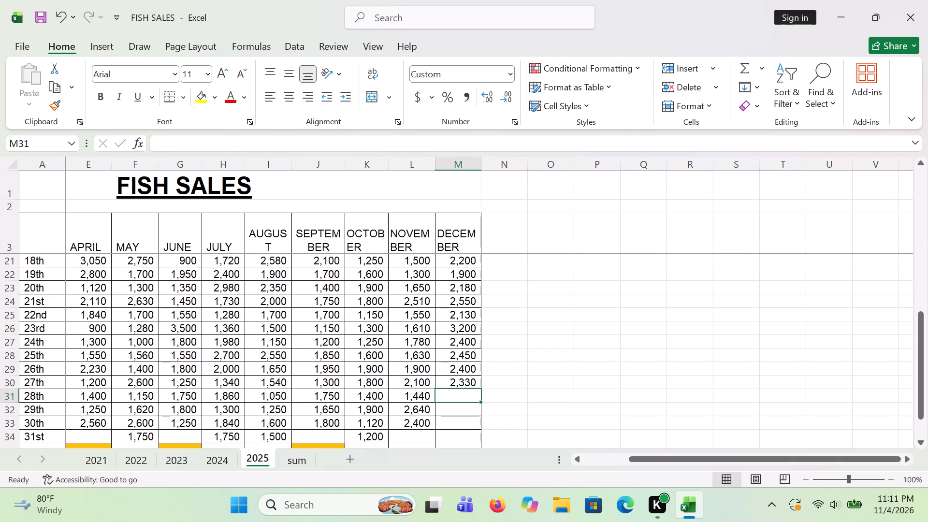
pyautogui.press('2')
pyautogui.write('630')
pyautogui.press('Return')
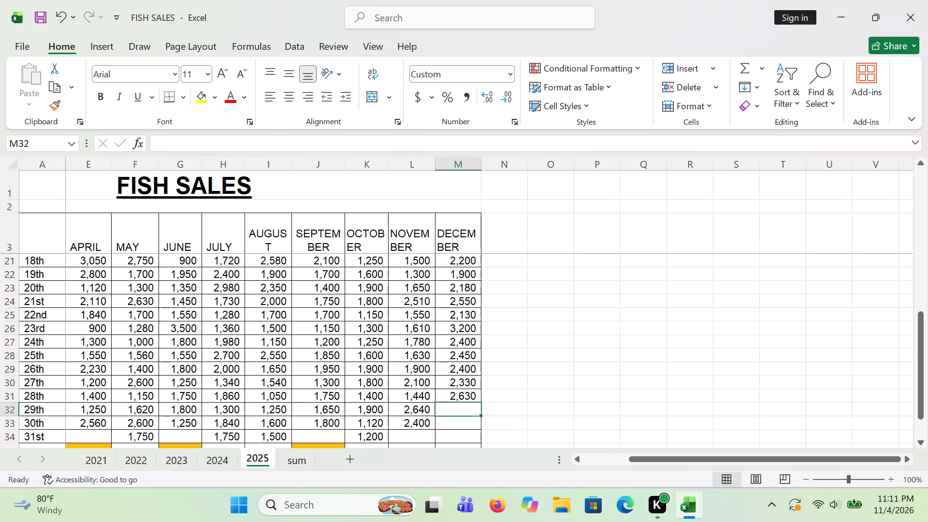
# Enter December sales of 1880 and 1950 for the 29th and 30th.
pyautogui.press('1')
pyautogui.write('880')
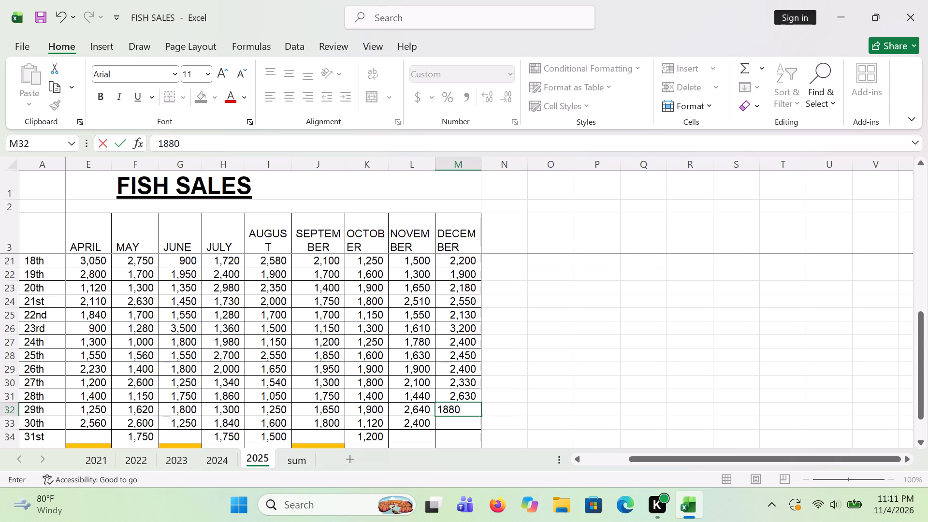
pyautogui.press('Return')
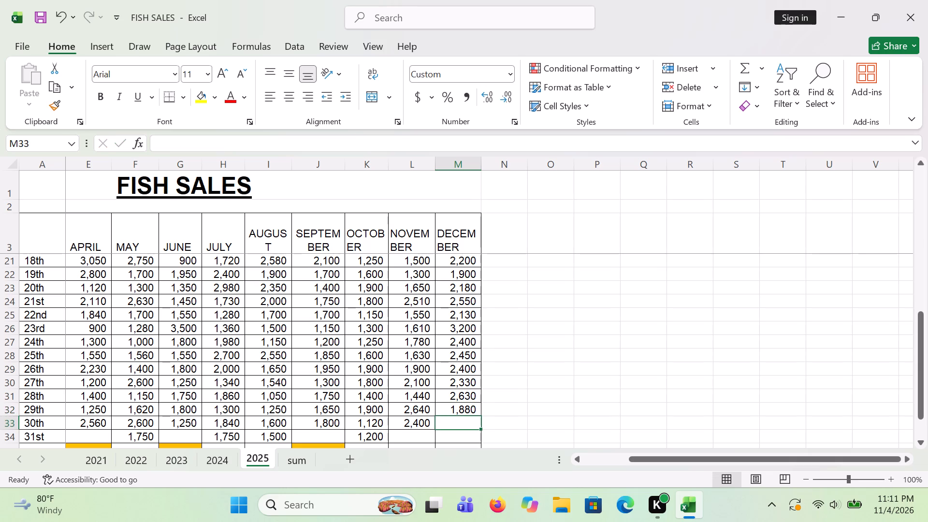
pyautogui.press('1')
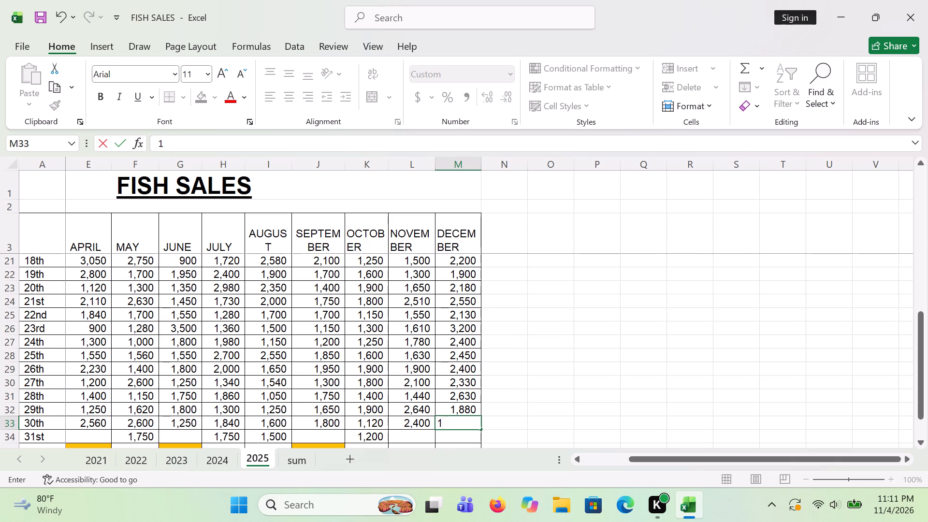
pyautogui.press('9')
pyautogui.write('50')
pyautogui.press('Return')
# Enter 2300 in the November column for the 31st.
pyautogui.scroll(-4, 416, 318)
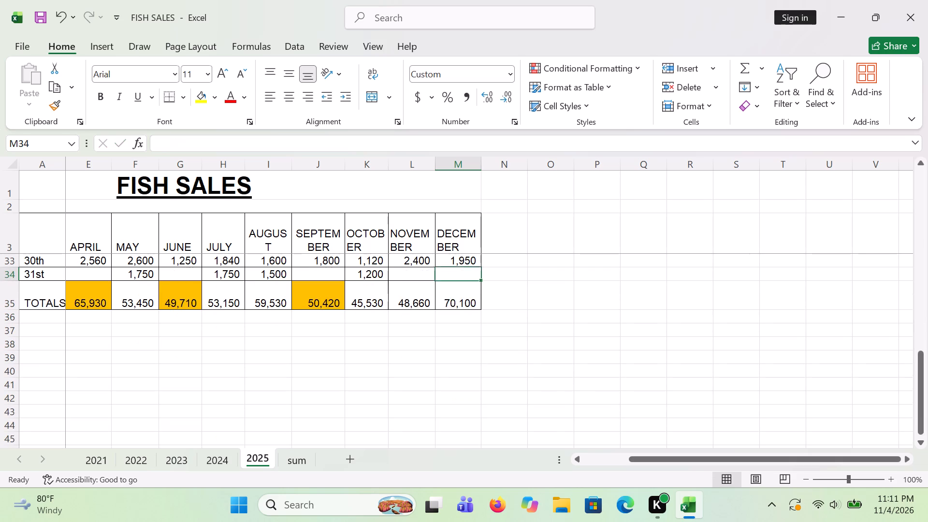
pyautogui.scroll(1, 416, 318)
pyautogui.click(417, 318)
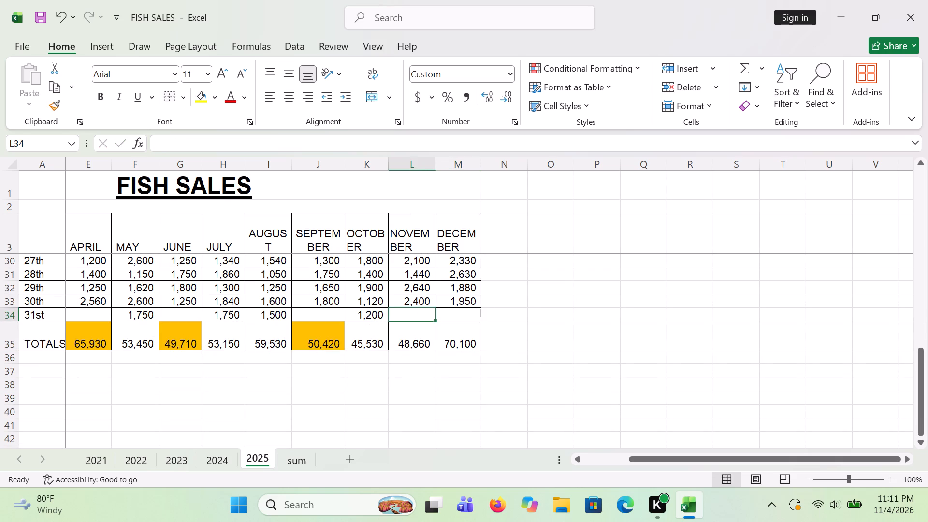
pyautogui.write('2300')
pyautogui.press('Return')
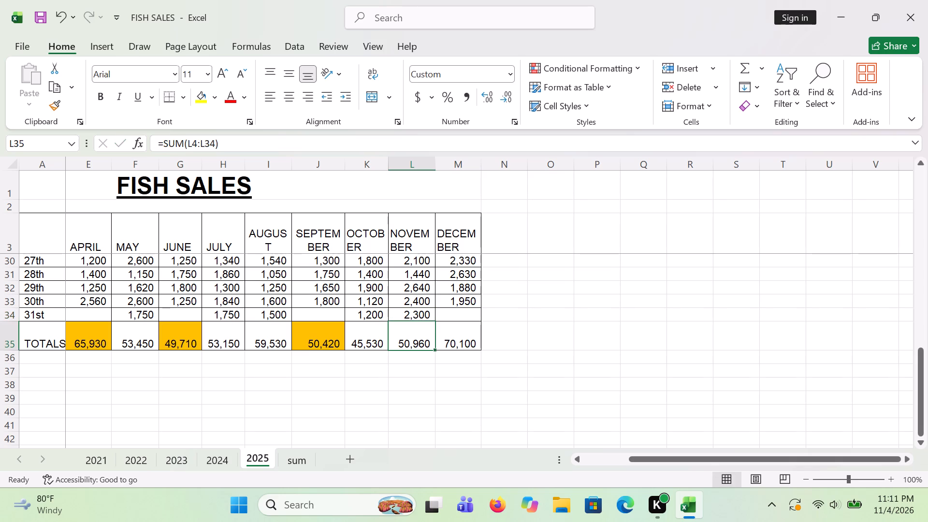
# Enter a December sales figure of 2300 for the 31st, and save the workbook.
pyautogui.click(459, 316)
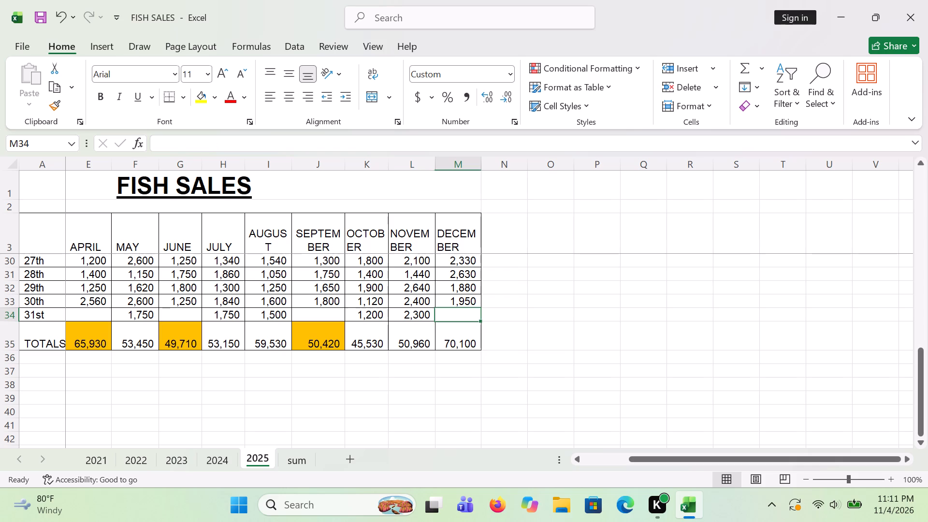
pyautogui.write('23')
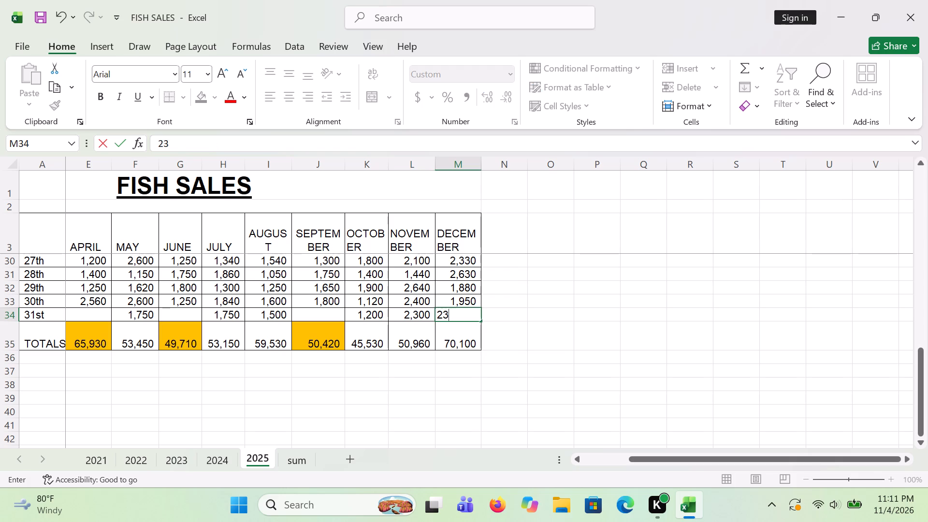
pyautogui.write('00')
pyautogui.press('Return')
pyautogui.hotkey('ctrl', 's')
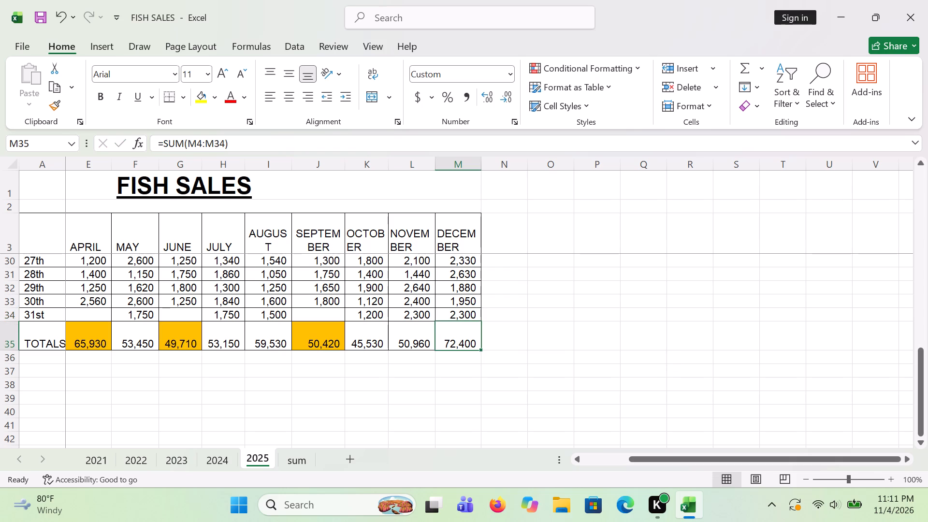
# Review the December figures and set the sales for the 17th to 1900.
pyautogui.scroll(2, 511, 342)
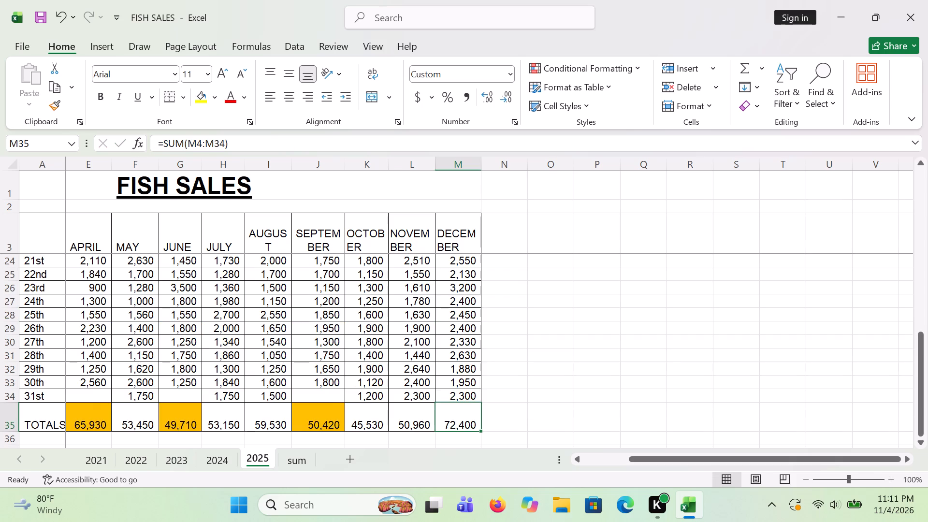
pyautogui.scroll(14, 506, 330)
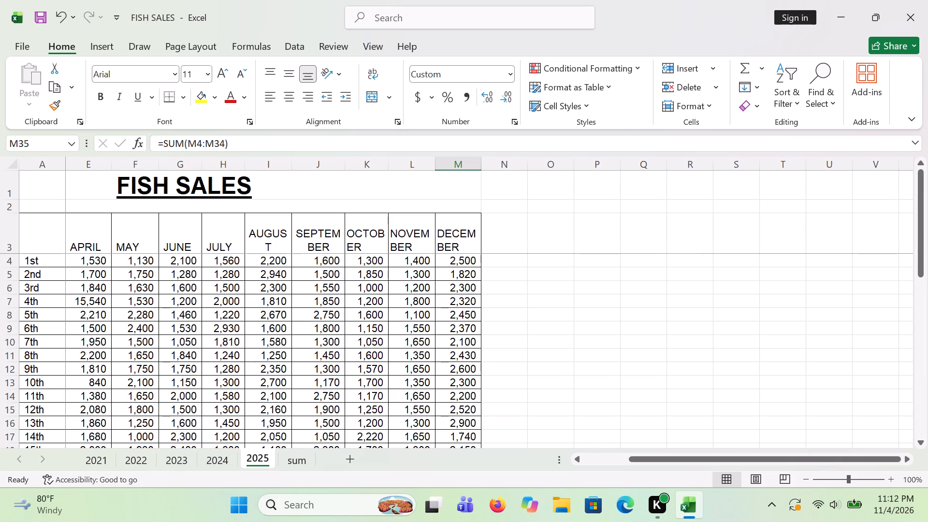
pyautogui.scroll(-4, 494, 323)
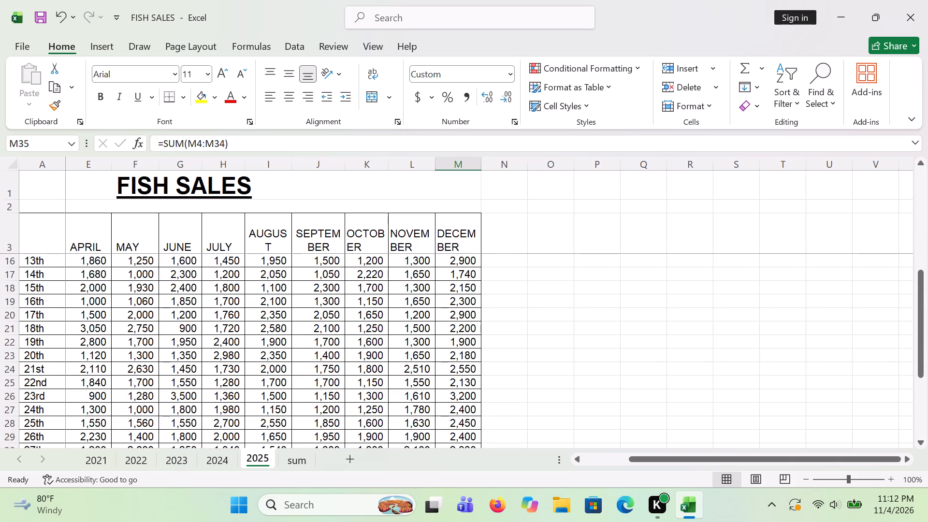
pyautogui.click(446, 319)
pyautogui.write('1900')
pyautogui.click(457, 388)
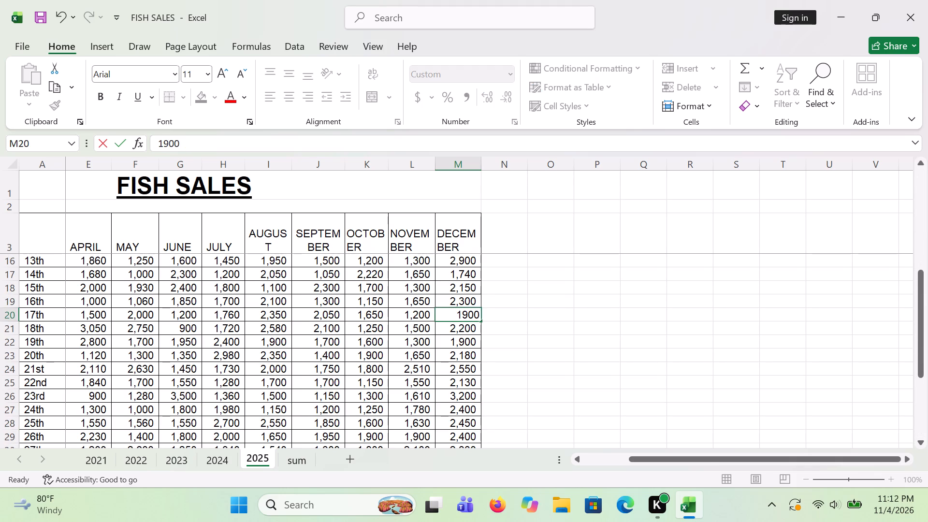
# Check the December figures again and set the sales for the 9th to 1600.
pyautogui.scroll(-2, 482, 382)
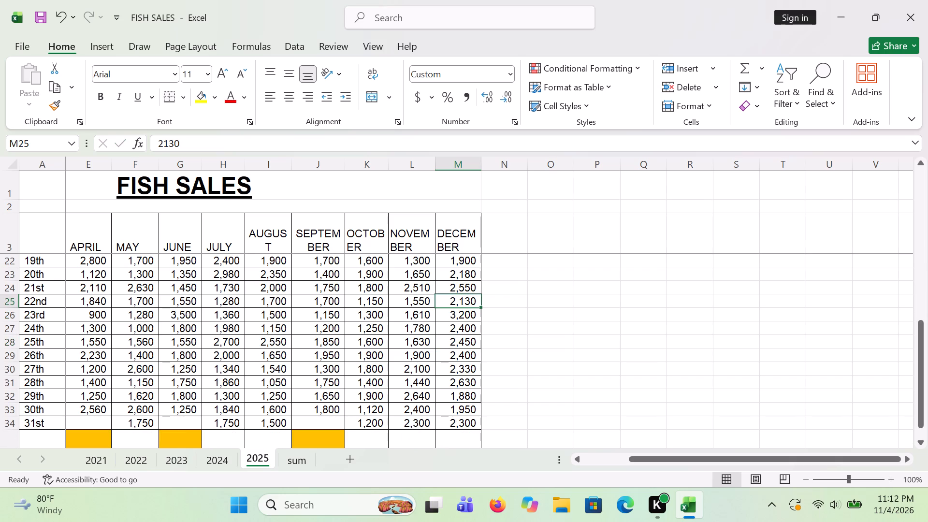
pyautogui.scroll(3, 481, 429)
pyautogui.scroll(-4, 481, 426)
pyautogui.scroll(4, 481, 426)
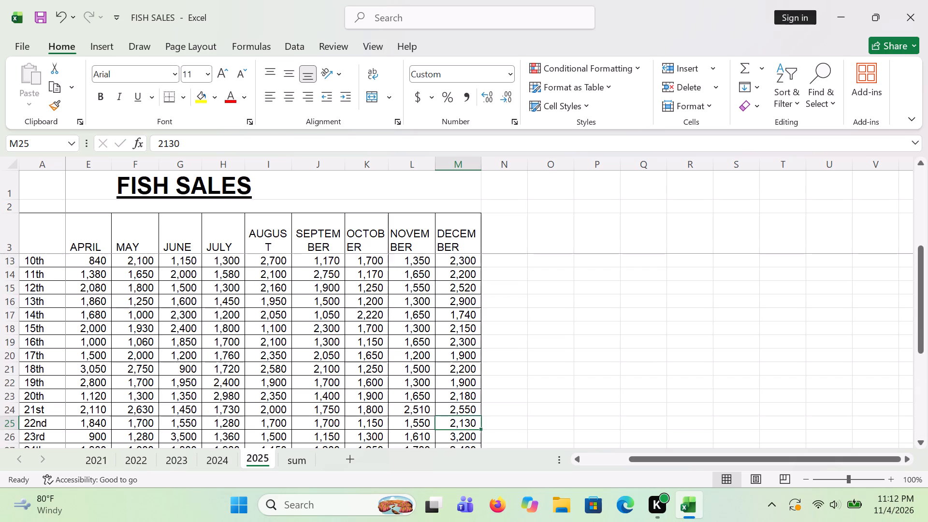
pyautogui.scroll(9, 481, 425)
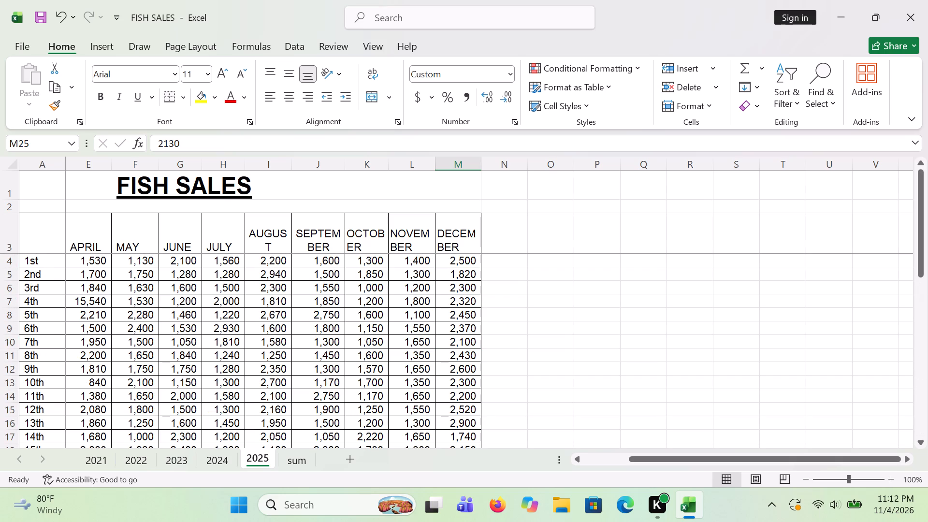
pyautogui.click(474, 258)
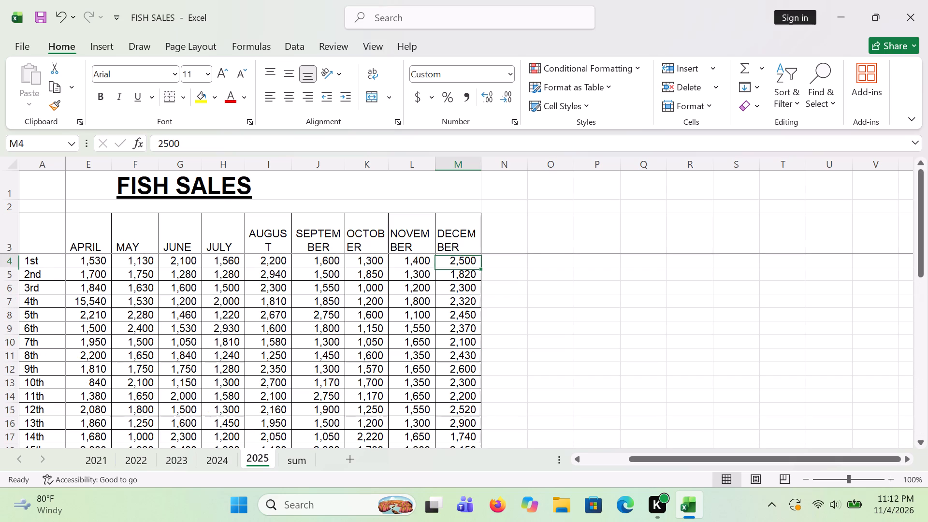
pyautogui.click(474, 383)
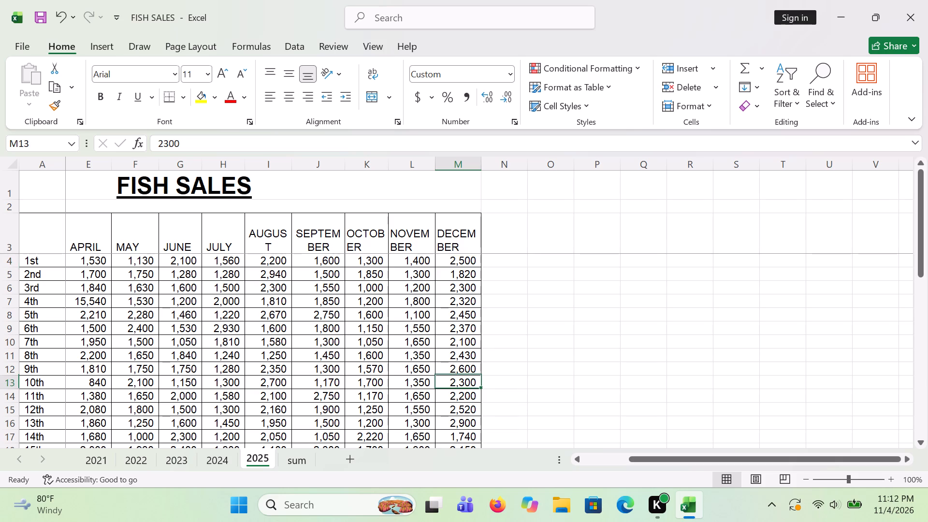
pyautogui.click(474, 369)
pyautogui.write('1600')
pyautogui.press('Return')
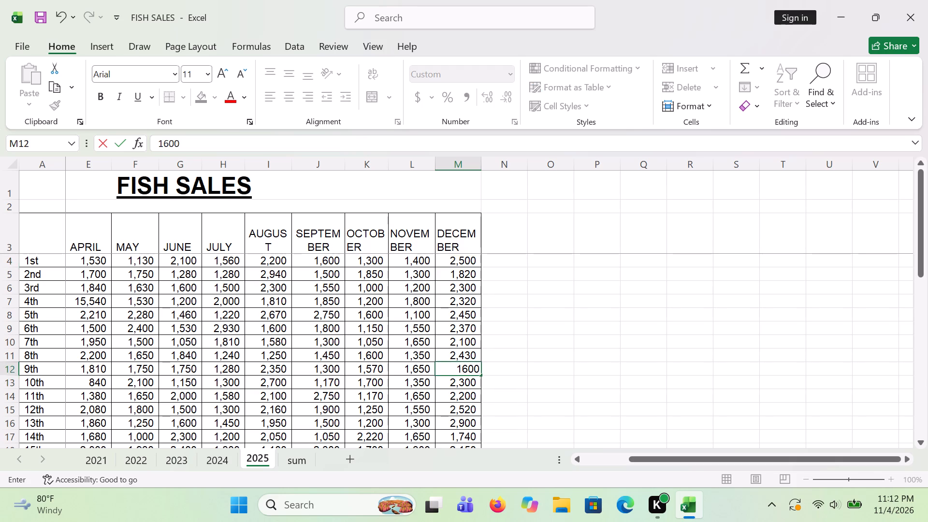
# Set the December sales figure for the 1st to 1500.
pyautogui.click(462, 262)
pyautogui.write('1500')
pyautogui.press('Return')
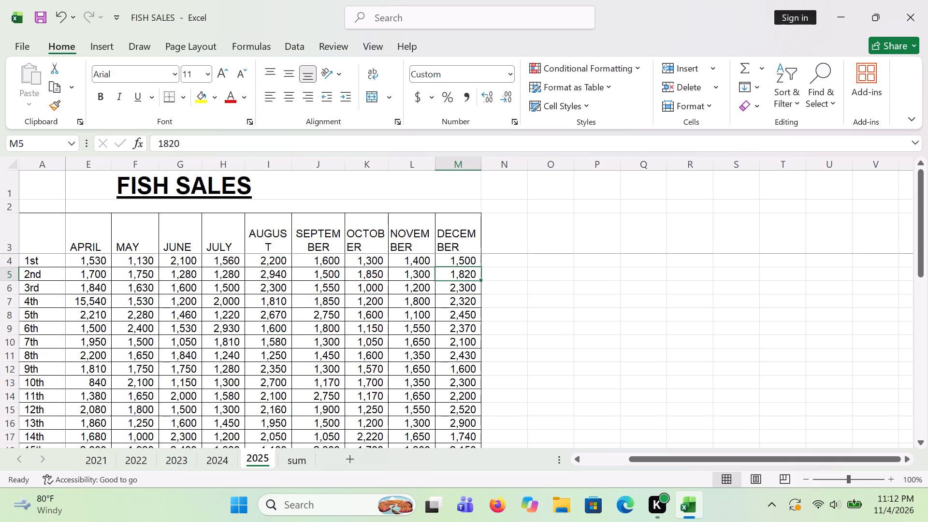
# Set the December sales figure for the 26th to 1400.
pyautogui.scroll(-7, 620, 327)
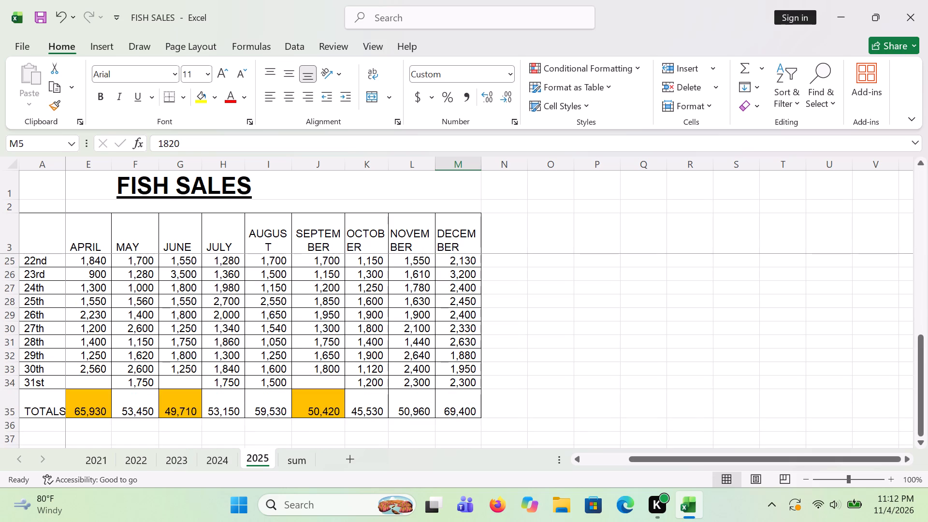
pyautogui.click(469, 316)
pyautogui.press('1')
pyautogui.write('400')
pyautogui.press('Return')
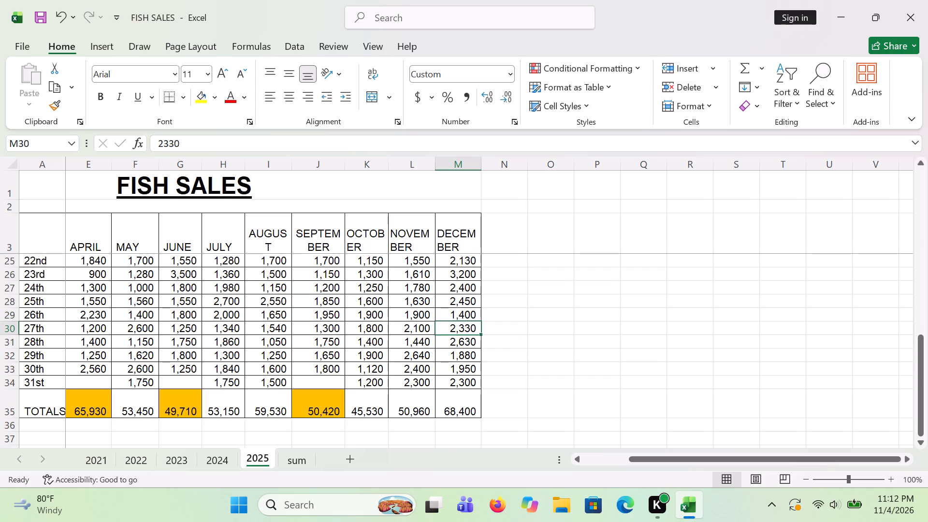
# Set the December sales figure for the 23rd to 2200.
pyautogui.click(447, 272)
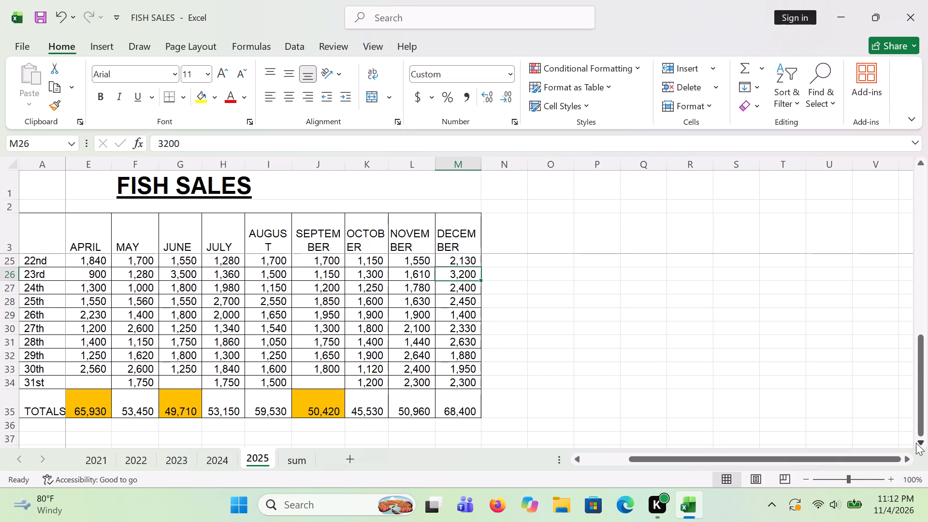
pyautogui.write('12')
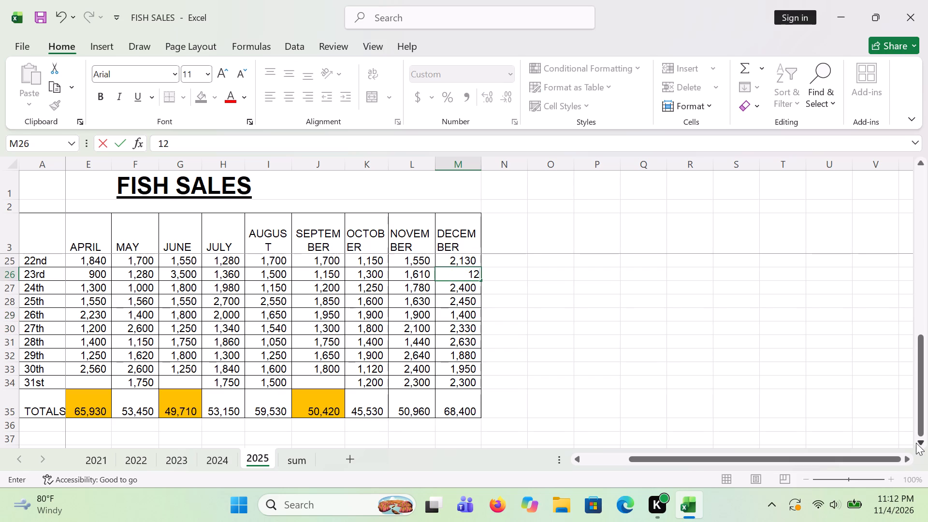
pyautogui.press('BackSpace')
pyautogui.press('BackSpace')
pyautogui.write('2200')
pyautogui.press('Return')
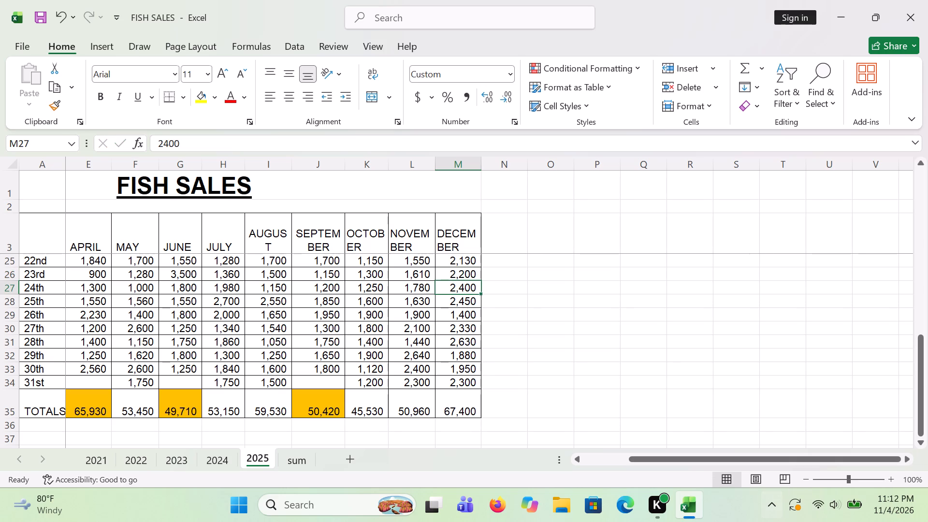
# Set the December sales figure for the 28th to 2000.
pyautogui.click(466, 344)
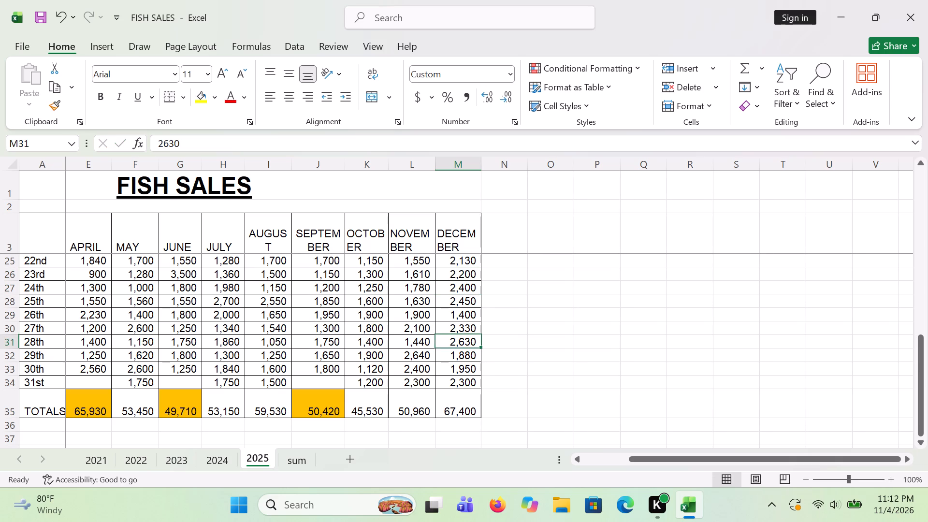
pyautogui.press('2')
pyautogui.write('000')
pyautogui.press('Return')
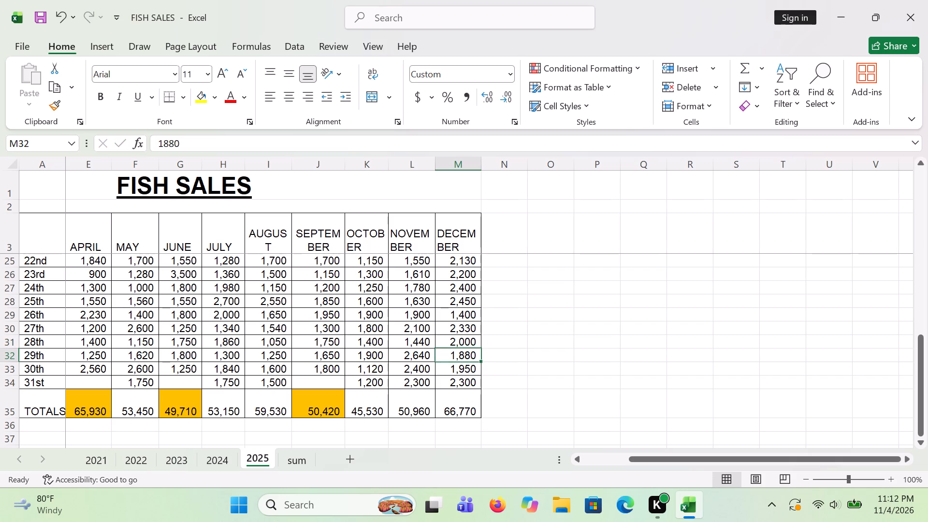
# Save the workbook with the adjusted December figures.
pyautogui.scroll(11, 517, 339)
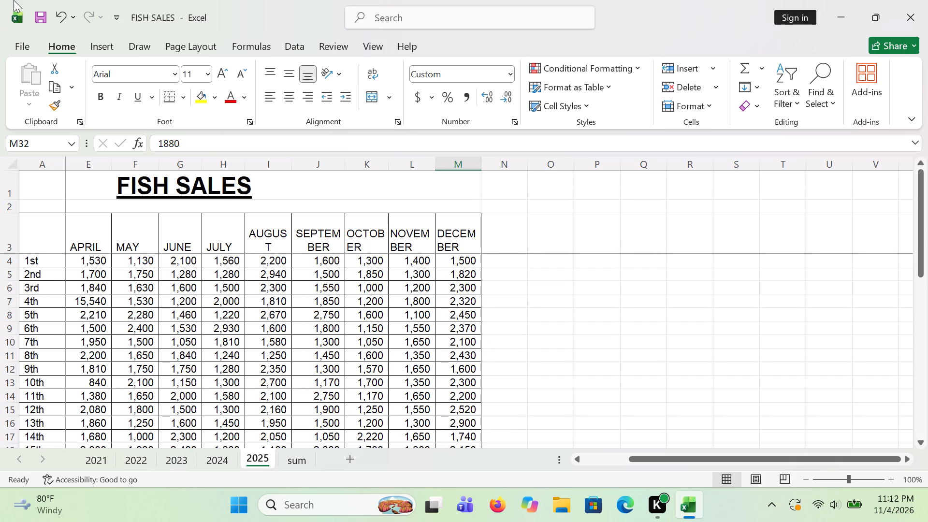
pyautogui.click(42, 17)
# Review the daily sales on the 2025 sheet from the 1st to the 31st along with the monthly totals.
pyautogui.scroll(-6, 485, 313)
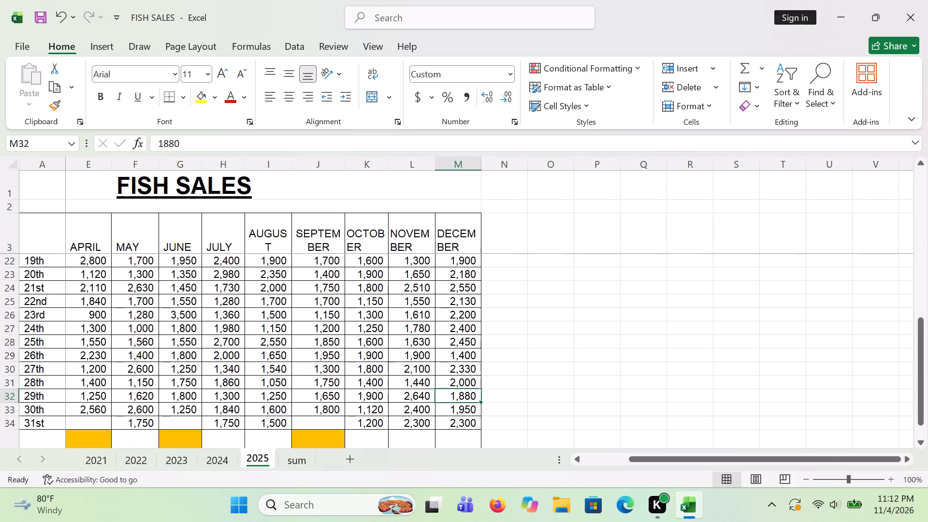
pyautogui.scroll(-3, 485, 312)
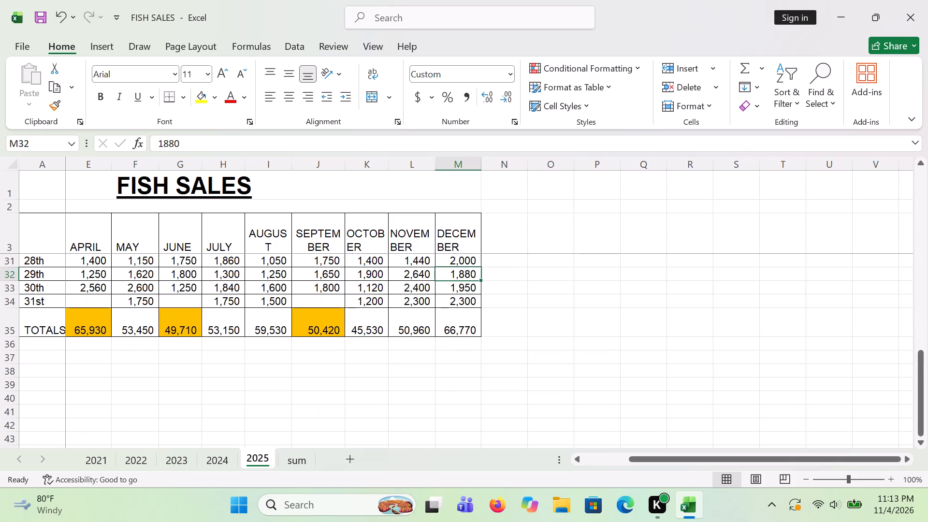
pyautogui.scroll(4, 475, 321)
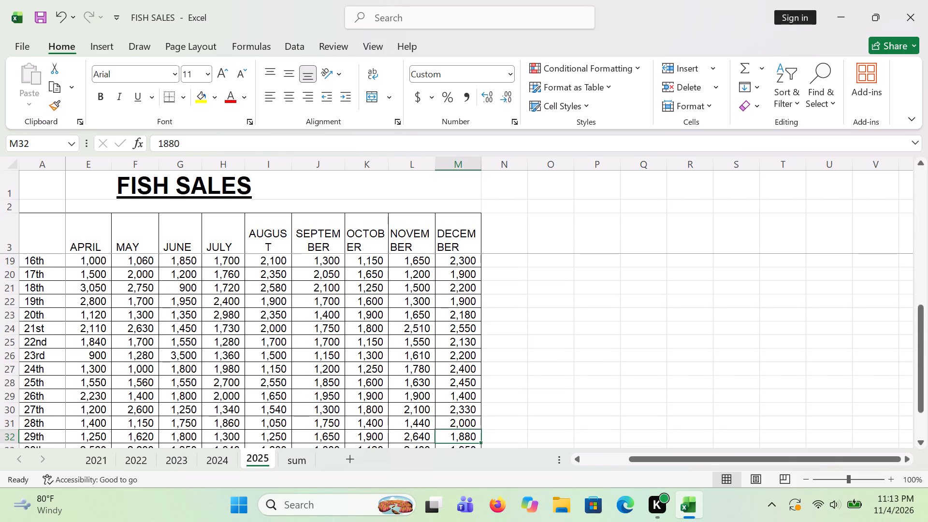
pyautogui.scroll(1, 475, 317)
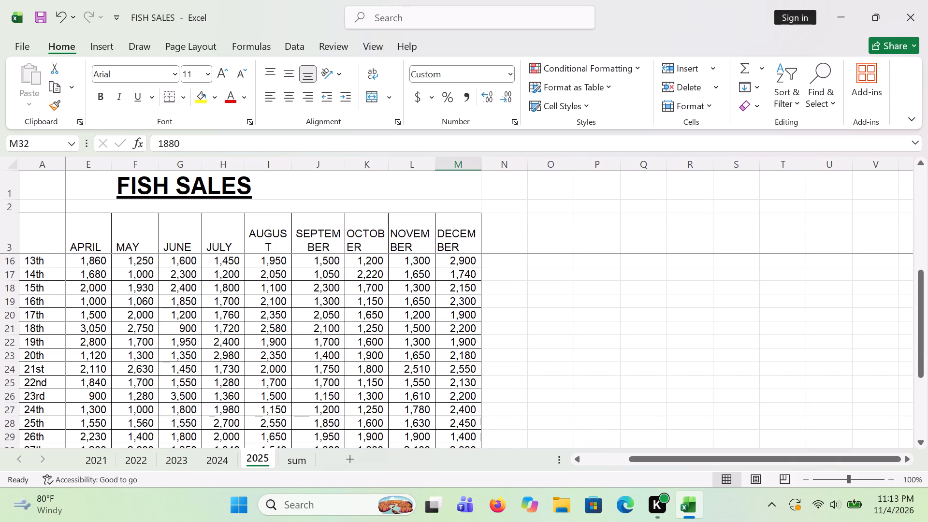
pyautogui.scroll(11, 475, 317)
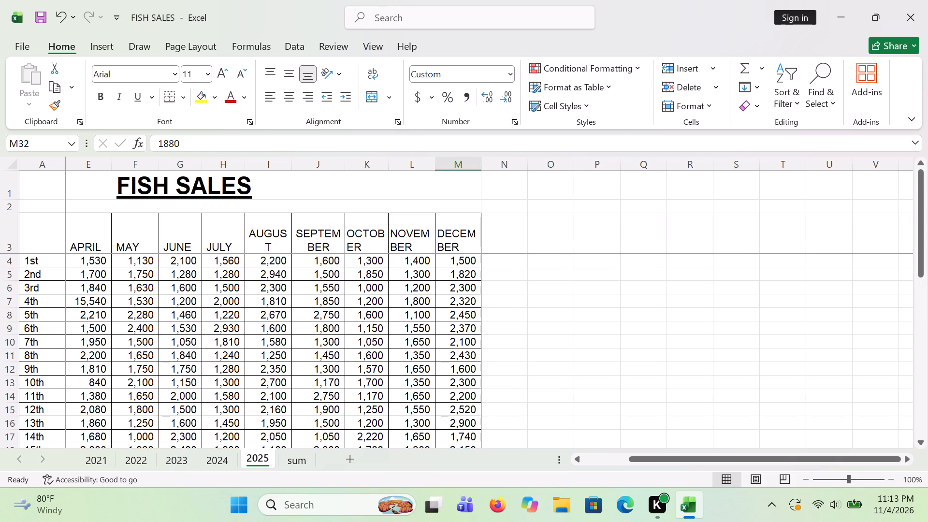
pyautogui.scroll(-3, 475, 317)
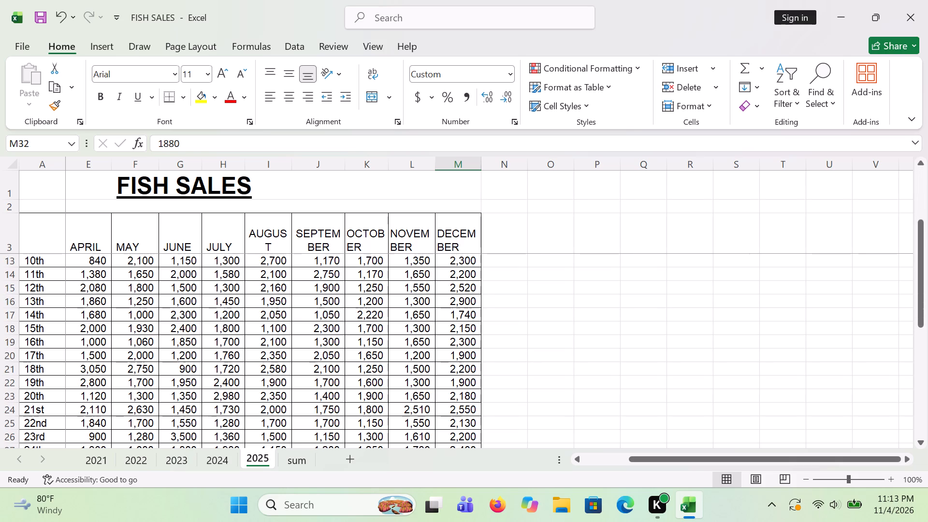
pyautogui.scroll(-2, 475, 317)
pyautogui.scroll(3, 475, 317)
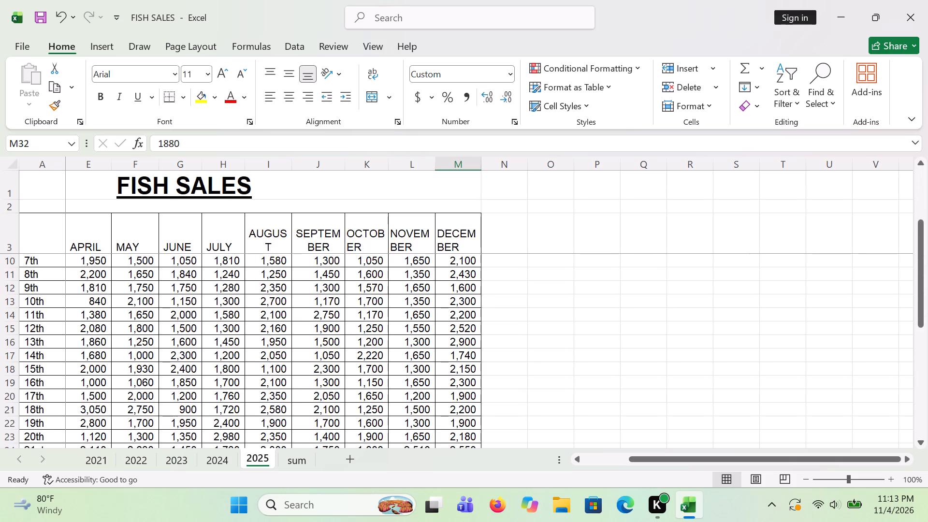
pyautogui.scroll(5, 475, 317)
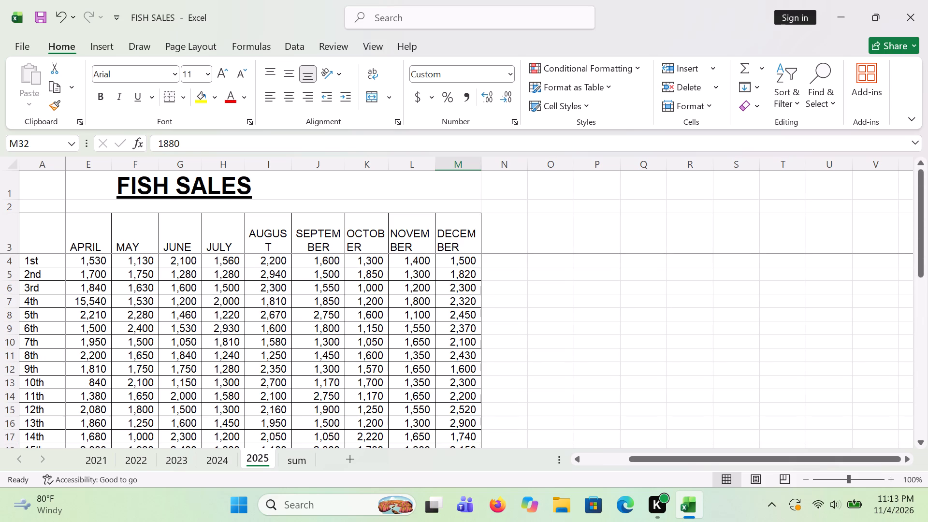
pyautogui.scroll(6, 477, 305)
# Save the workbook again.
pyautogui.click(39, 11)
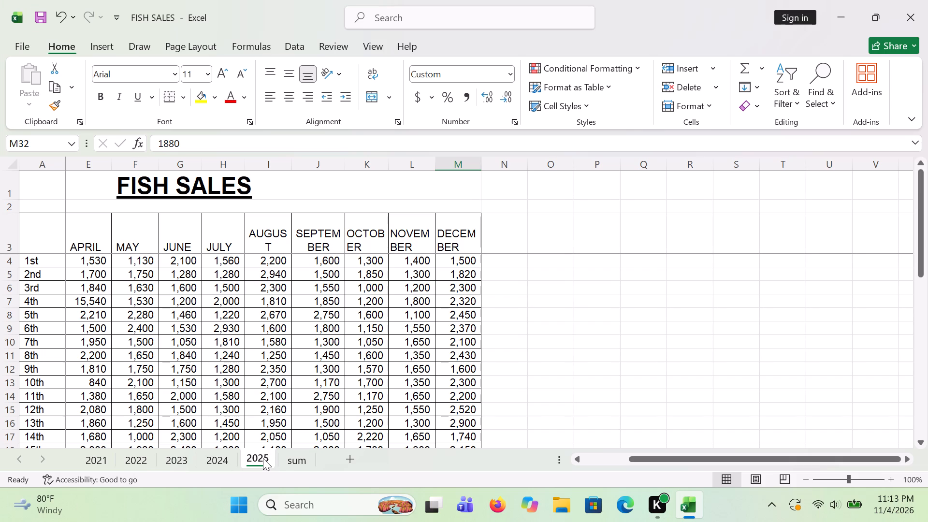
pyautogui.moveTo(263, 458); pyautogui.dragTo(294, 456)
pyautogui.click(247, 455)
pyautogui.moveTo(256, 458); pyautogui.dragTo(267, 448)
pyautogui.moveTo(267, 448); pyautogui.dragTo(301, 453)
# Create a copy of the 2025 sheet in the same workbook and place it between the 2025 and sum sheets.
pyautogui.rightClick(253, 456)
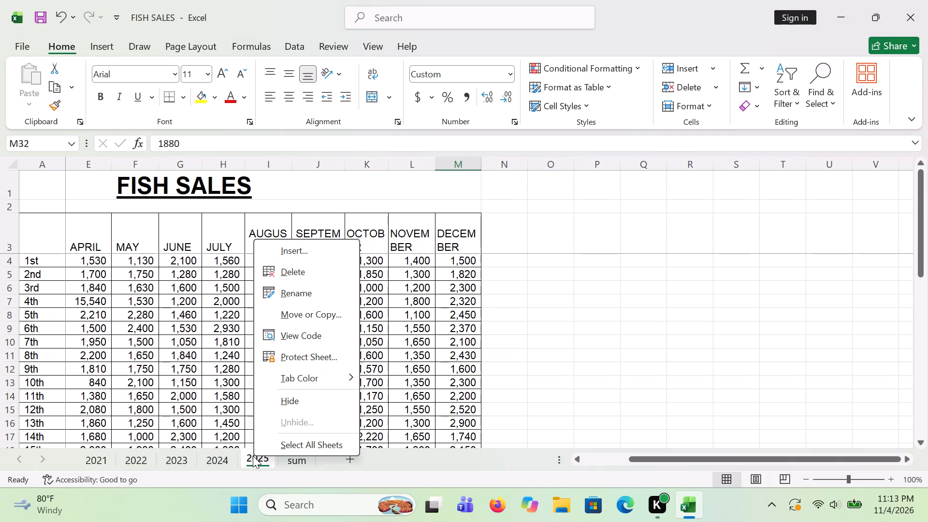
pyautogui.click(334, 313)
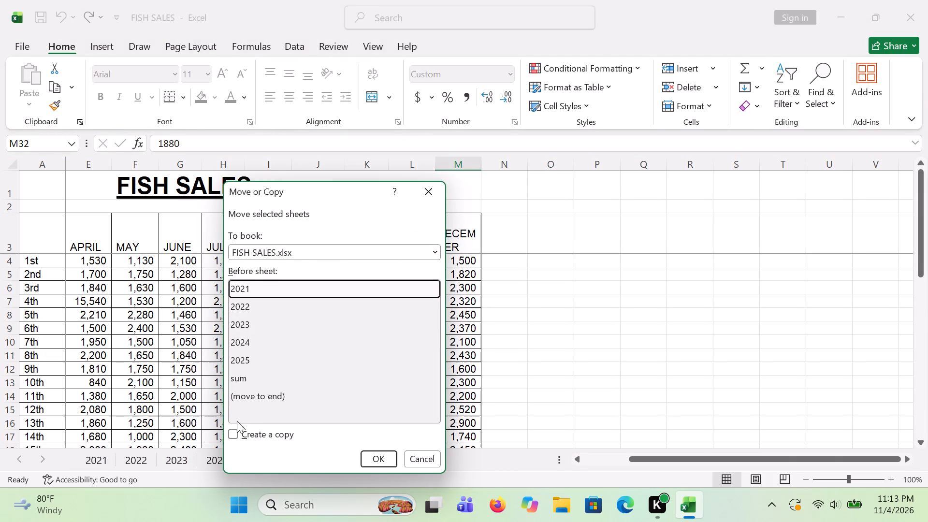
pyautogui.click(228, 430)
pyautogui.click(252, 397)
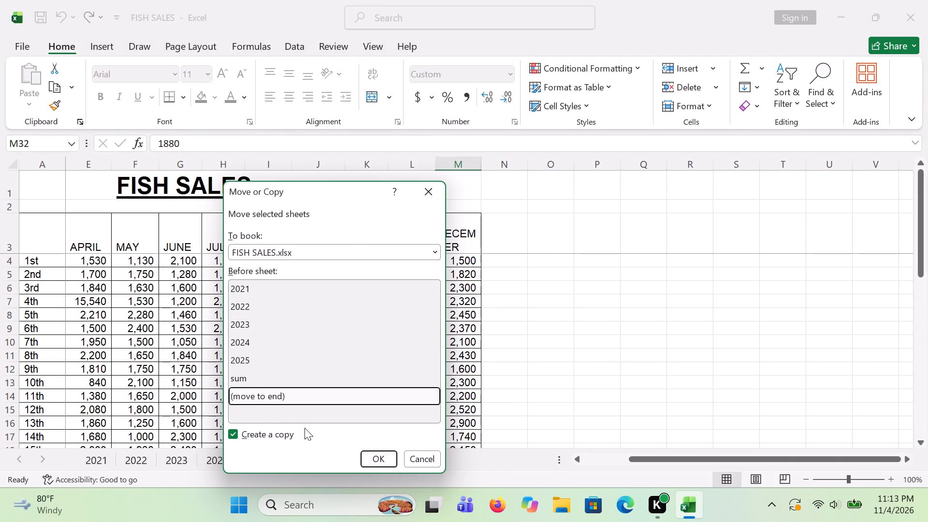
pyautogui.click(377, 456)
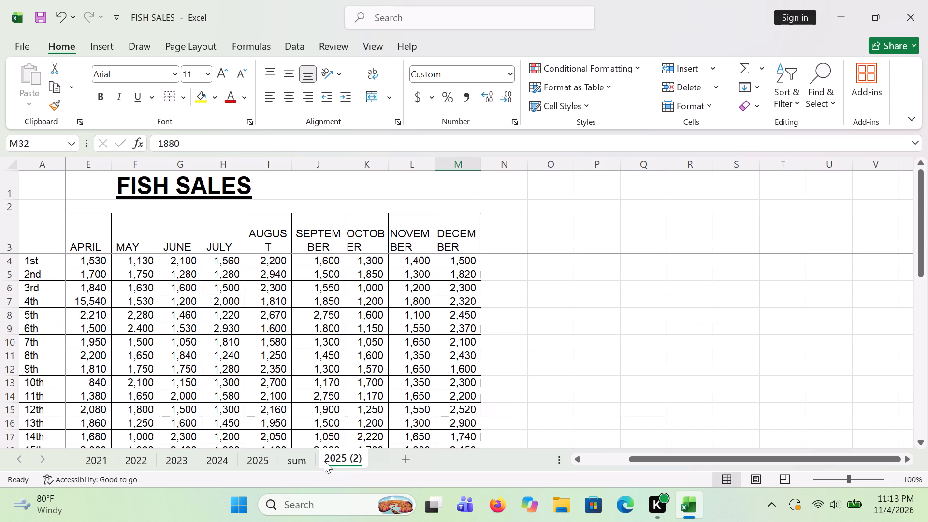
pyautogui.moveTo(340, 460); pyautogui.dragTo(299, 455)
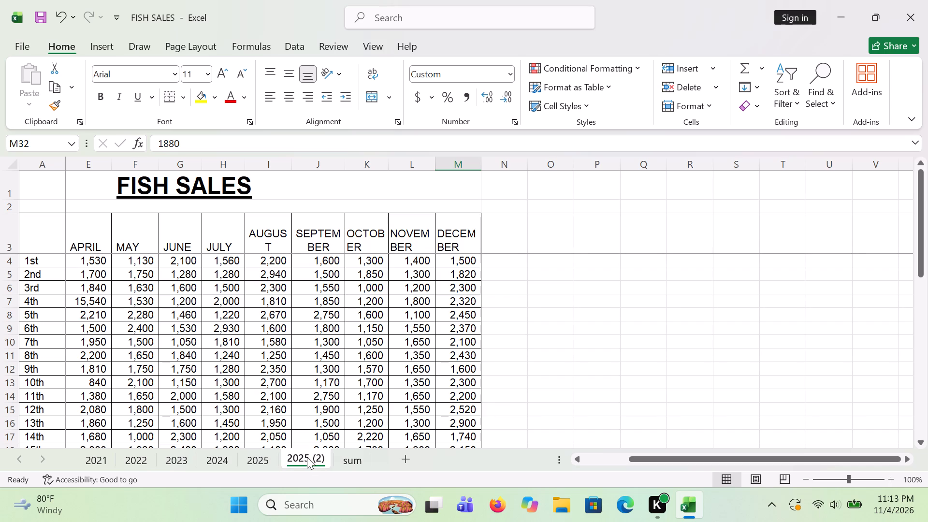
# Rename the copied sheet as 2026 and save the workbook.
pyautogui.doubleClick(310, 458)
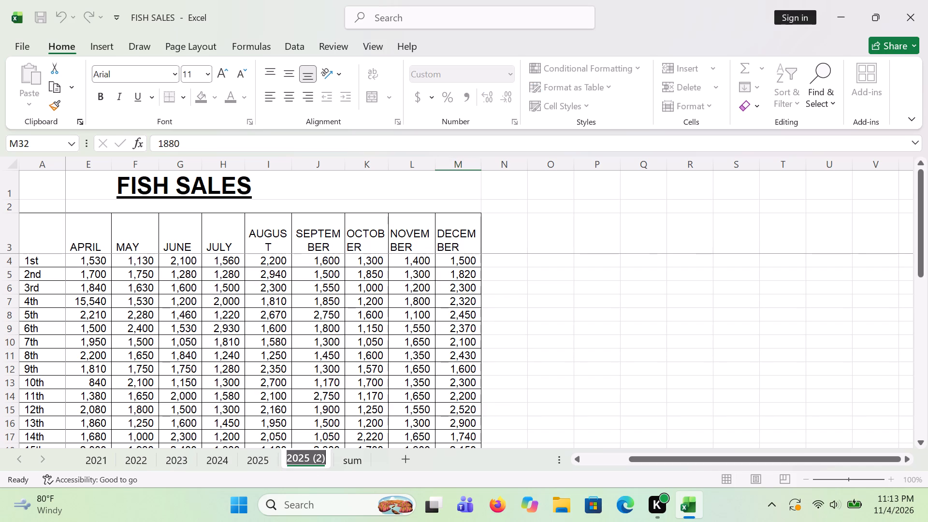
pyautogui.press('2')
pyautogui.write('026')
pyautogui.click(378, 322)
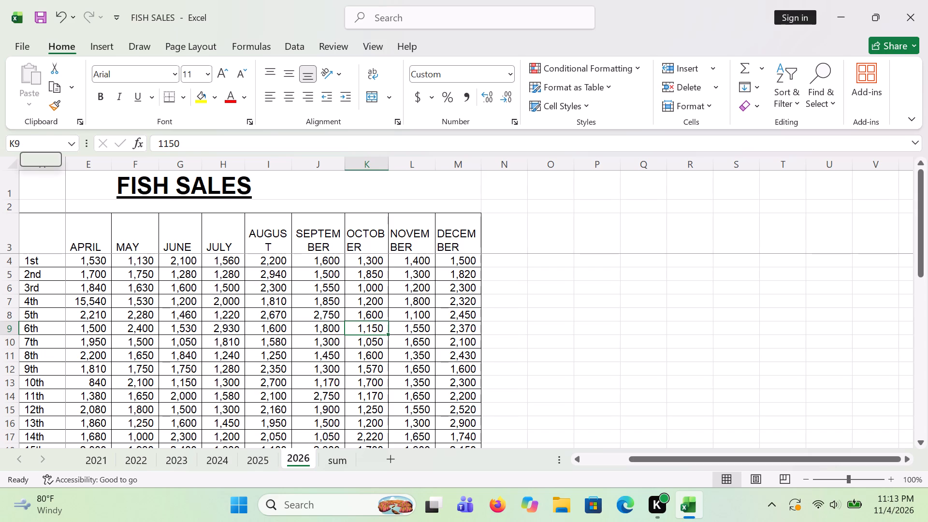
pyautogui.hotkey('ctrl', 's')
# Look over the 2026 sheet down to its totals row and save the workbook.
pyautogui.click(403, 293)
pyautogui.scroll(4, 480, 298)
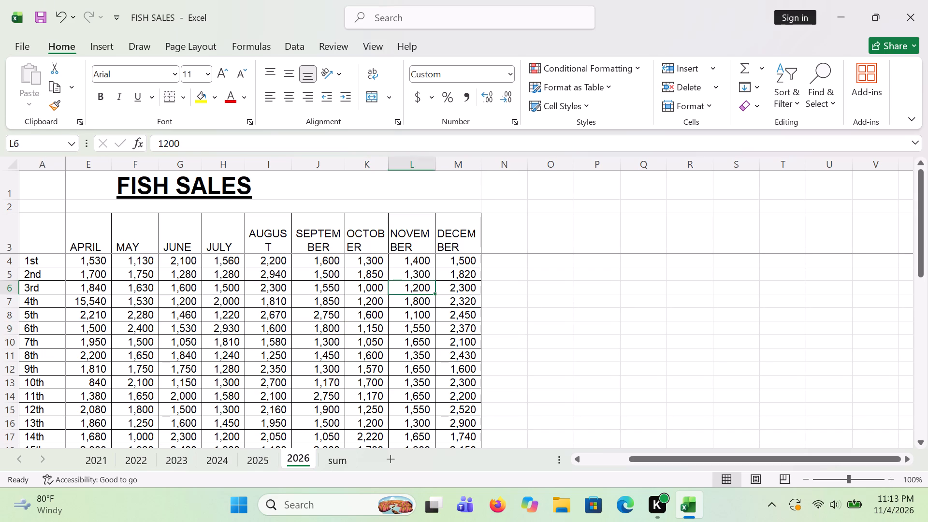
pyautogui.scroll(-9, 201, 263)
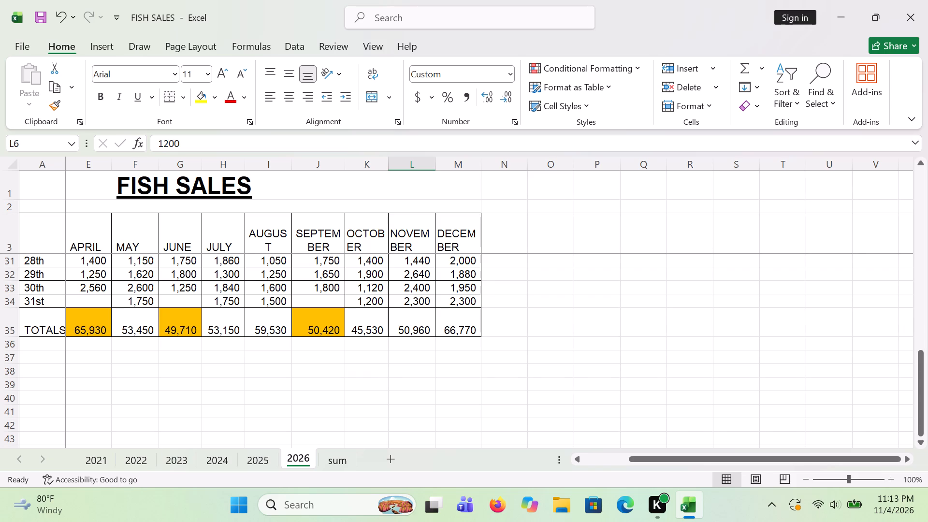
pyautogui.scroll(-2, 594, 413)
pyautogui.scroll(3, 594, 413)
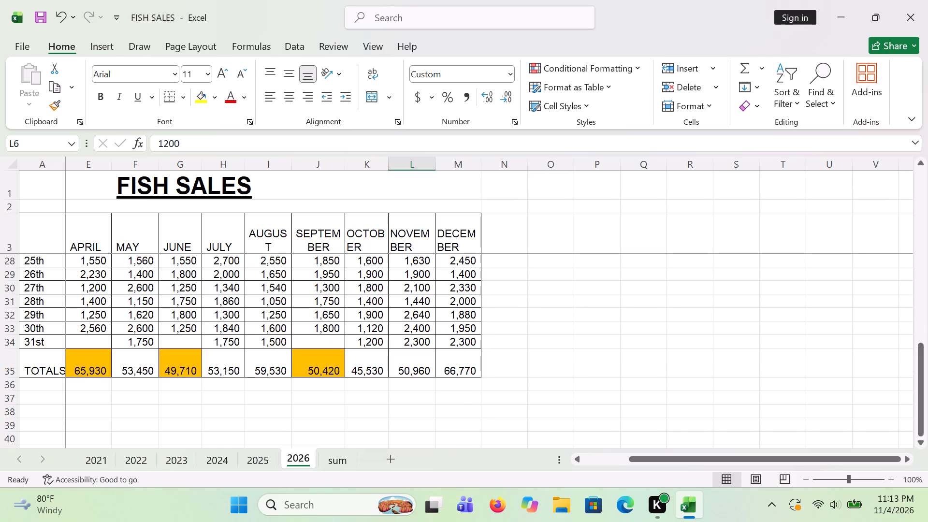
pyautogui.click(40, 16)
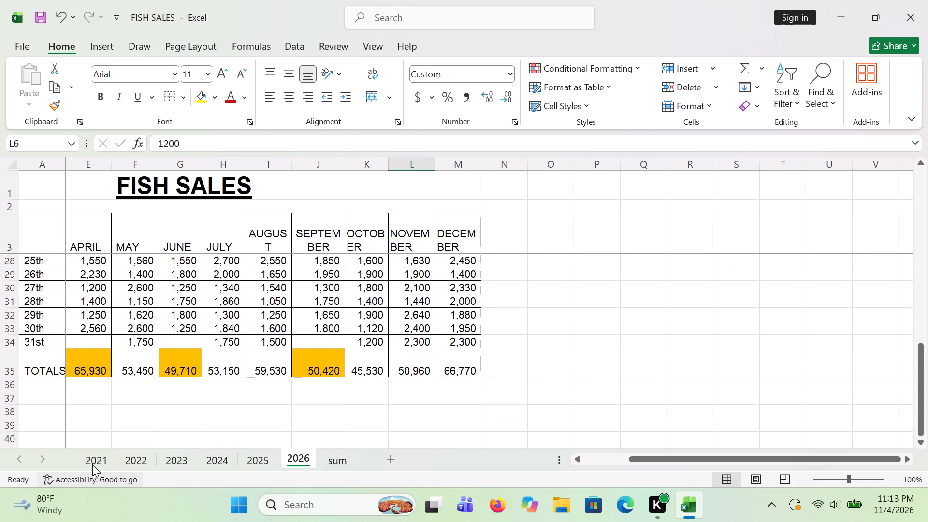
# On the 2021 sheet, enter 2330 as the January sales for the 1st.
pyautogui.click(95, 454)
pyautogui.scroll(5, 95, 454)
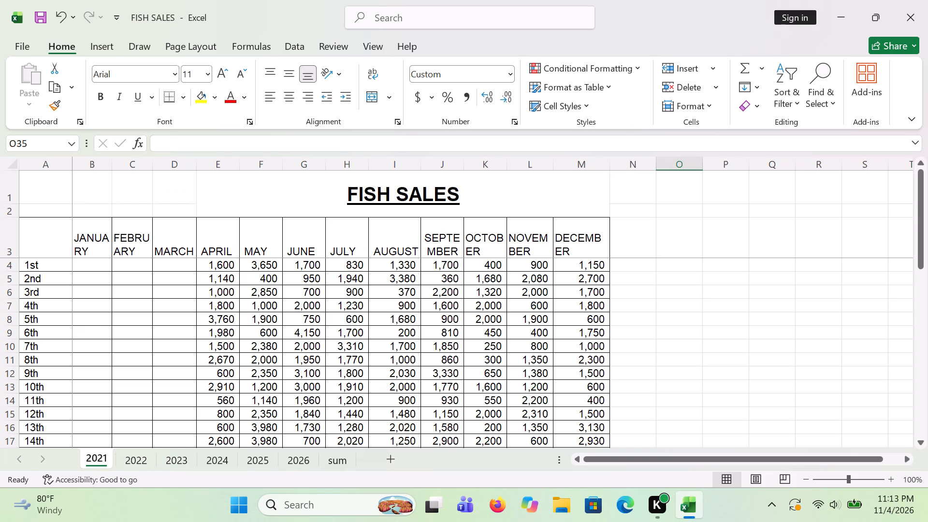
pyautogui.click(94, 265)
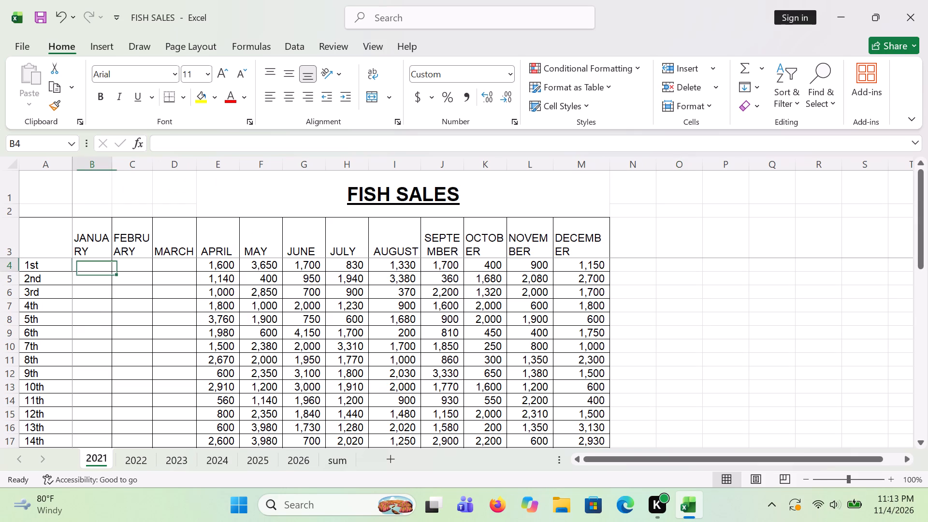
pyautogui.press('Left')
pyautogui.press('Left')
pyautogui.press('Left')
pyautogui.press('Left')
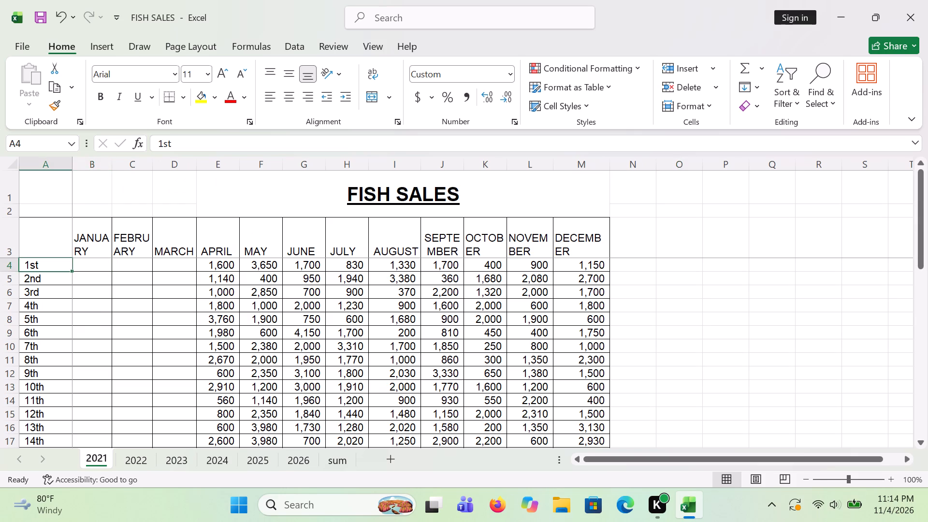
pyautogui.press('Left')
pyautogui.press('Right')
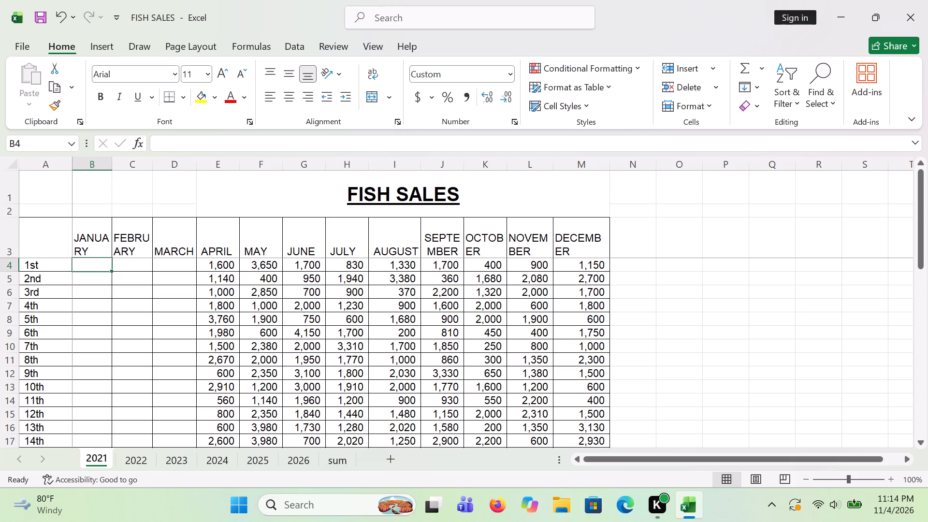
pyautogui.write('233')
pyautogui.press('0')
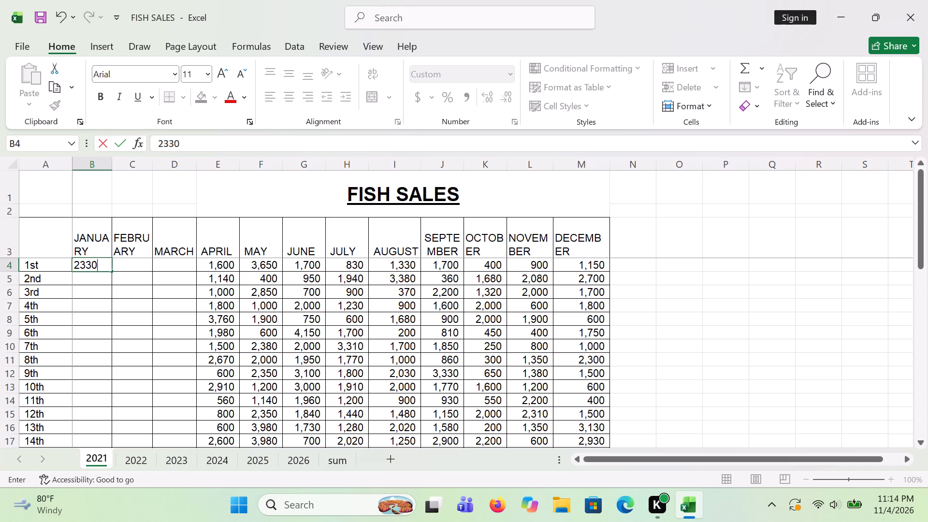
pyautogui.press('Return')
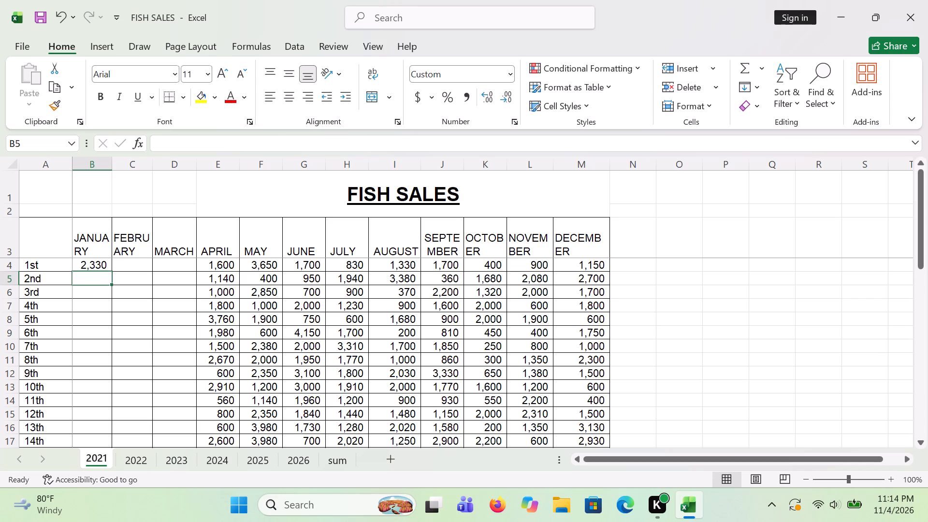
# Enter the 2021 January sales for the 2nd to 4th as 2090, 1650 and 1630.
pyautogui.press('2')
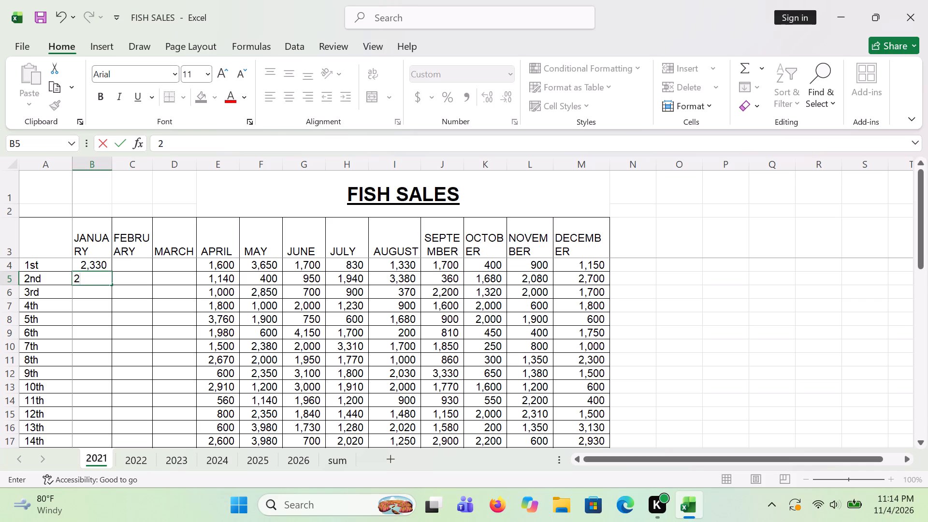
pyautogui.write('0990')
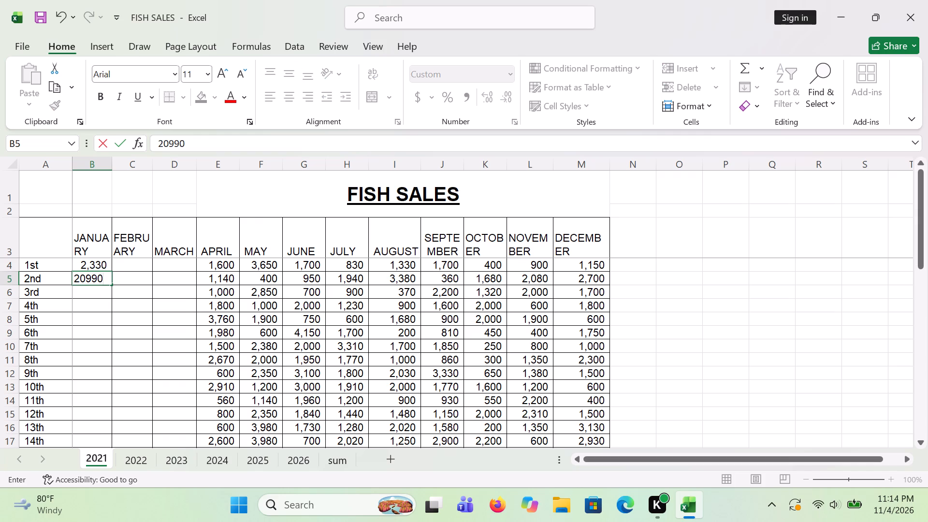
pyautogui.press('Return')
pyautogui.press('Up')
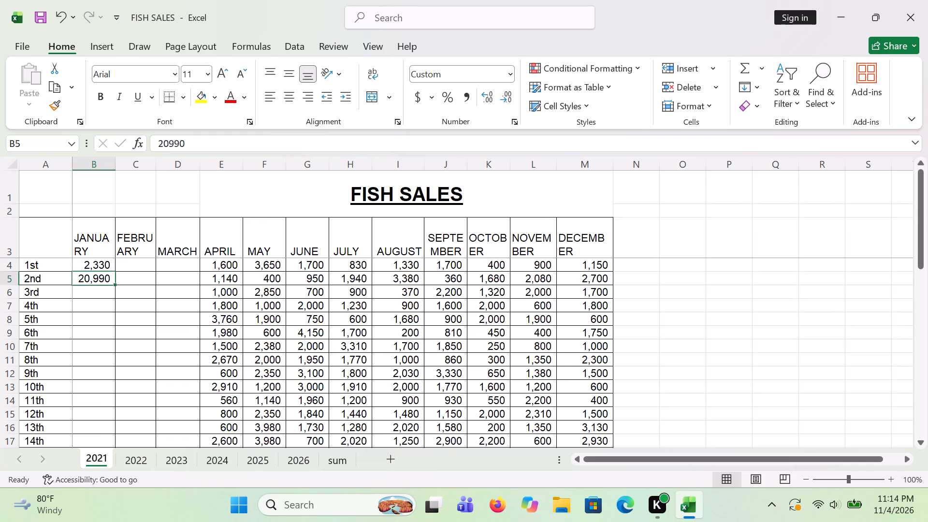
pyautogui.write('2090')
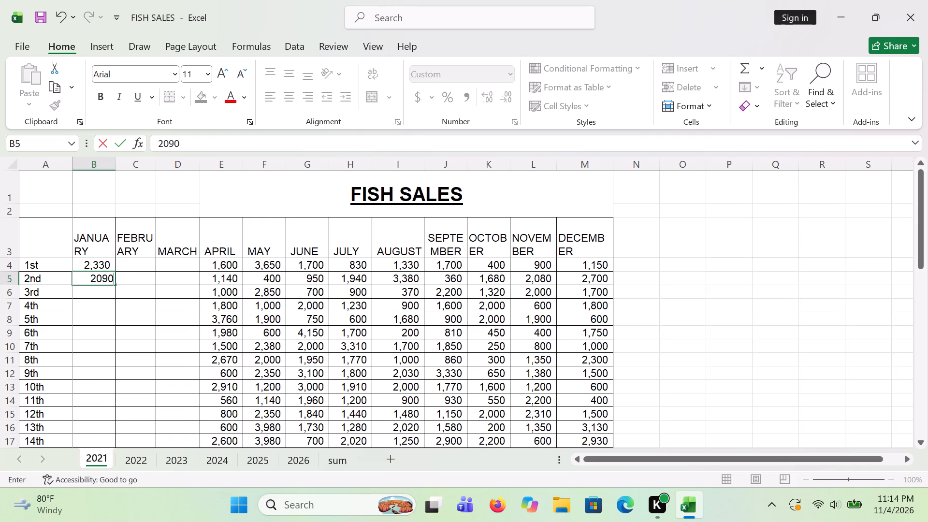
pyautogui.press('Return')
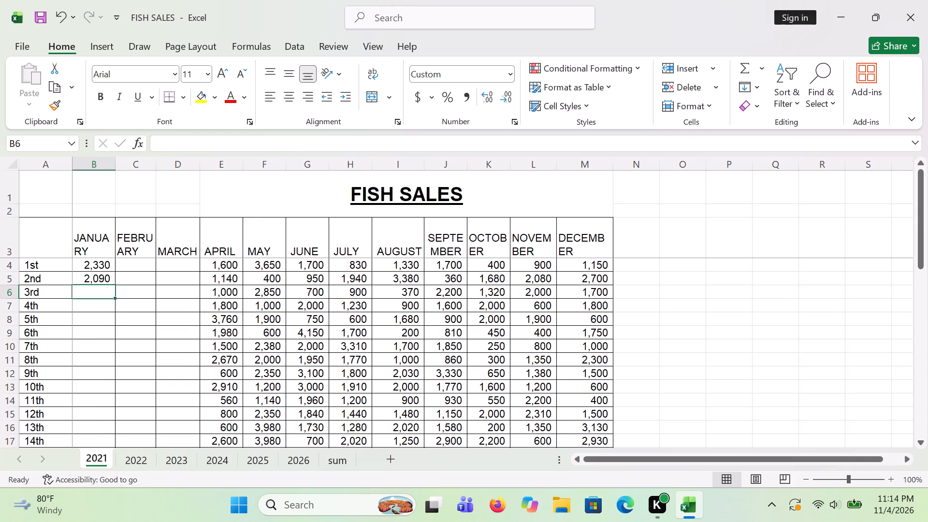
pyautogui.press('1')
pyautogui.write('65')
pyautogui.press('0')
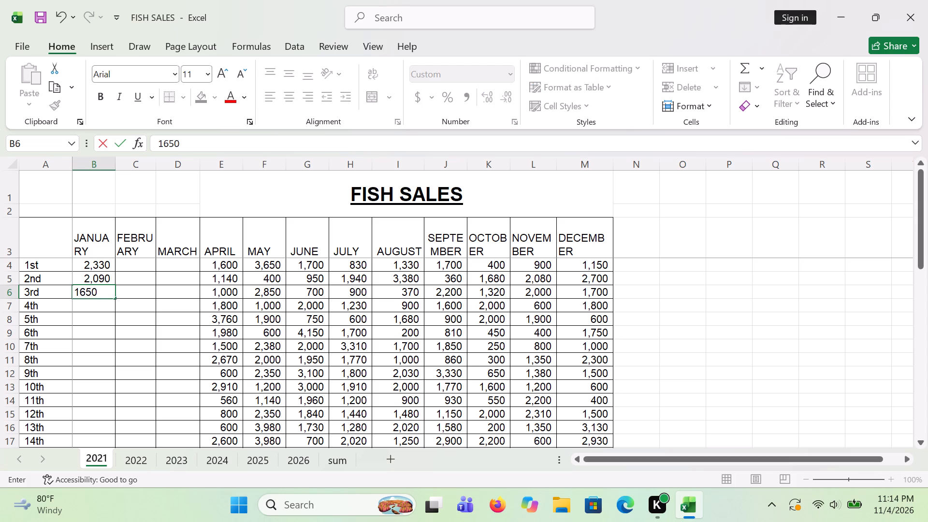
pyautogui.press('Return')
pyautogui.press('1')
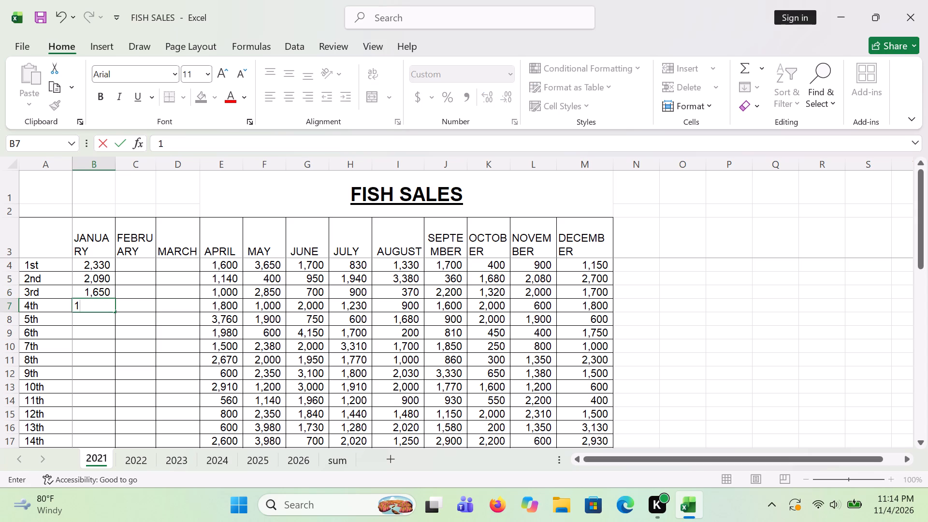
pyautogui.press('6')
pyautogui.write('30')
pyautogui.press('Return')
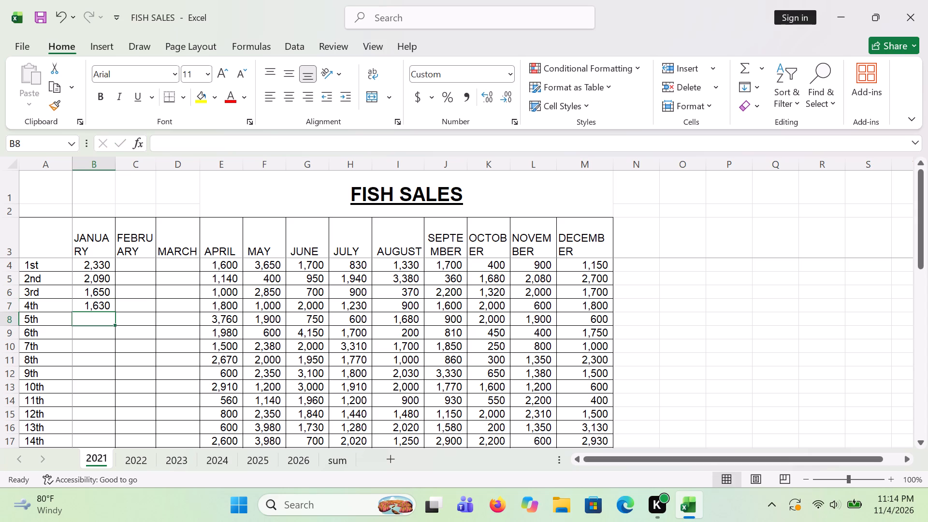
# Enter the 2021 January sales of 1100 for the 5th and 1630 for the 6th, and save the workbook.
pyautogui.write('21')
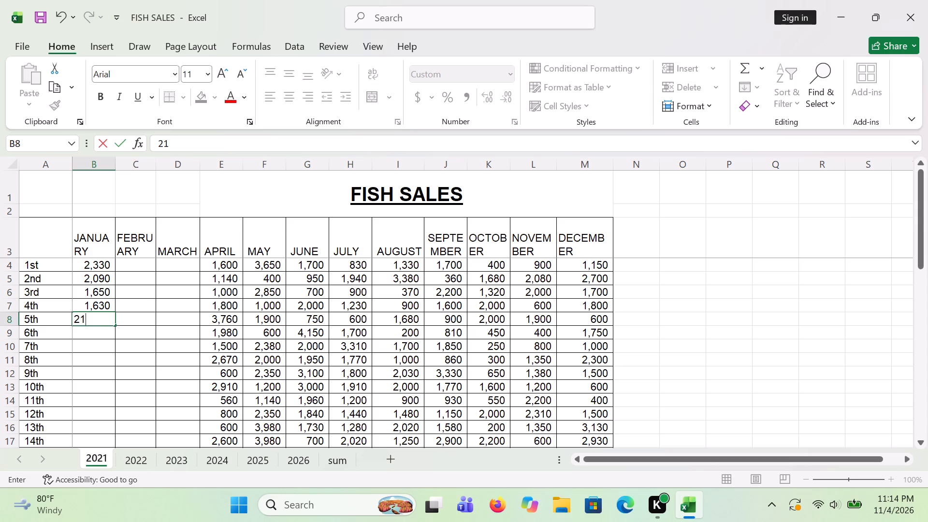
pyautogui.press('Down')
pyautogui.press('Up')
pyautogui.write('11')
pyautogui.write('00')
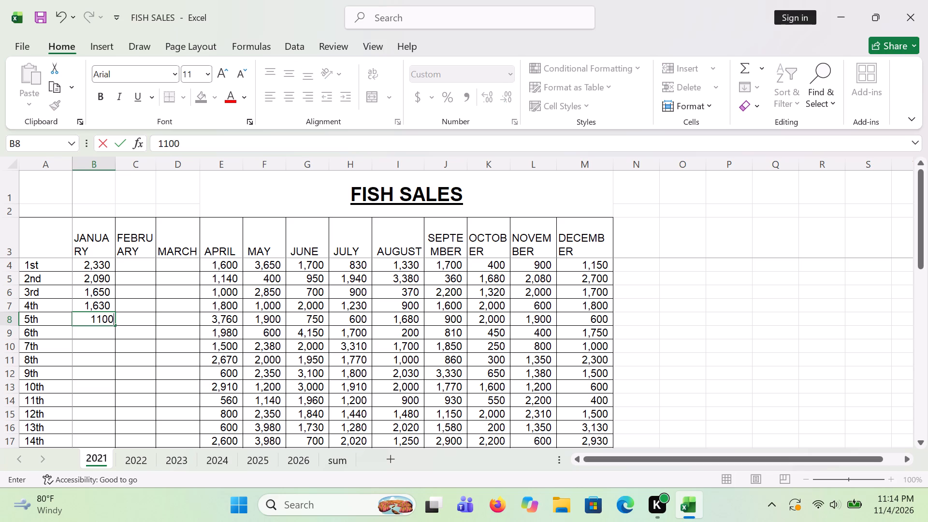
pyautogui.press('Return')
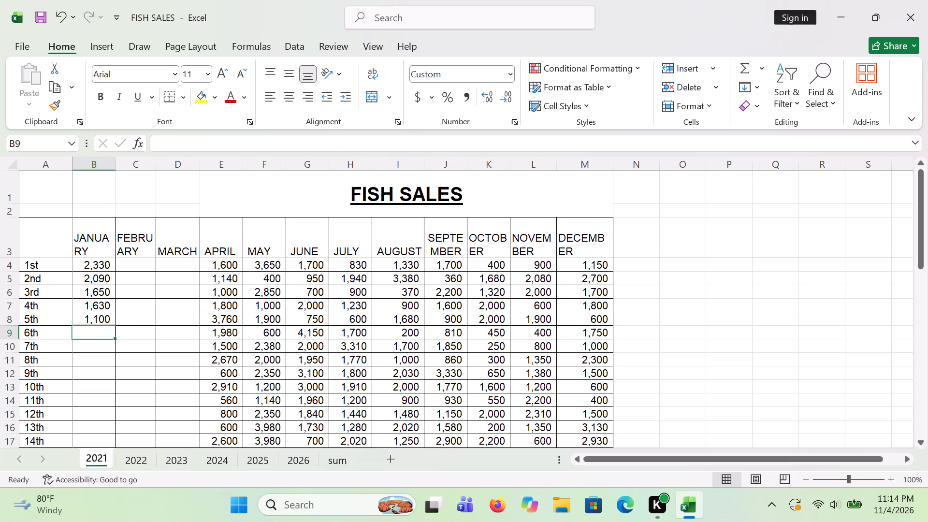
pyautogui.press('1')
pyautogui.write('630')
pyautogui.press('Return')
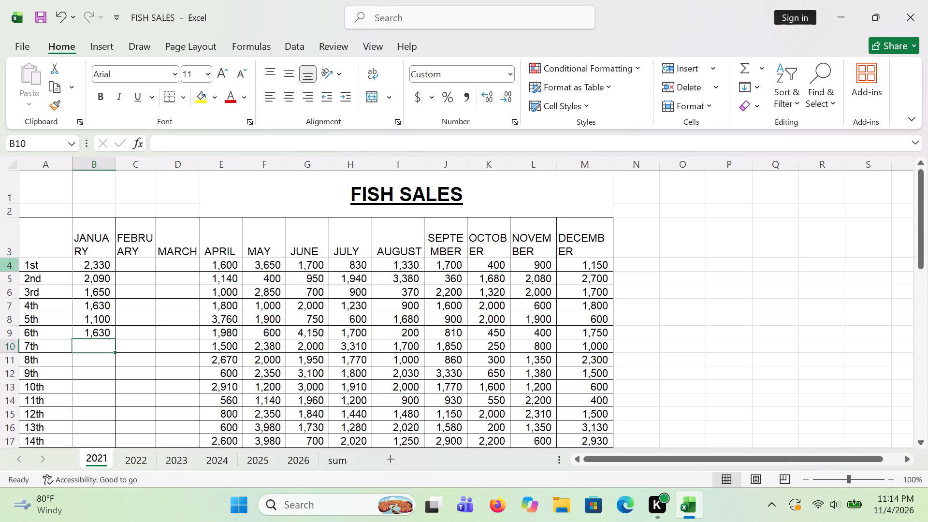
pyautogui.click(38, 15)
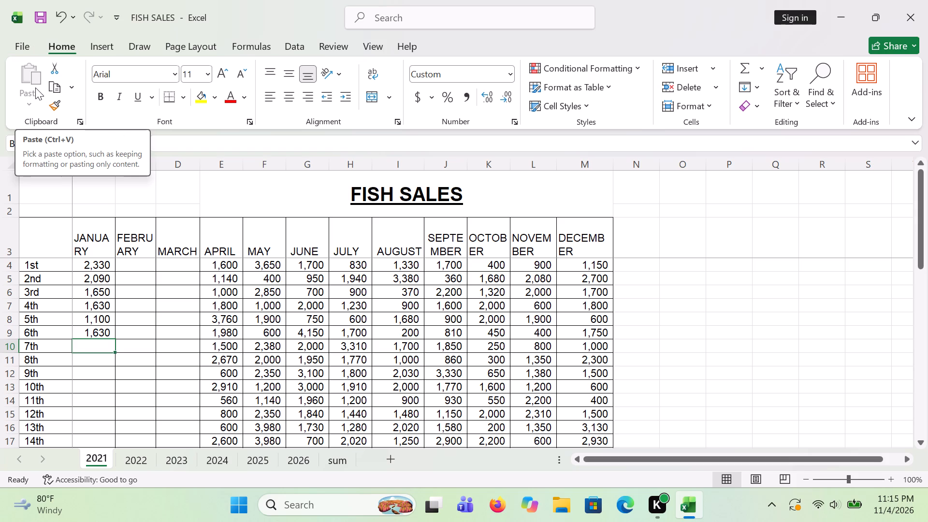
# Enter the 2021 January sales for the 7th to 9th as 1880, 1500 and 1400.
pyautogui.write('188')
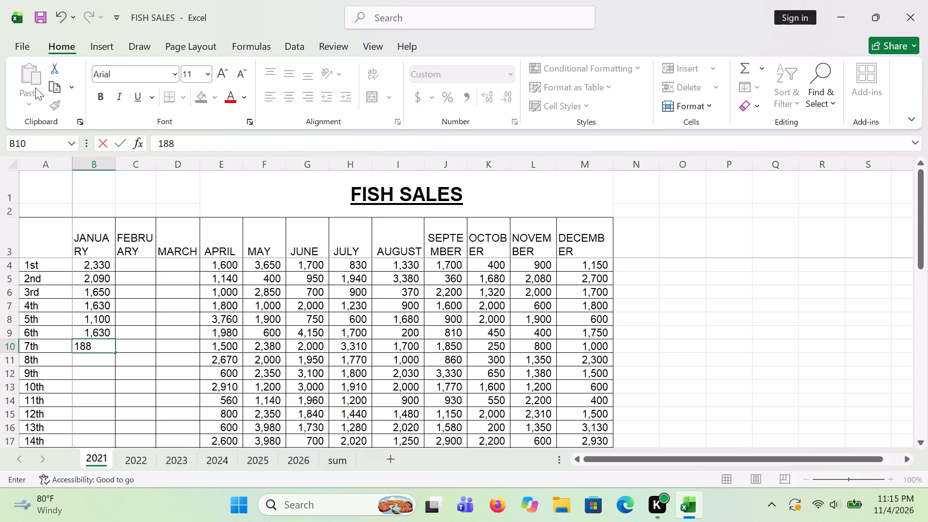
pyautogui.press('0')
pyautogui.press('Return')
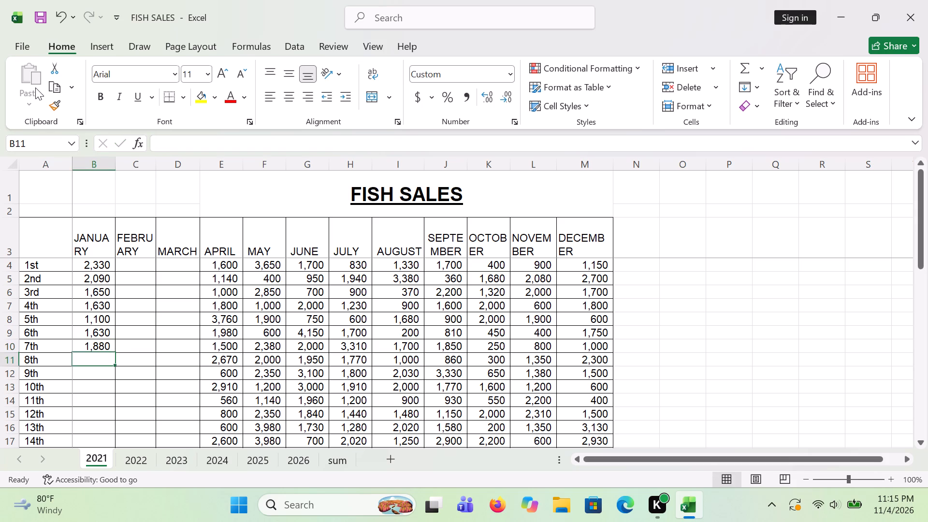
pyautogui.press('1')
pyautogui.write('500')
pyautogui.press('Return')
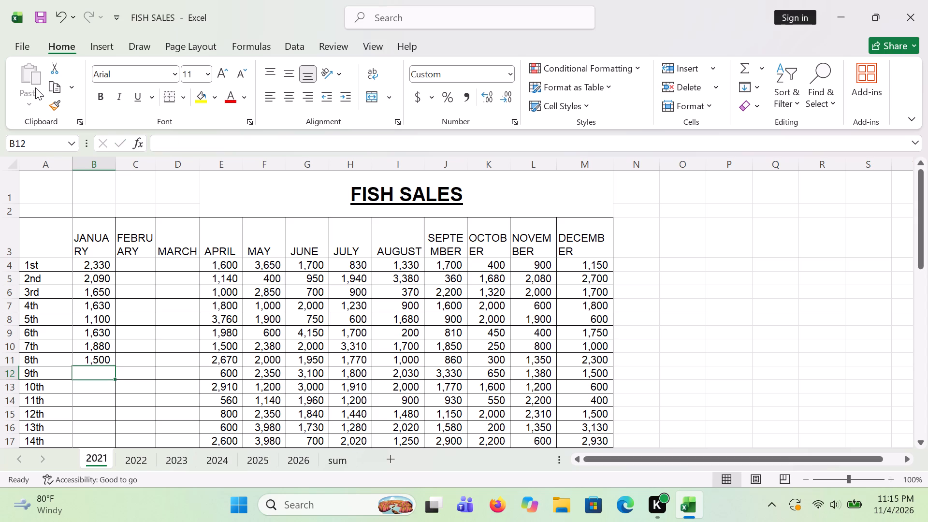
pyautogui.write('1400')
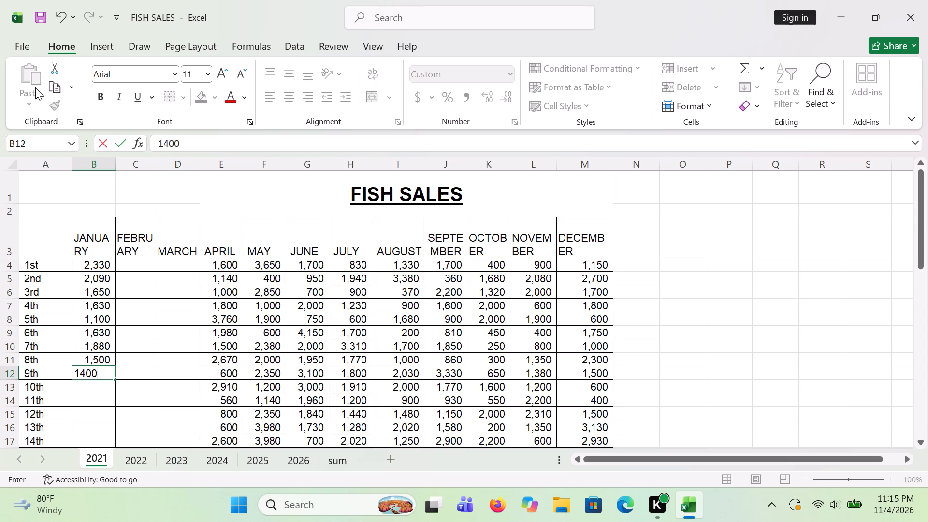
pyautogui.press('Return')
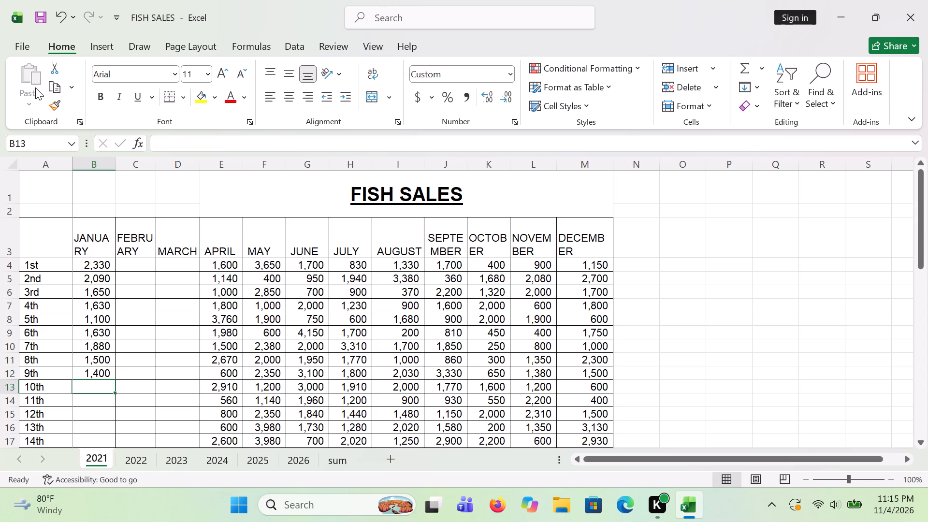
# Enter the 2021 January sales of 1430 for the 10th and 1760 for the 11th, and save the workbook.
pyautogui.press('1')
pyautogui.write('43')
pyautogui.press('0')
pyautogui.press('Return')
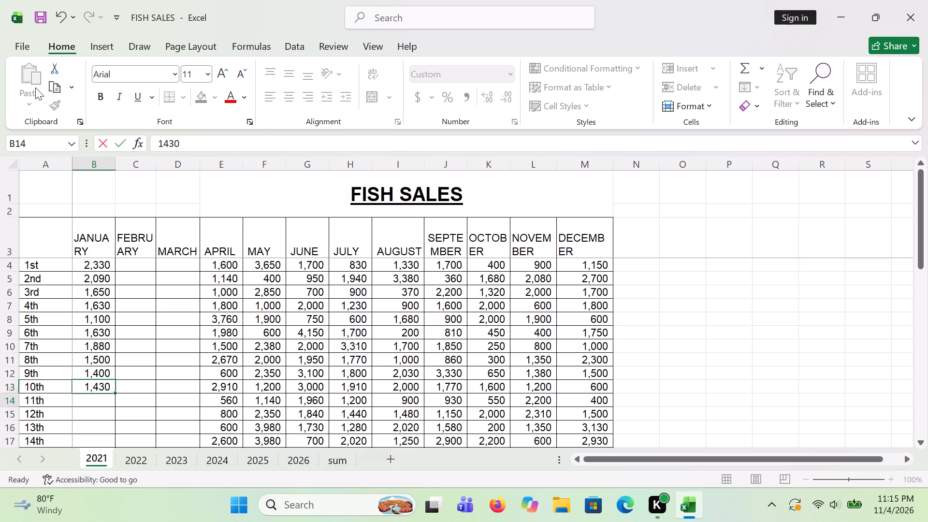
pyautogui.press('1')
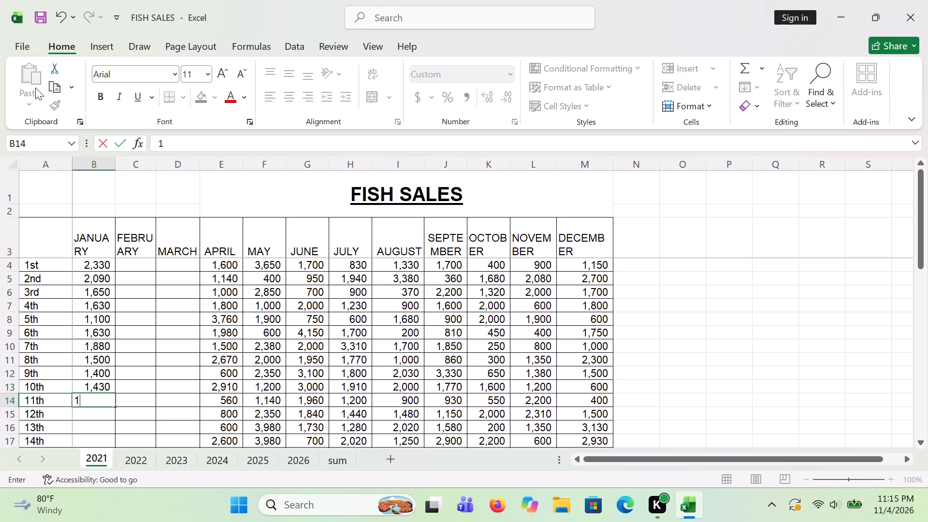
pyautogui.write('760')
pyautogui.press('Return')
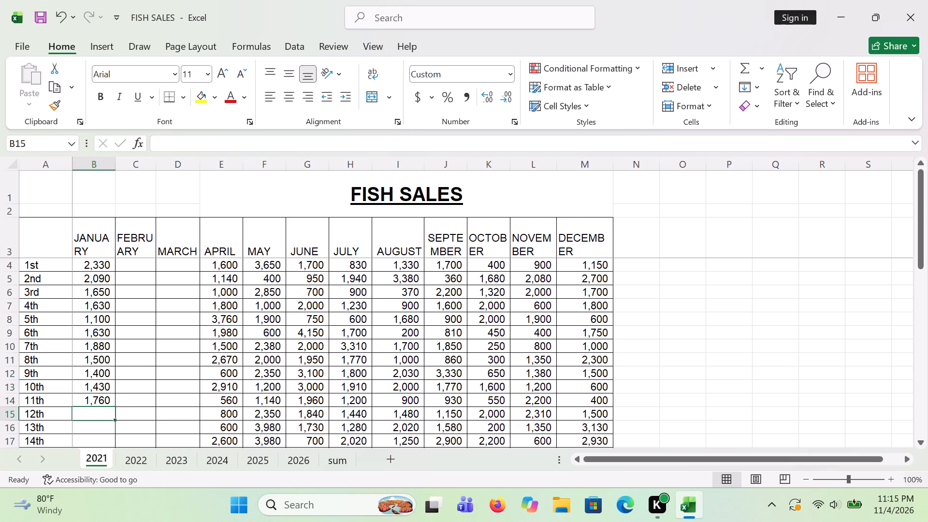
pyautogui.click(42, 15)
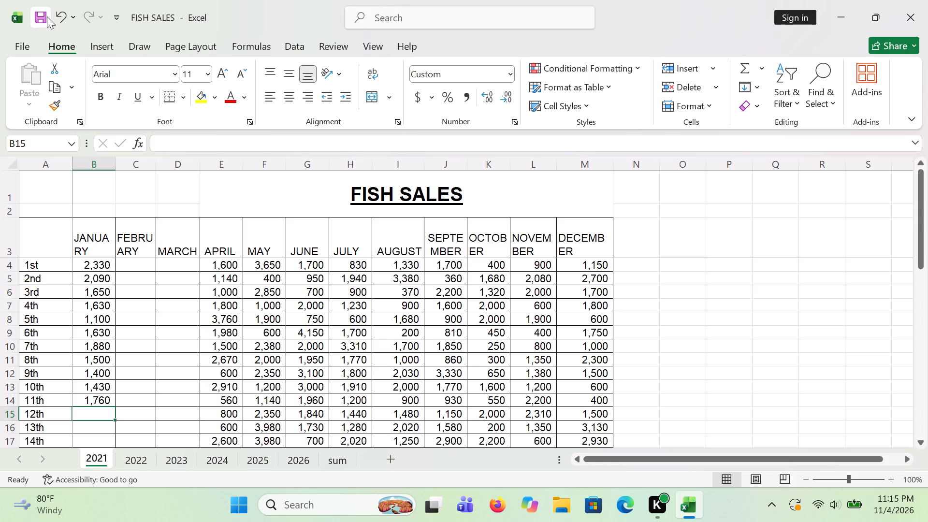
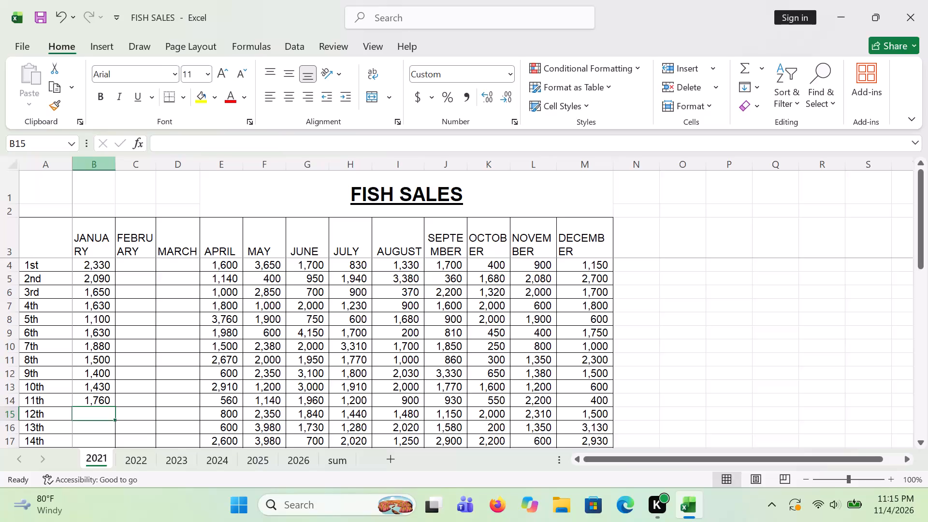
# Enter the 2021 January sales of 1980 for the 12th and save the workbook.
pyautogui.press('1')
pyautogui.write('98')
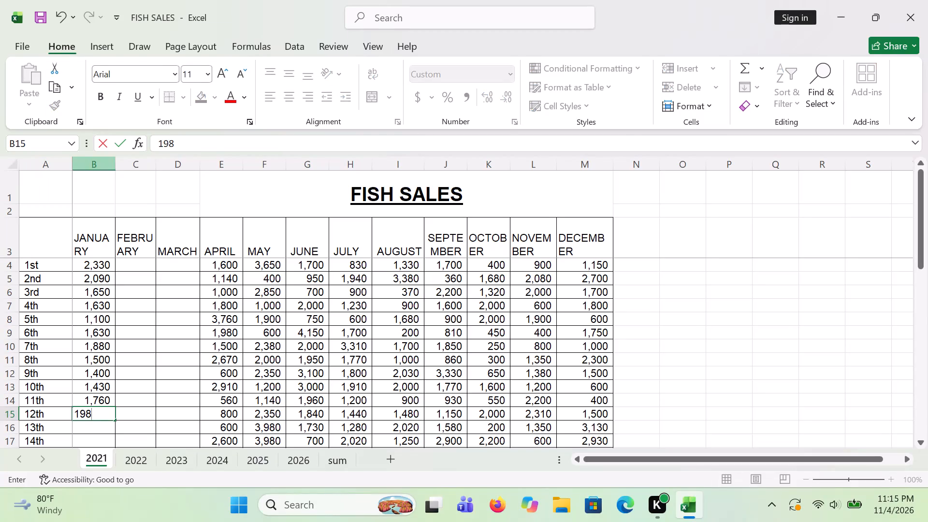
pyautogui.press('0')
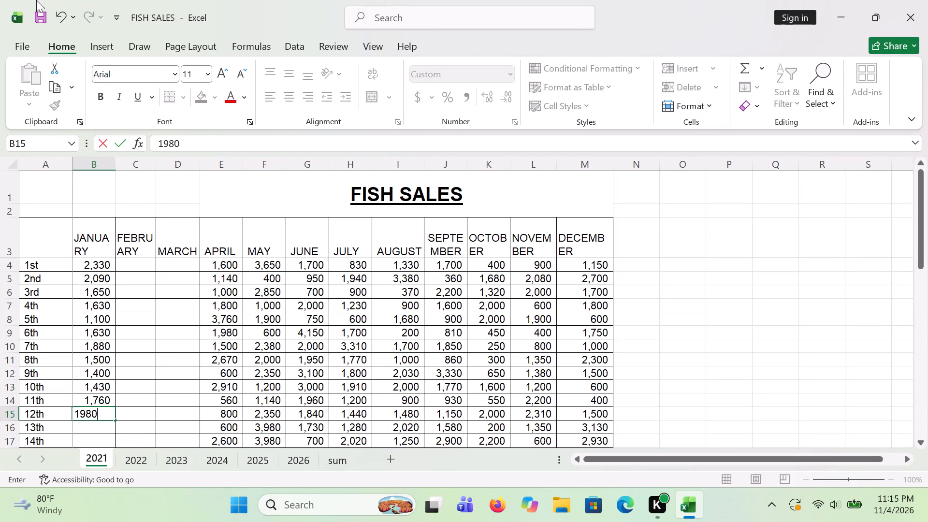
pyautogui.click(35, 18)
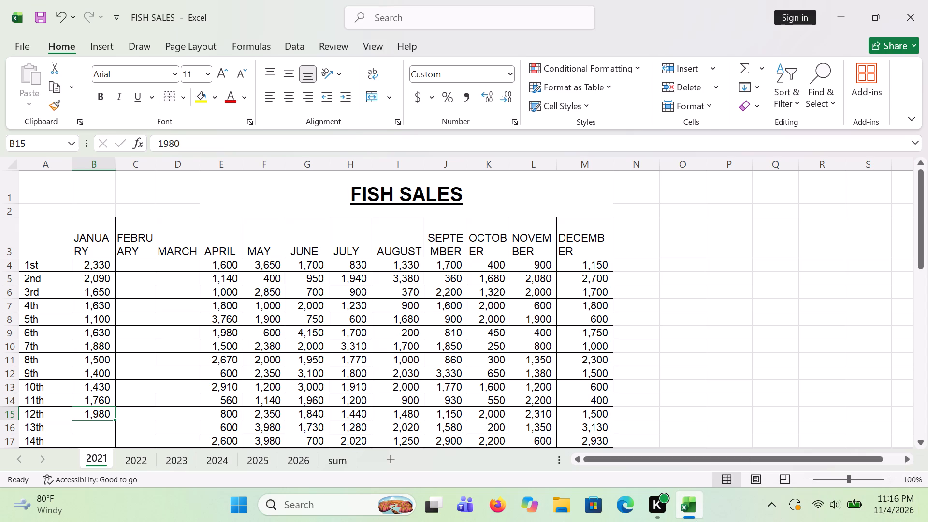
pyautogui.scroll(-2, 687, 467)
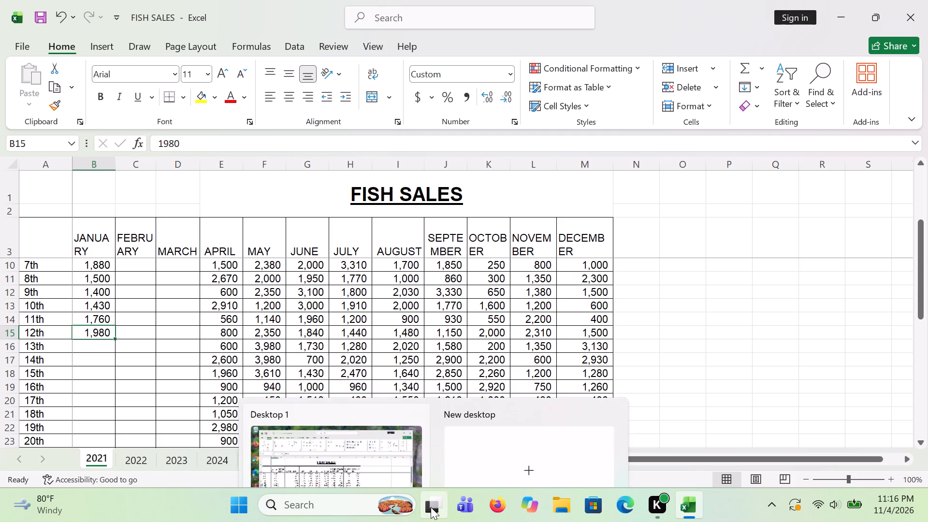
pyautogui.press('Return')
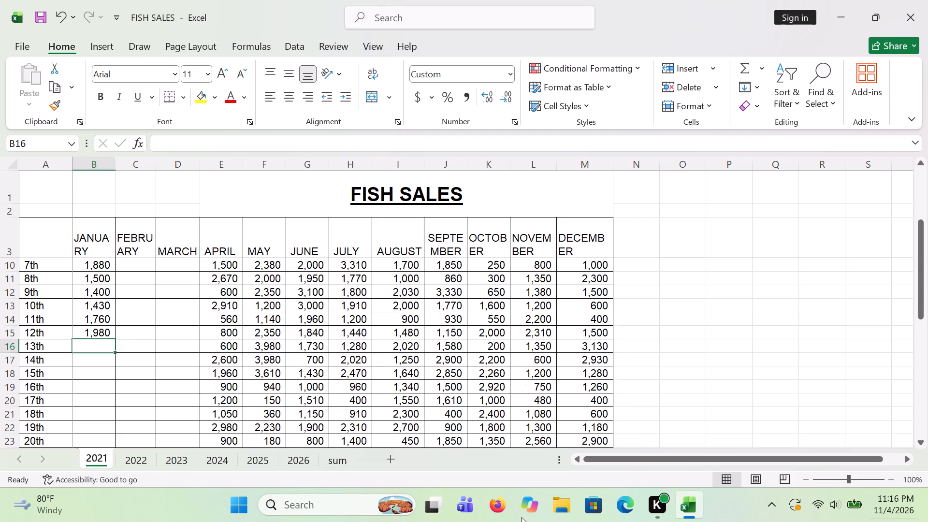
pyautogui.click(42, 19)
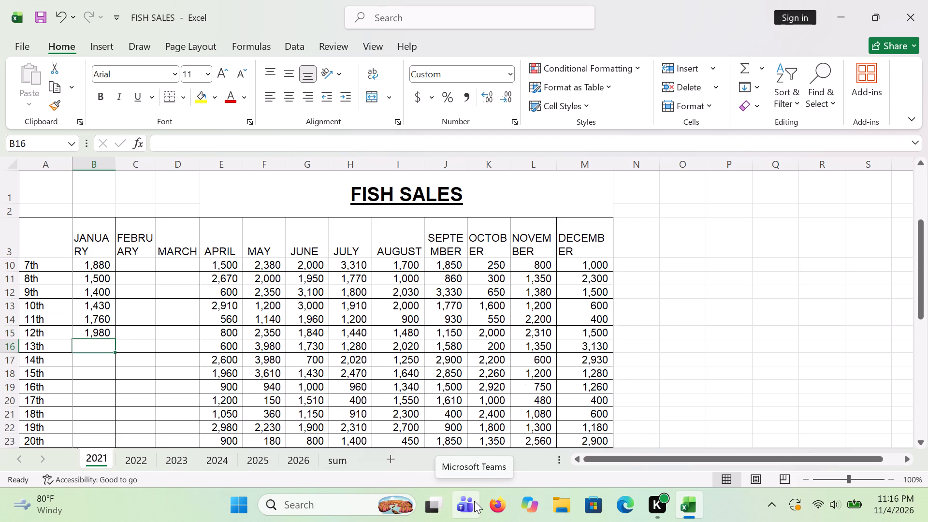
# Enter the 2021 January sales for the 13th to 15th as 1000, 1600 and 2000.
pyautogui.press('1')
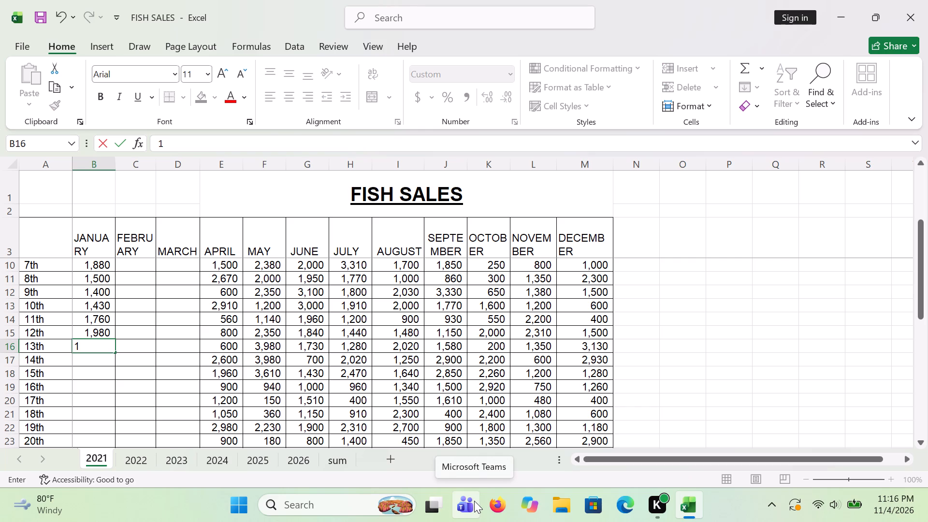
pyautogui.write('000')
pyautogui.press('Return')
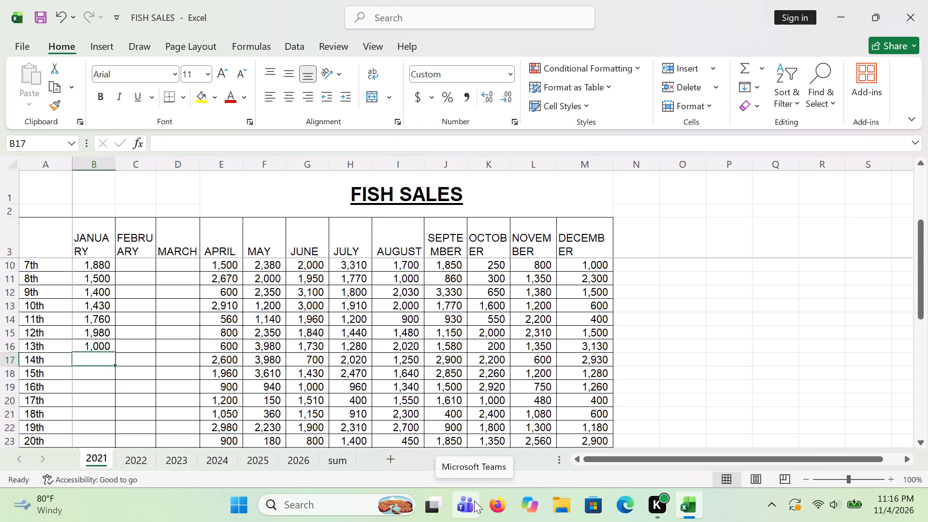
pyautogui.write('16')
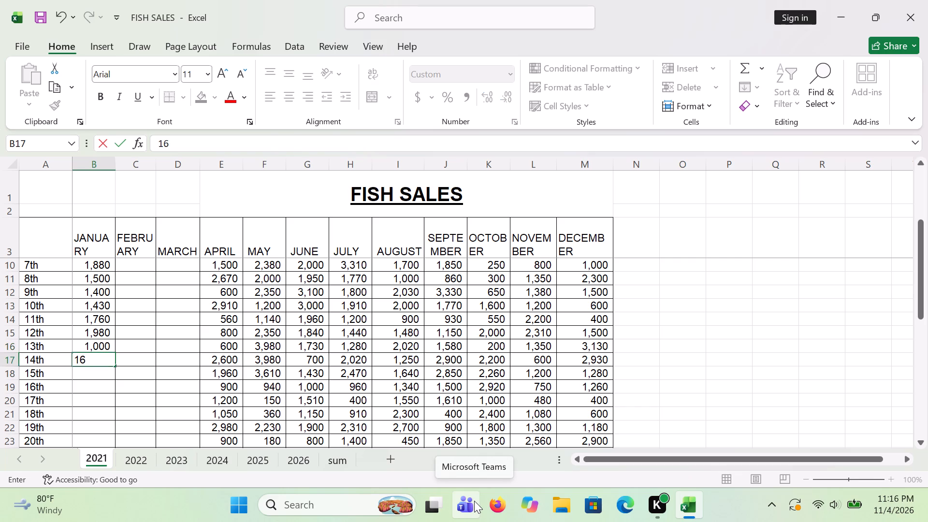
pyautogui.write('00')
pyautogui.press('Return')
pyautogui.press('2')
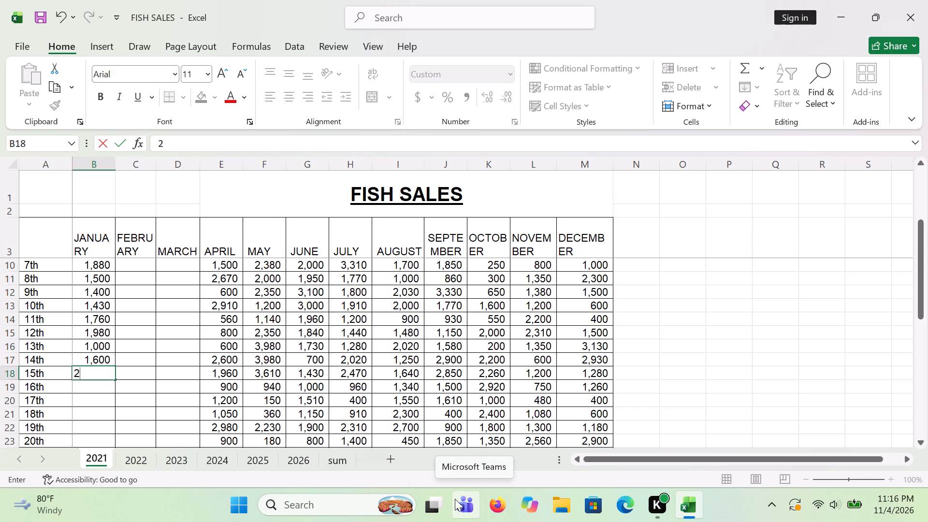
pyautogui.write('000')
pyautogui.press('Return')
# Enter the 2021 January sales for the 16th to 18th as 1130, 1100 and 1450.
pyautogui.write('113')
pyautogui.press('0')
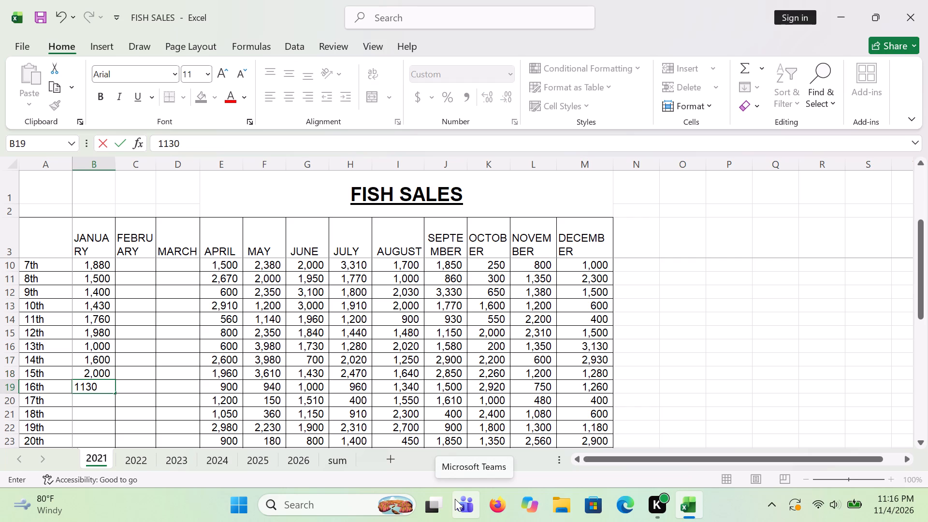
pyautogui.press('Return')
pyautogui.write('11')
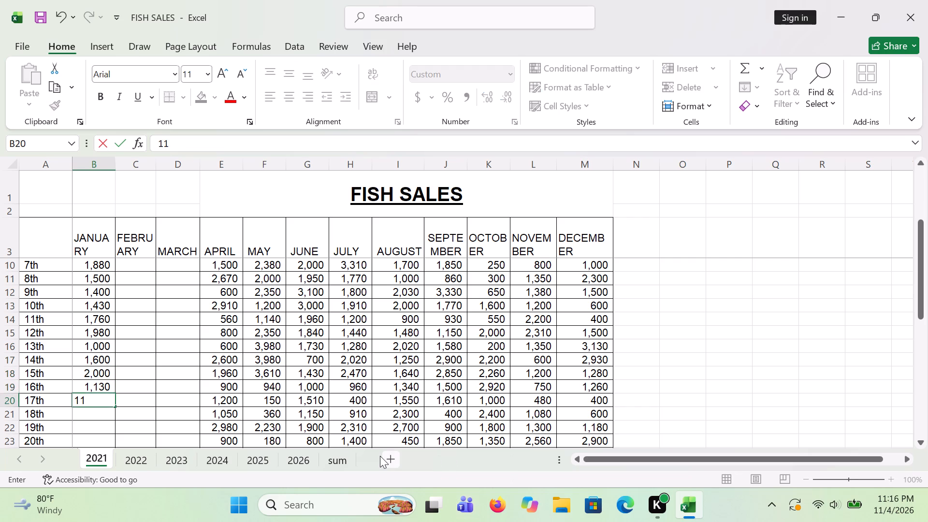
pyautogui.write('00')
pyautogui.press('Return')
pyautogui.press('1')
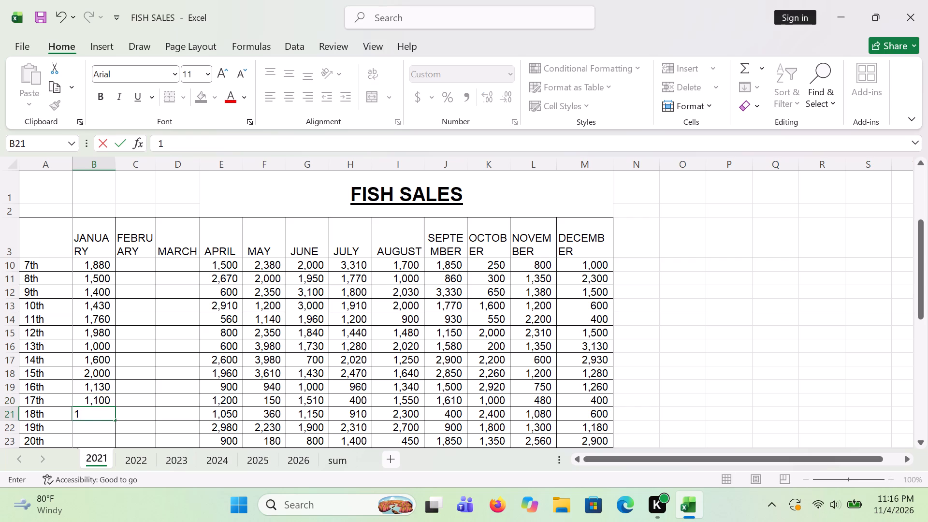
pyautogui.write('45')
pyautogui.press('0')
pyautogui.press('Return')
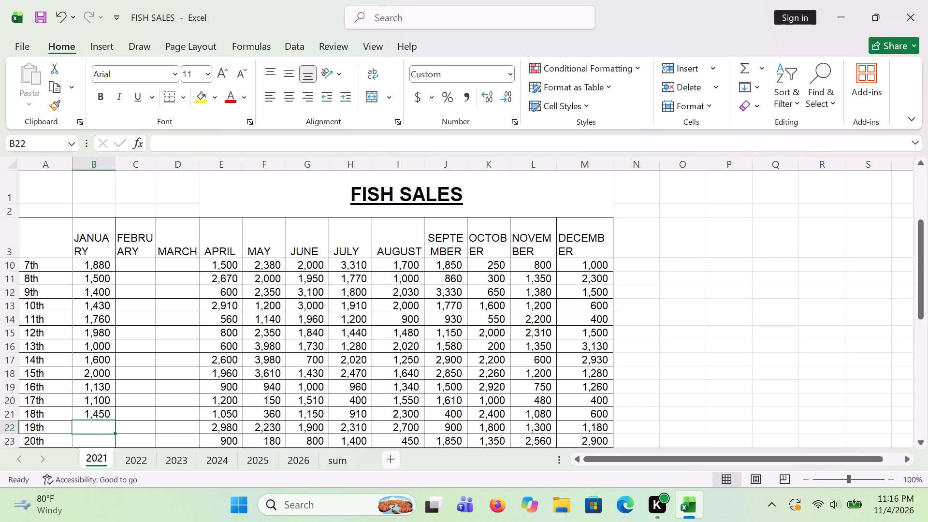
# Enter the 2021 January sales for the 19th to 21st as 2150, 1600 and 1900, and save the workbook.
pyautogui.write('21')
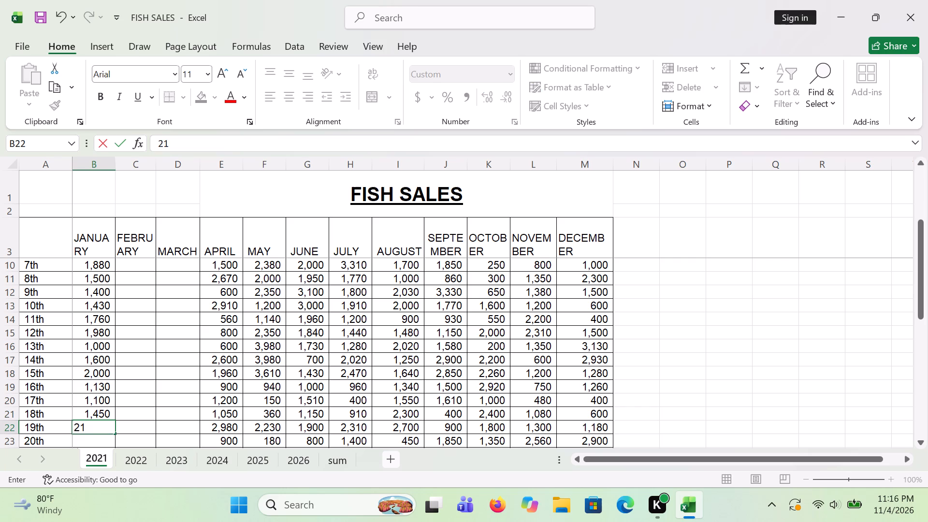
pyautogui.write('50')
pyautogui.press('Return')
pyautogui.write('1600')
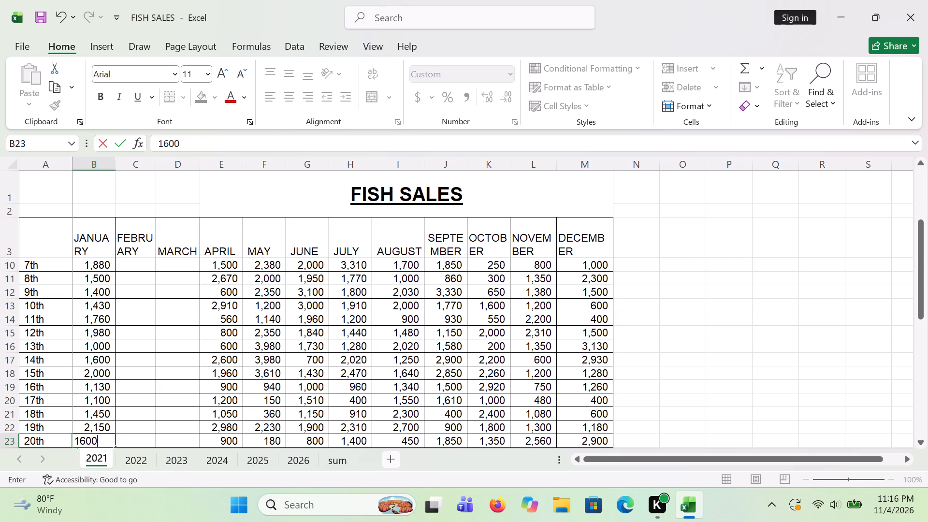
pyautogui.press('Return')
pyautogui.press('1')
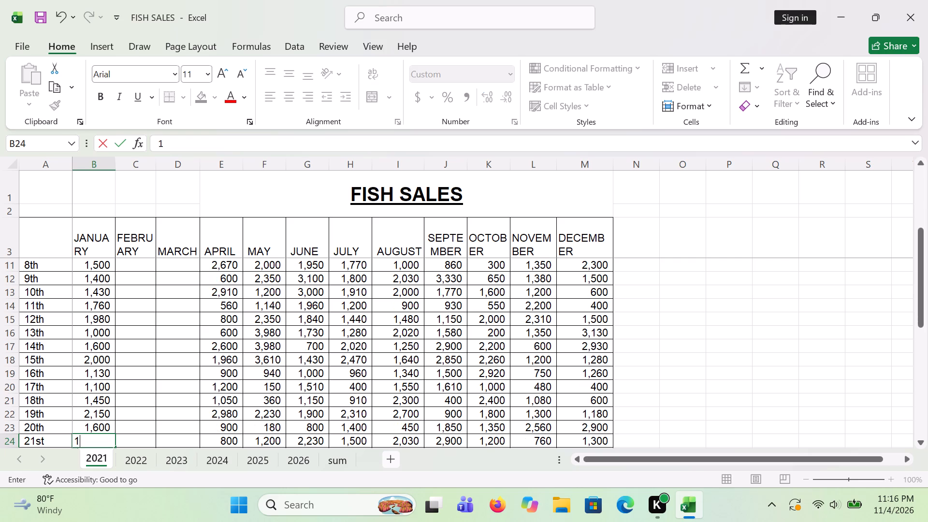
pyautogui.write('900')
pyautogui.press('Return')
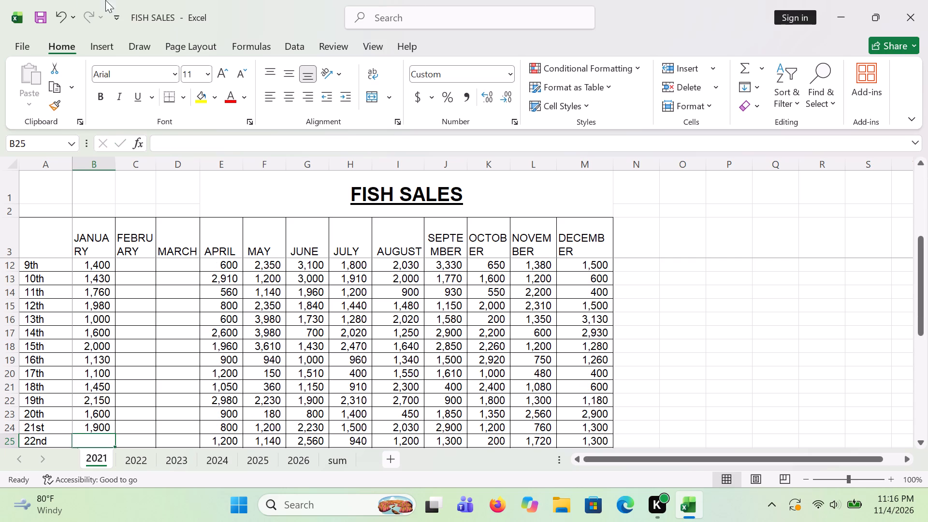
pyautogui.click(43, 19)
# Enter the 2021 January sales for the 22nd to 24th as 1200, 1050 and 1880.
pyautogui.scroll(-1, 400, 377)
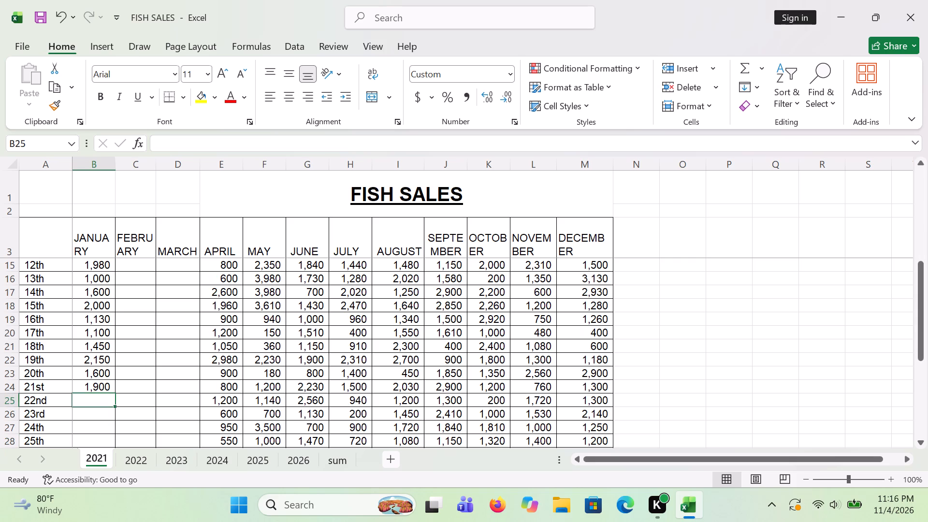
pyautogui.write('1200')
pyautogui.press('Return')
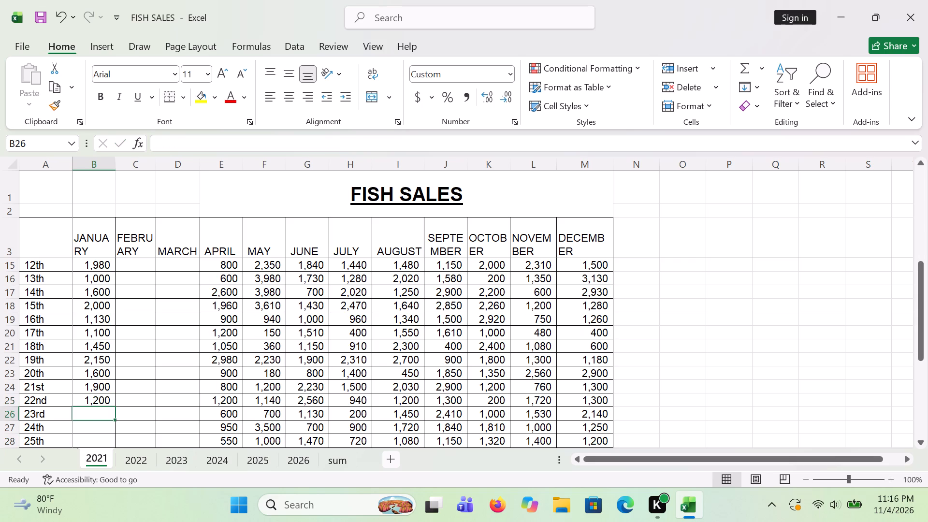
pyautogui.press('1')
pyautogui.write('05')
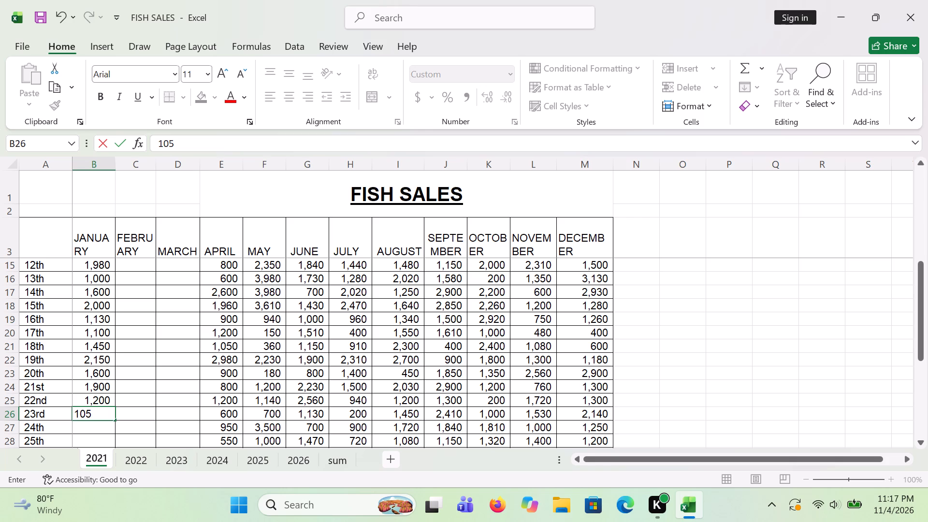
pyautogui.press('0')
pyautogui.press('Return')
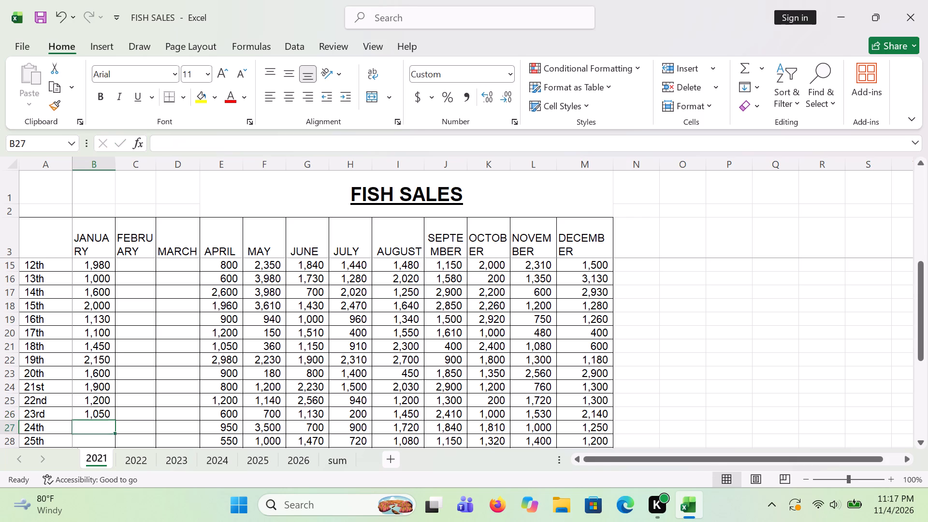
pyautogui.press('1')
pyautogui.write('880')
pyautogui.press('Return')
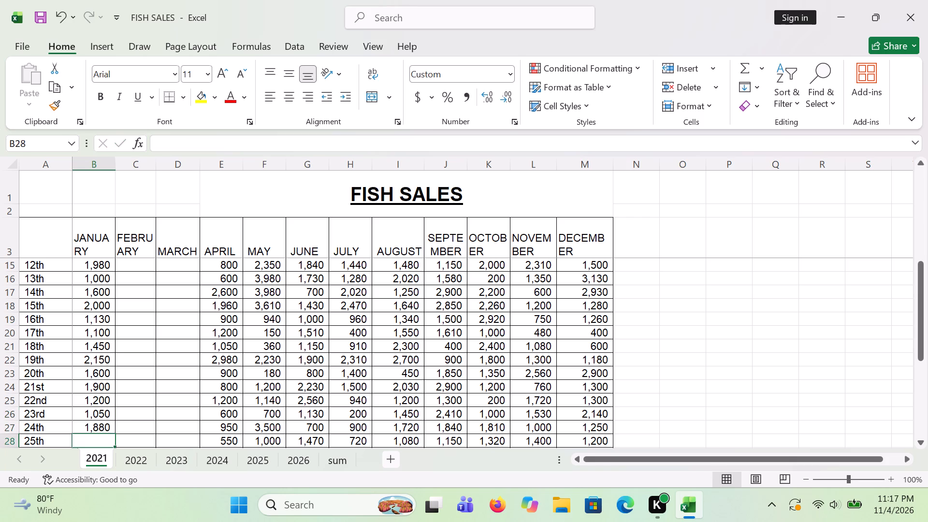
# Enter the 2021 January sales for the 25th to 27th as 1850, 1450 and 1100.
pyautogui.press('1')
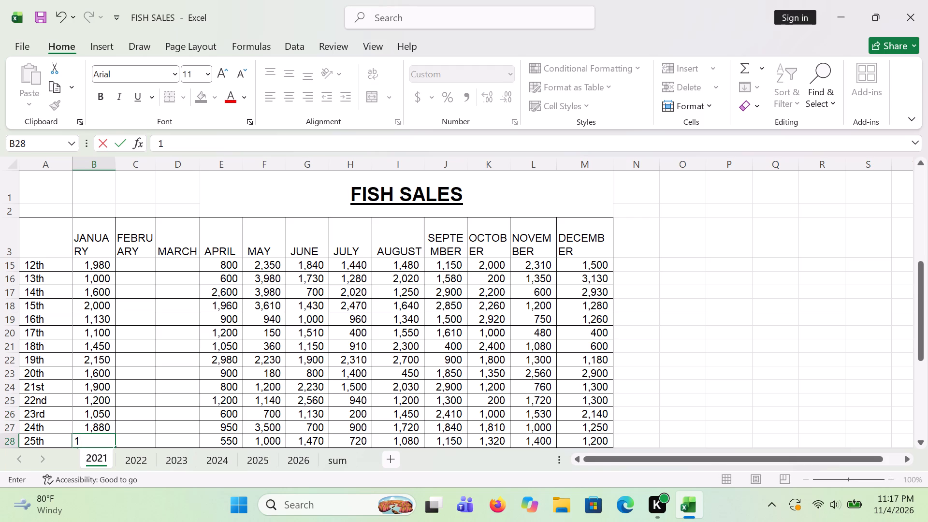
pyautogui.write('850')
pyautogui.press('Return')
pyautogui.press('1')
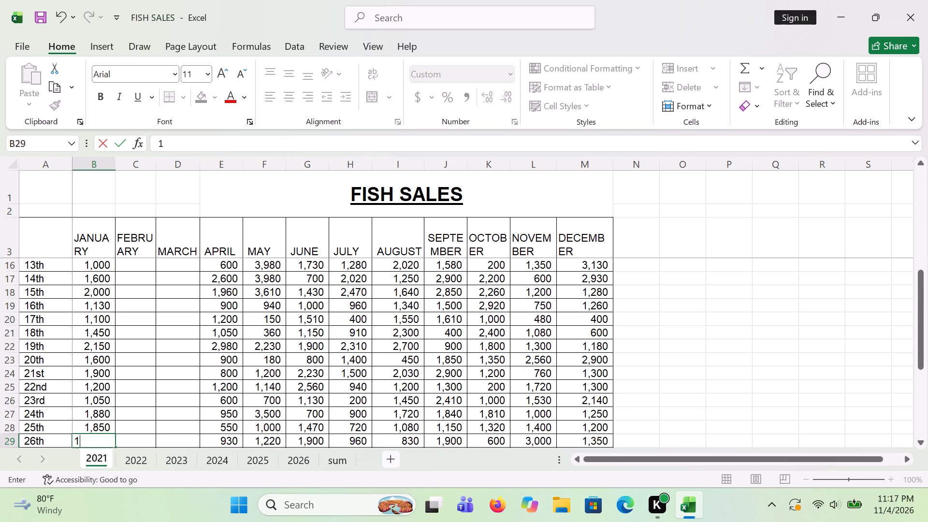
pyautogui.write('45')
pyautogui.press('0')
pyautogui.press('Return')
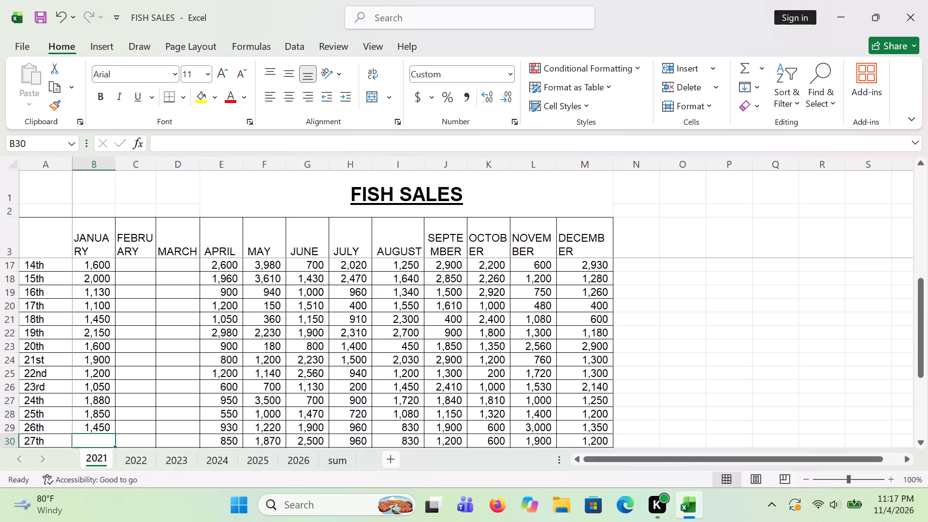
pyautogui.write('1100')
pyautogui.press('Return')
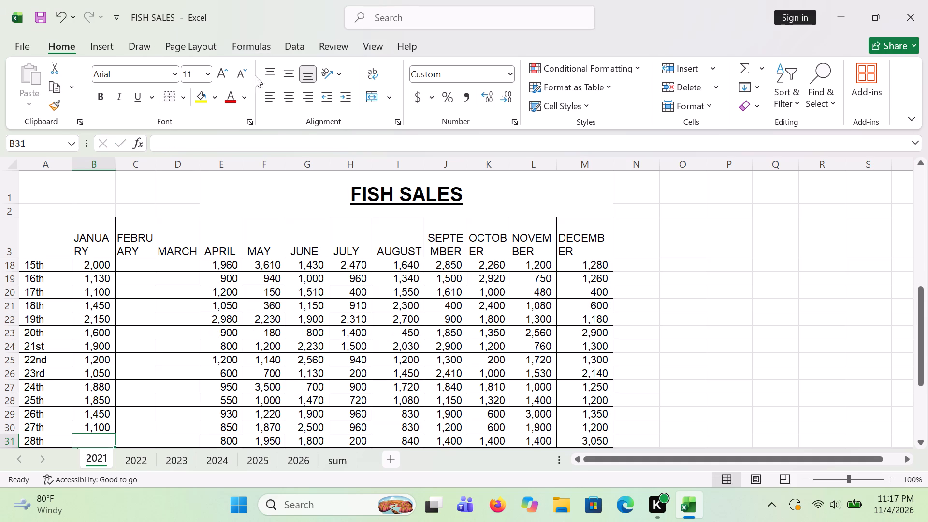
# Save the workbook with the 2021 January sales entered so far.
pyautogui.scroll(-2, 327, 151)
pyautogui.click(148, 278)
pyautogui.scroll(-2, 146, 274)
pyautogui.click(42, 12)
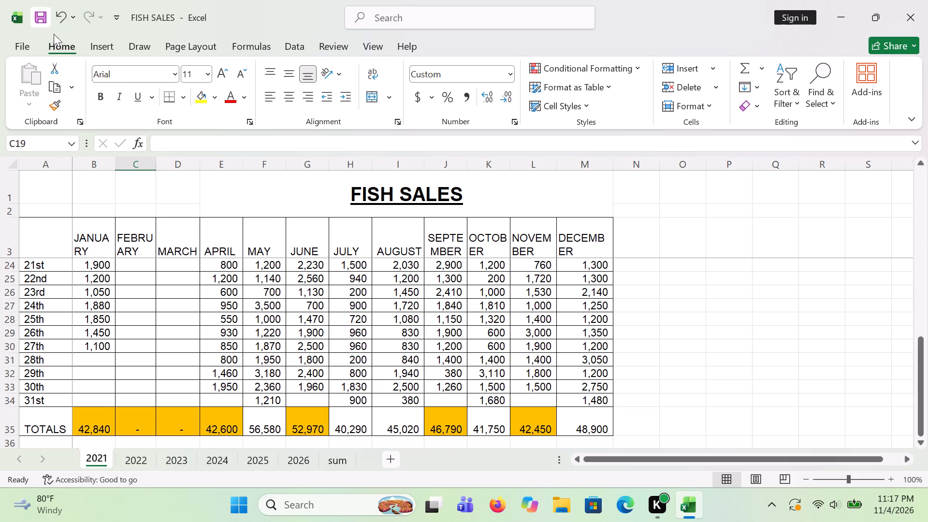
# Clear all daily sales figures from January to December, 1st to 31st, on the 2026 sheet, keeping the totals row.
pyautogui.click(295, 459)
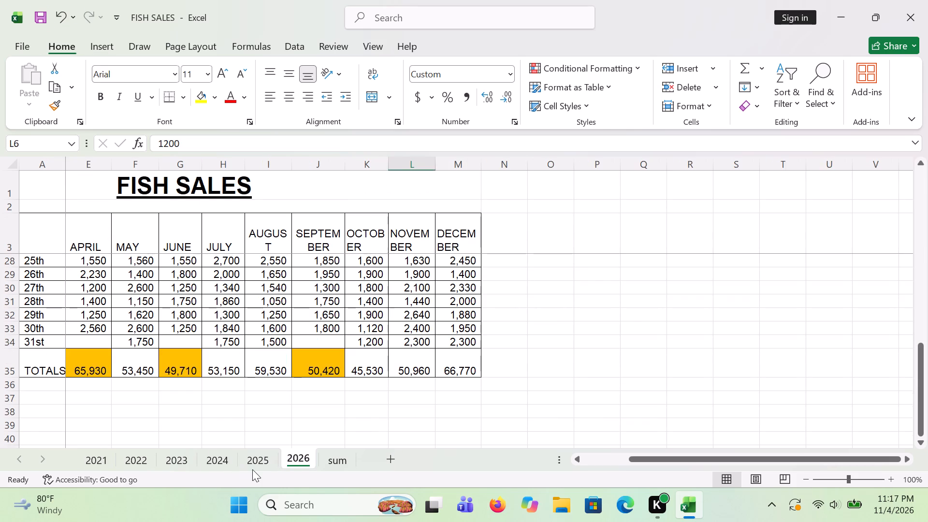
pyautogui.click(260, 457)
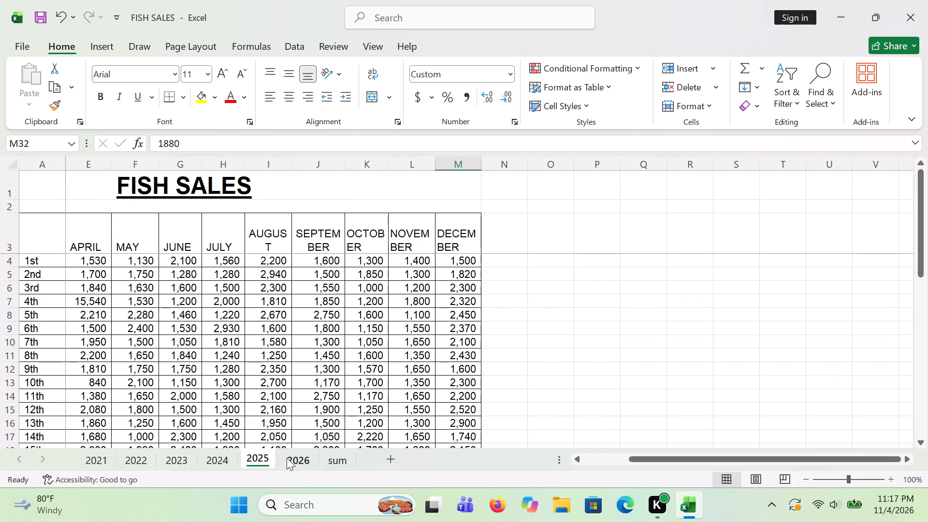
pyautogui.click(289, 461)
pyautogui.scroll(13, 255, 354)
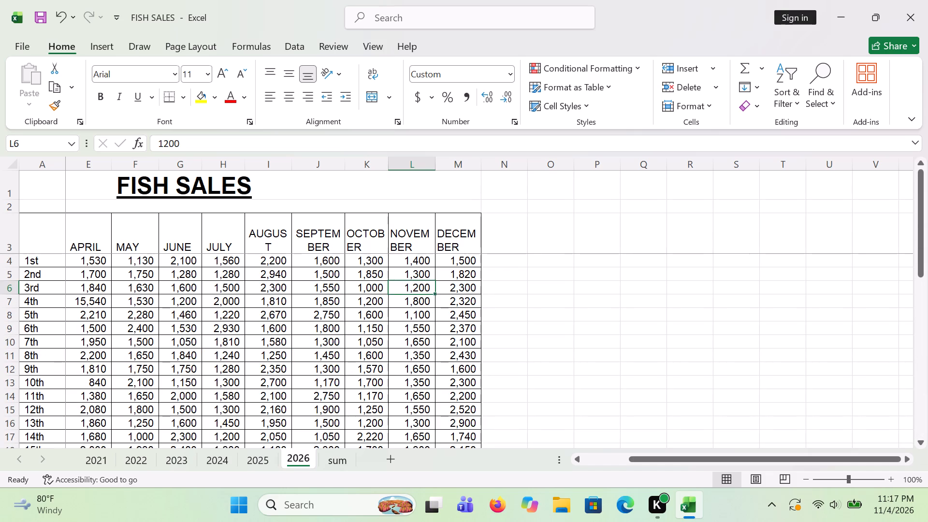
pyautogui.scroll(4, 163, 297)
pyautogui.click(101, 260)
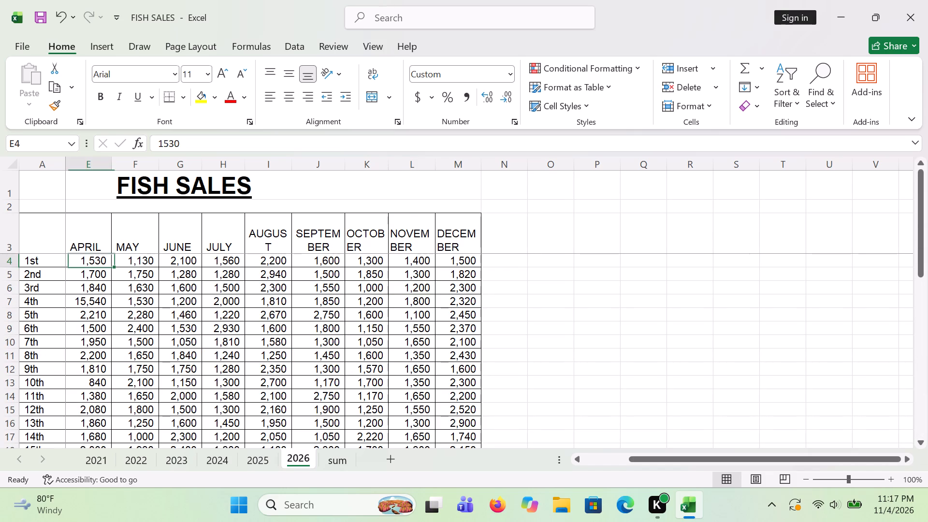
pyautogui.press('Left')
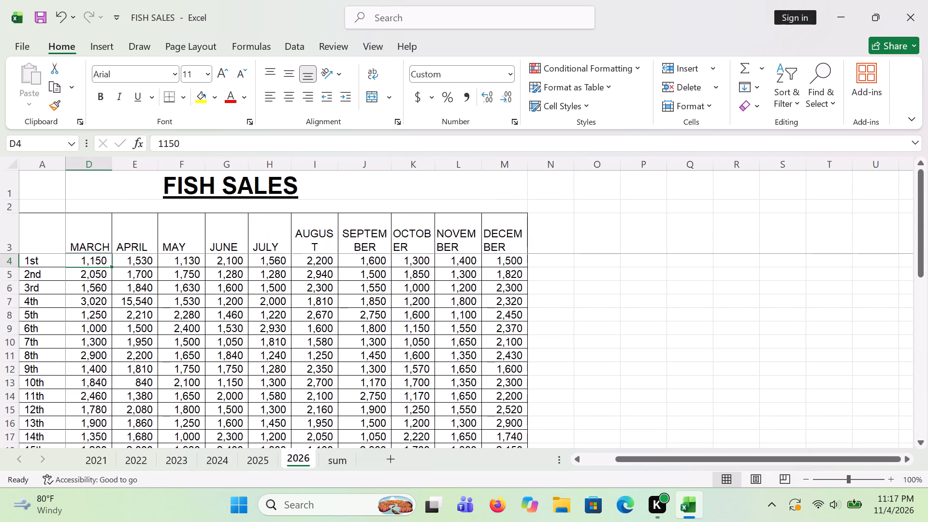
pyautogui.press('Left')
pyautogui.press('Left')
pyautogui.press('Left')
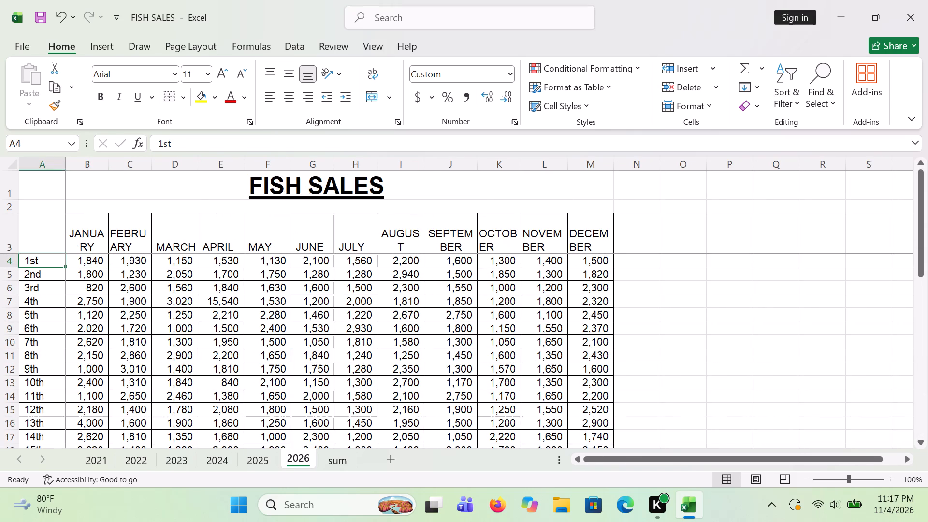
pyautogui.press('Right')
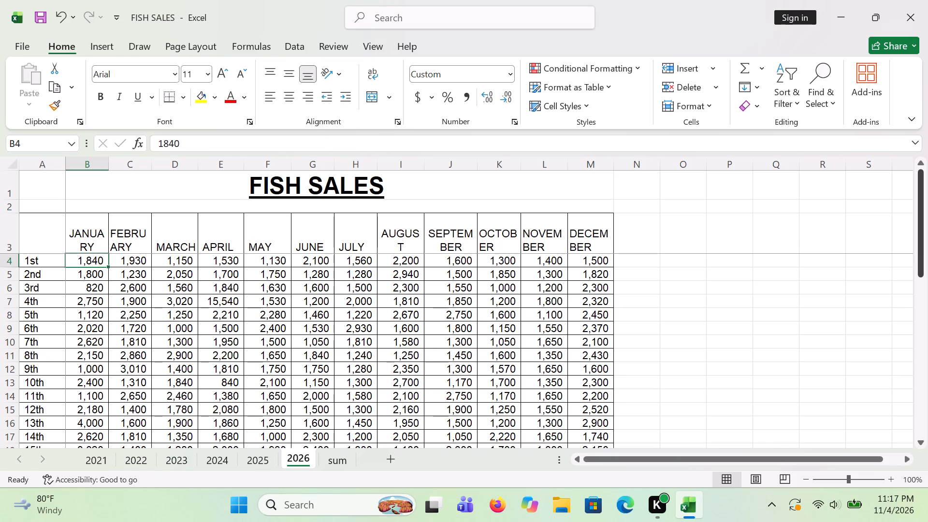
pyautogui.moveTo(100, 258); pyautogui.dragTo(627, 487)
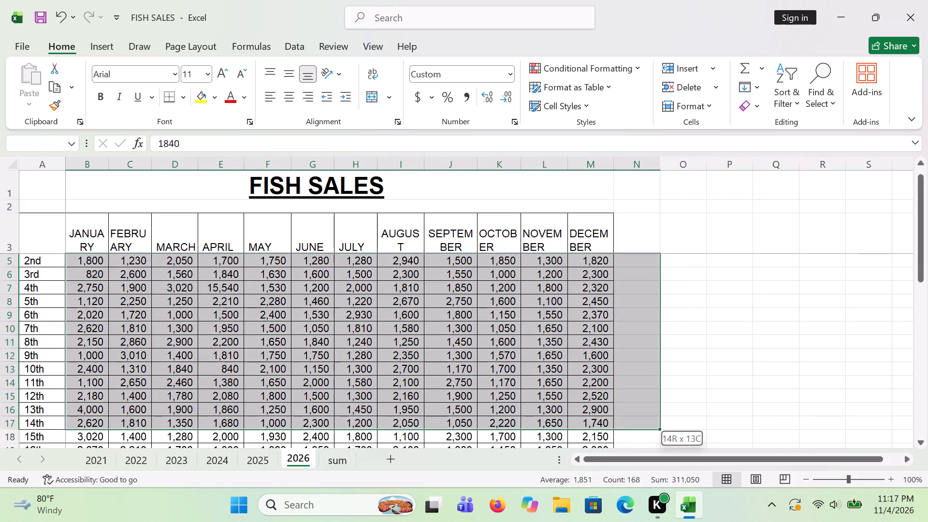
pyautogui.moveTo(627, 487); pyautogui.dragTo(586, 449)
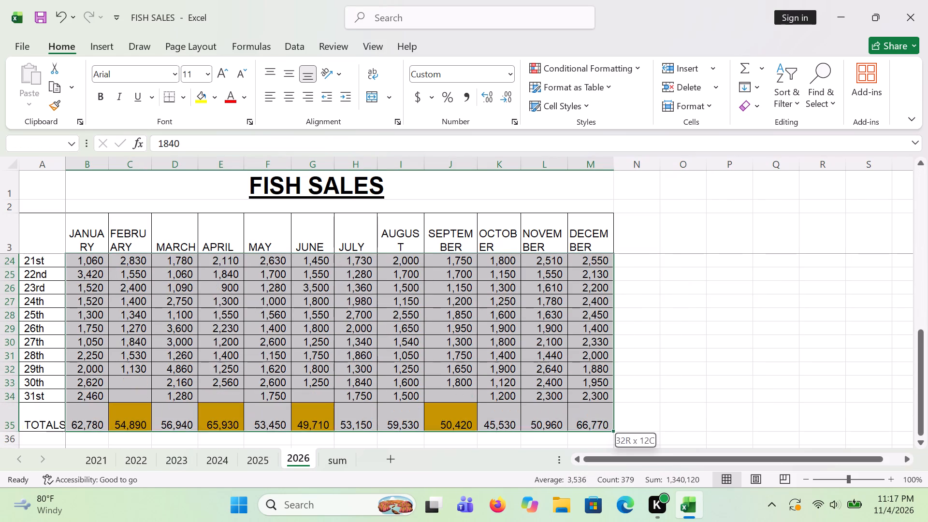
pyautogui.moveTo(586, 449); pyautogui.dragTo(594, 397)
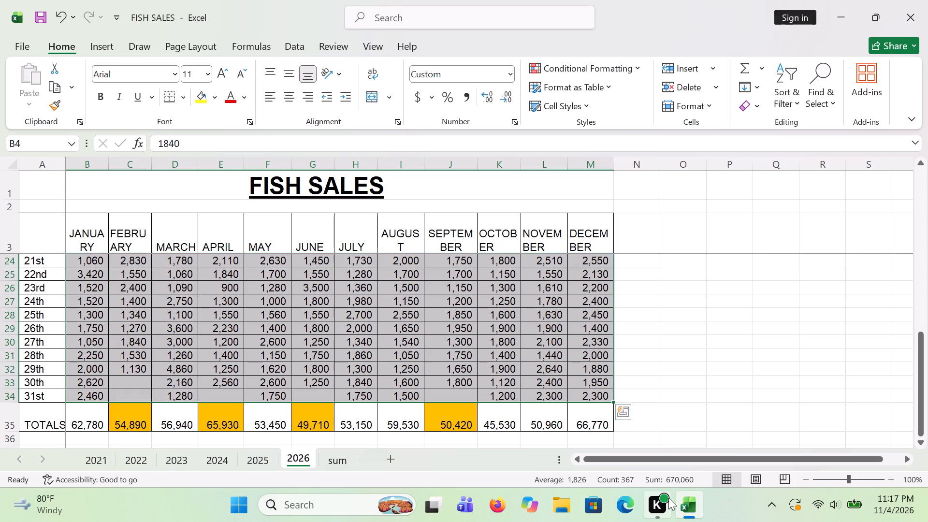
pyautogui.press('Delete')
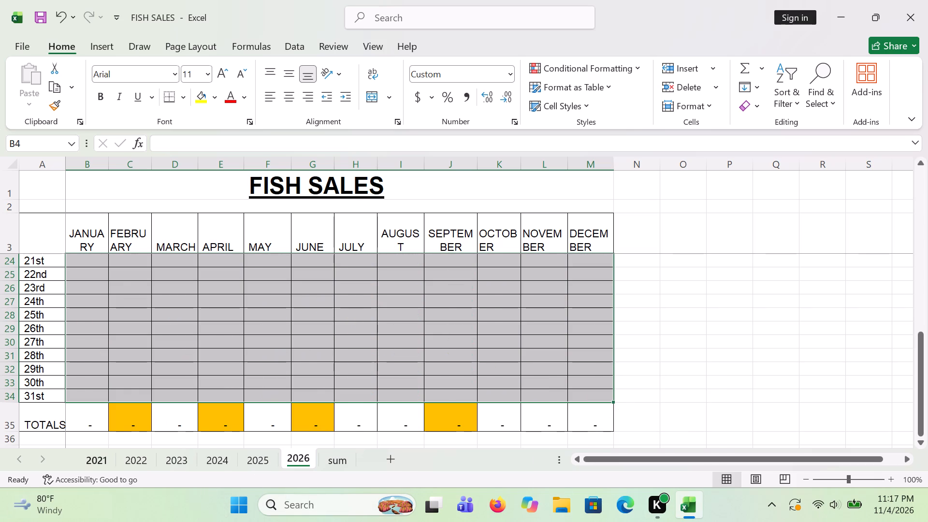
# Enter the 2021 January sales for the 28th and 29th as 1500 and 3200.
pyautogui.click(90, 458)
pyautogui.click(101, 358)
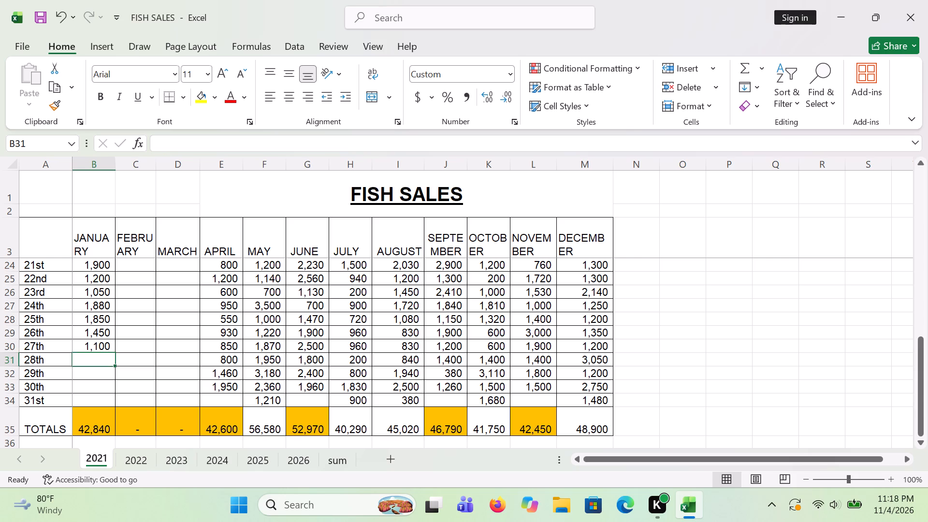
pyautogui.press('1')
pyautogui.write('500')
pyautogui.press('Return')
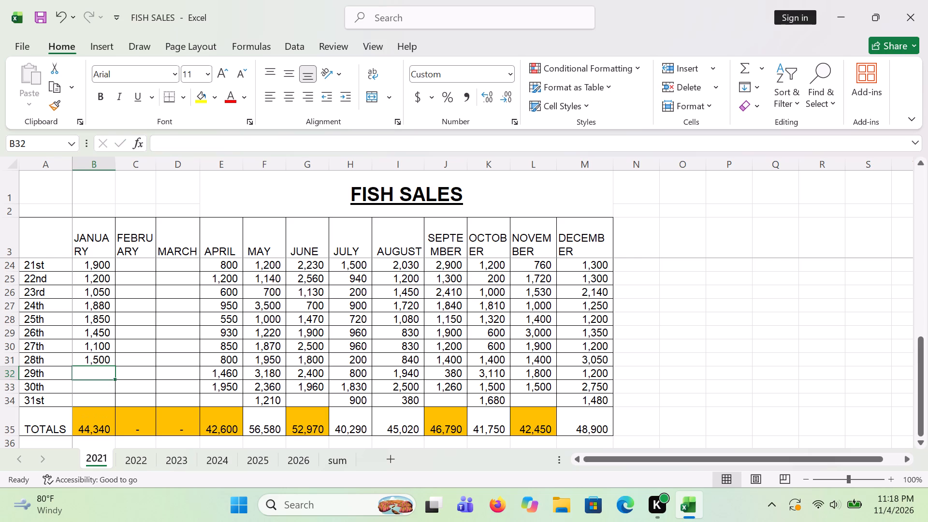
pyautogui.write('32')
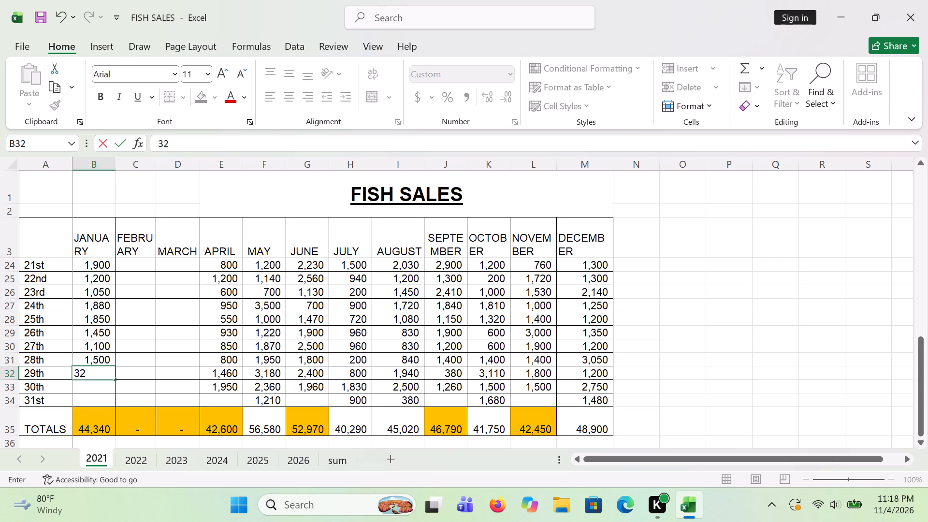
pyautogui.write('00')
pyautogui.press('Return')
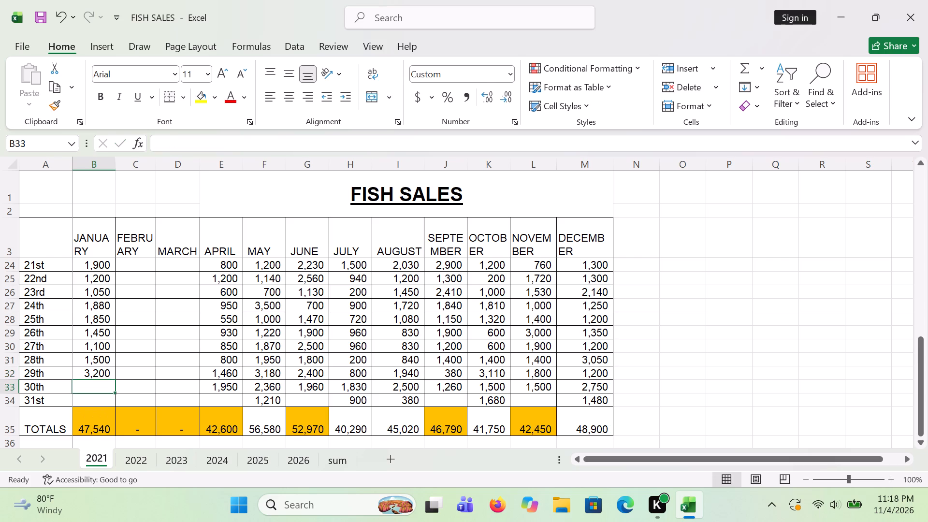
# Enter the 2021 January sales for the 30th and 31st as 2000 and 1400, and save the workbook.
pyautogui.press('2')
pyautogui.write('000')
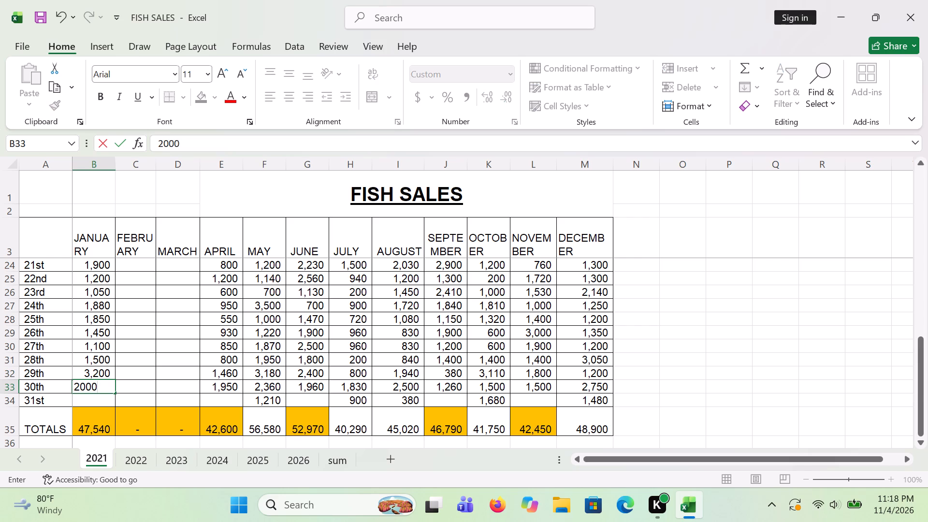
pyautogui.press('Return')
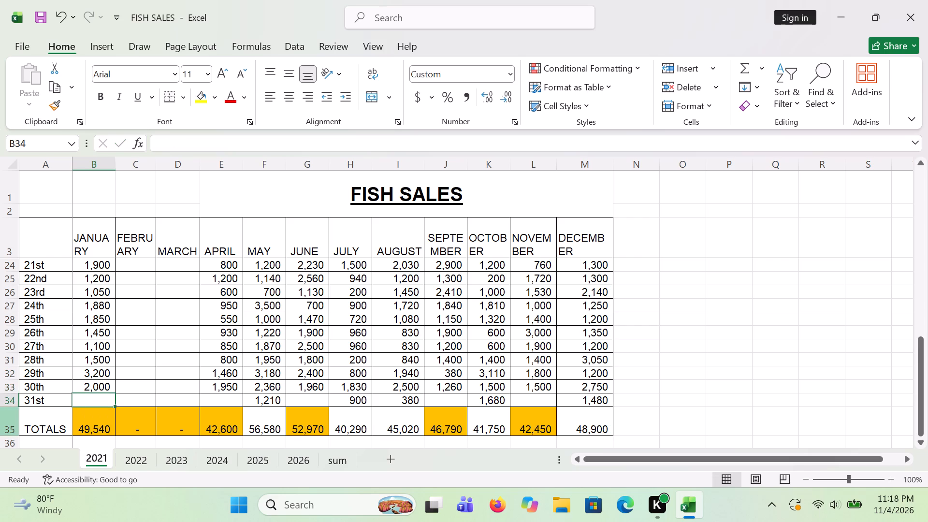
pyautogui.write('14')
pyautogui.write('00')
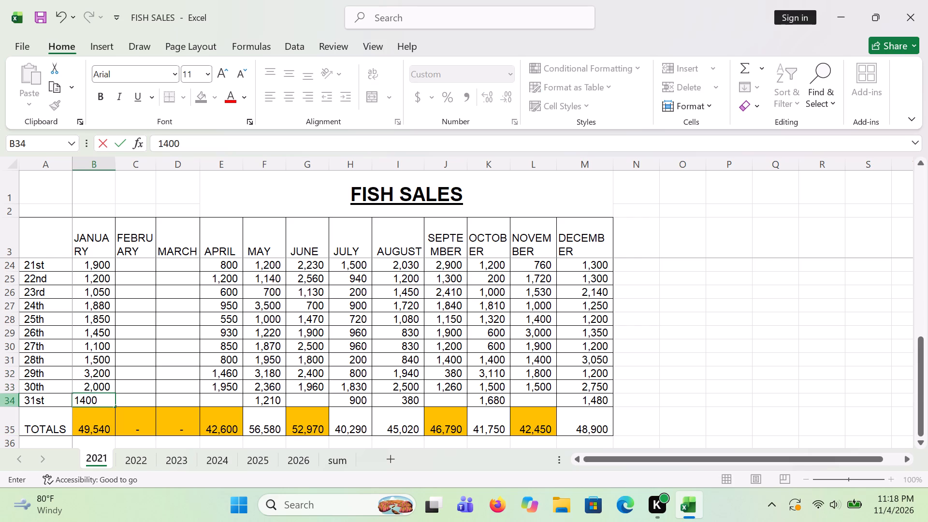
pyautogui.press('Return')
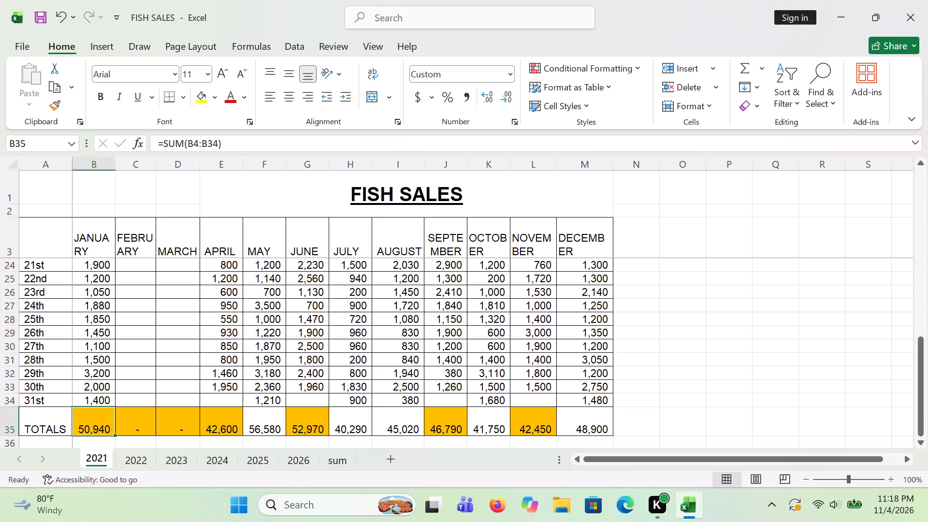
pyautogui.press('1')
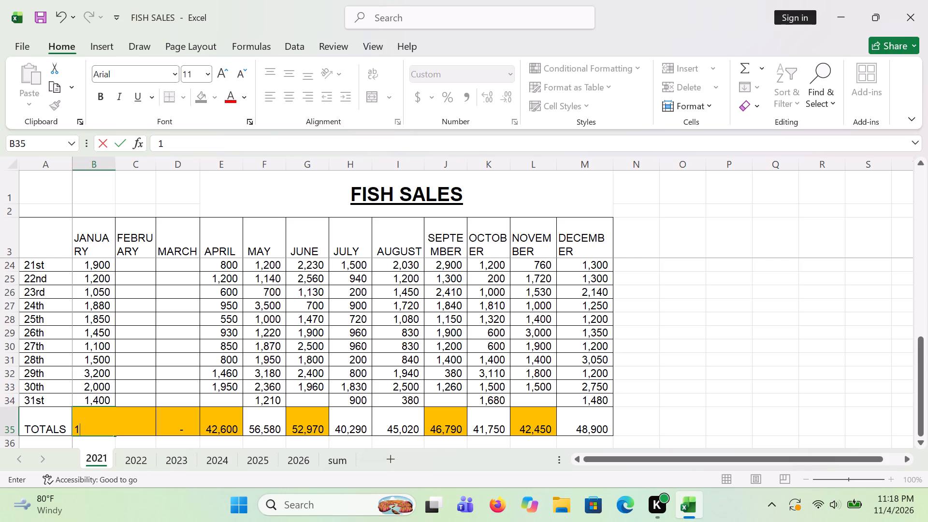
pyautogui.press('Escape')
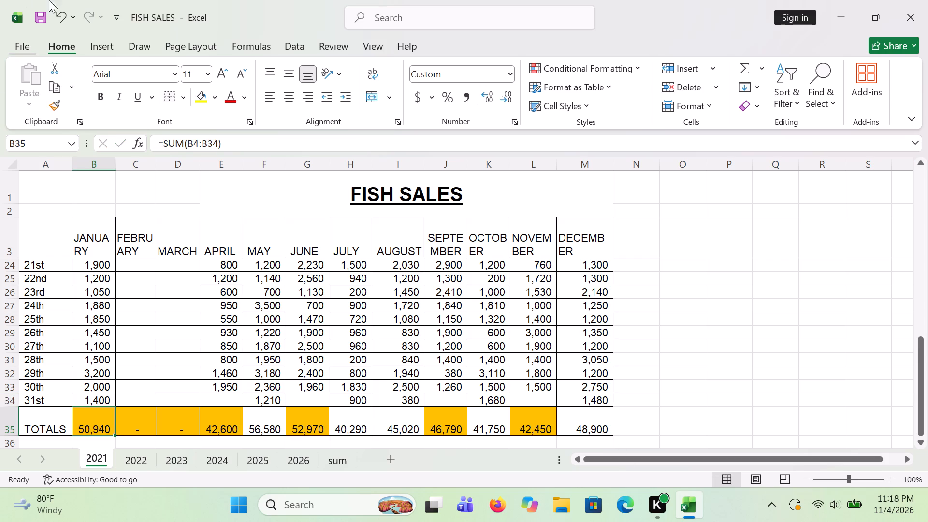
pyautogui.click(36, 17)
# Extend the year column on the sum sheet by one row to add 2026 below 2025.
pyautogui.click(350, 458)
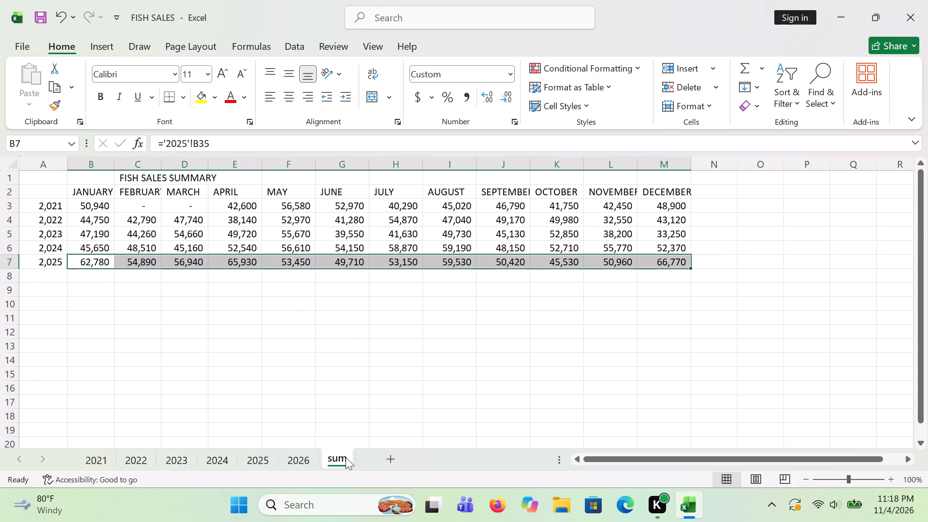
pyautogui.click(86, 461)
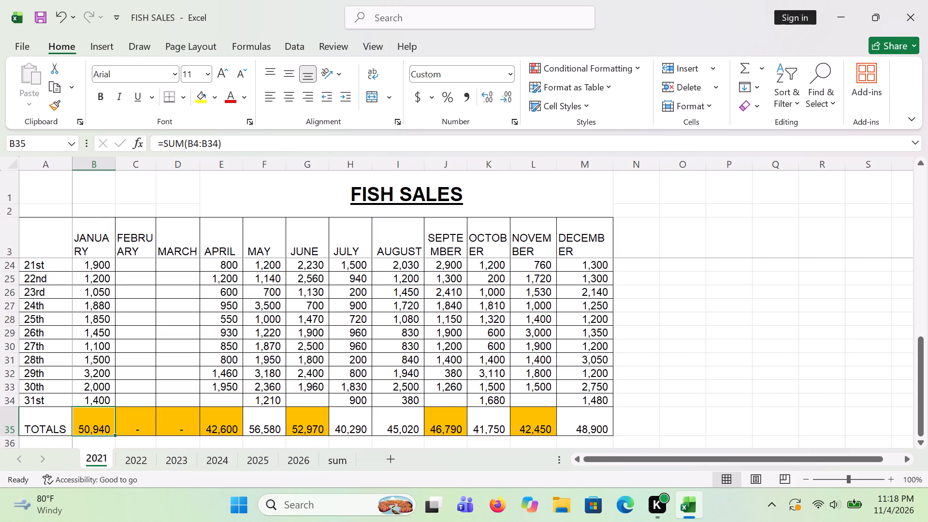
pyautogui.click(338, 455)
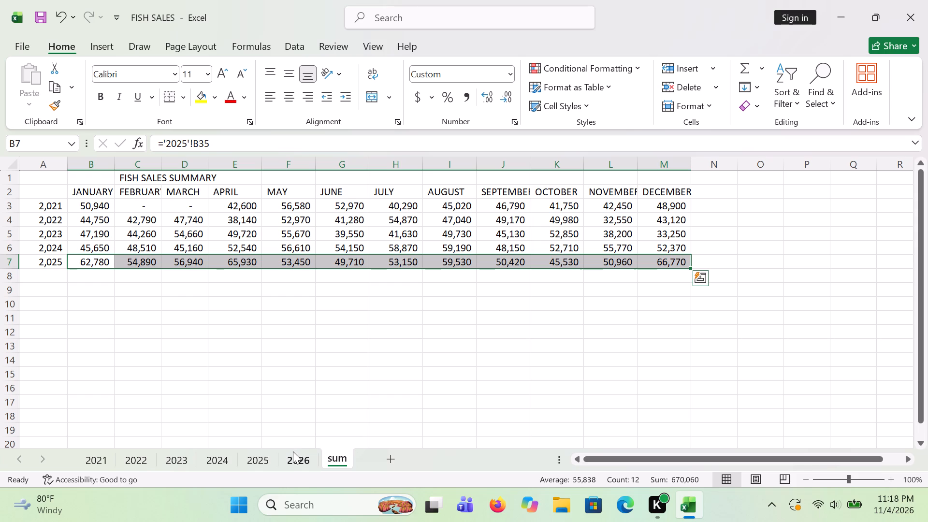
pyautogui.click(49, 271)
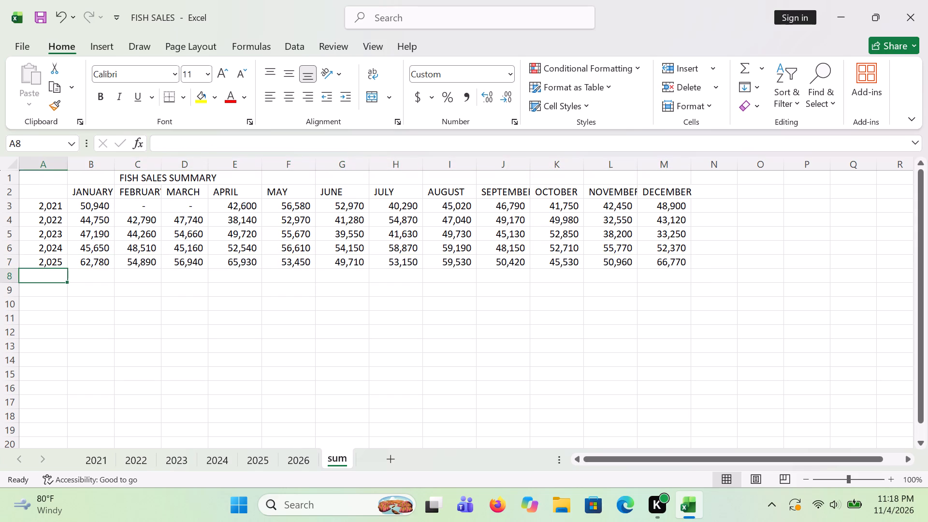
pyautogui.click(57, 263)
pyautogui.moveTo(65, 267); pyautogui.dragTo(58, 281)
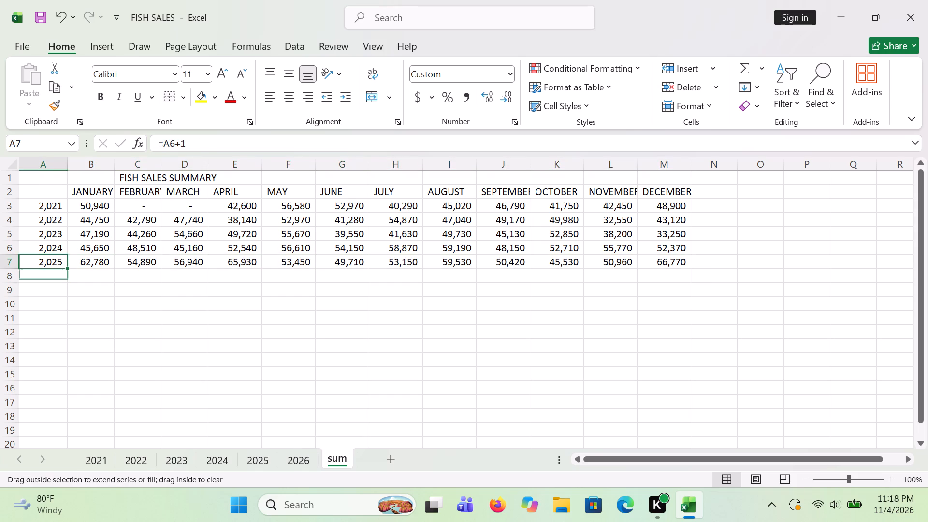
pyautogui.moveTo(58, 281); pyautogui.dragTo(57, 282)
# Link the 2026 January cell of the summary to the January total on the 2026 sheet with ='2026'!B35.
pyautogui.click(99, 276)
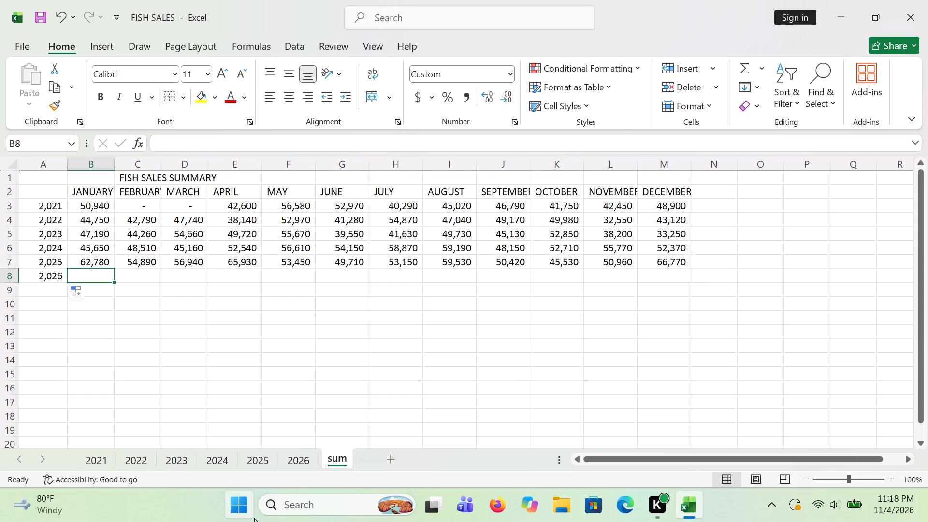
pyautogui.press('=')
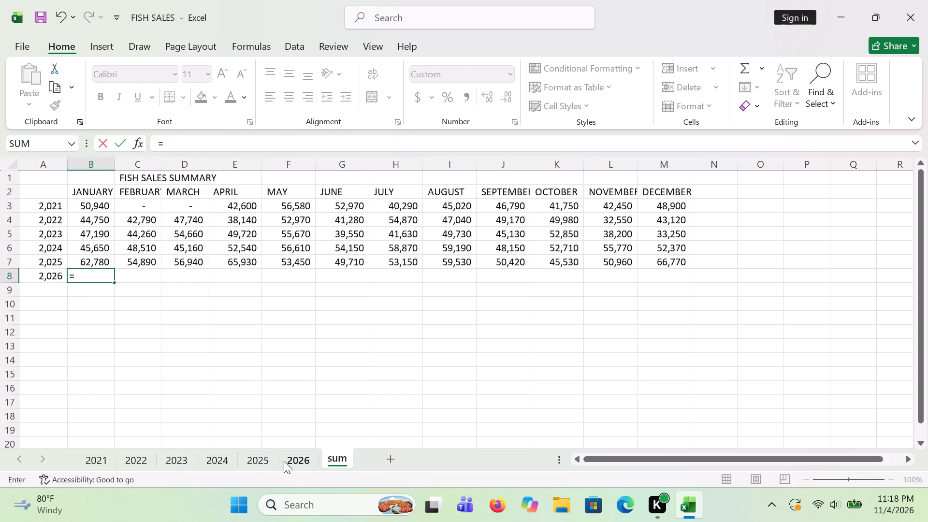
pyautogui.click(300, 461)
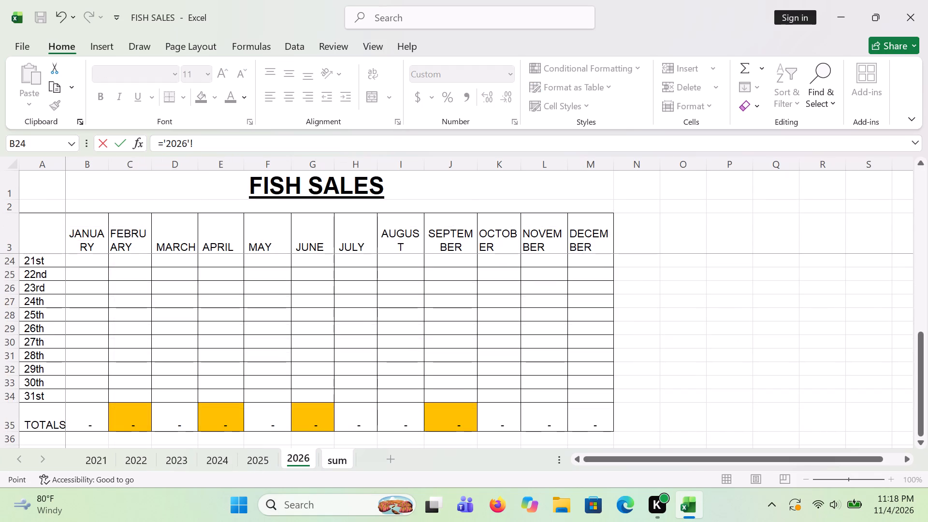
pyautogui.scroll(15, 89, 263)
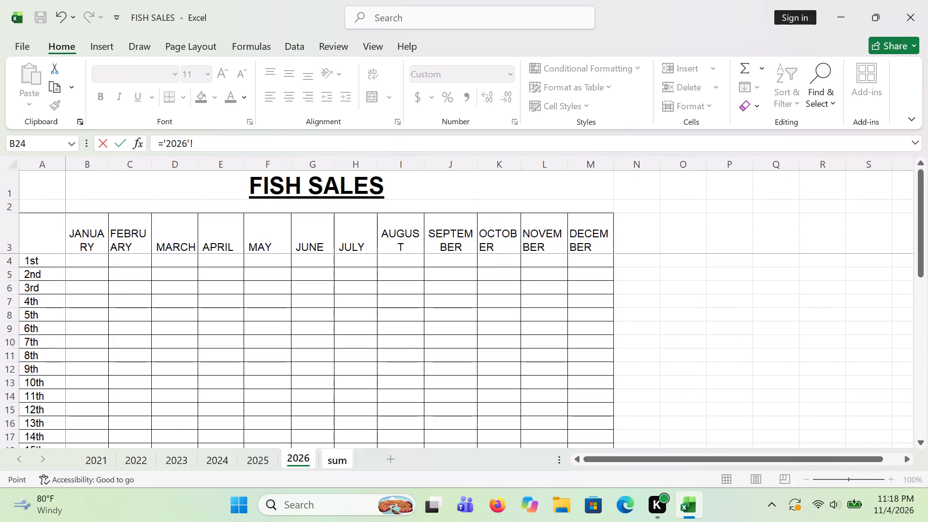
pyautogui.click(87, 264)
pyautogui.scroll(-3, 108, 355)
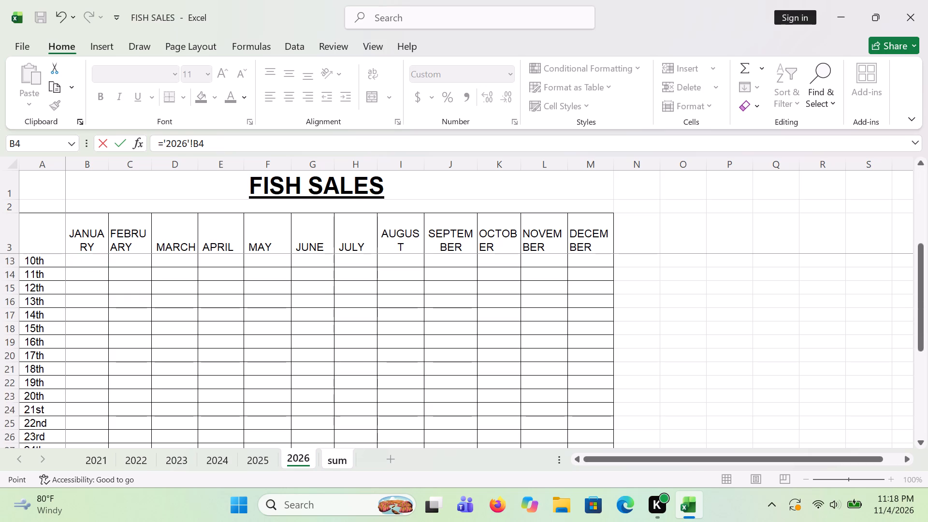
pyautogui.scroll(-4, 109, 345)
pyautogui.click(85, 398)
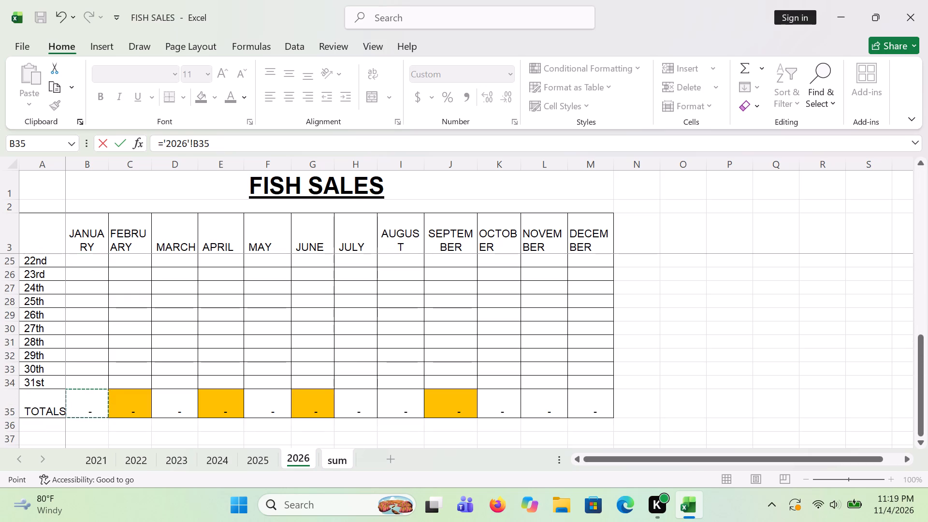
pyautogui.press('Return')
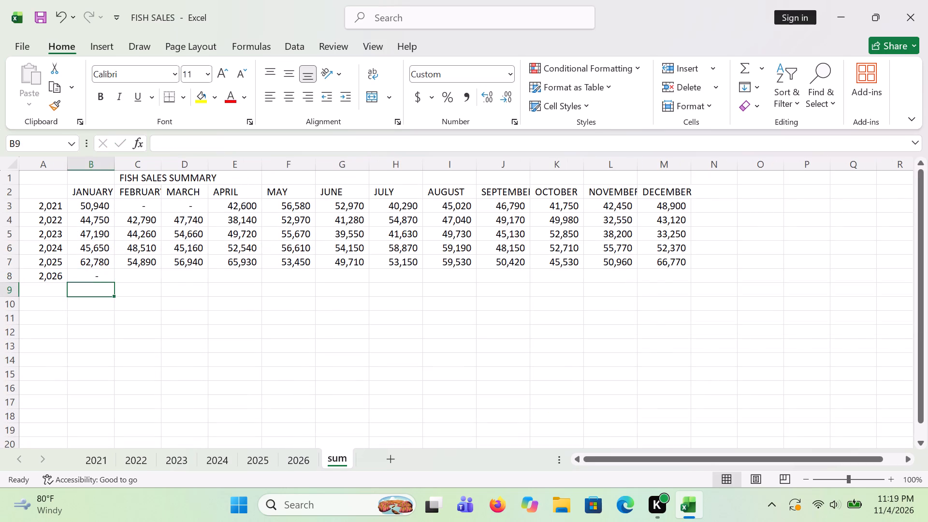
# Fill the 2026 January link formula across to December on the sum sheet, and save the workbook.
pyautogui.click(102, 276)
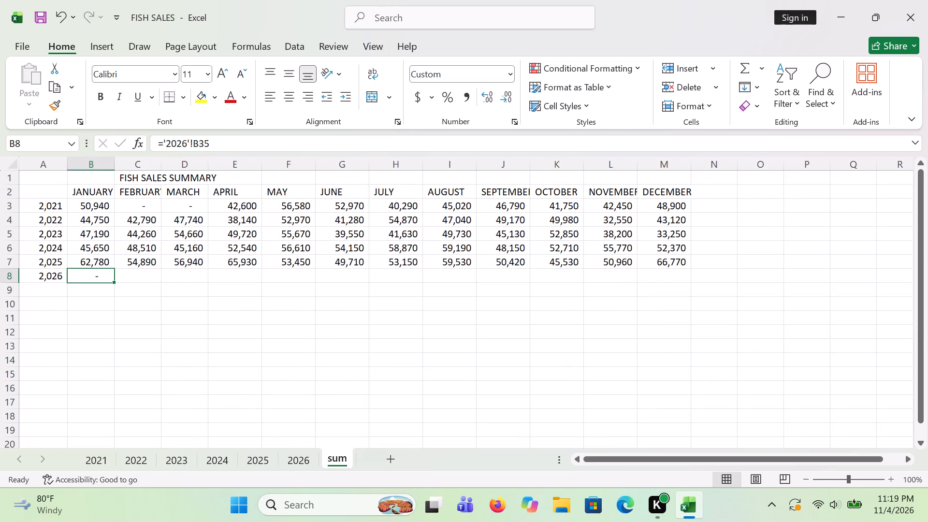
pyautogui.moveTo(113, 283); pyautogui.dragTo(765, 278)
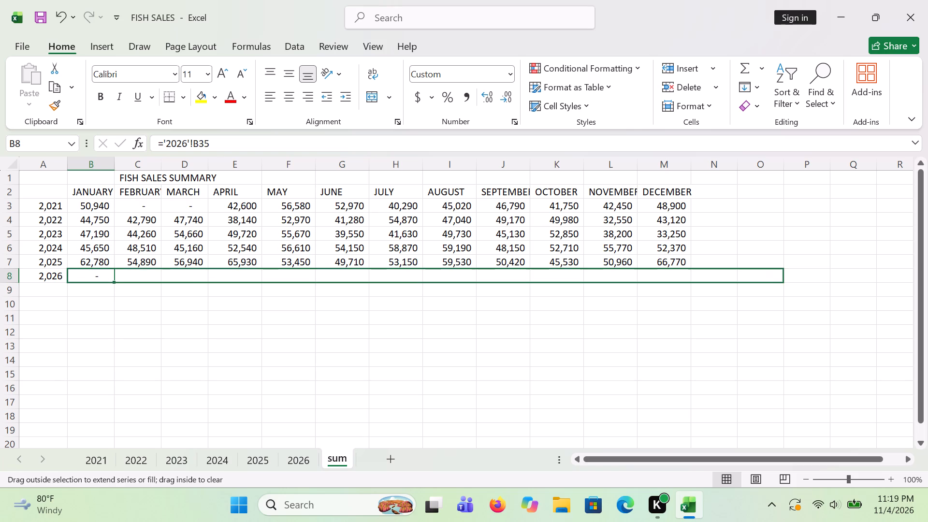
pyautogui.moveTo(765, 278); pyautogui.dragTo(676, 281)
pyautogui.click(492, 278)
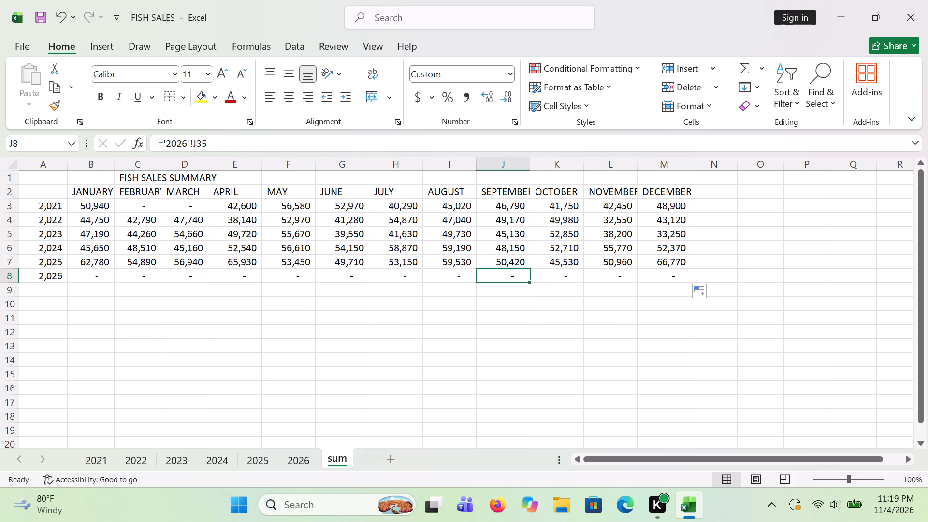
pyautogui.hotkey('ctrl', 's')
# On the 2021 sheet, enter 1600 as the February sales for the 1st, and save the workbook.
pyautogui.click(106, 460)
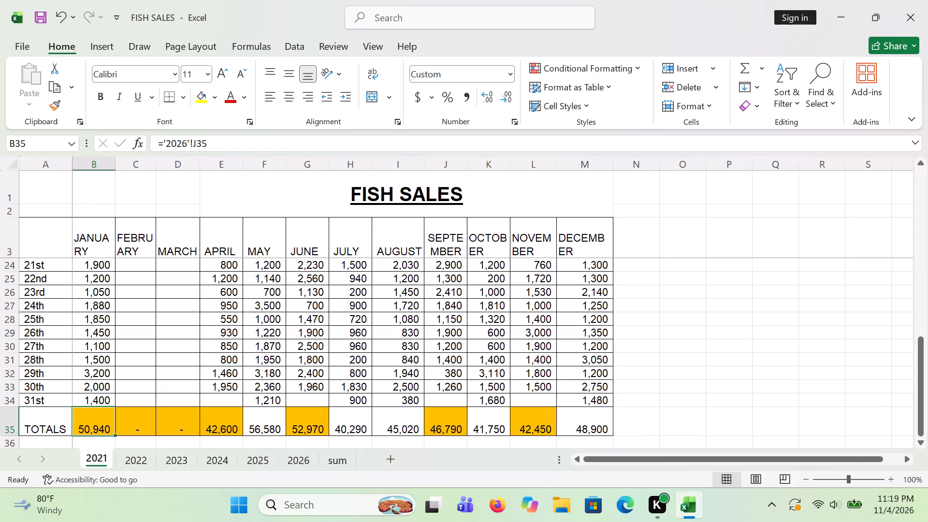
pyautogui.scroll(12, 171, 316)
pyautogui.scroll(-6, 176, 315)
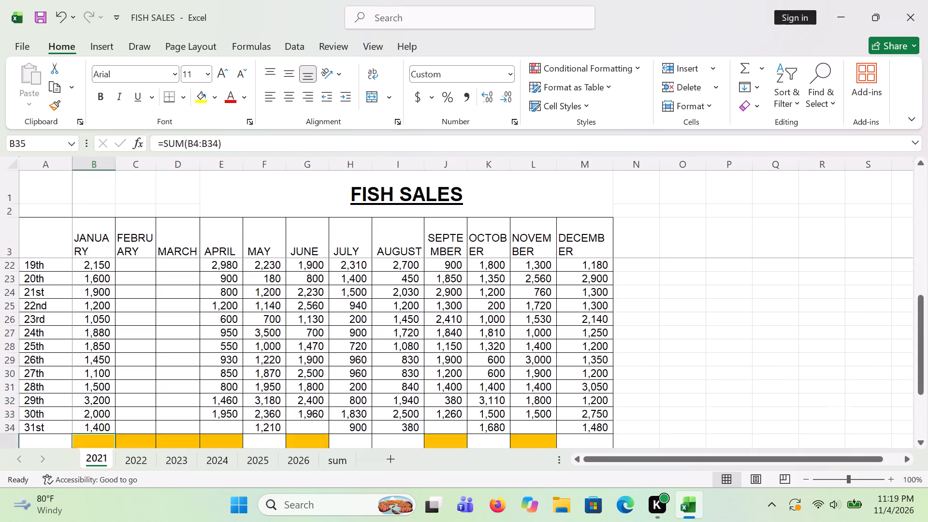
pyautogui.scroll(-3, 176, 317)
pyautogui.scroll(6, 176, 317)
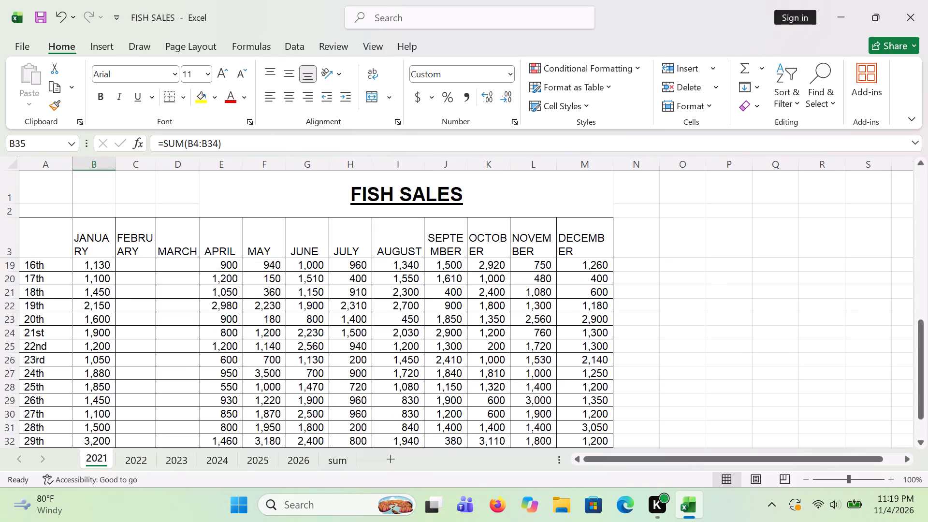
pyautogui.scroll(2, 175, 316)
pyautogui.scroll(10, 141, 275)
pyautogui.click(140, 265)
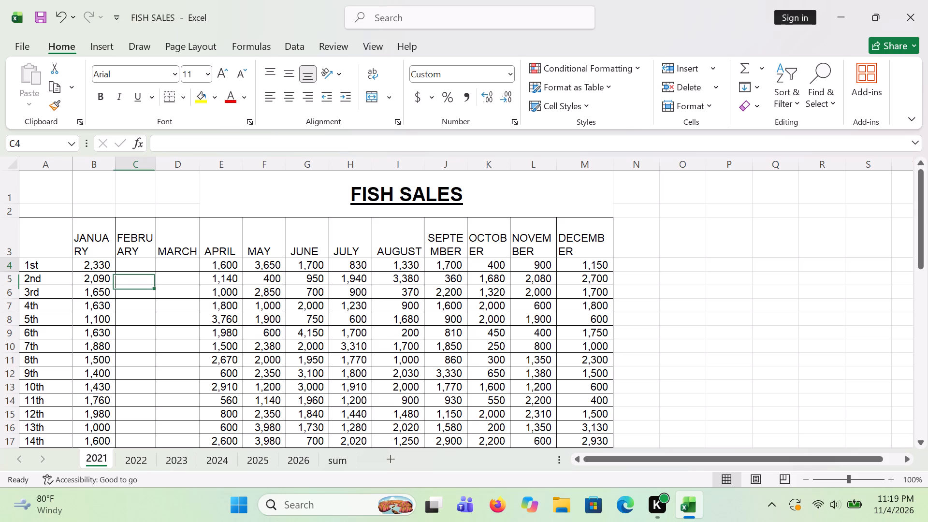
pyautogui.scroll(-8, 181, 252)
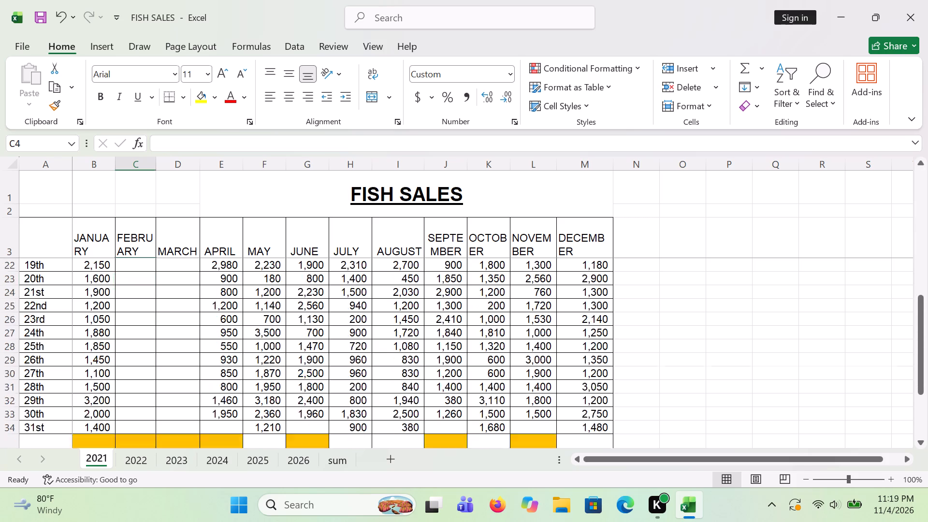
pyautogui.scroll(-2, 181, 252)
pyautogui.scroll(6, 181, 252)
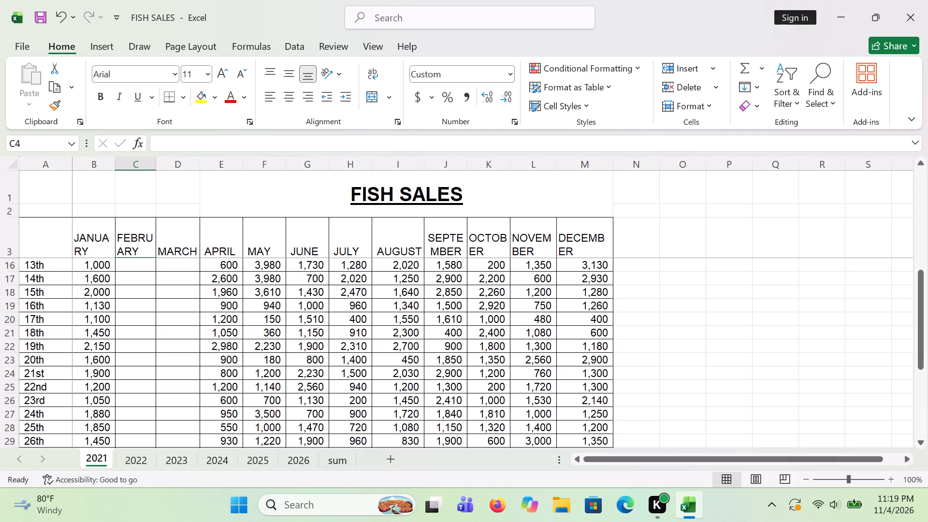
pyautogui.scroll(7, 203, 216)
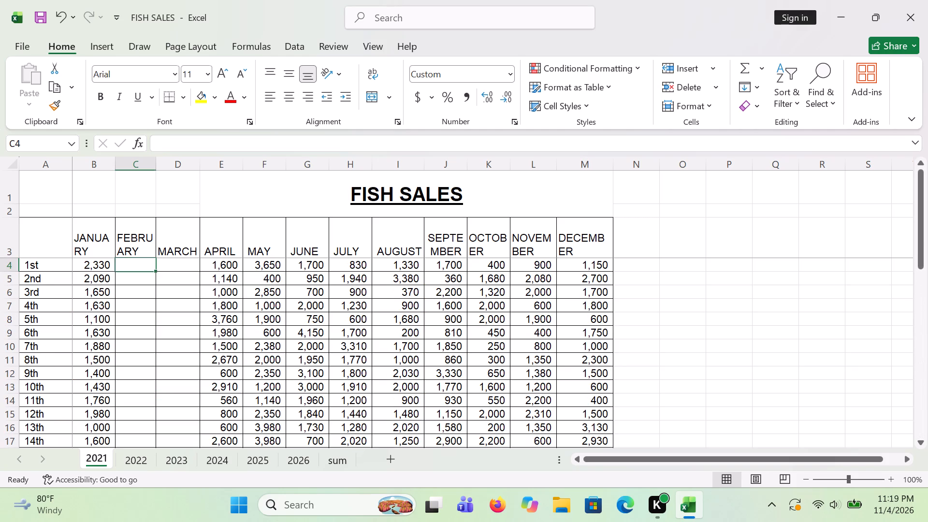
pyautogui.press('1')
pyautogui.write('600')
pyautogui.press('Return')
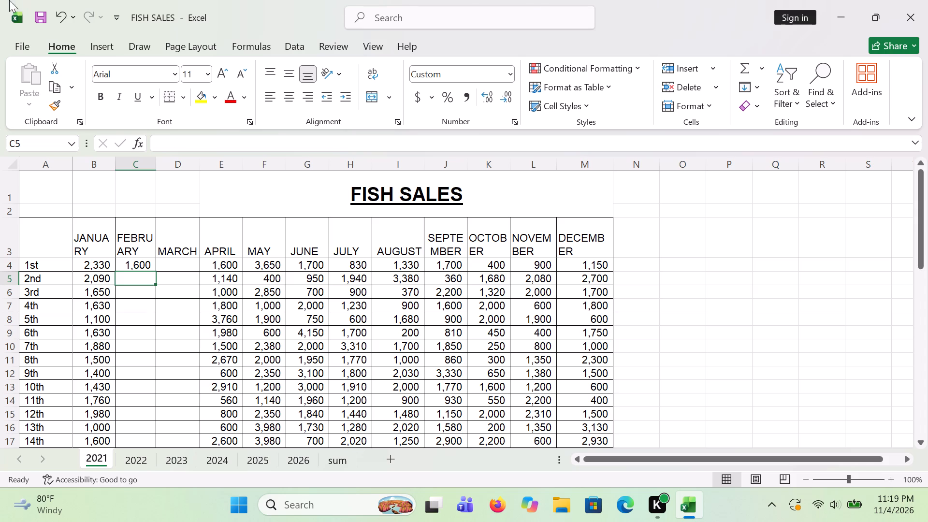
pyautogui.click(32, 19)
# Enter the 2021 February sales for the 2nd, 3rd and 4th as 1430, 1800 and 1000.
pyautogui.press('1')
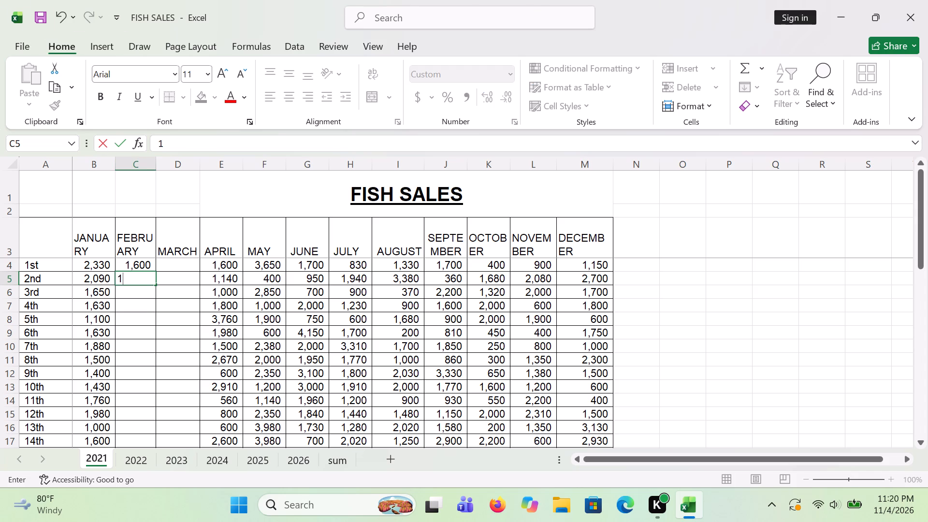
pyautogui.write('430')
pyautogui.press('Return')
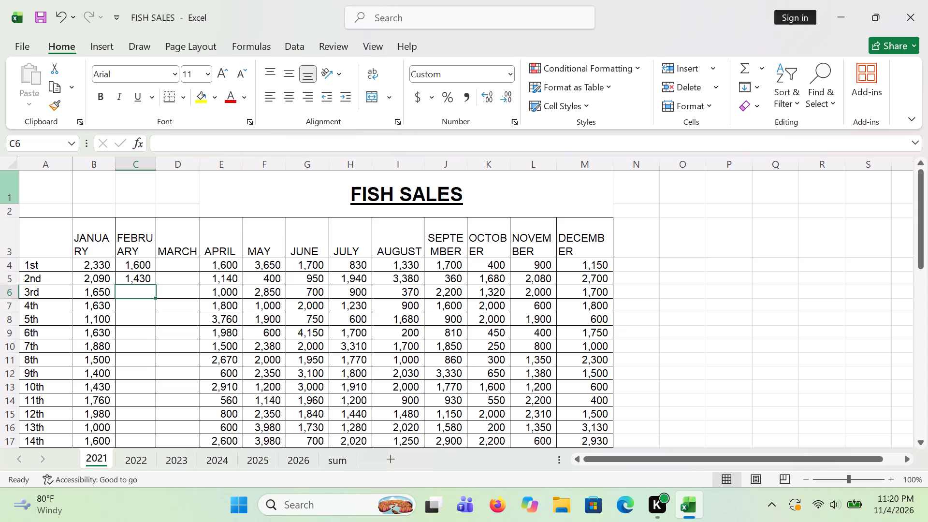
pyautogui.press('1')
pyautogui.write('800')
pyautogui.press('Return')
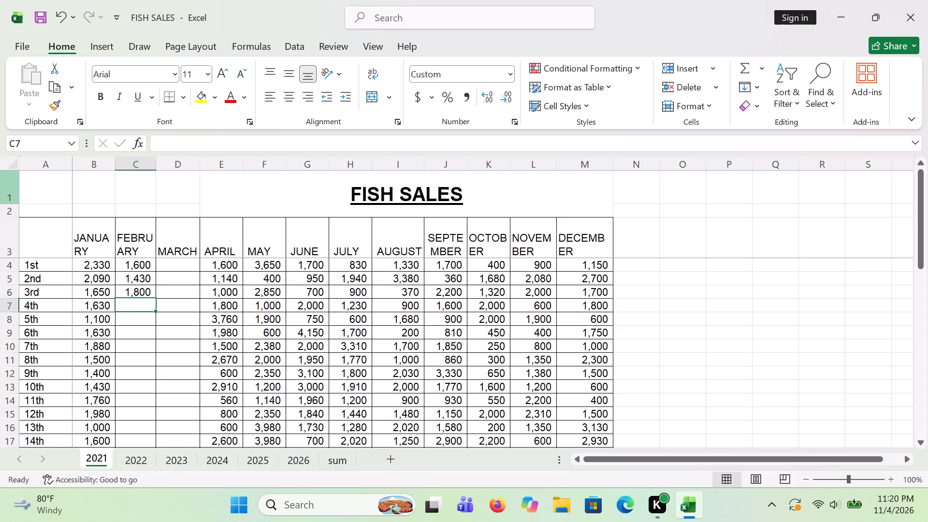
pyautogui.press('1')
pyautogui.write('000')
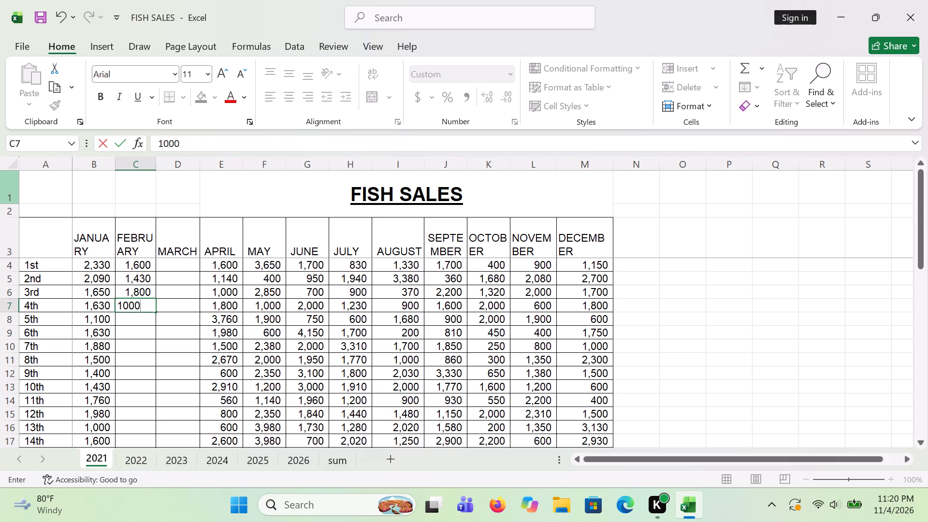
pyautogui.press('Return')
# Enter the 2021 February sales for the 5th and 6th as 2000 and 1550, and save the workbook.
pyautogui.write('200')
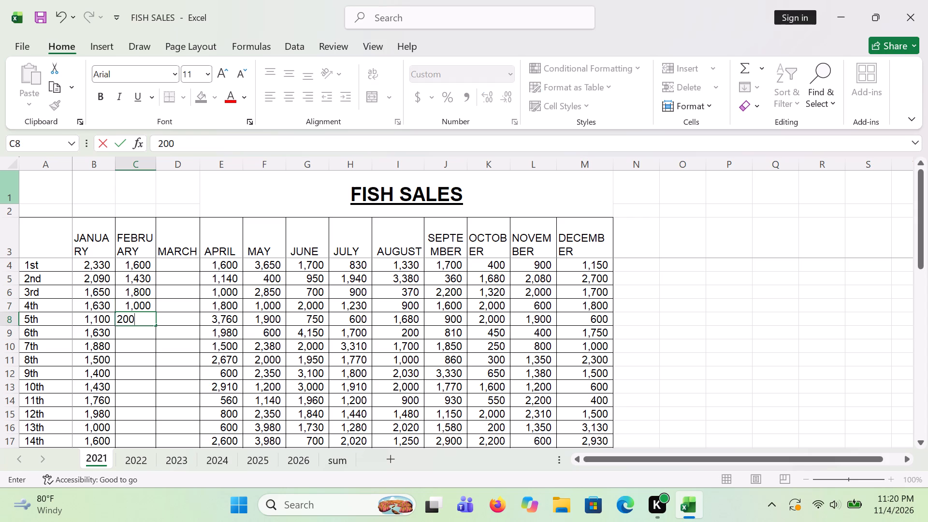
pyautogui.press('0')
pyautogui.press('Return')
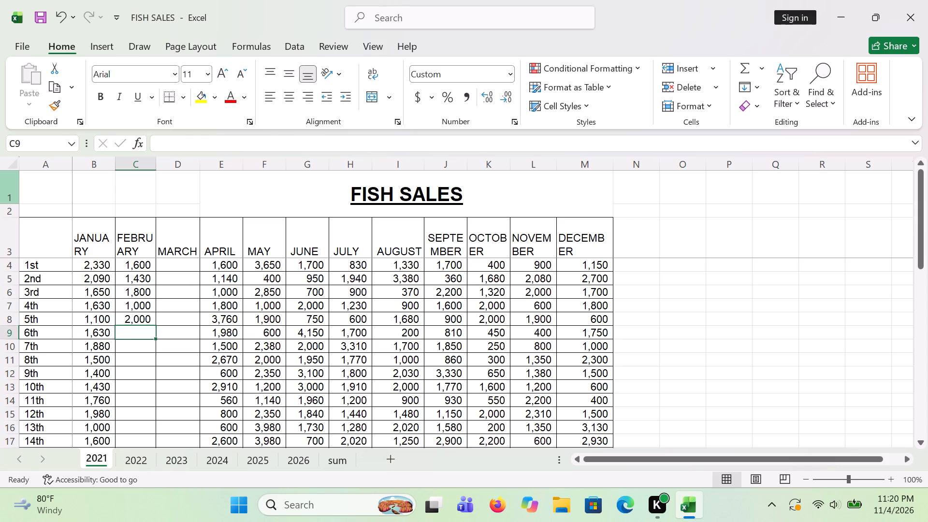
pyautogui.write('1550')
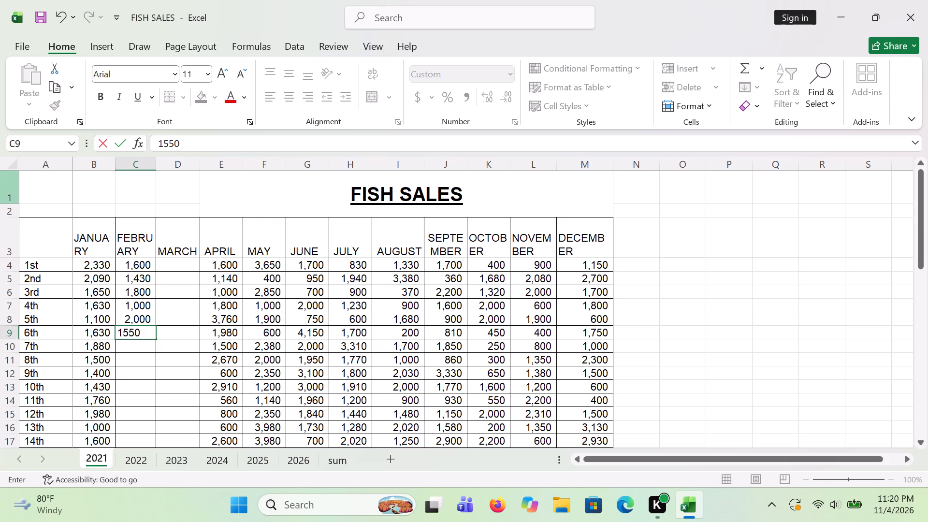
pyautogui.press('Return')
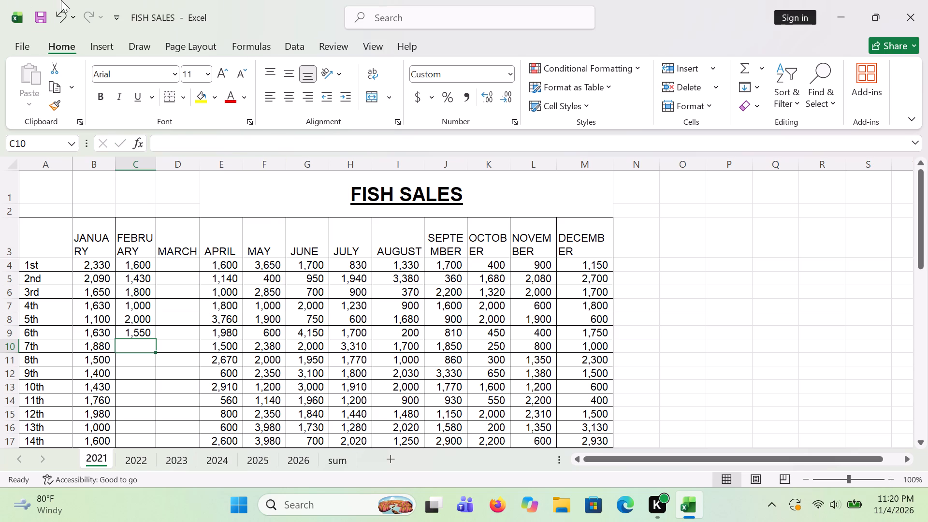
pyautogui.click(40, 14)
# Select the February cell for the 7th on the 2021 sheet.
pyautogui.click(175, 357)
pyautogui.click(123, 347)
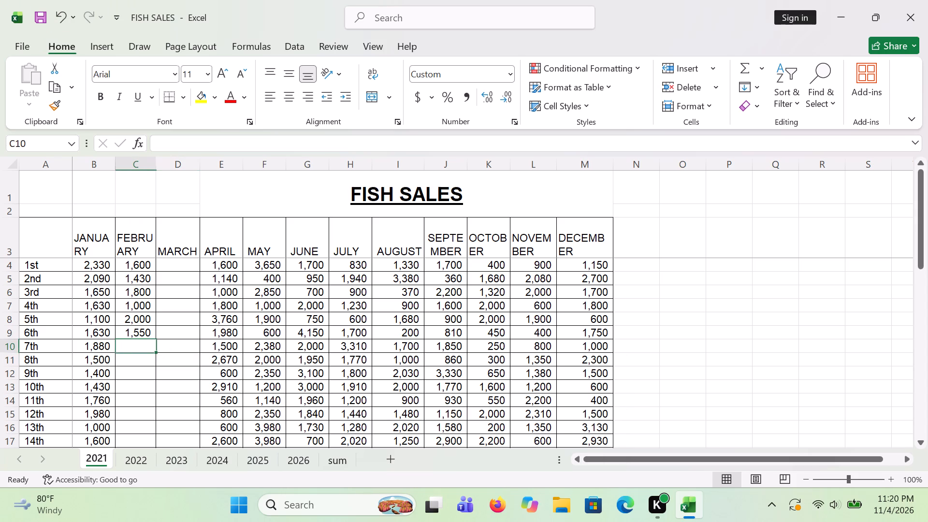
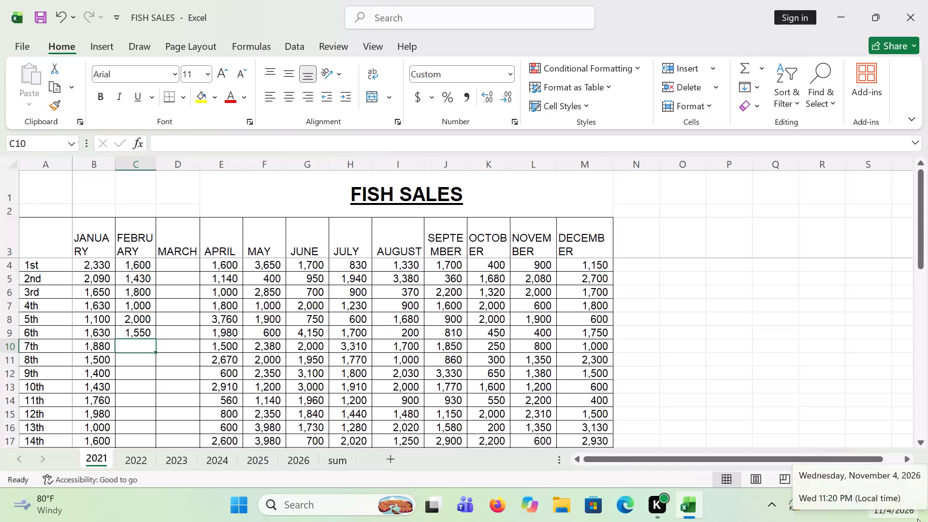
# Enter the 2021 February sales for the 7th to the 10th as 1600, 1300, 1900 and 1900.
pyautogui.press('1')
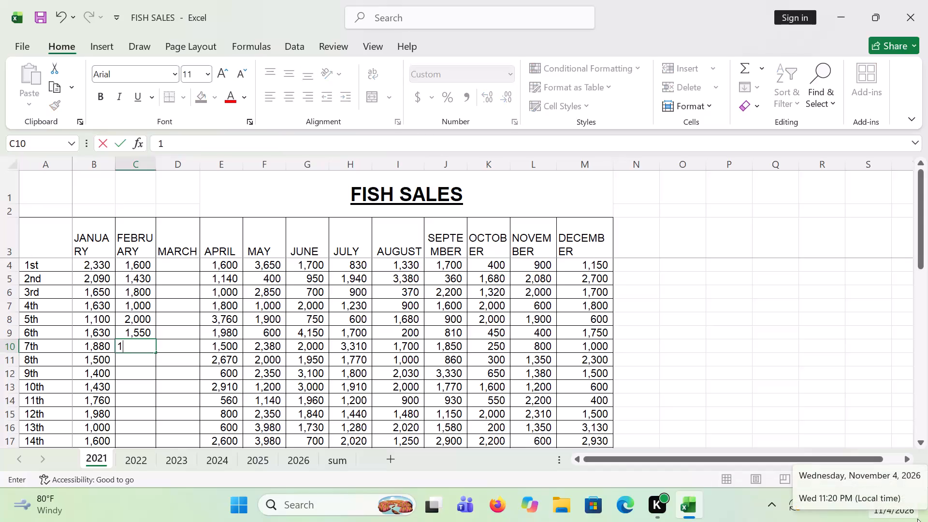
pyautogui.write('600')
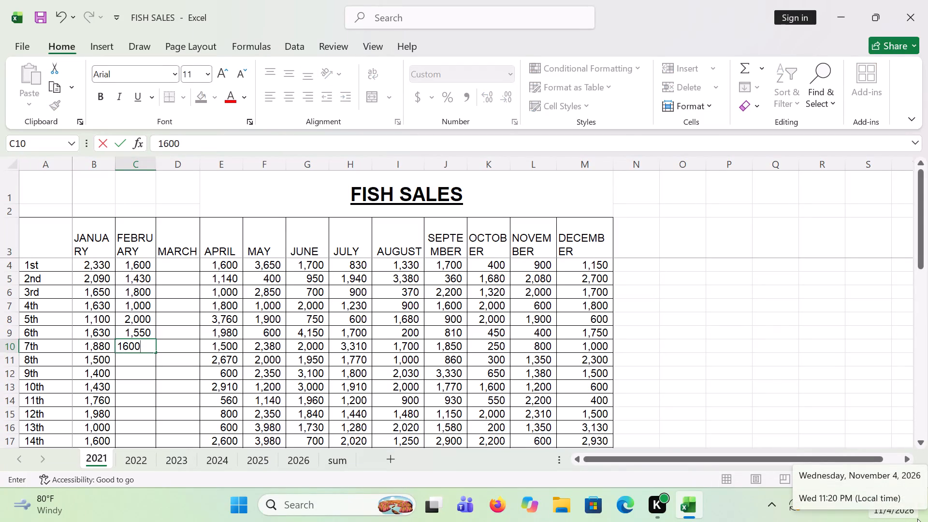
pyautogui.press('Return')
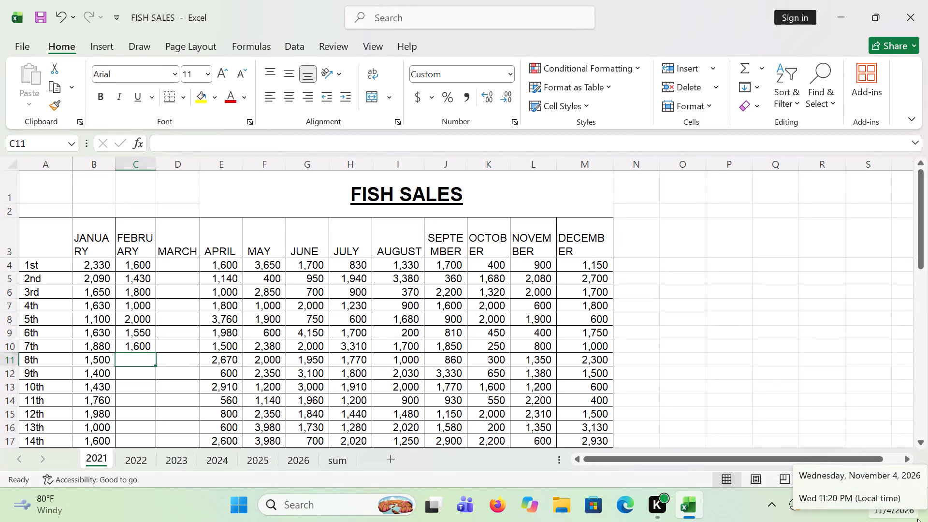
pyautogui.press('1')
pyautogui.write('300')
pyautogui.press('Return')
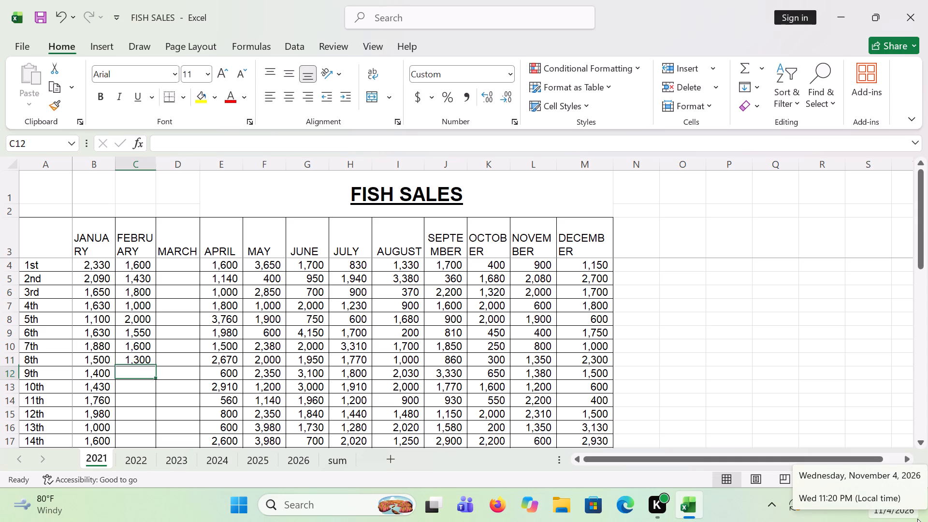
pyautogui.press('1')
pyautogui.write('900')
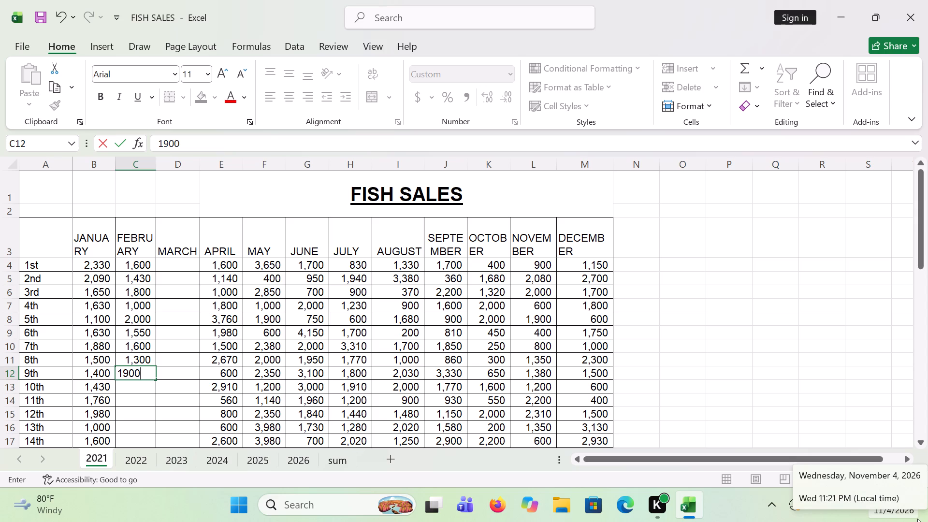
pyautogui.press('Return')
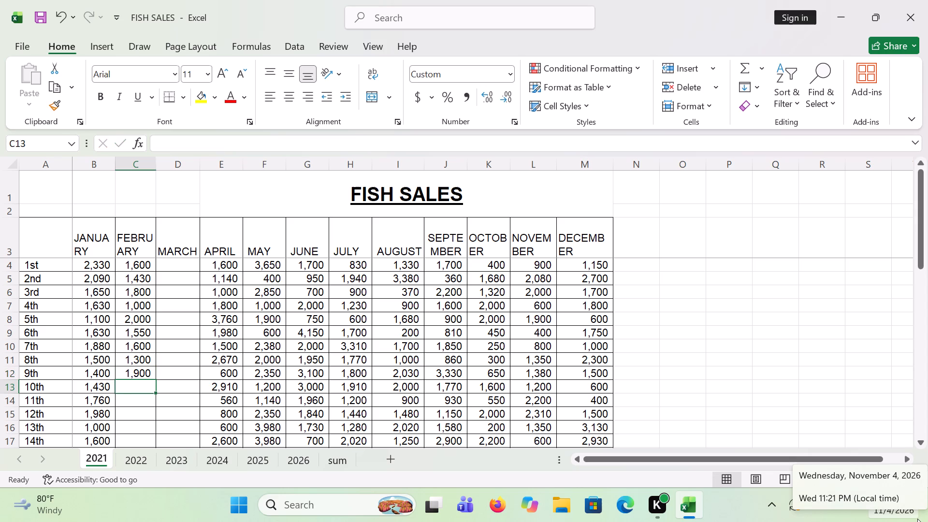
pyautogui.press('1')
pyautogui.write('900')
pyautogui.press('Return')
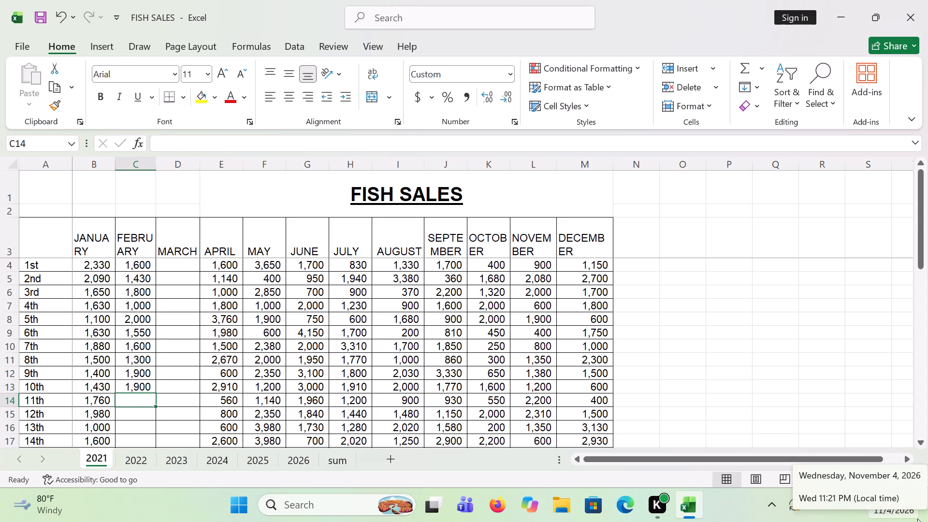
# Enter the 2021 February sales for the 11th, 12th and 13th as 2120, 1650 and 1850.
pyautogui.write('212')
pyautogui.press('0')
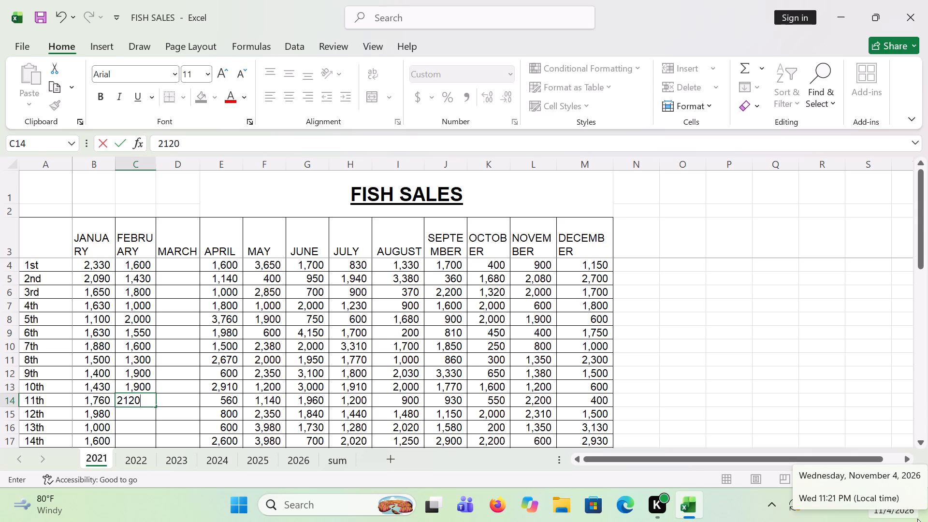
pyautogui.press('Return')
pyautogui.press('1')
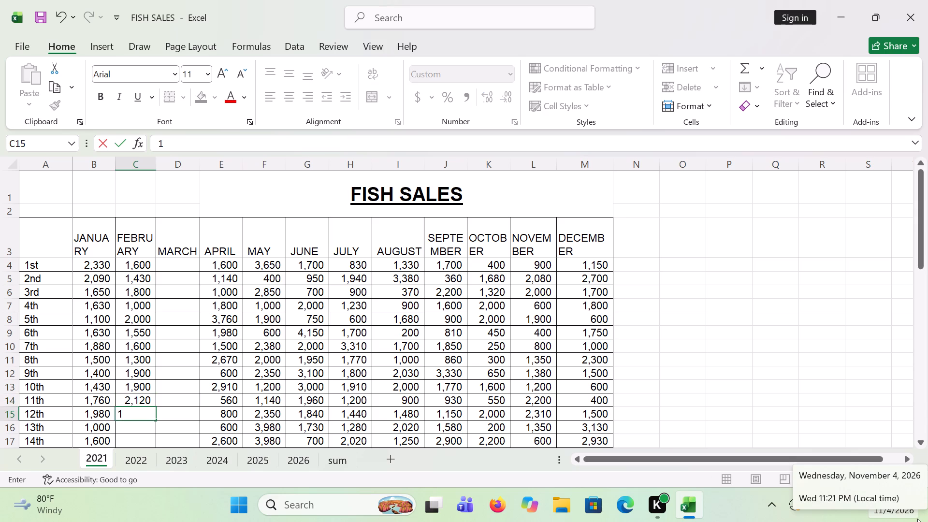
pyautogui.write('65')
pyautogui.press('0')
pyautogui.press('Return')
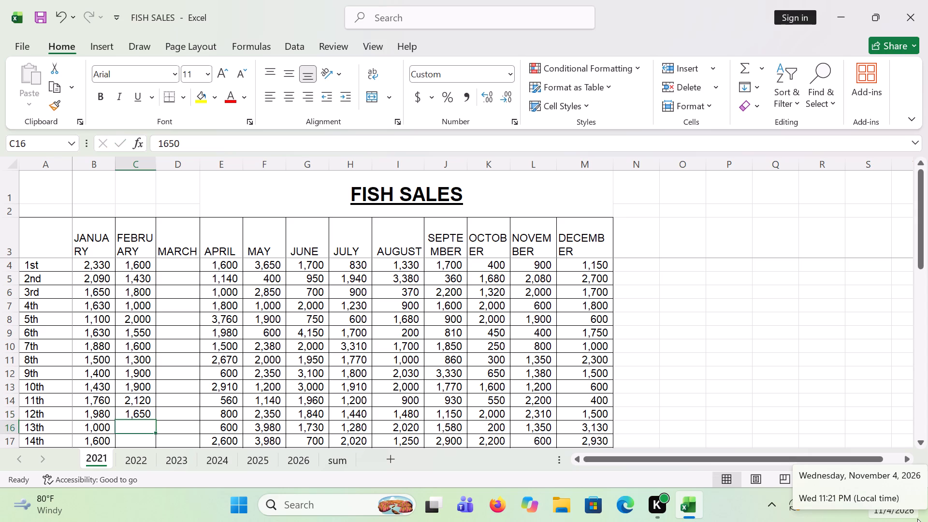
pyautogui.press('1')
pyautogui.write('850')
pyautogui.press('Return')
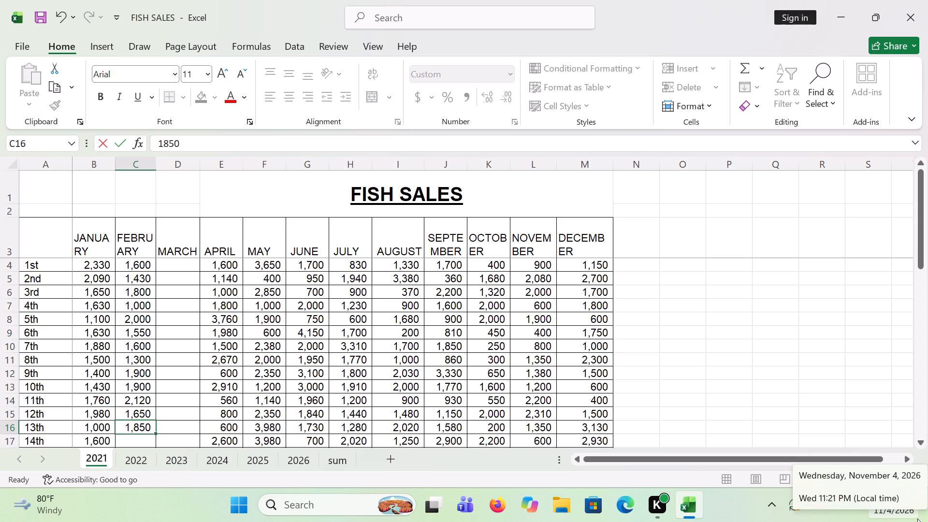
# Enter the 2021 February sales for the 14th, 15th and 16th as 1890, 1700 and 1650.
pyautogui.press('1')
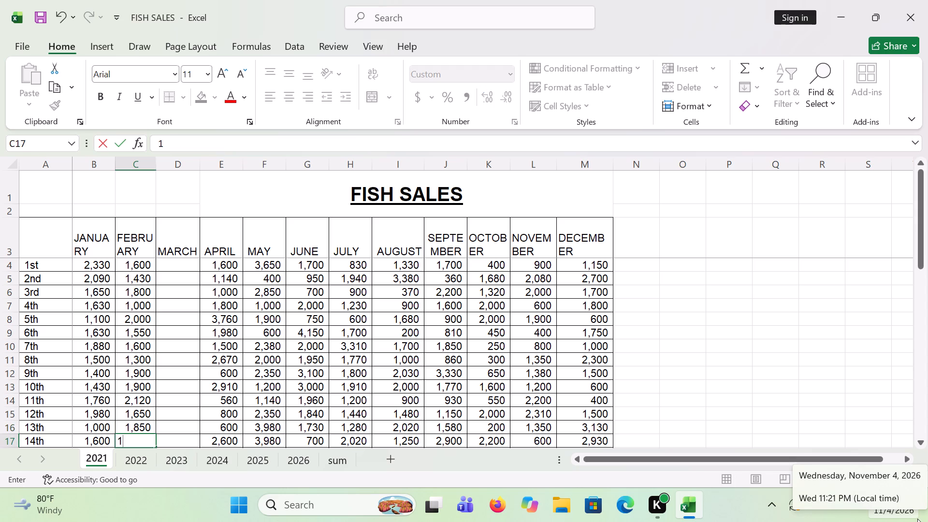
pyautogui.write('890')
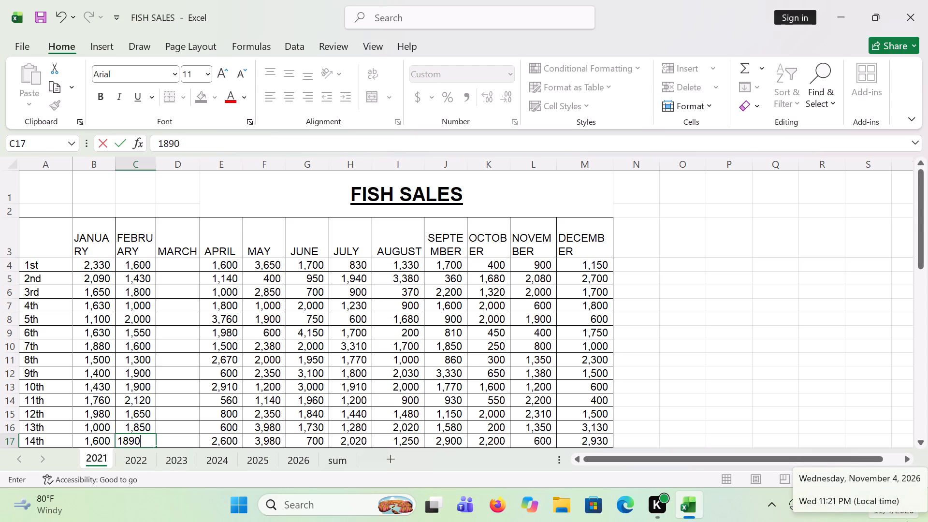
pyautogui.press('Return')
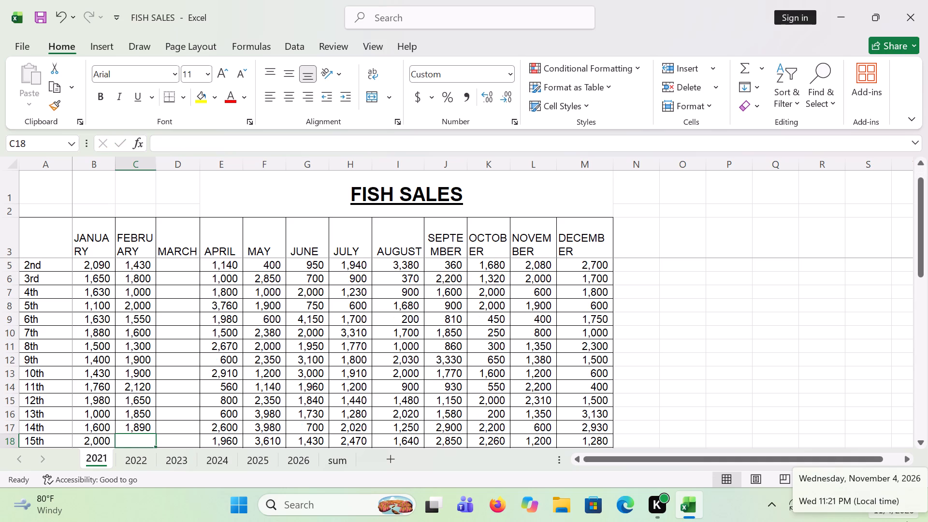
pyautogui.press('1')
pyautogui.press('7')
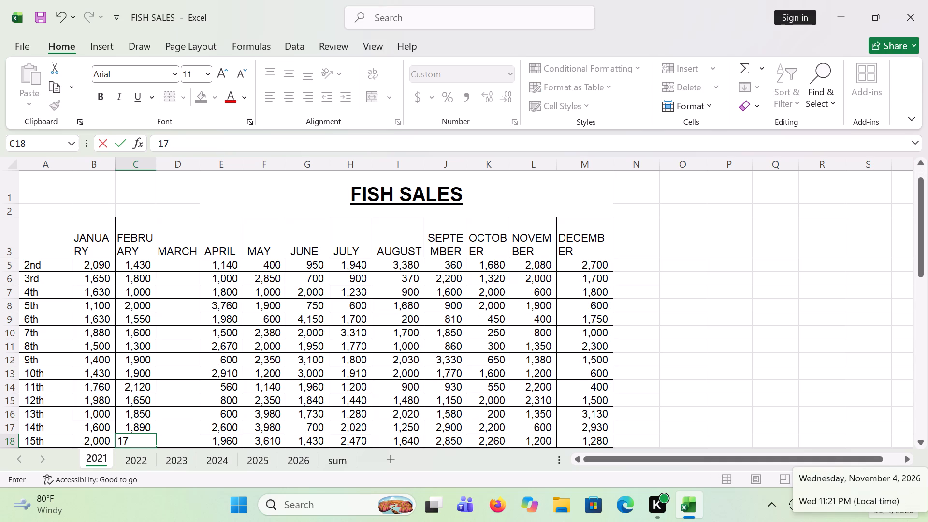
pyautogui.write('00')
pyautogui.press('Return')
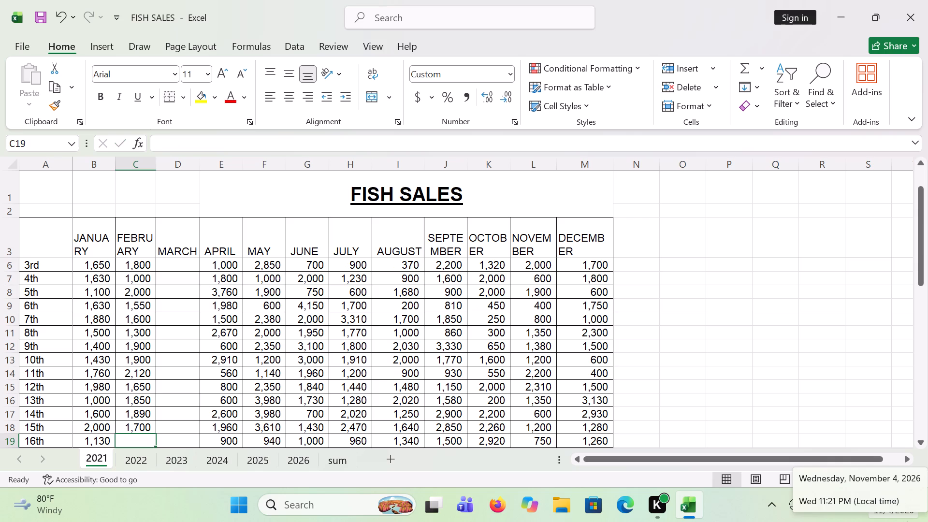
pyautogui.press('1')
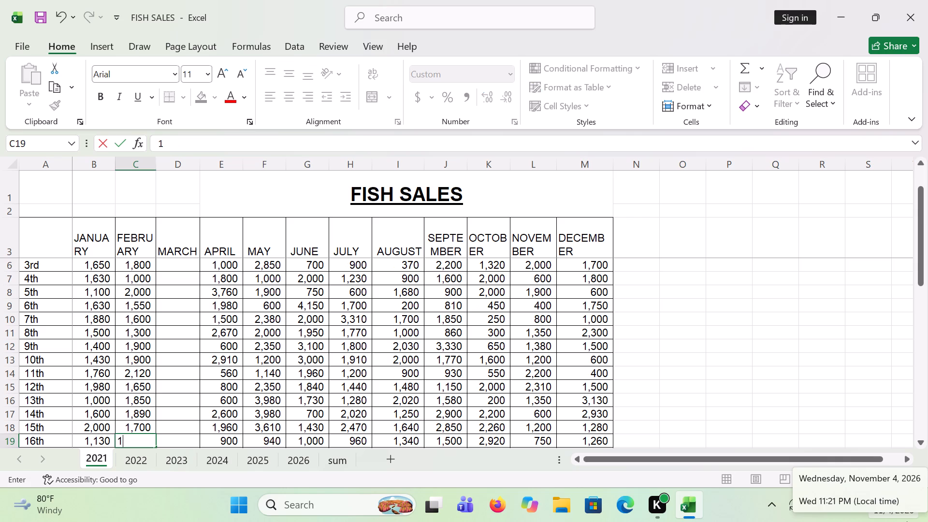
pyautogui.write('650')
pyautogui.press('Return')
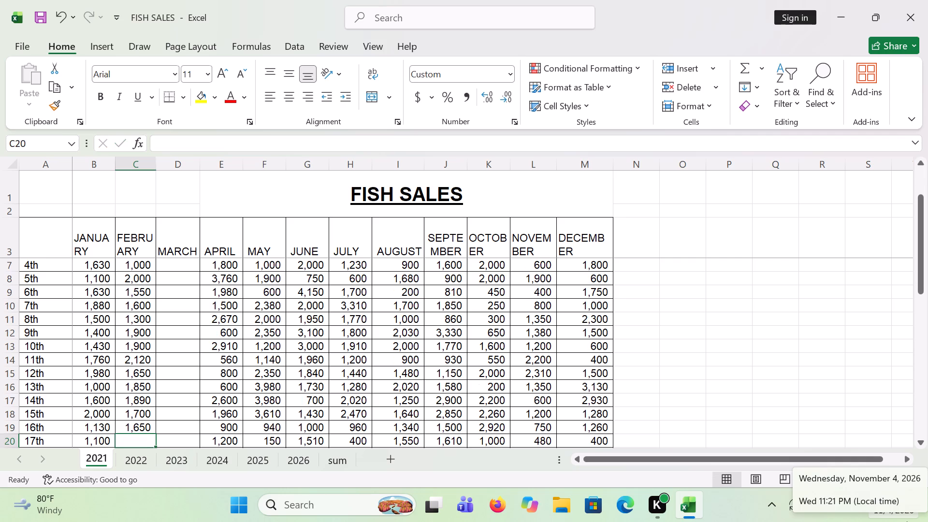
# Enter the 2021 February sales for the 17th and 18th as 2000 and 1890, and save the workbook.
pyautogui.press('2')
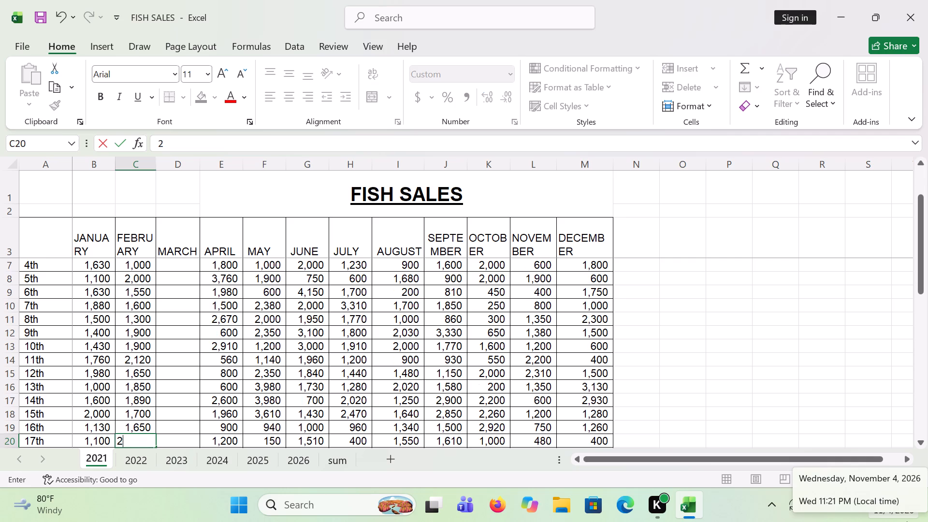
pyautogui.write('000')
pyautogui.press('Return')
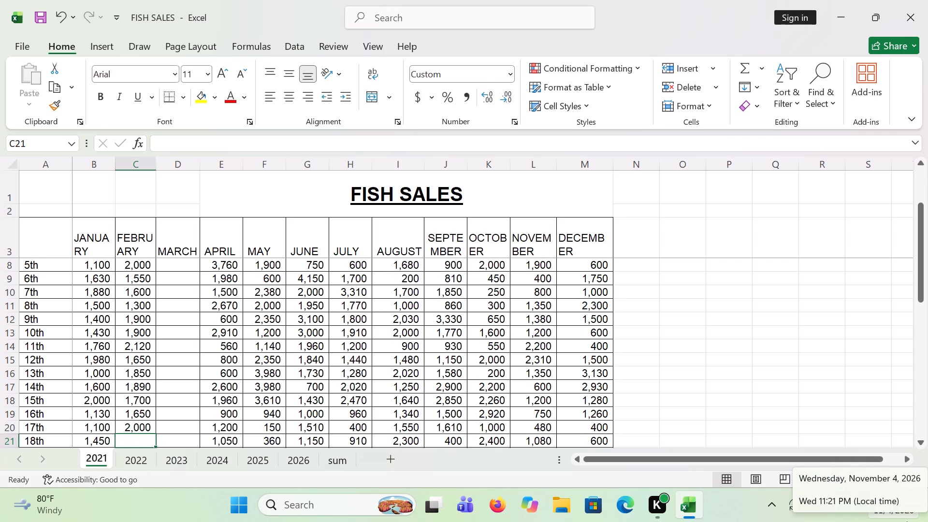
pyautogui.press('1')
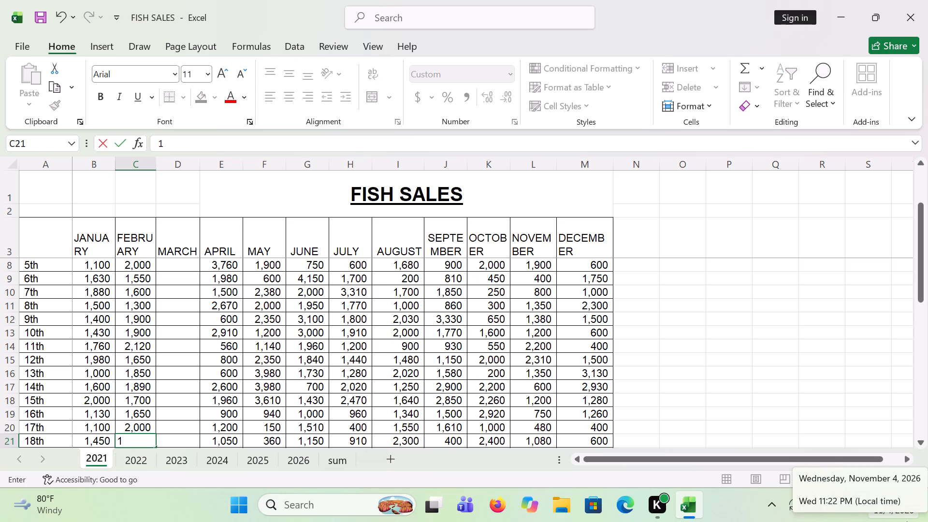
pyautogui.press('8')
pyautogui.press('9')
pyautogui.press('0')
pyautogui.press('Return')
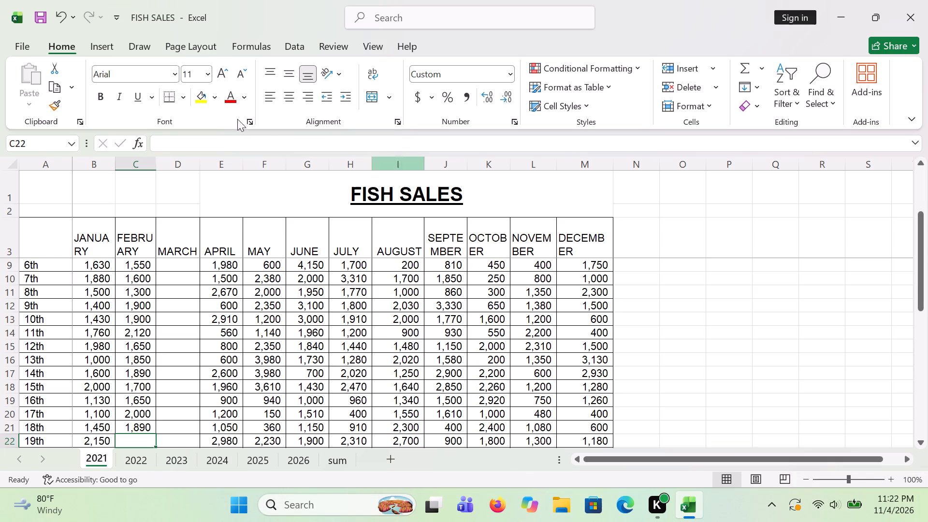
pyautogui.click(33, 13)
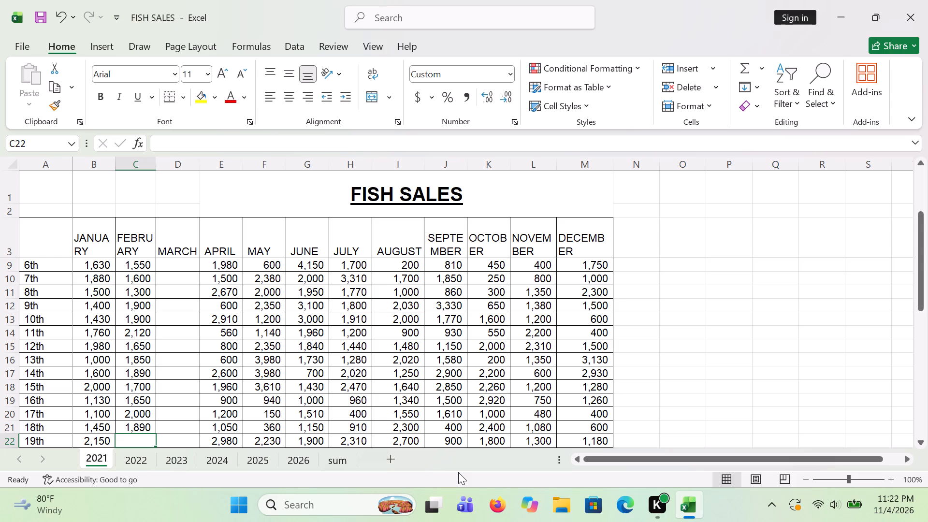
# Enter 2200 as the 2021 February sales for the 19th, and save the workbook.
pyautogui.write('2200')
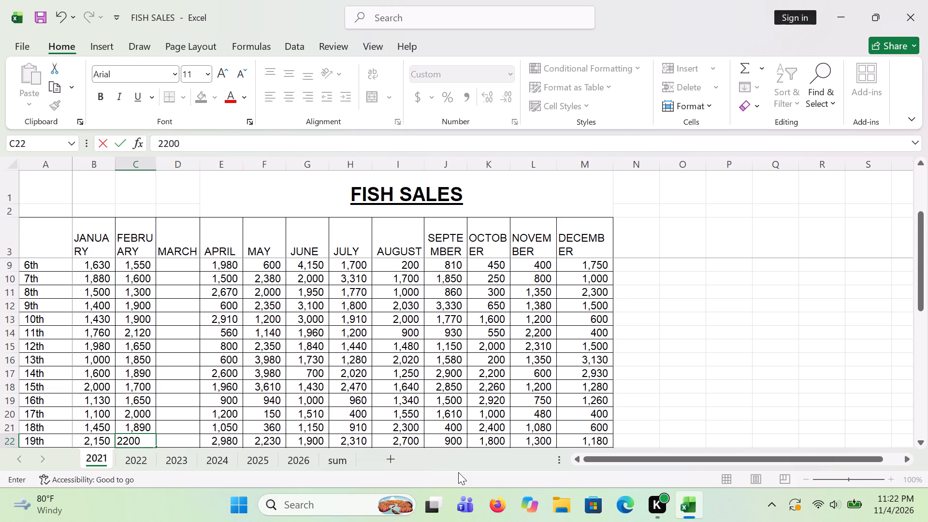
pyautogui.press('Return')
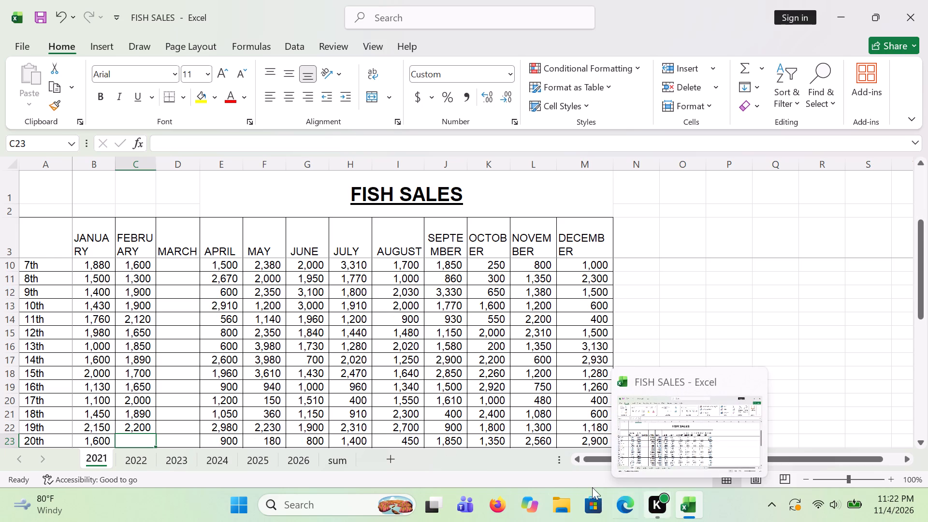
pyautogui.click(767, 503)
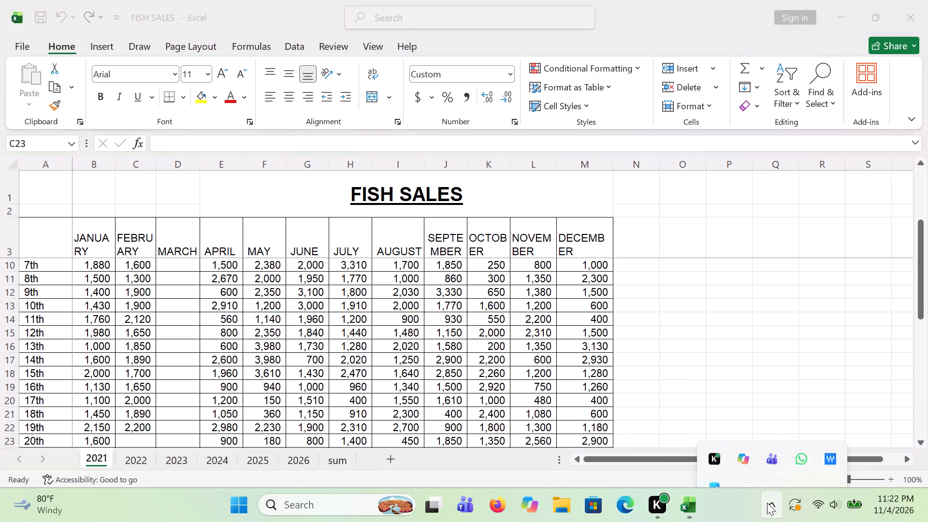
pyautogui.click(696, 297)
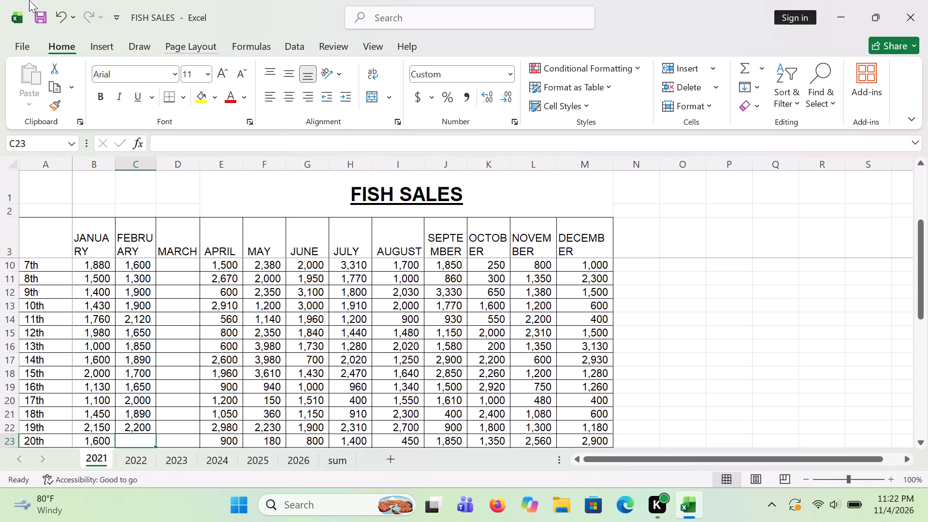
pyautogui.click(32, 16)
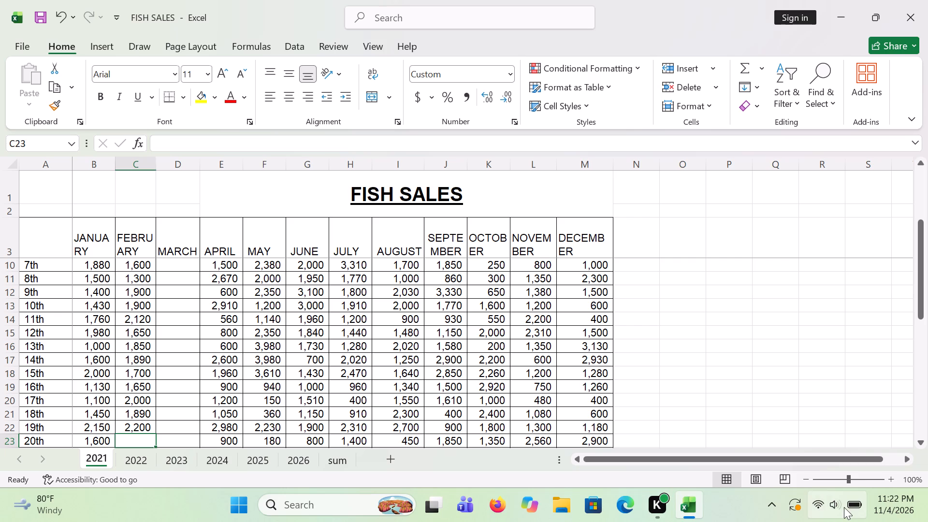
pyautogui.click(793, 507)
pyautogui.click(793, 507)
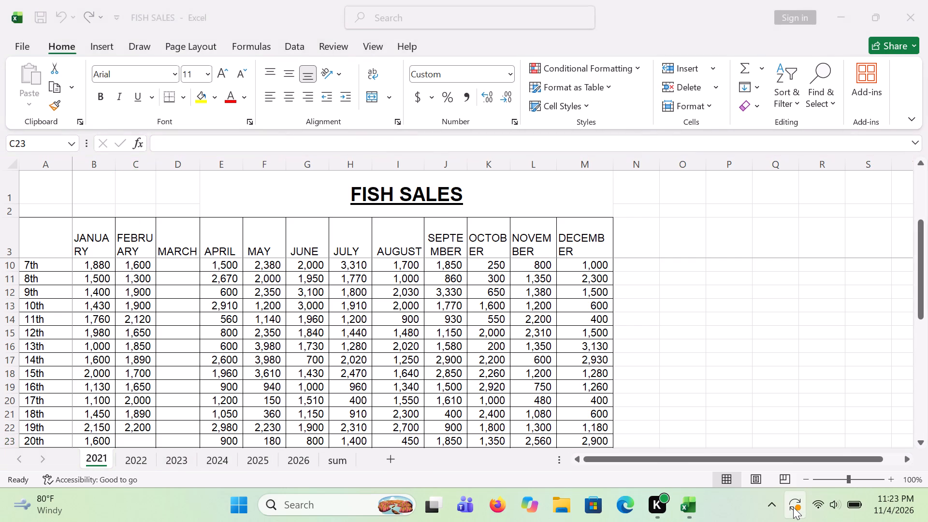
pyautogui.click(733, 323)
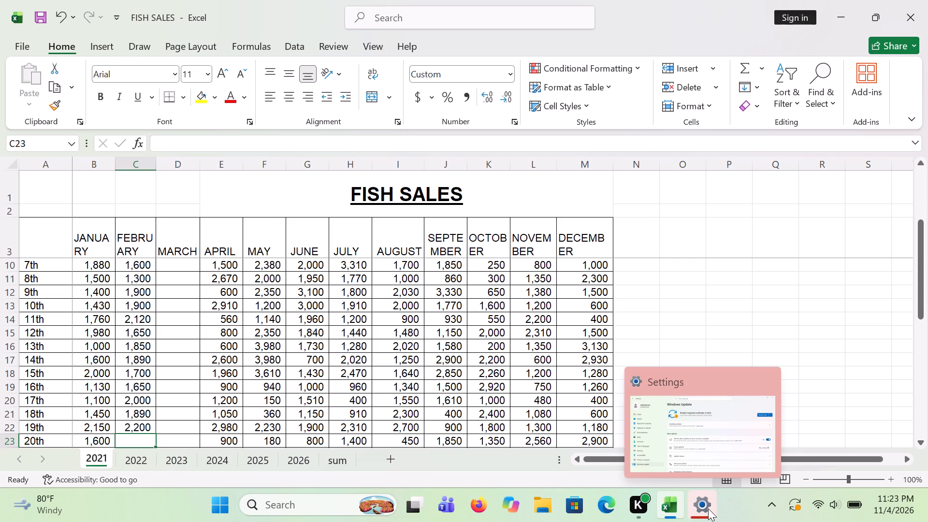
# Switch to the Windows Update settings and pause updates until 11/5/2026.
pyautogui.click(673, 200)
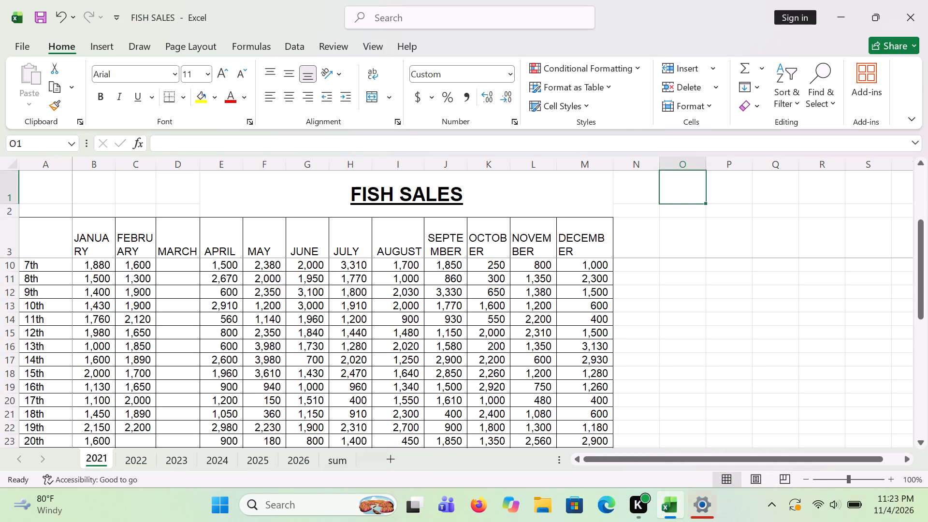
pyautogui.click(793, 501)
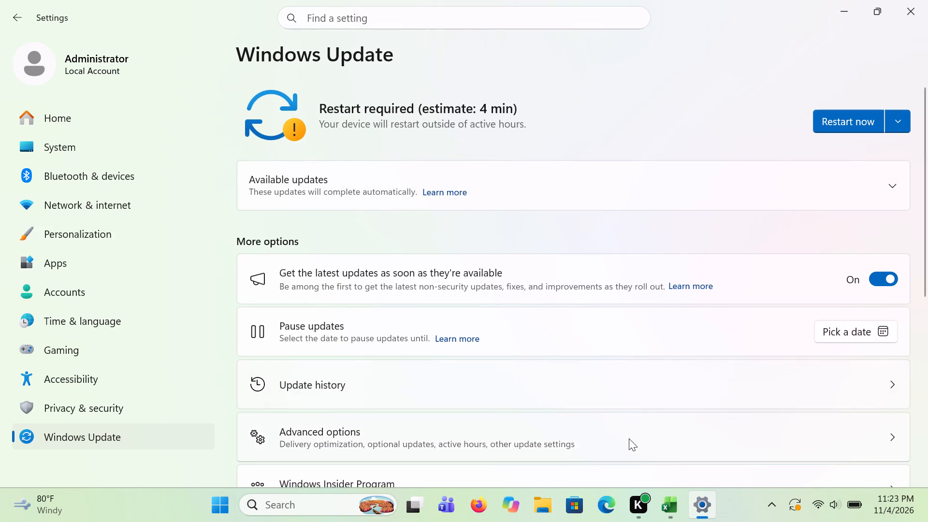
pyautogui.scroll(-3, 627, 435)
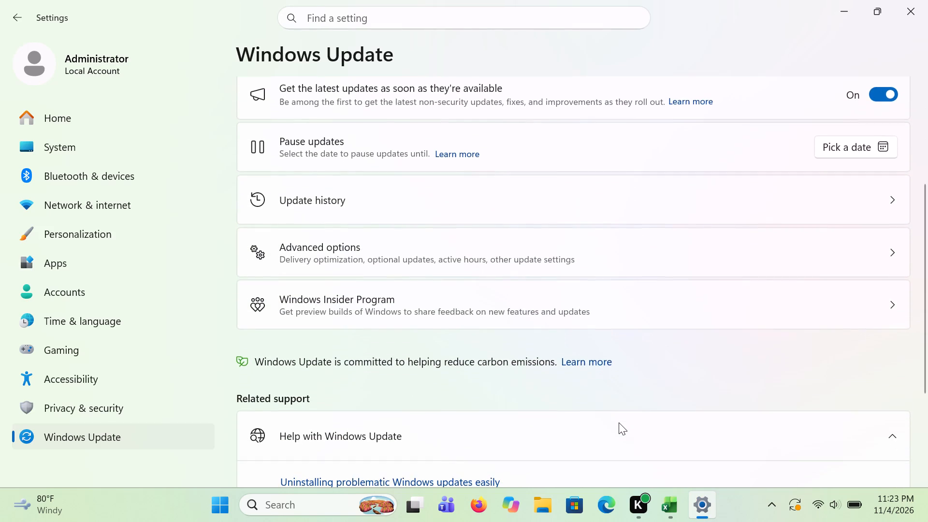
pyautogui.scroll(-3, 619, 422)
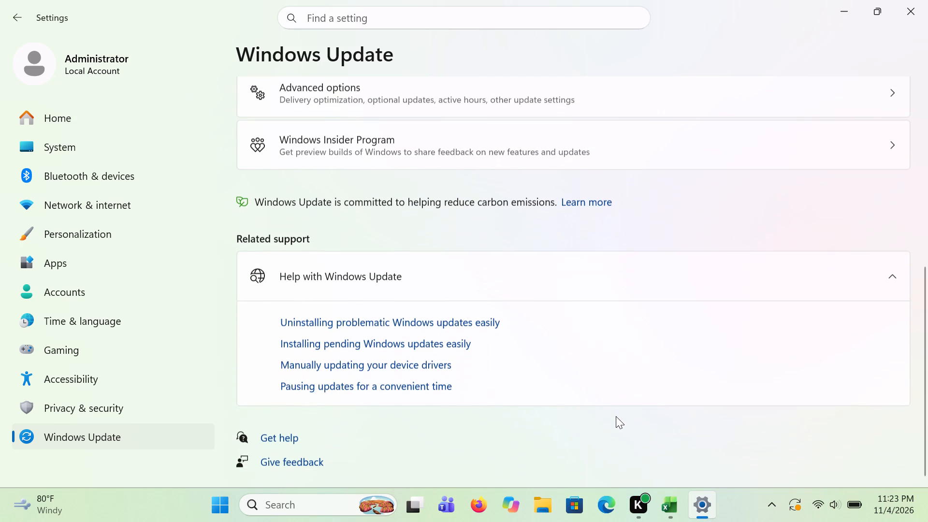
pyautogui.scroll(-4, 609, 406)
pyautogui.scroll(9, 609, 406)
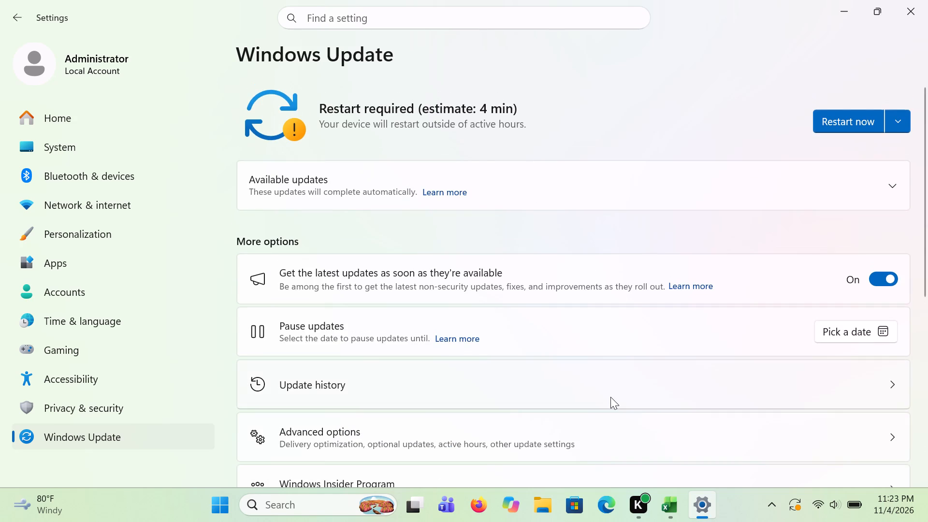
pyautogui.scroll(3, 610, 397)
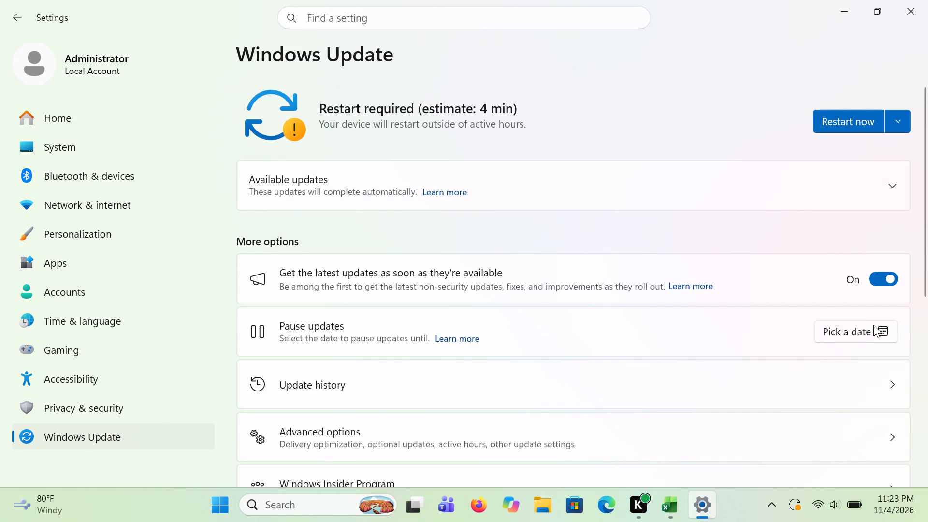
pyautogui.click(880, 329)
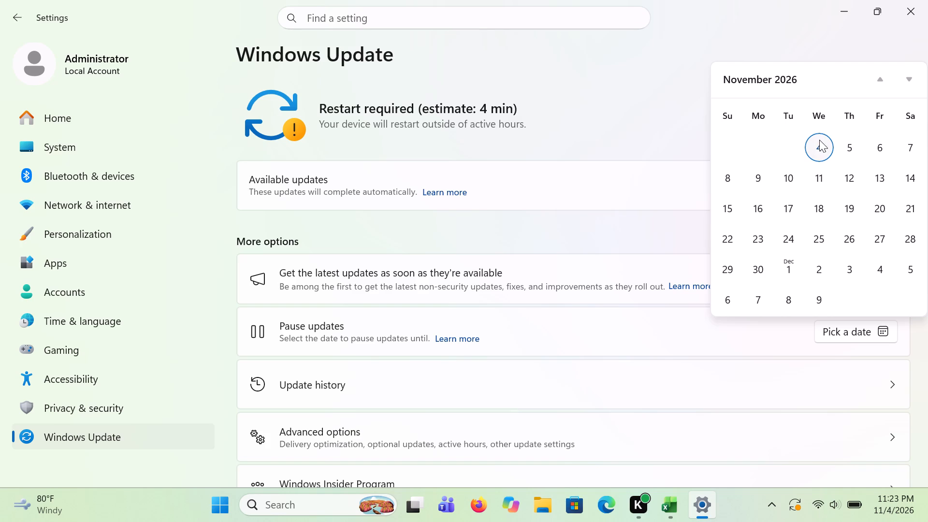
pyautogui.click(848, 146)
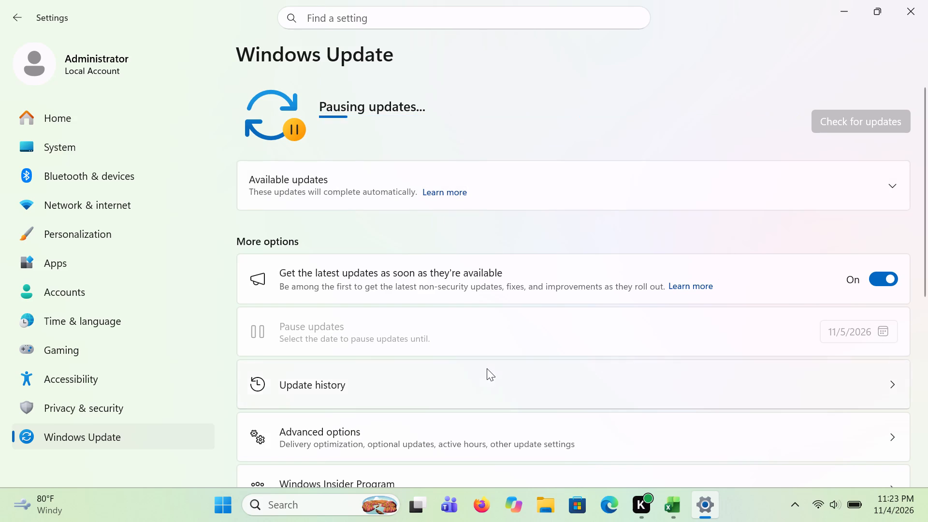
# Look through the Windows Update page and check the pause date setting.
pyautogui.scroll(-2, 487, 368)
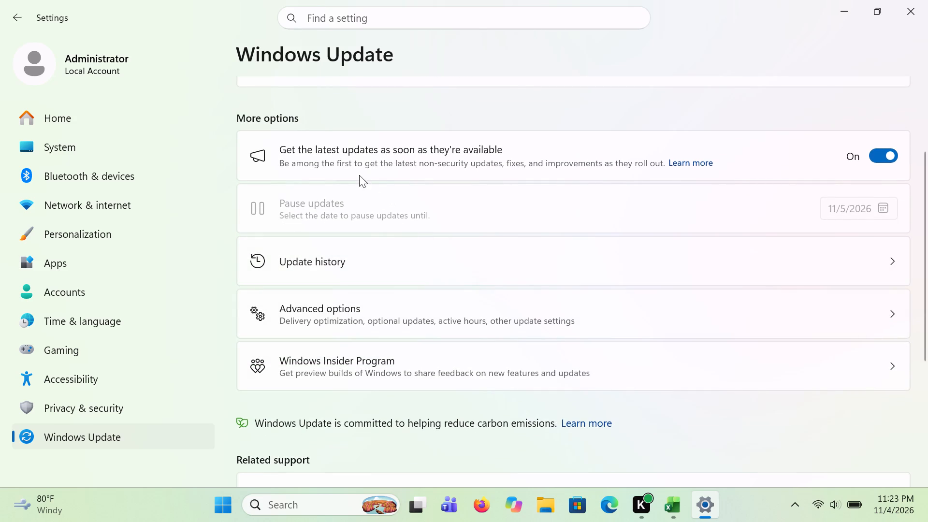
pyautogui.scroll(2, 358, 184)
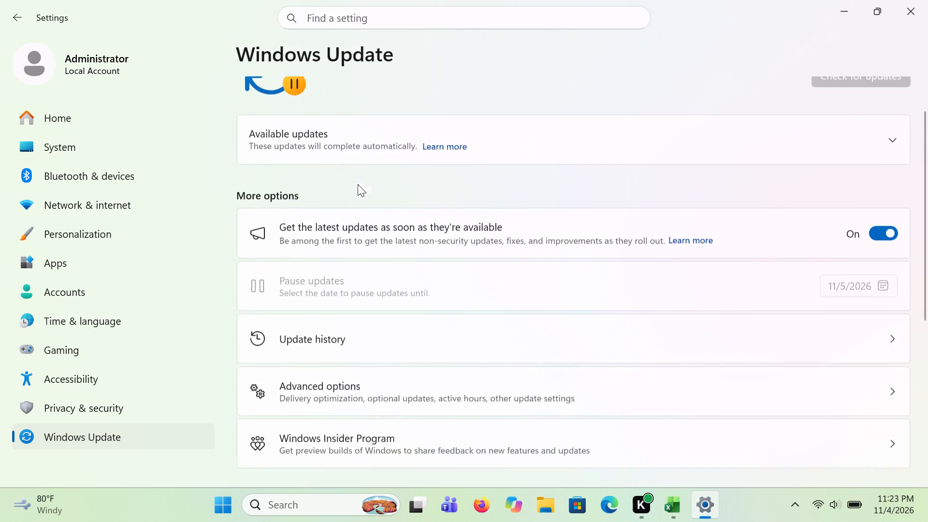
pyautogui.scroll(-8, 358, 184)
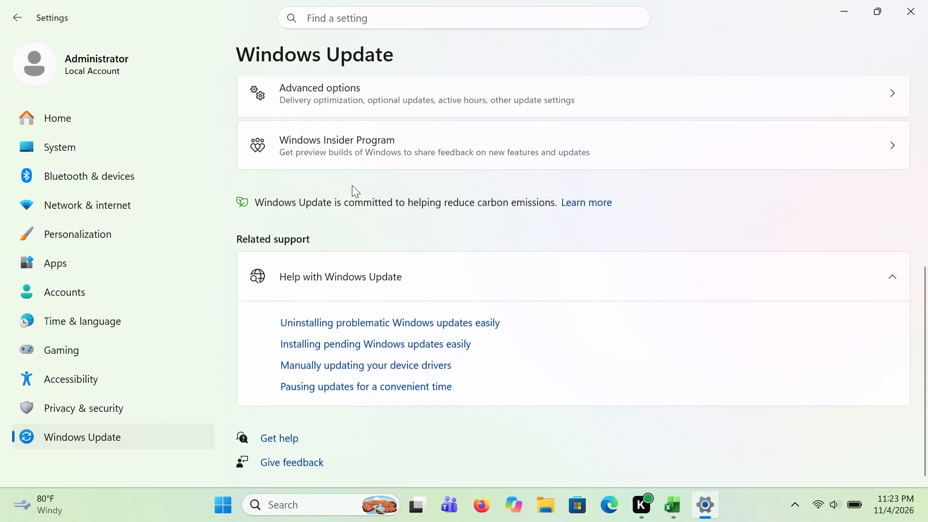
pyautogui.scroll(-2, 352, 185)
pyautogui.scroll(8, 352, 185)
pyautogui.scroll(3, 726, 365)
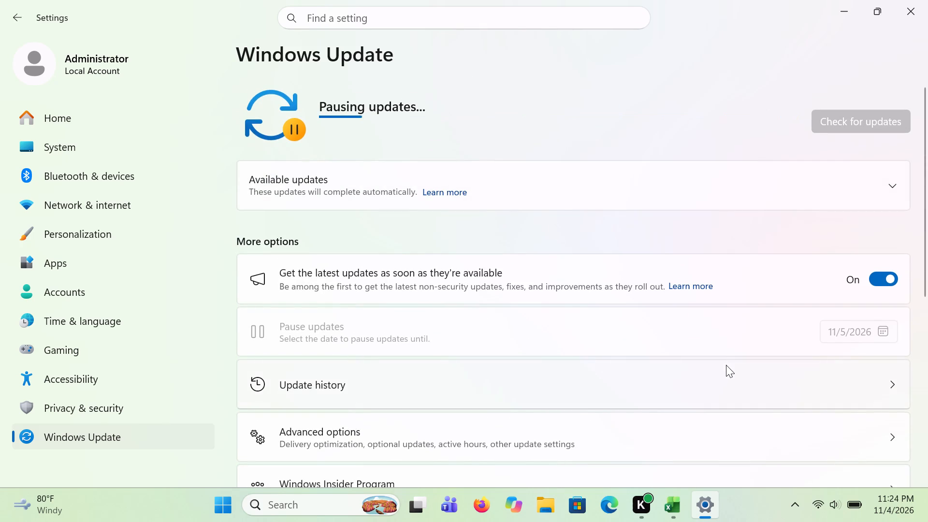
pyautogui.click(884, 331)
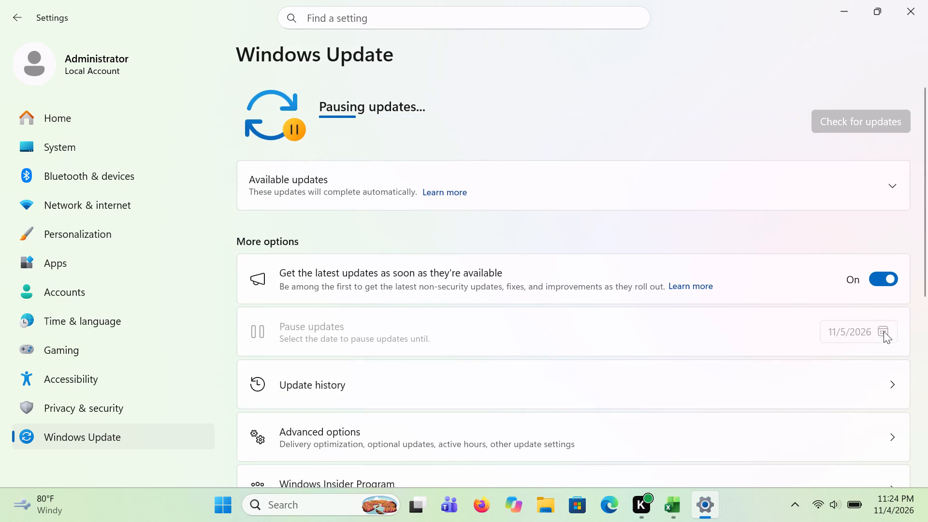
pyautogui.click(874, 331)
# Return to the FISH SALES workbook in Excel and save it.
pyautogui.click(844, 12)
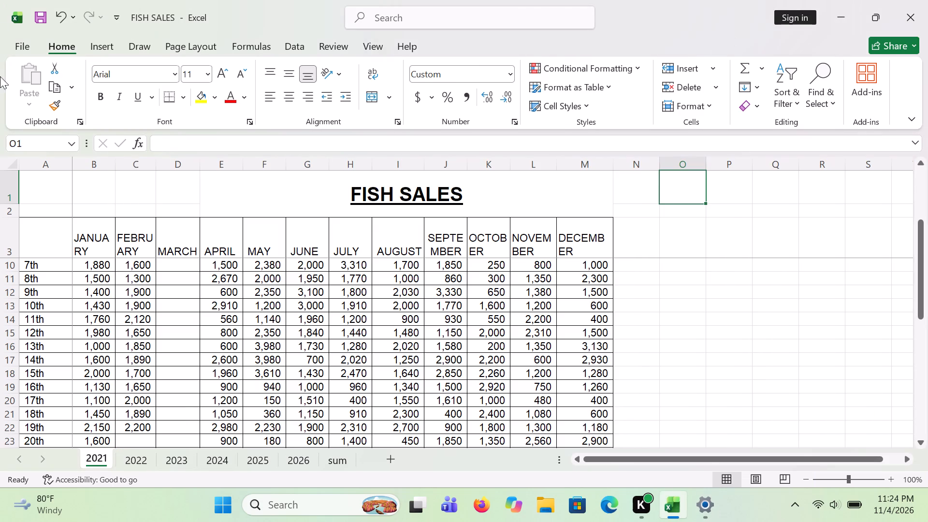
pyautogui.click(42, 15)
# Enter the 2021 February sales for the 20th and 21st as 1800 and 1200.
pyautogui.scroll(-4, 422, 283)
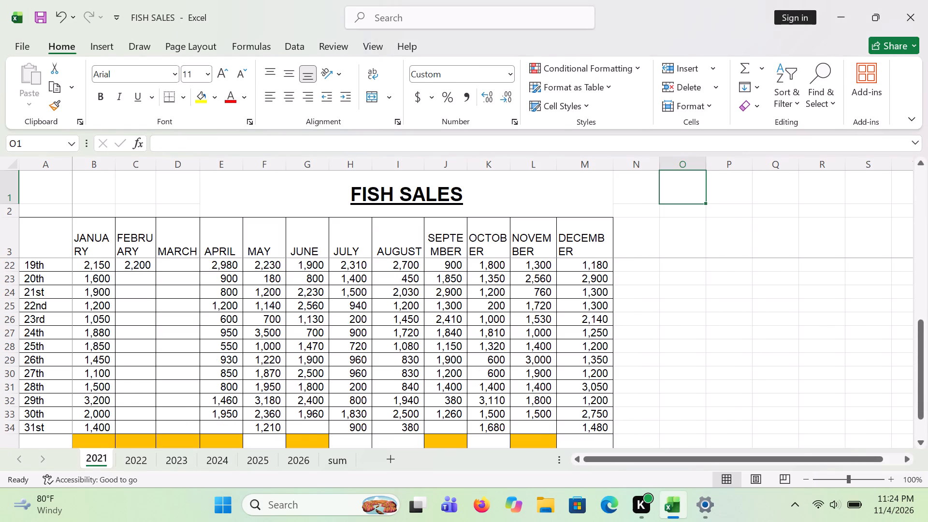
pyautogui.scroll(1, 319, 268)
pyautogui.click(129, 321)
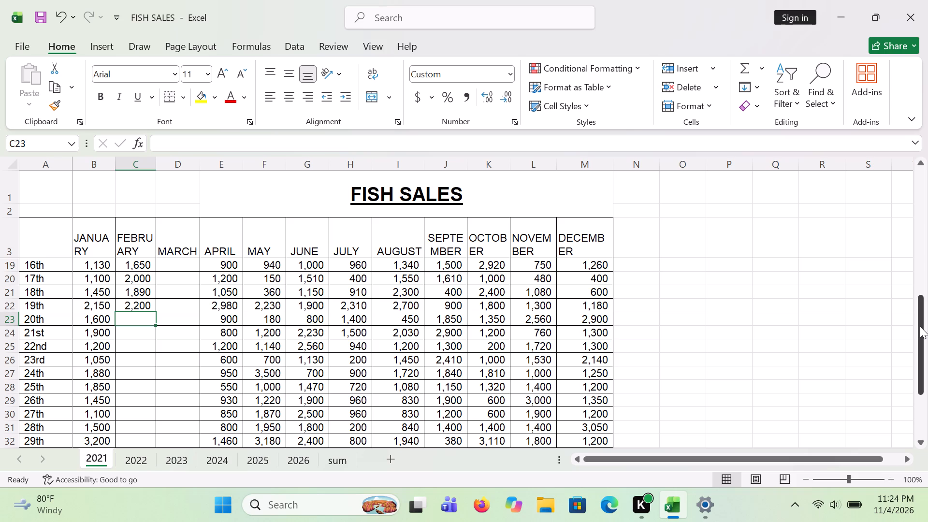
pyautogui.write('1800')
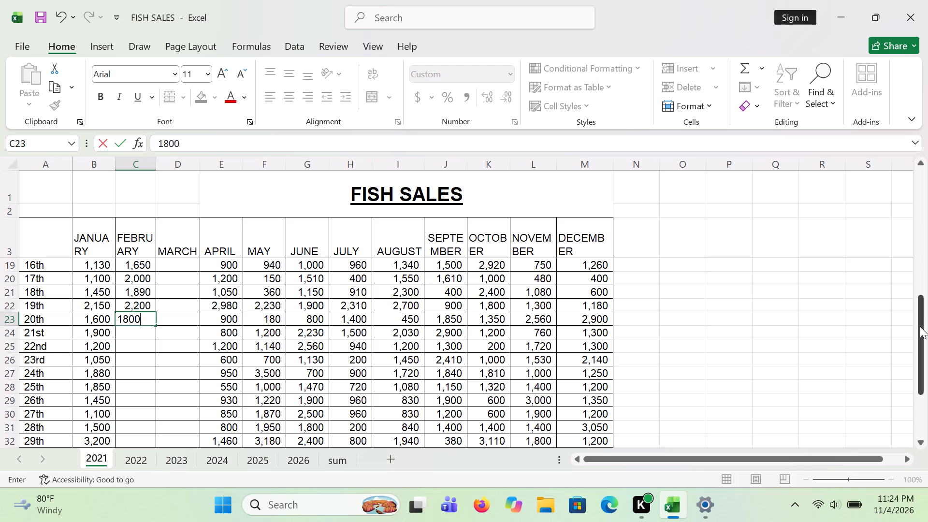
pyautogui.press('Return')
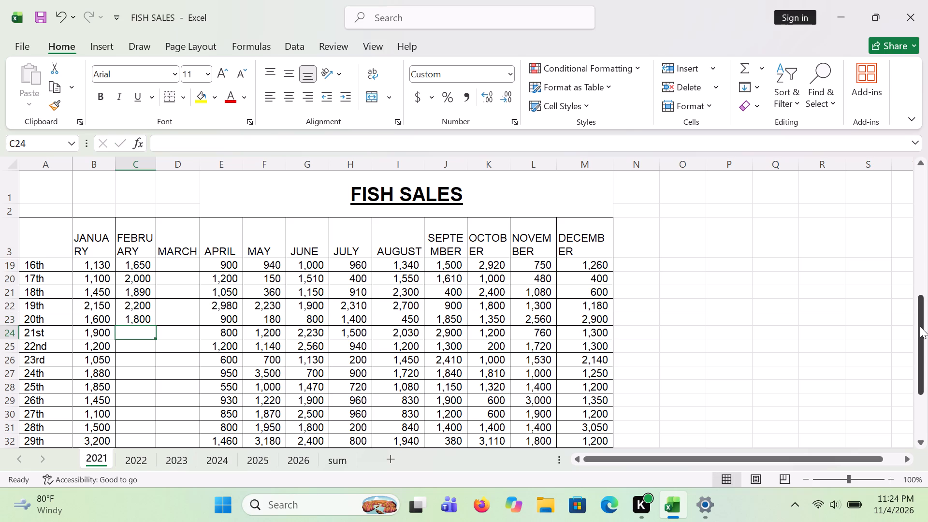
pyautogui.write('1200')
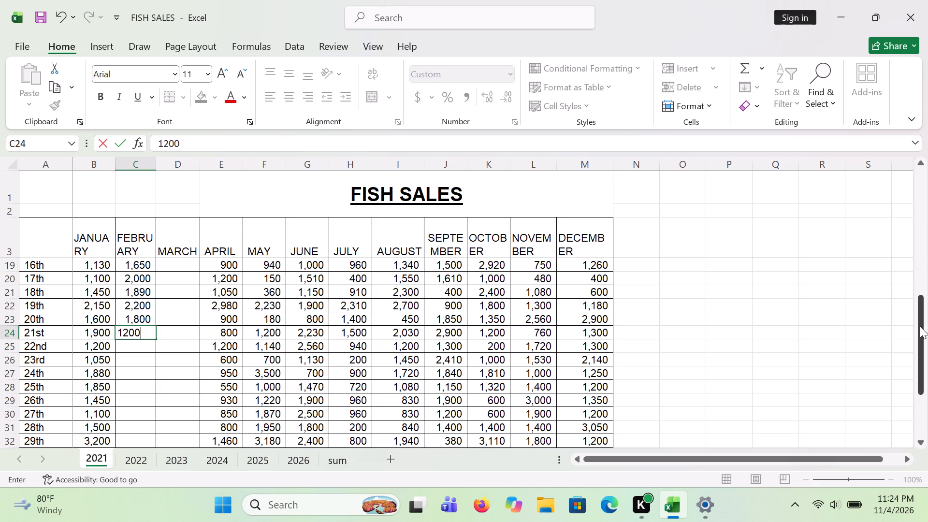
pyautogui.press('Return')
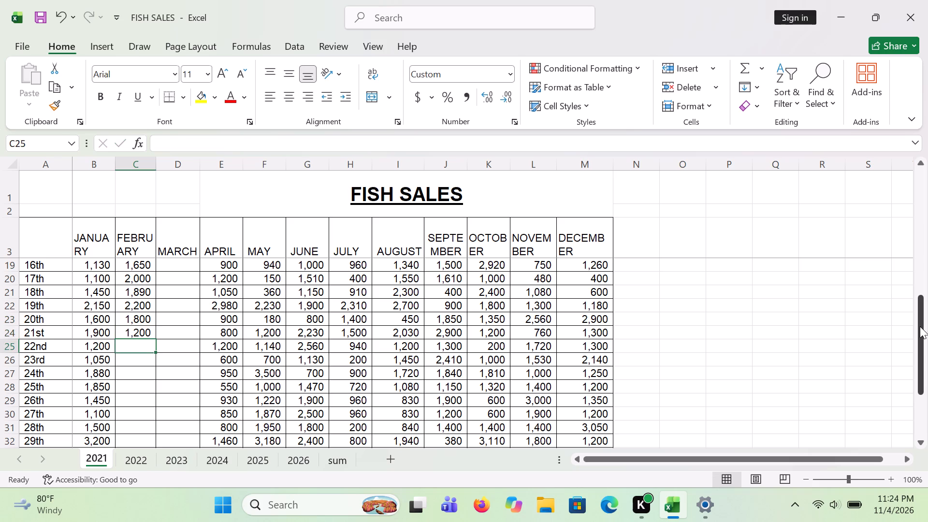
# Enter the 2021 February sales for the 22nd and 23rd as 2000 and 1550, and save the workbook.
pyautogui.press('2')
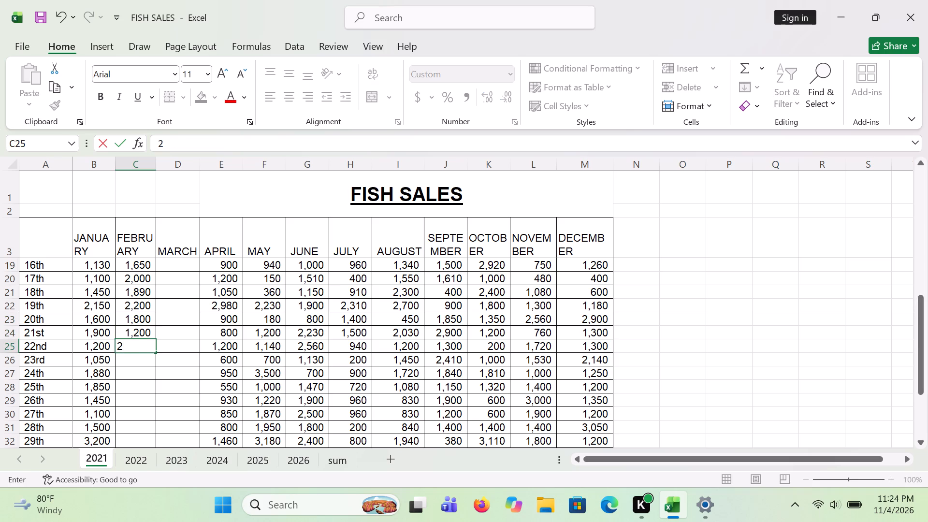
pyautogui.write('000')
pyautogui.press('Return')
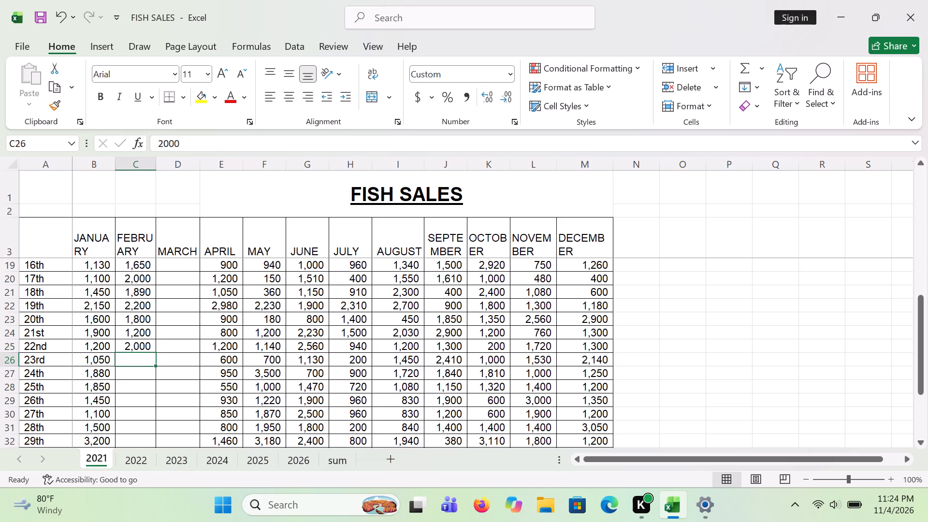
pyautogui.press('1')
pyautogui.write('550')
pyautogui.press('Return')
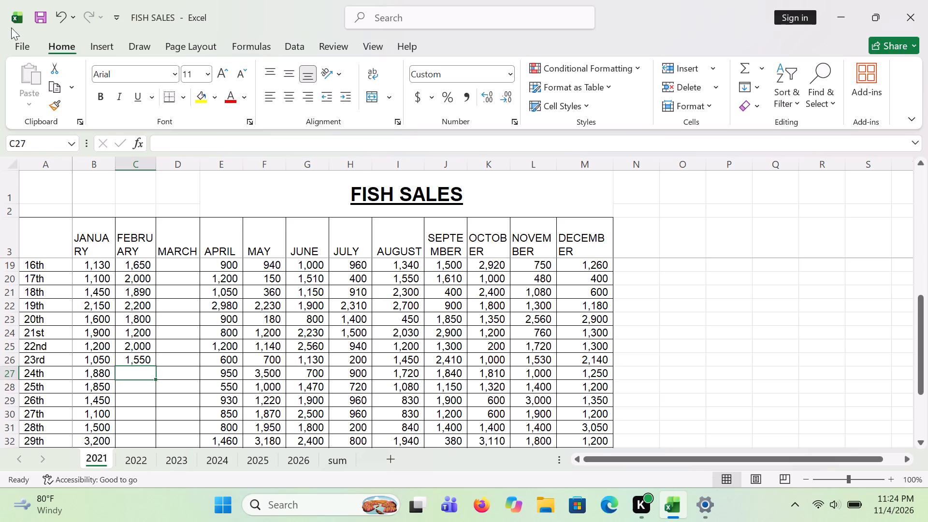
pyautogui.click(37, 17)
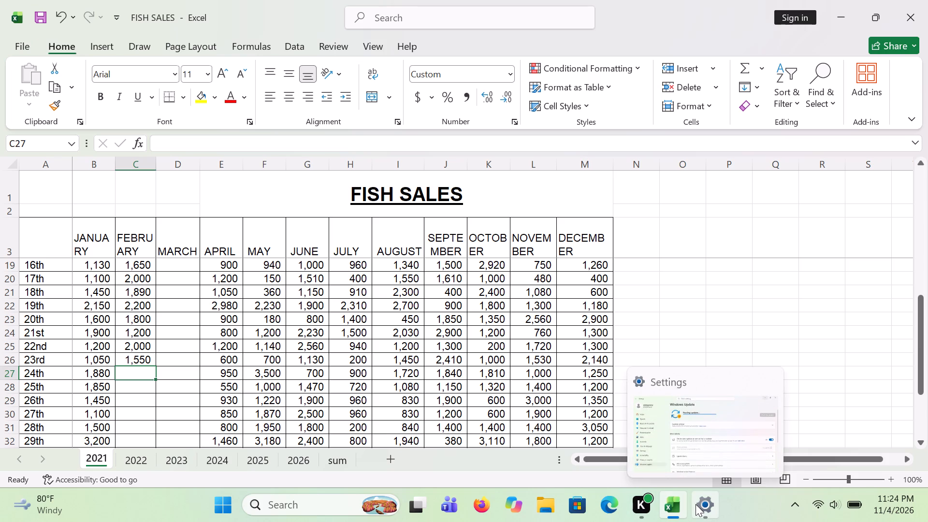
# Check the update pause status in the Windows Update settings, and return to the Excel workbook.
pyautogui.click(697, 436)
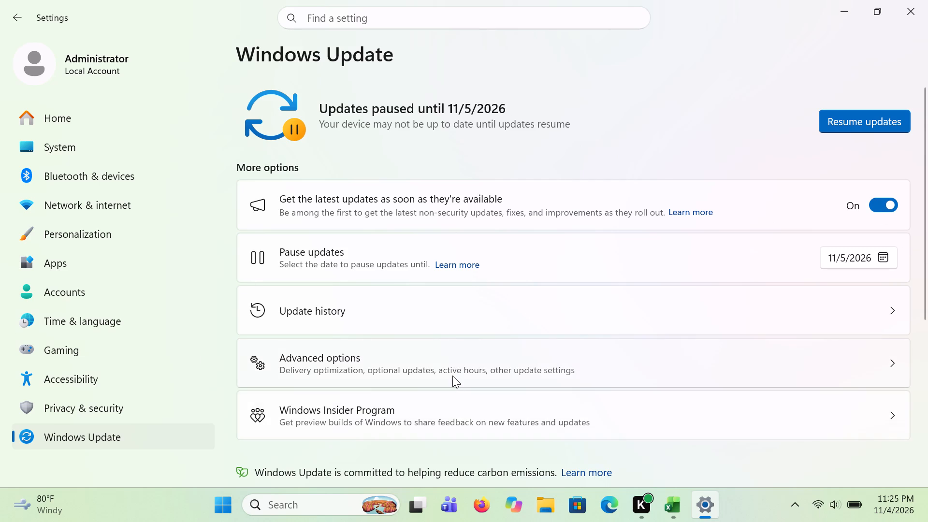
pyautogui.scroll(-5, 452, 376)
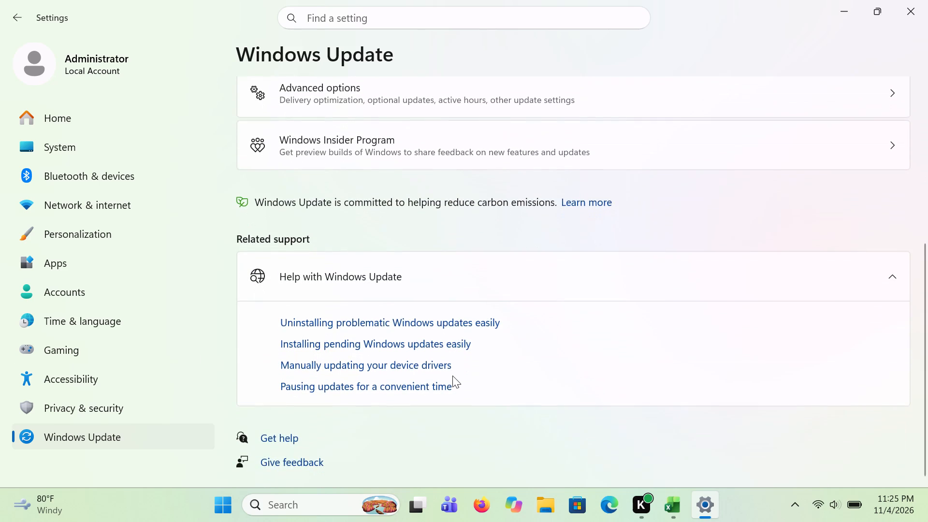
pyautogui.scroll(8, 452, 376)
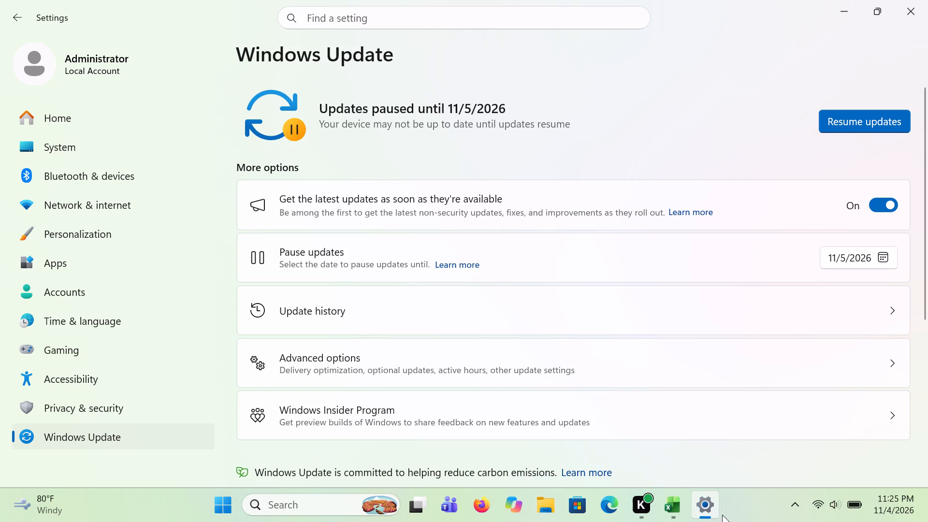
pyautogui.click(707, 507)
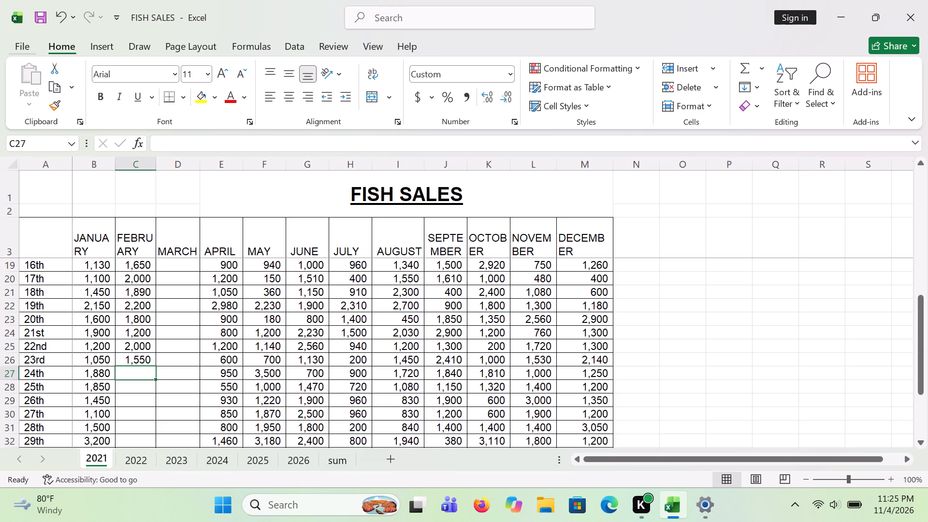
# Enter the 2021 February sales for the 24th as 1600.
pyautogui.click(147, 390)
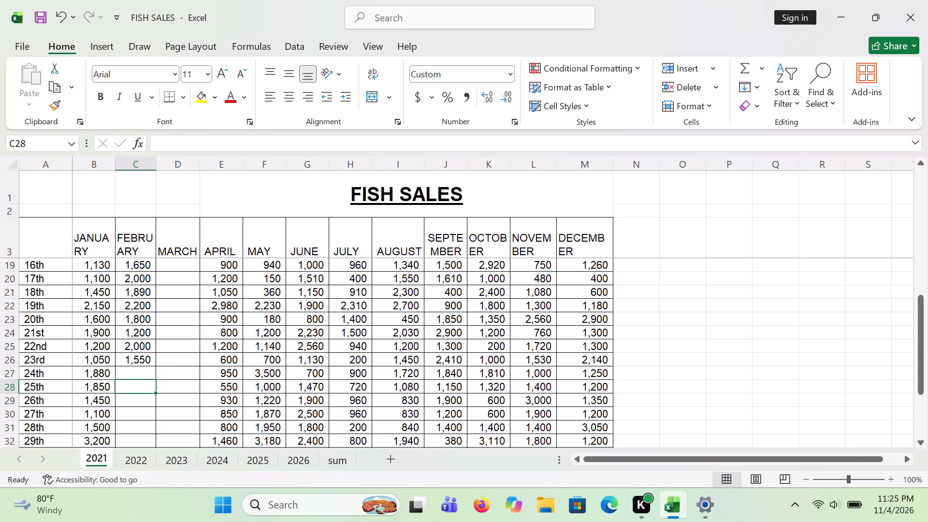
pyautogui.click(144, 373)
pyautogui.scroll(-2, 144, 373)
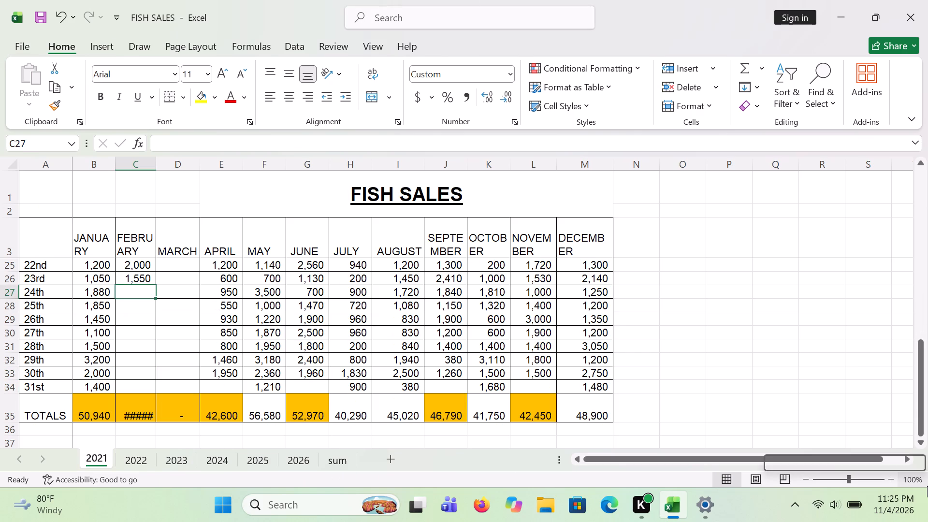
pyautogui.press('1')
pyautogui.press('6')
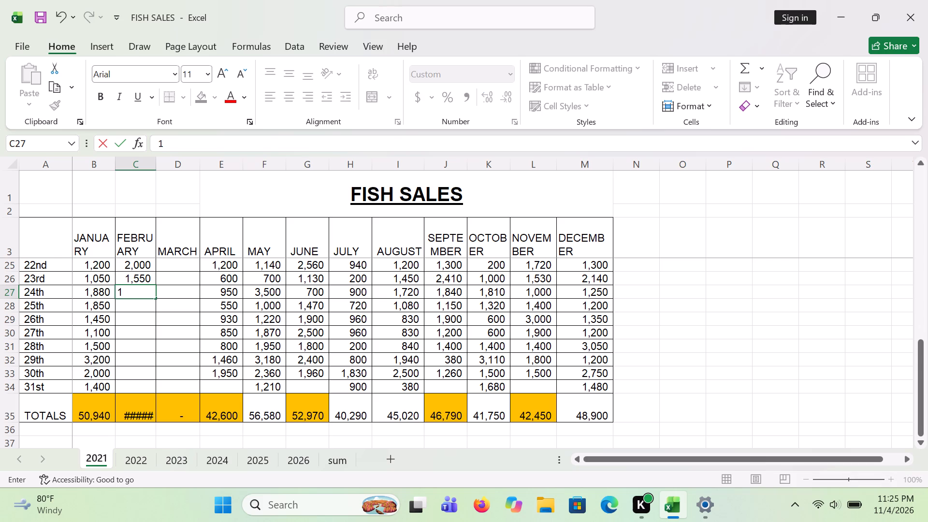
pyautogui.write('00')
pyautogui.click(136, 197)
# Widen the FEBRUARY column slightly so that its total fits in the cell.
pyautogui.moveTo(152, 163); pyautogui.dragTo(159, 162)
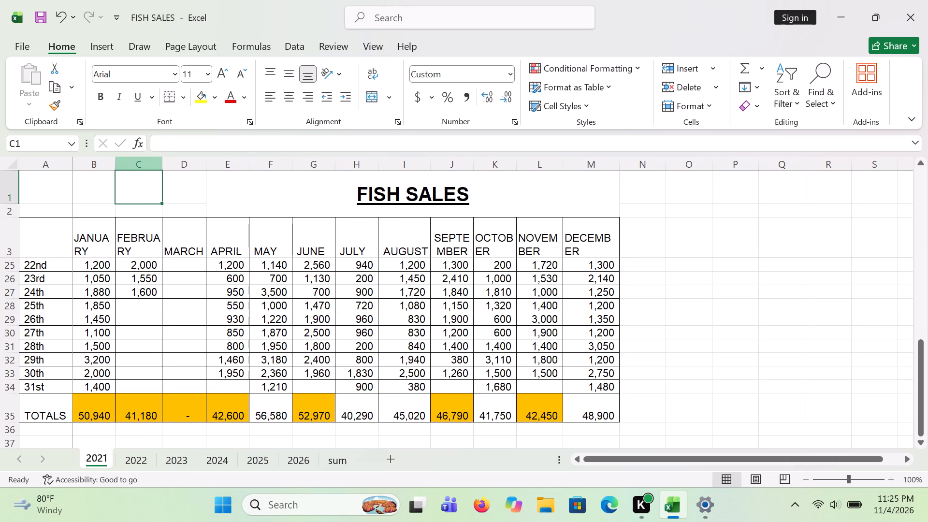
# Enter the 2021 February sales for the 25th and 26th as 1850 and 1890.
pyautogui.click(148, 304)
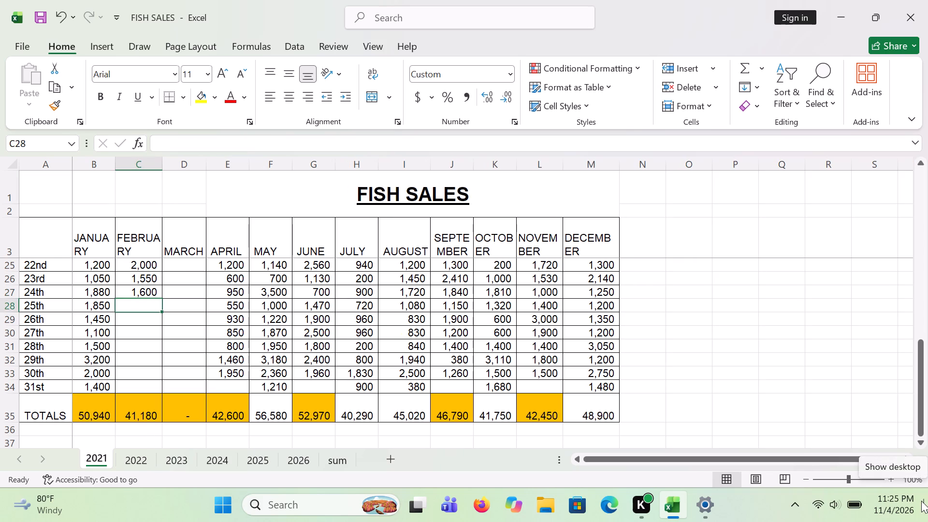
pyautogui.press('1')
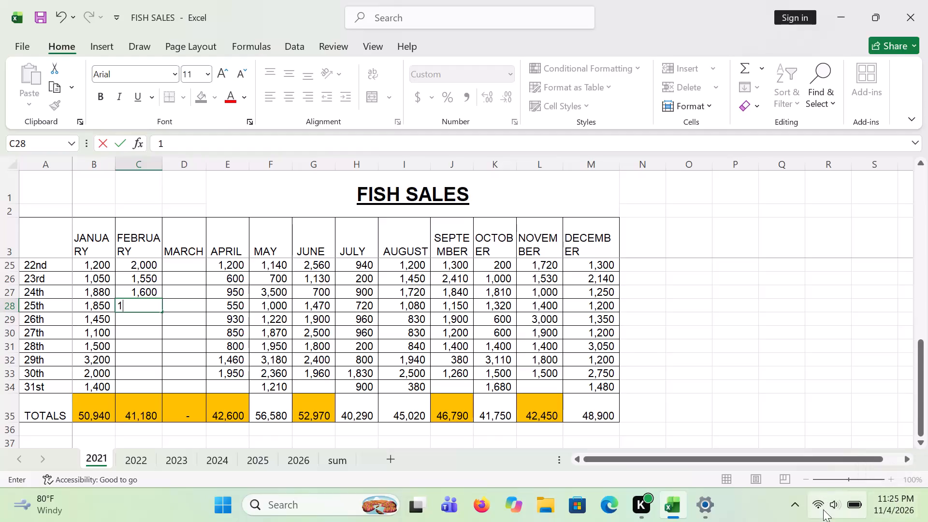
pyautogui.press('8')
pyautogui.write('50')
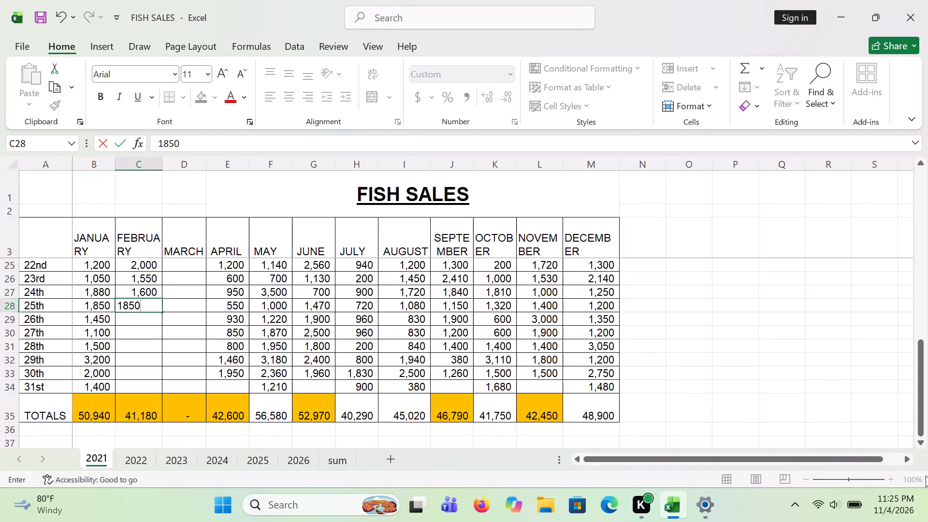
pyautogui.press('Return')
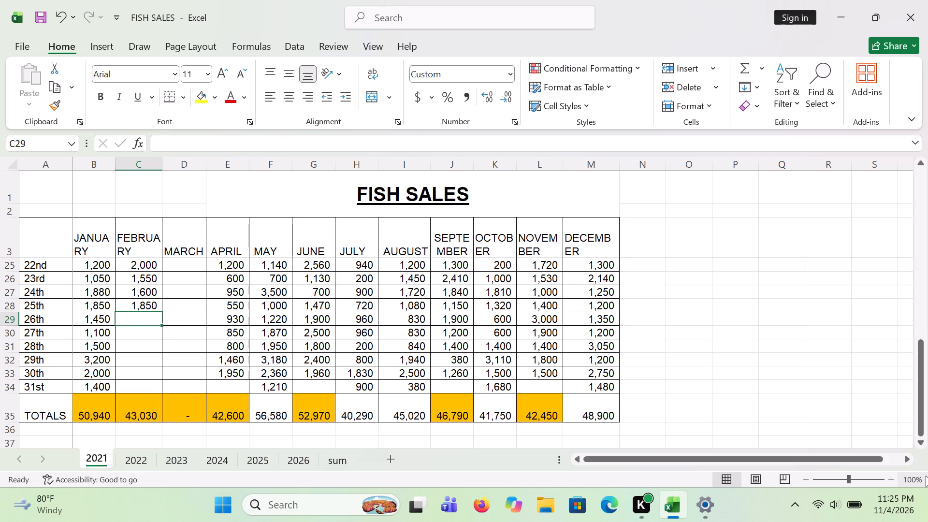
pyautogui.press('1')
pyautogui.click(926, 476)
pyautogui.press('8')
pyautogui.write('90')
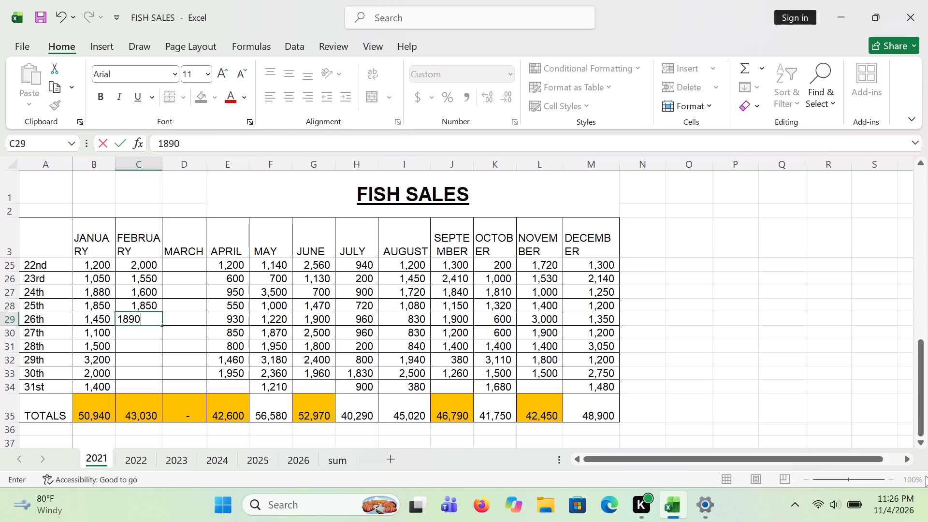
pyautogui.press('Return')
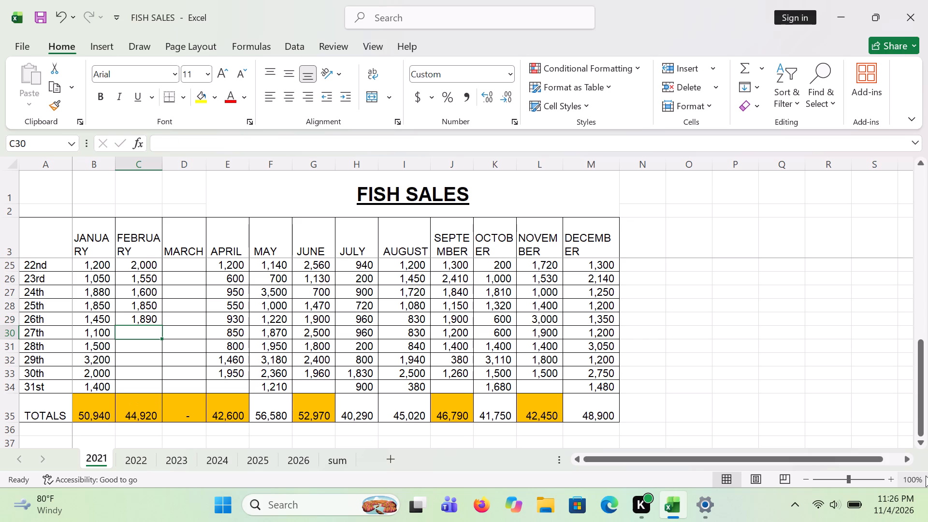
# Enter the 2021 February sales for the 27th and 28th as 1700 and 1800.
pyautogui.press('1')
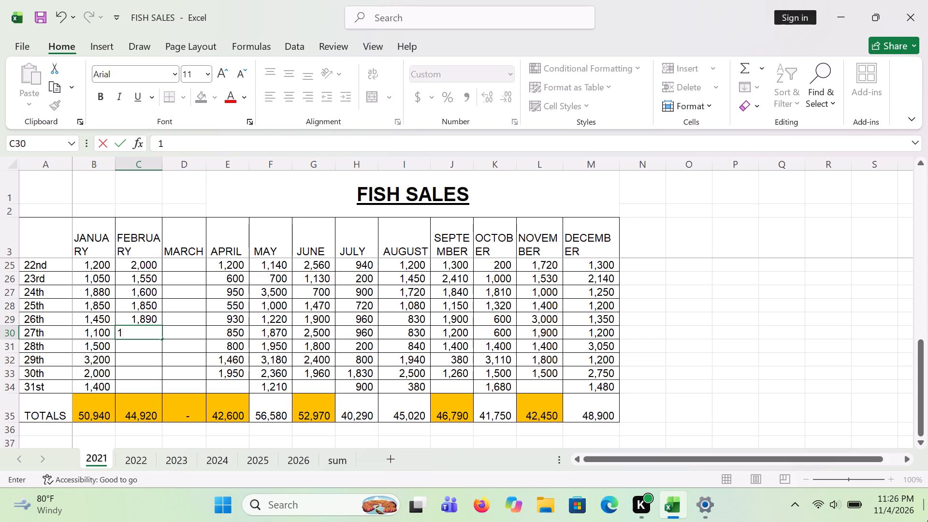
pyautogui.press('7')
pyautogui.write('00')
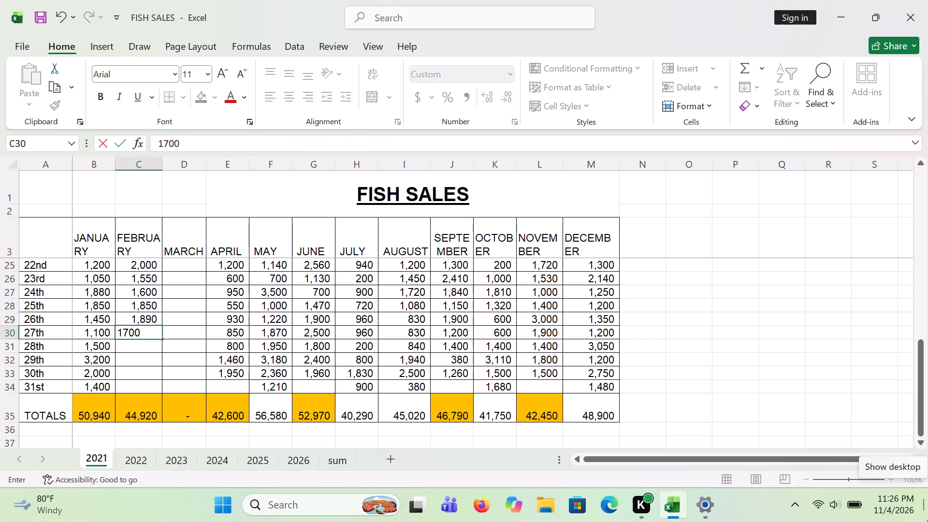
pyautogui.press('Return')
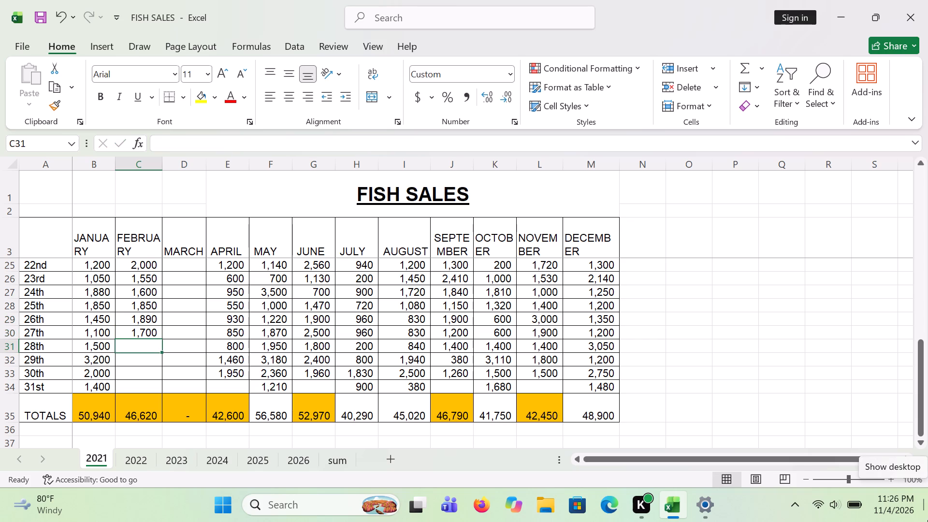
pyautogui.press('1')
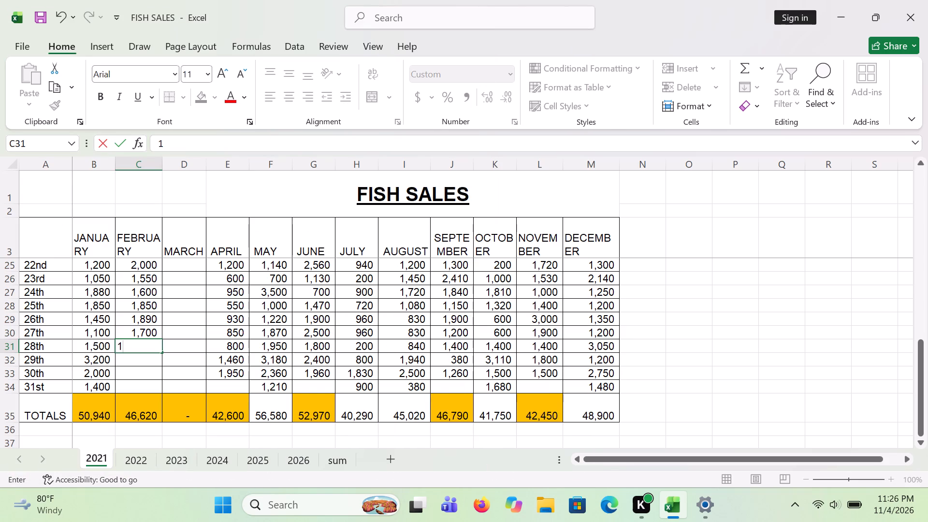
pyautogui.press('8')
pyautogui.write('00')
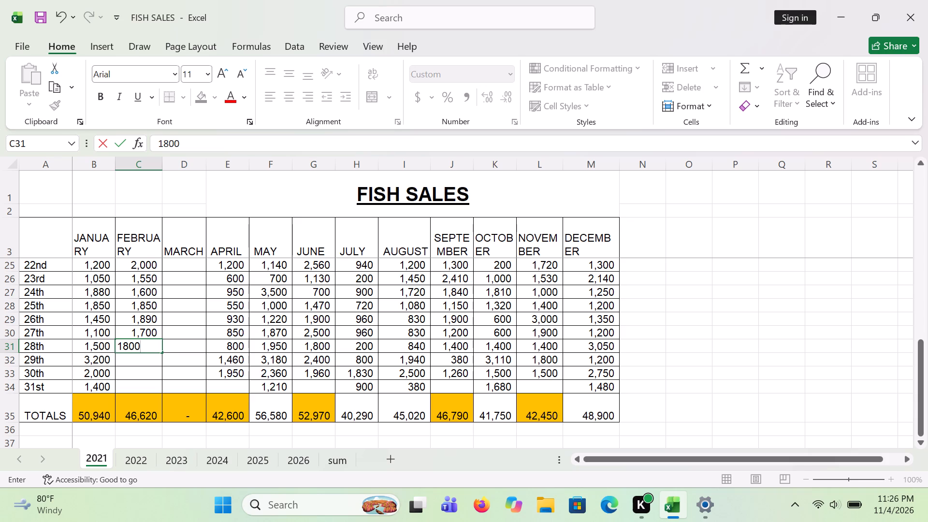
pyautogui.press('Return')
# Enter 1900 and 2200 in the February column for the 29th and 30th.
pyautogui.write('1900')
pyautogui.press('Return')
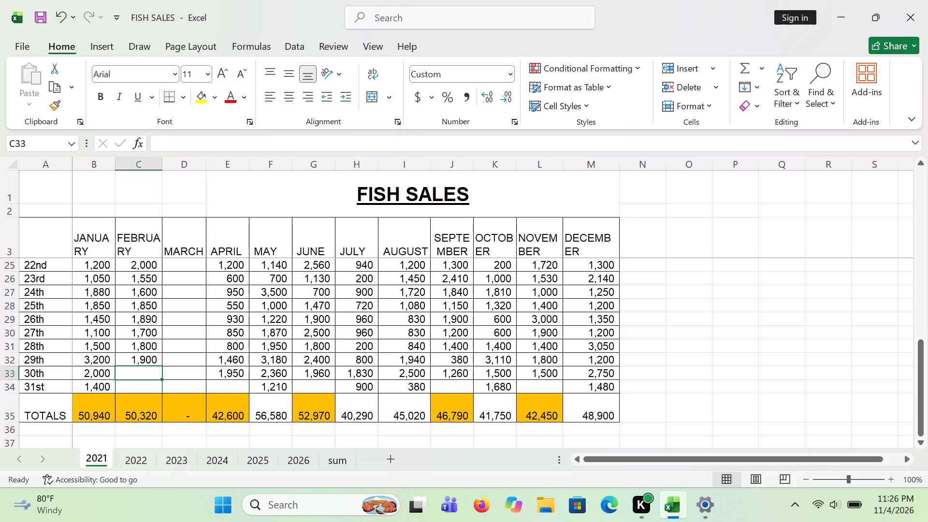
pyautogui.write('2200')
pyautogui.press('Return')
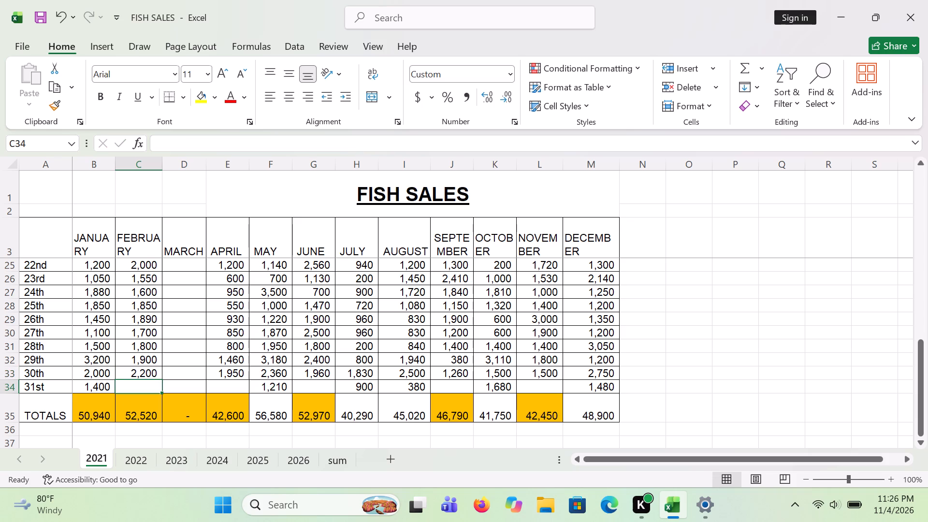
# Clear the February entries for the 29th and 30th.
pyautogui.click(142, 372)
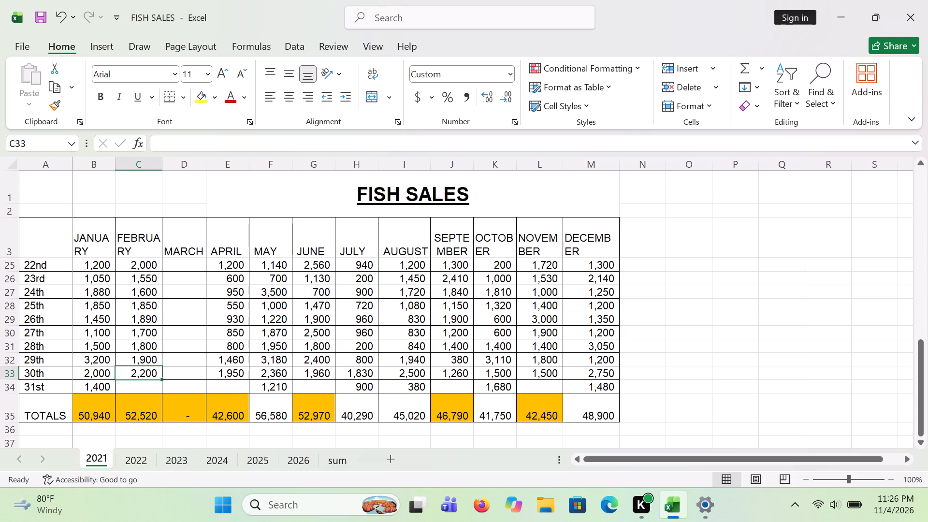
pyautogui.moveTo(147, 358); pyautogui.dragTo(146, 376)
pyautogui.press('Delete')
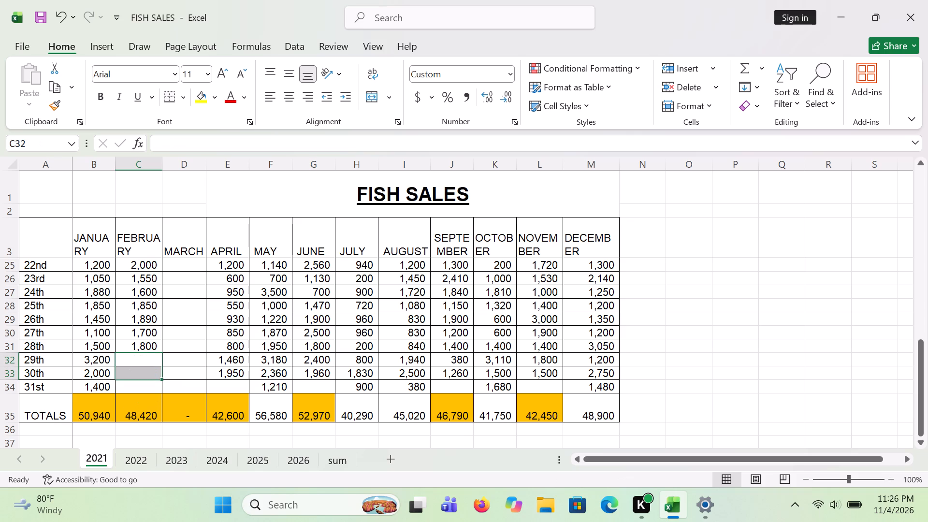
# Look back over the 2021 sheet's daily figures and save the workbook.
pyautogui.click(185, 345)
pyautogui.scroll(2, 203, 340)
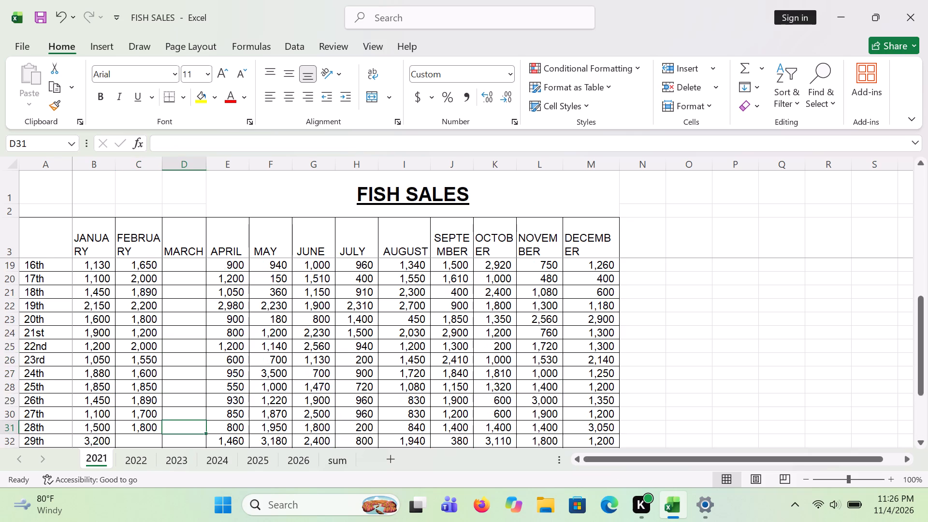
pyautogui.scroll(-2, 203, 340)
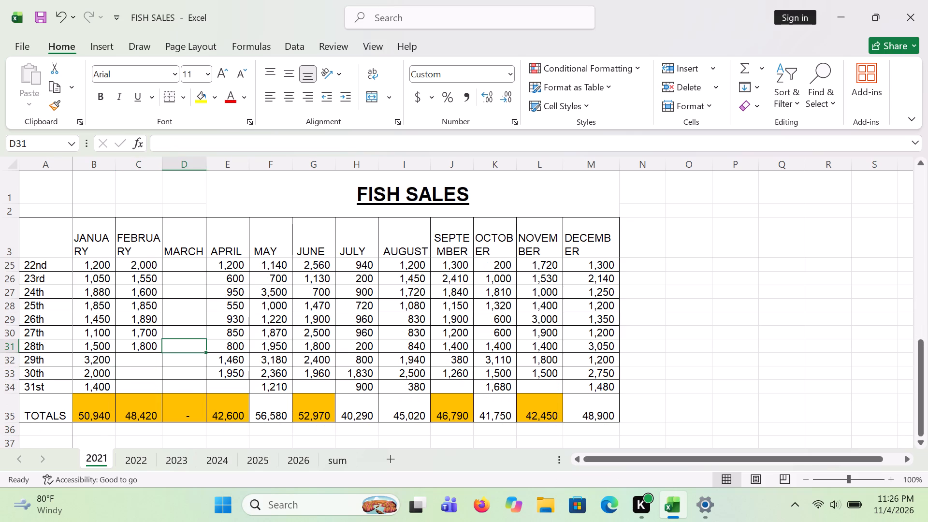
pyautogui.scroll(7, 203, 340)
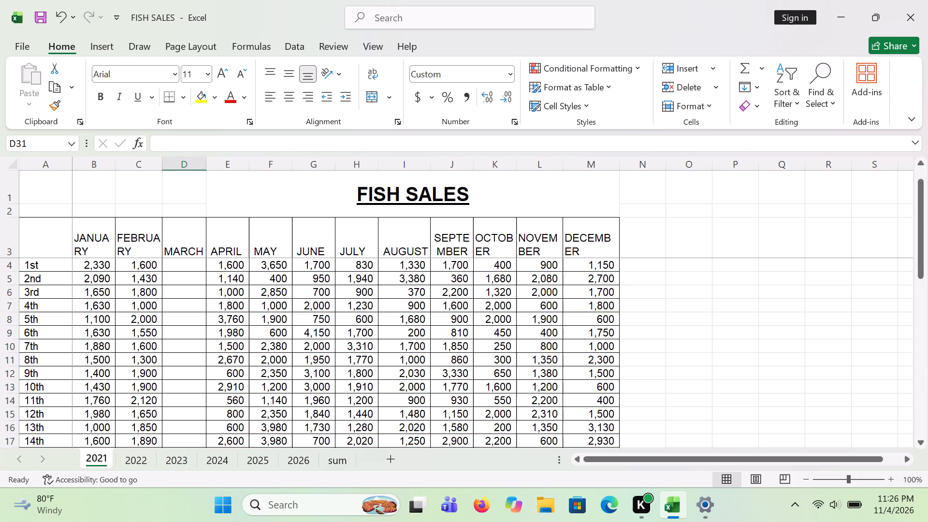
pyautogui.scroll(8, 203, 340)
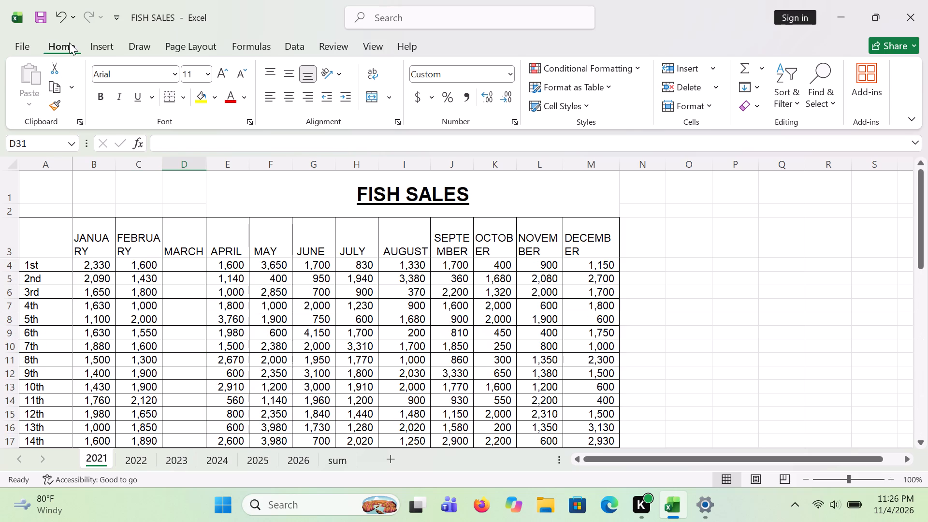
pyautogui.click(37, 17)
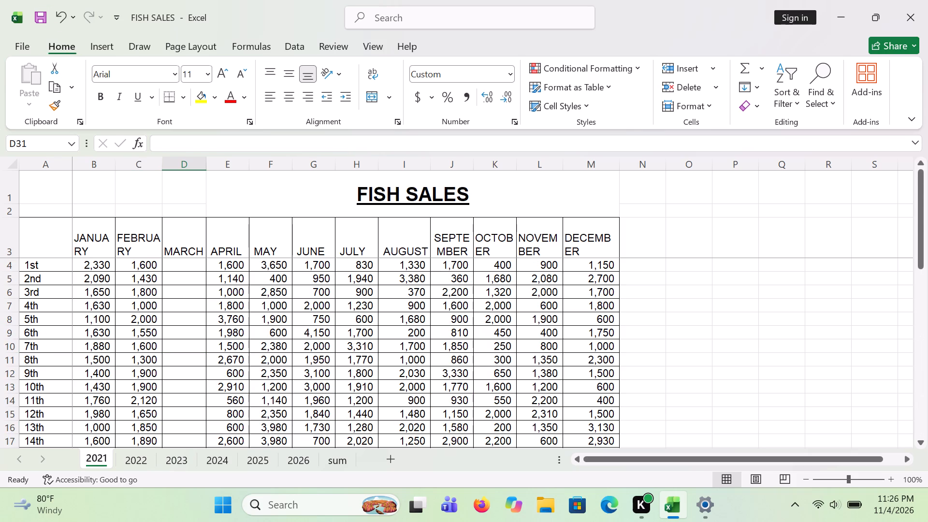
# Enter the 2021 March sales for the 1st to 3rd as 1540, 1280 and 1900.
pyautogui.click(197, 265)
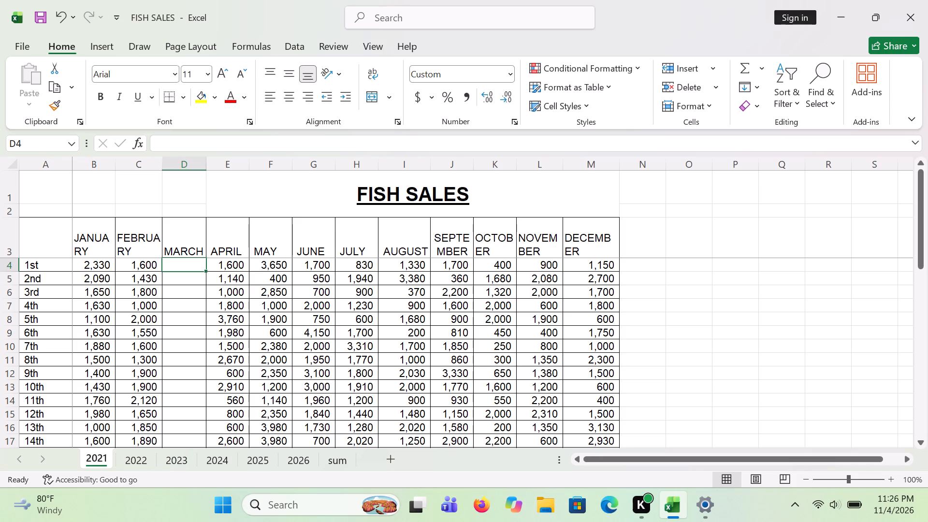
pyautogui.write('15')
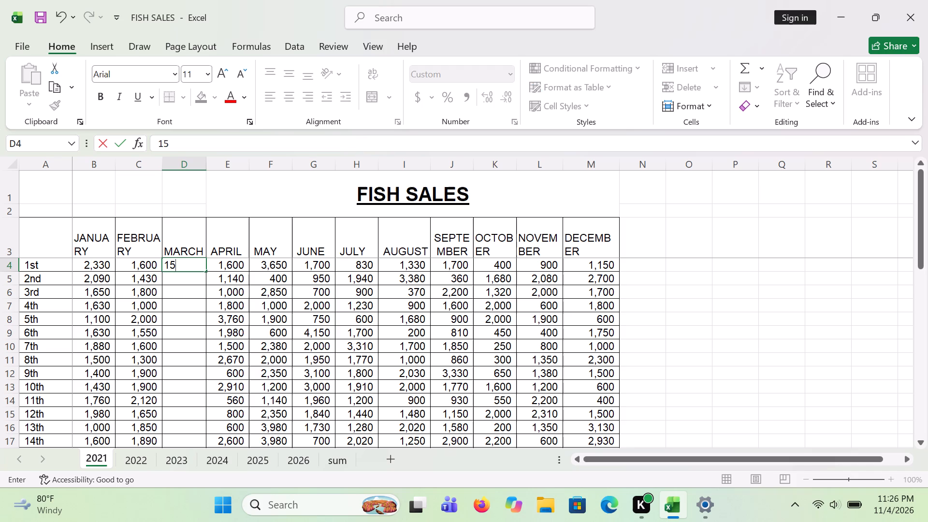
pyautogui.write('40')
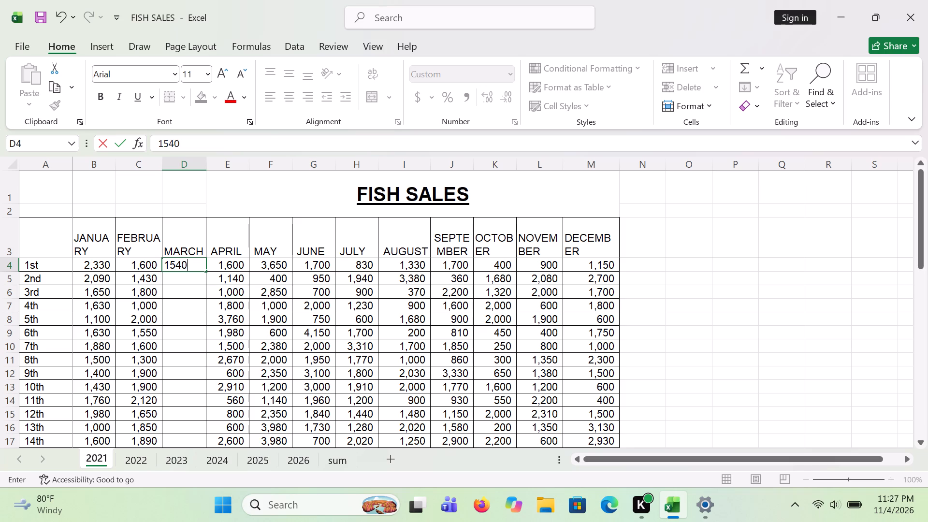
pyautogui.press('Return')
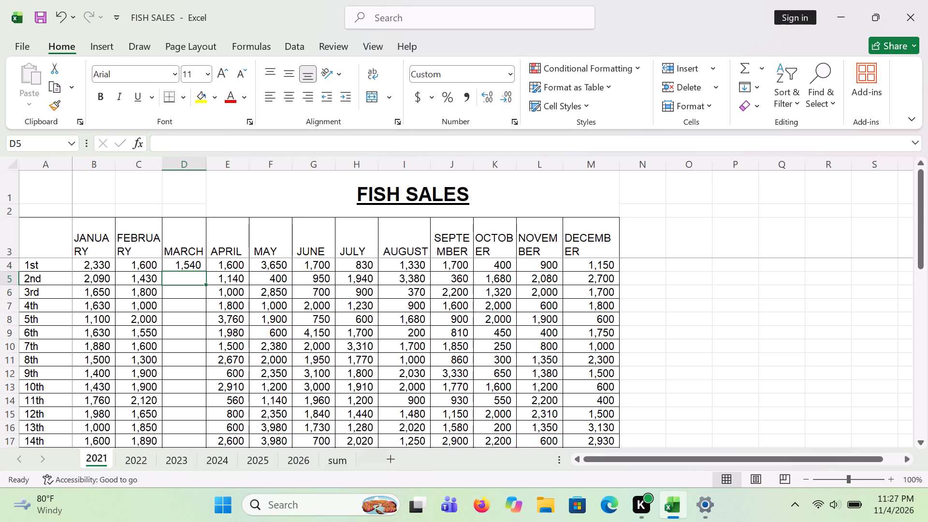
pyautogui.write('12')
pyautogui.write('80')
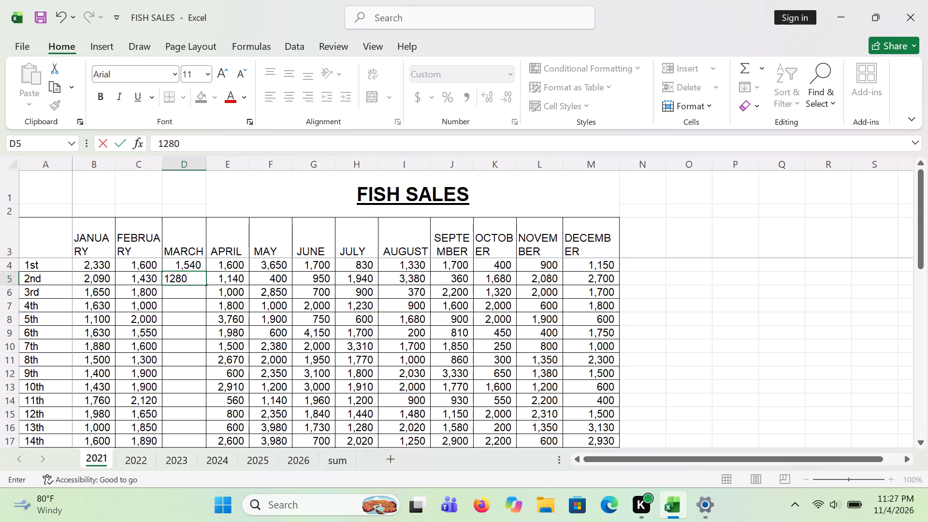
pyautogui.press('Return')
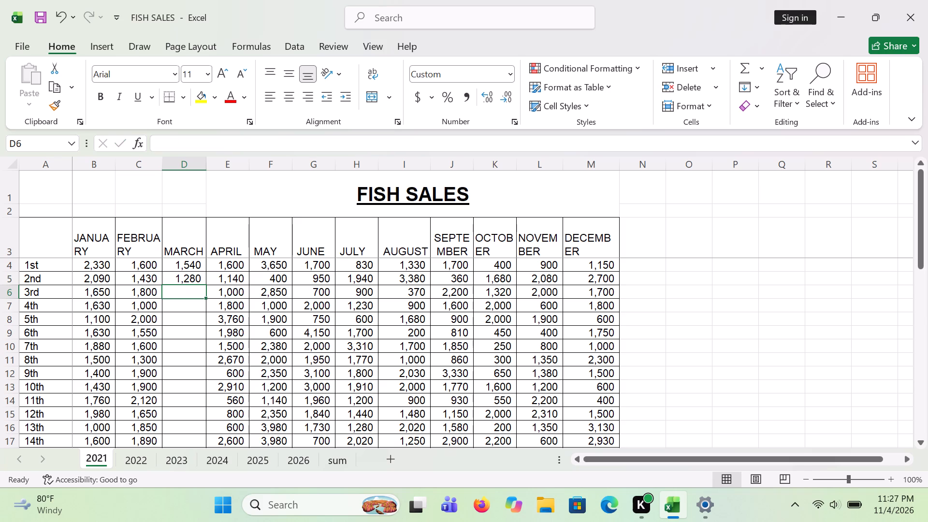
pyautogui.write('1900')
pyautogui.press('Return')
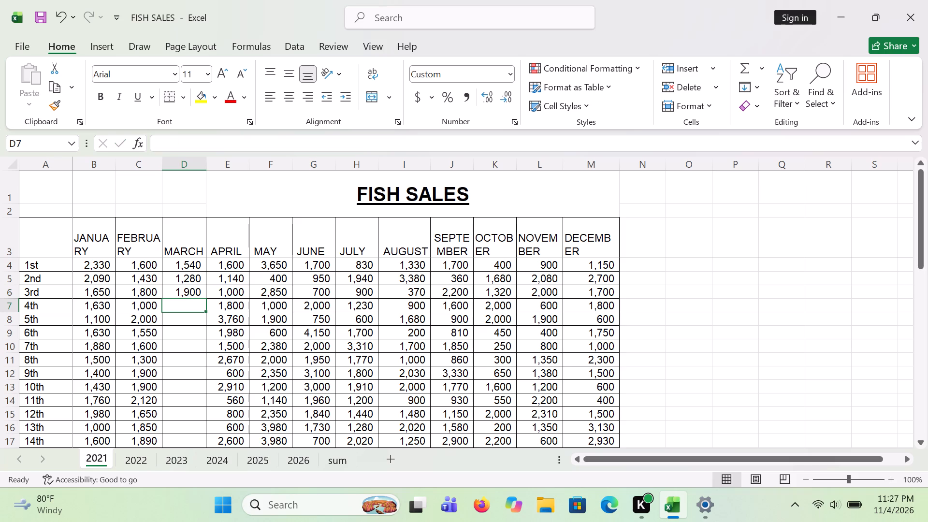
# Enter the March sales for the 4th to 6th as 1600, 1800 and 1500, and save the workbook.
pyautogui.press('1')
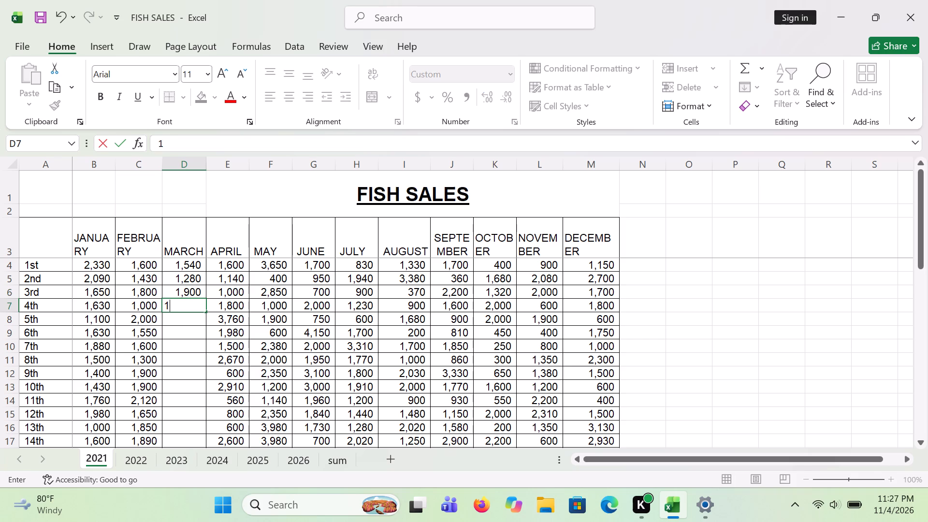
pyautogui.write('600')
pyautogui.press('Return')
pyautogui.write('1800')
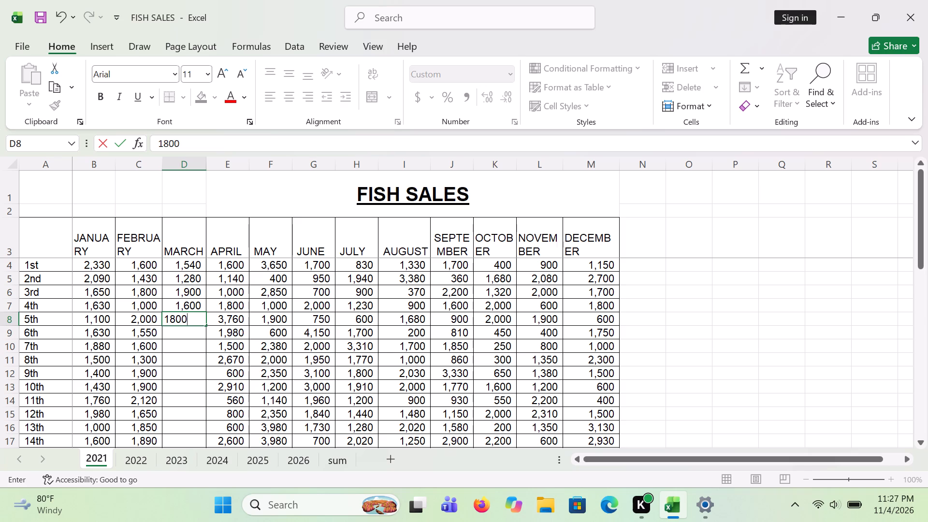
pyautogui.press('Return')
pyautogui.press('1')
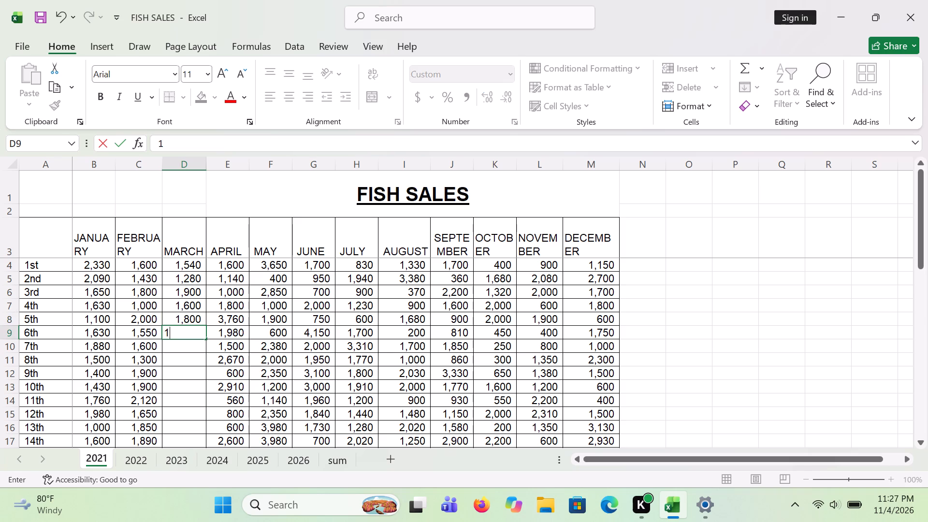
pyautogui.press('5')
pyautogui.write('00')
pyautogui.press('Return')
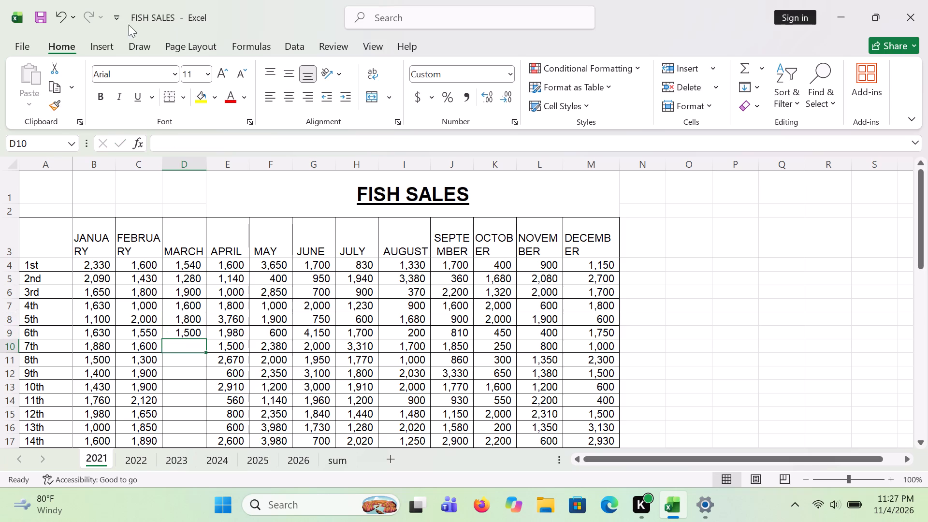
pyautogui.click(39, 12)
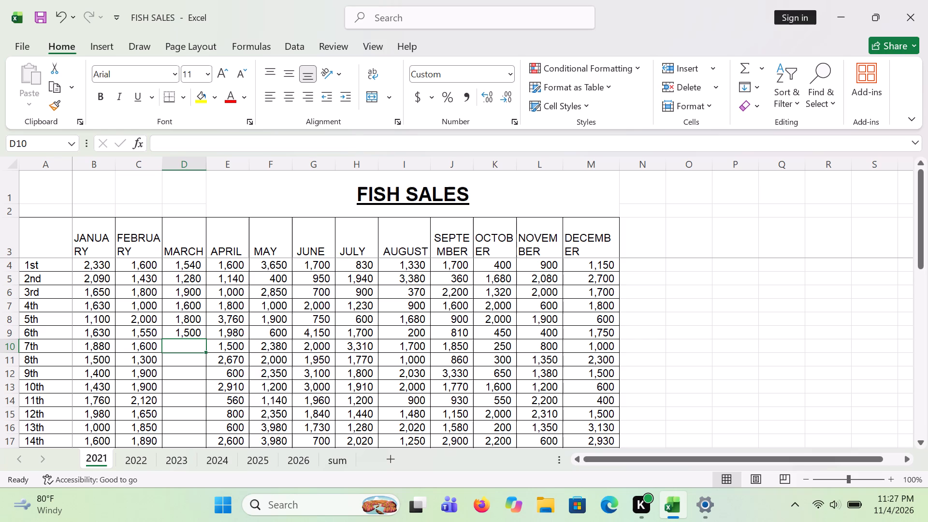
# Enter the March sales for the 7th to 10th as 1600, 1900, 2000 and 2850.
pyautogui.write('16')
pyautogui.write('00')
pyautogui.press('Return')
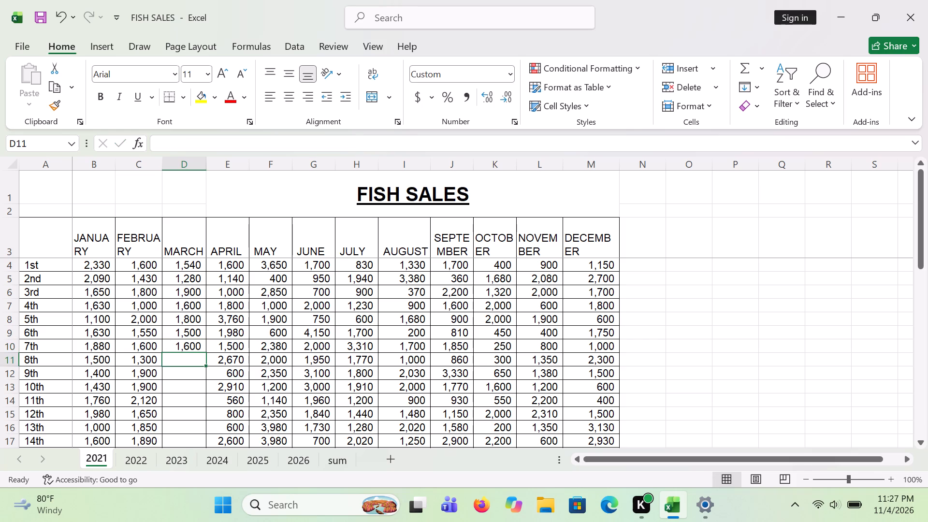
pyautogui.write('1900')
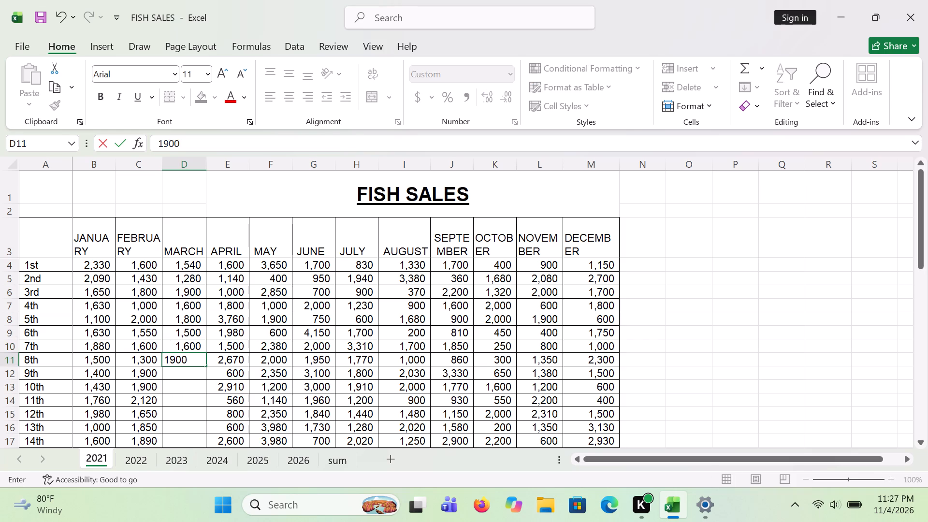
pyautogui.press('Return')
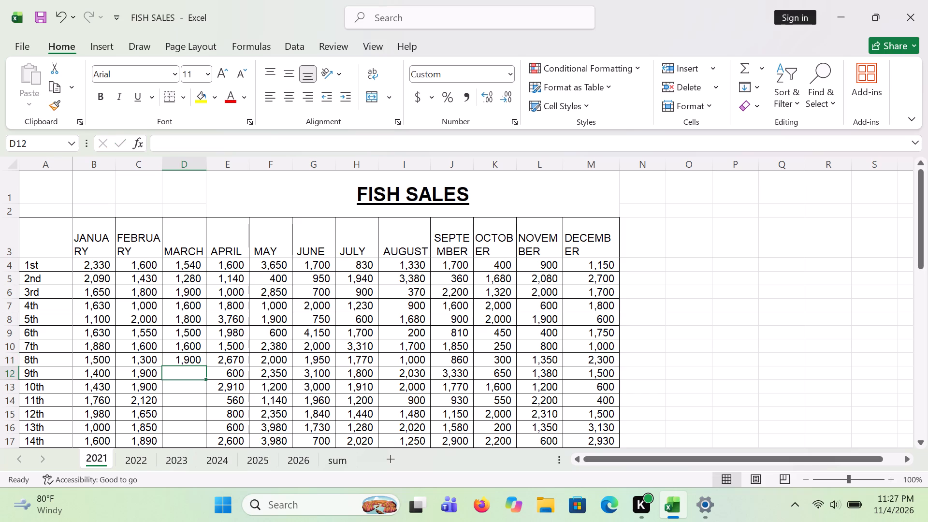
pyautogui.hscroll(-4, 267, 382)
pyautogui.press('2')
pyautogui.write('000')
pyautogui.press('Return')
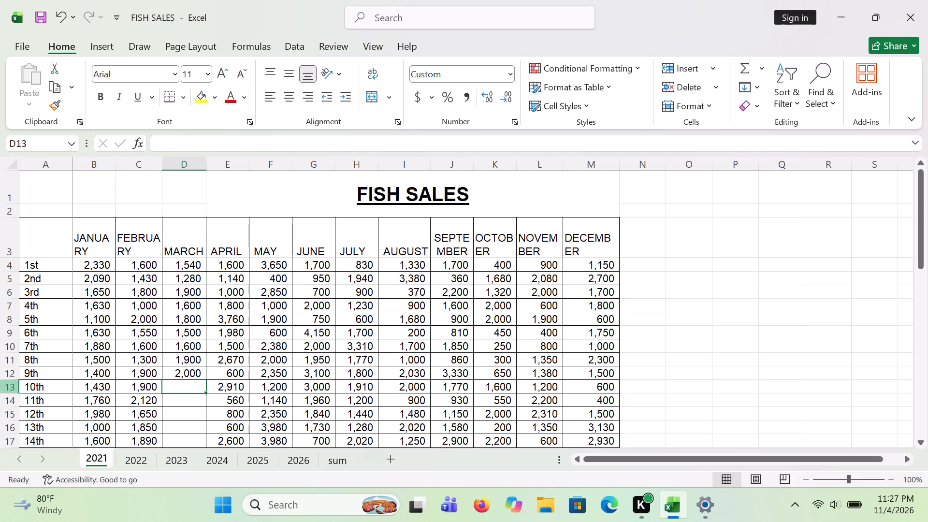
pyautogui.press('2')
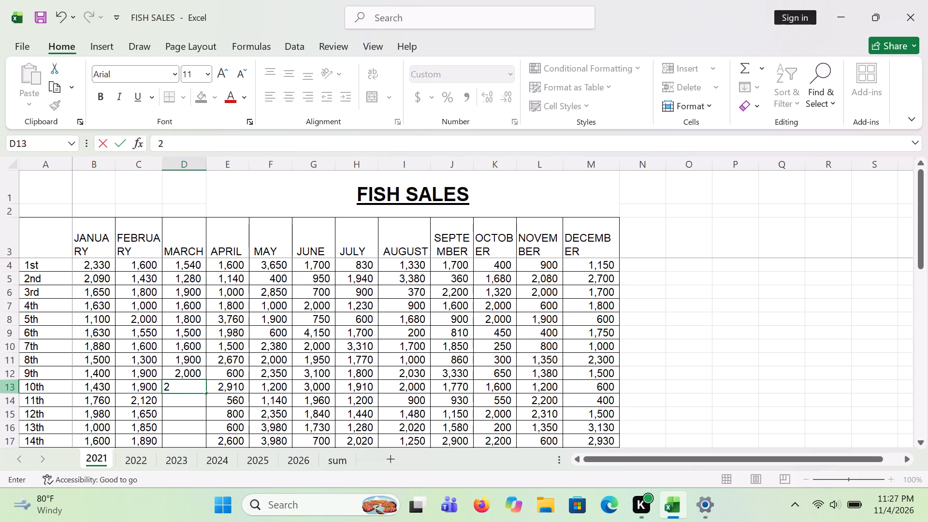
pyautogui.write('850')
pyautogui.press('Return')
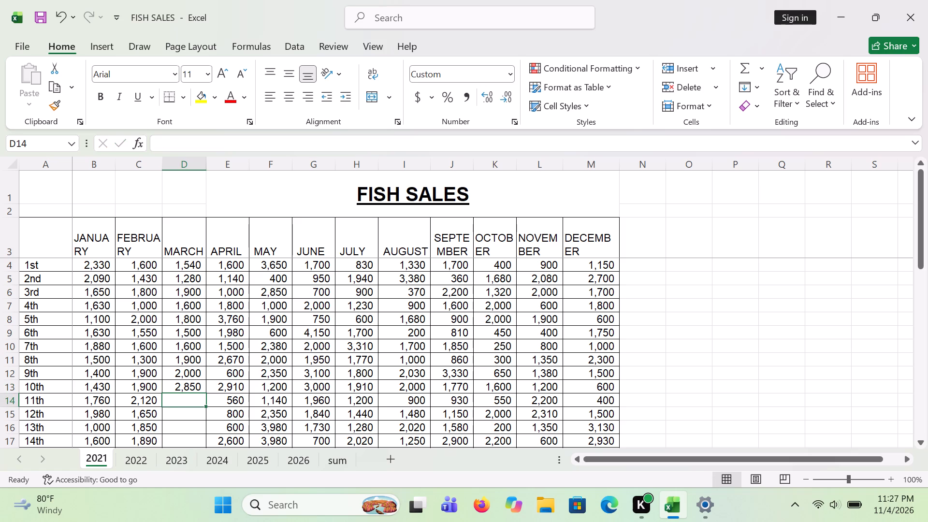
# Enter the March sales for the 11th to 13th as 2300, 2100 and 1600.
pyautogui.write('2300')
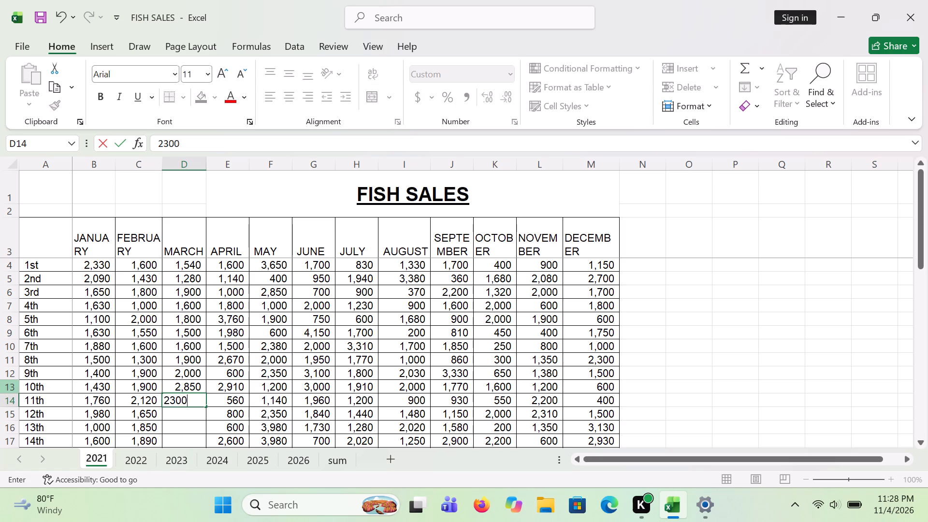
pyautogui.press('Return')
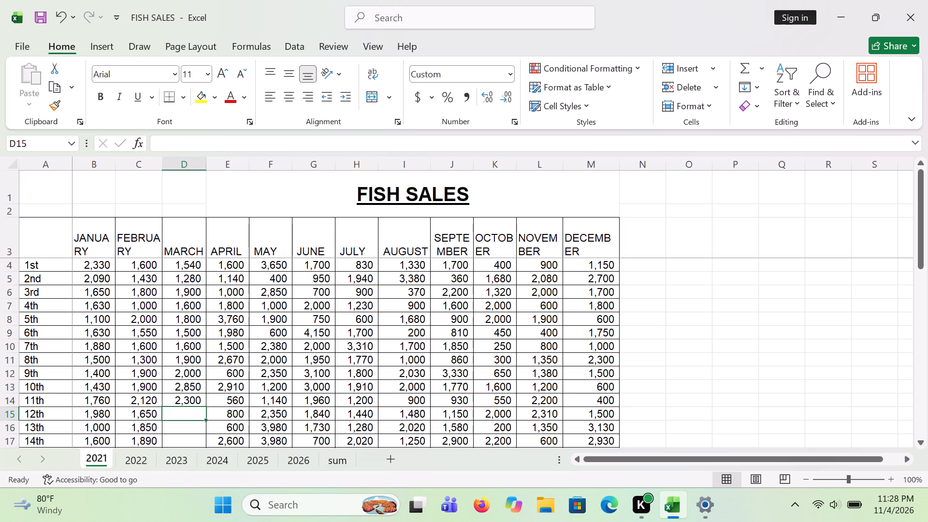
pyautogui.write('2100')
pyautogui.press('Return')
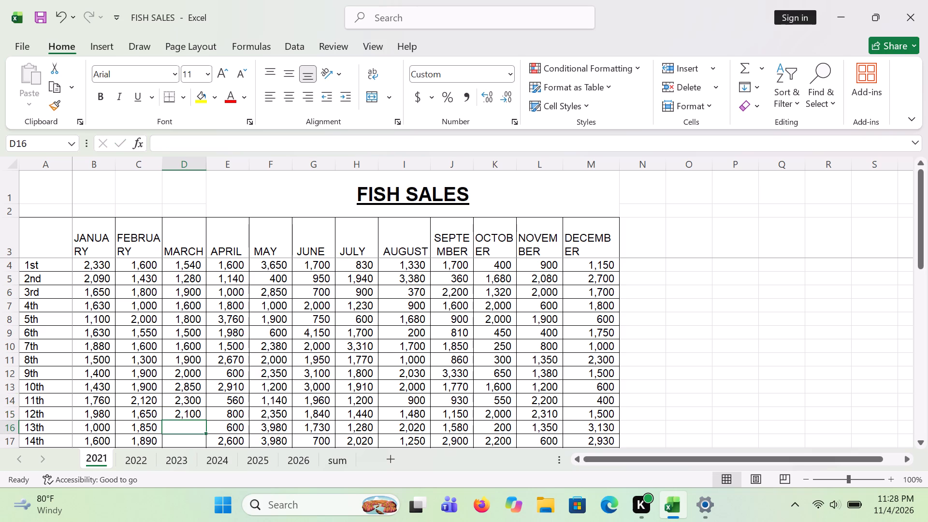
pyautogui.write('16')
pyautogui.write('00')
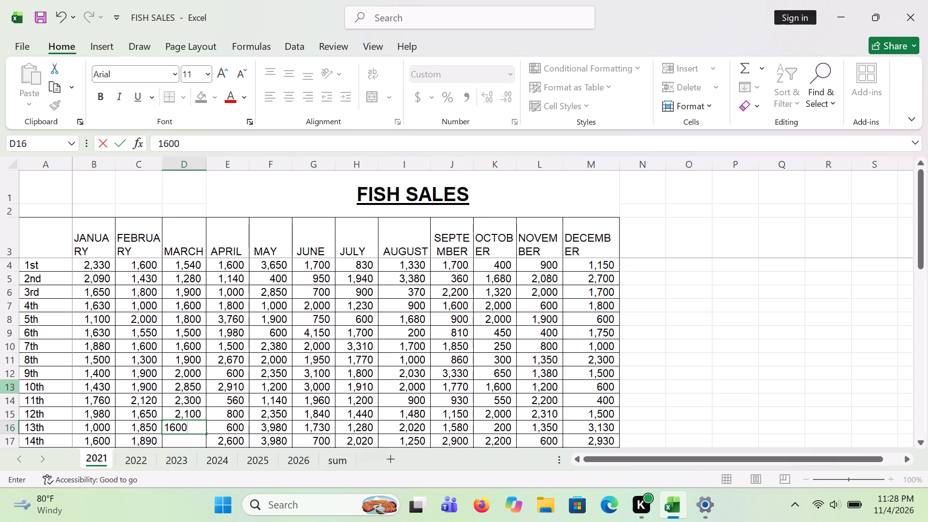
pyautogui.press('Return')
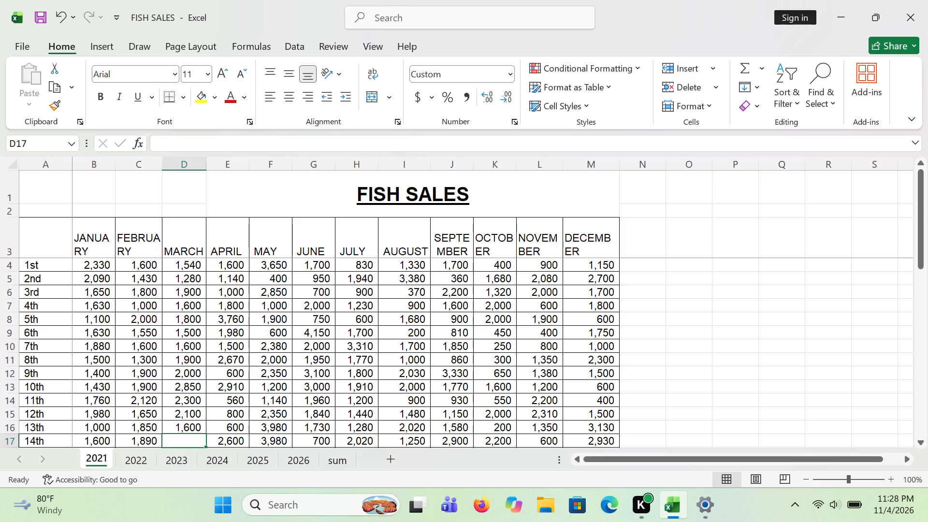
# Enter the March sales for the 14th to 16th as 1400, 1820 and 1990, and save the workbook.
pyautogui.press('1')
pyautogui.write('400')
pyautogui.press('Return')
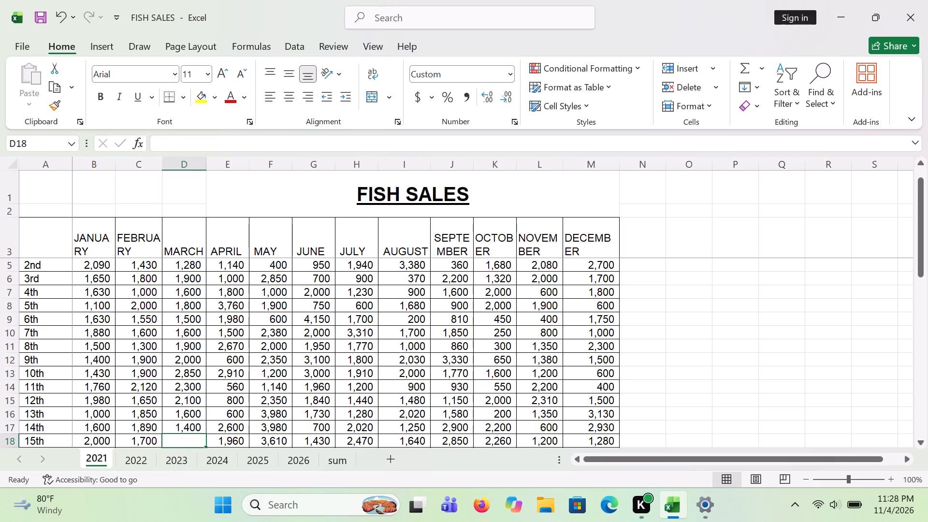
pyautogui.press('1')
pyautogui.write('820')
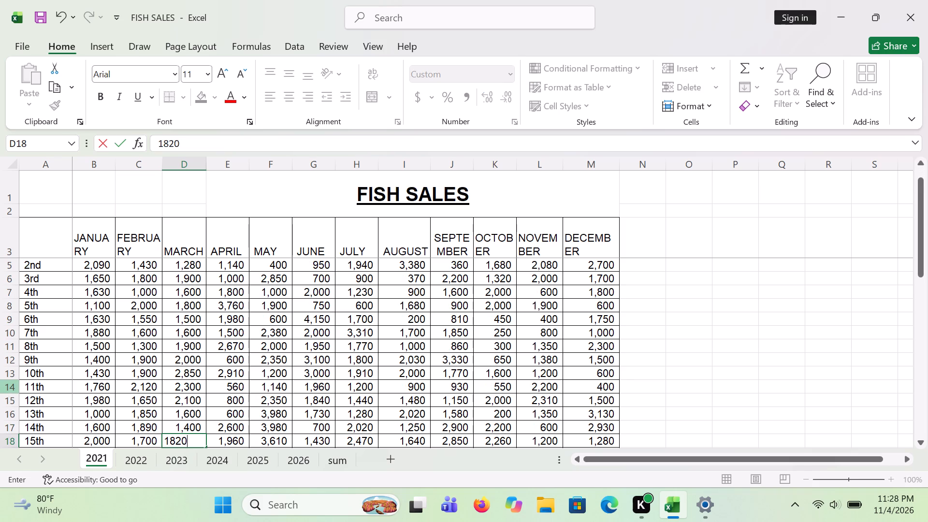
pyautogui.press('Return')
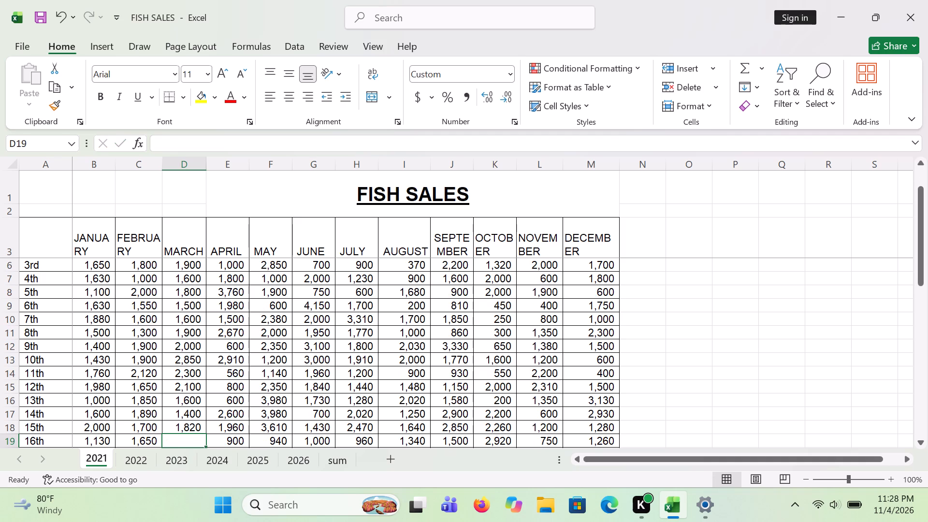
pyautogui.write('1990')
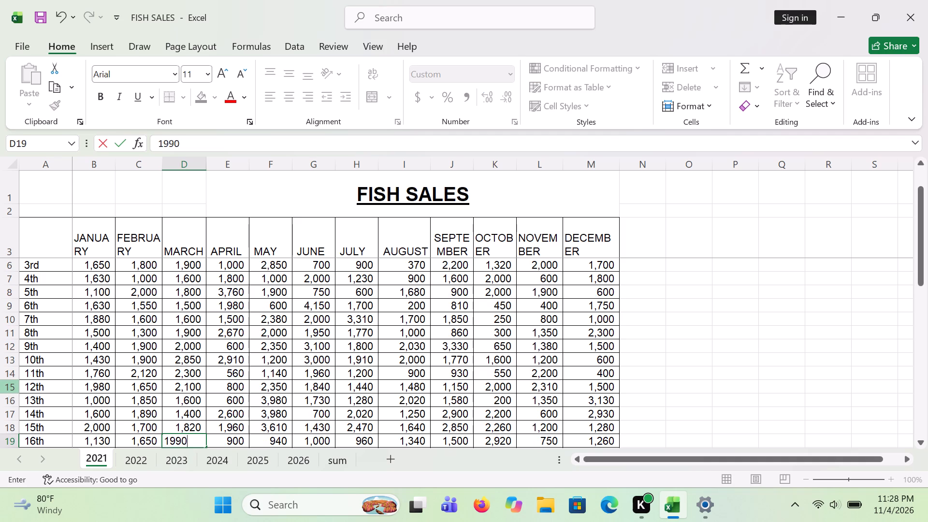
pyautogui.press('Return')
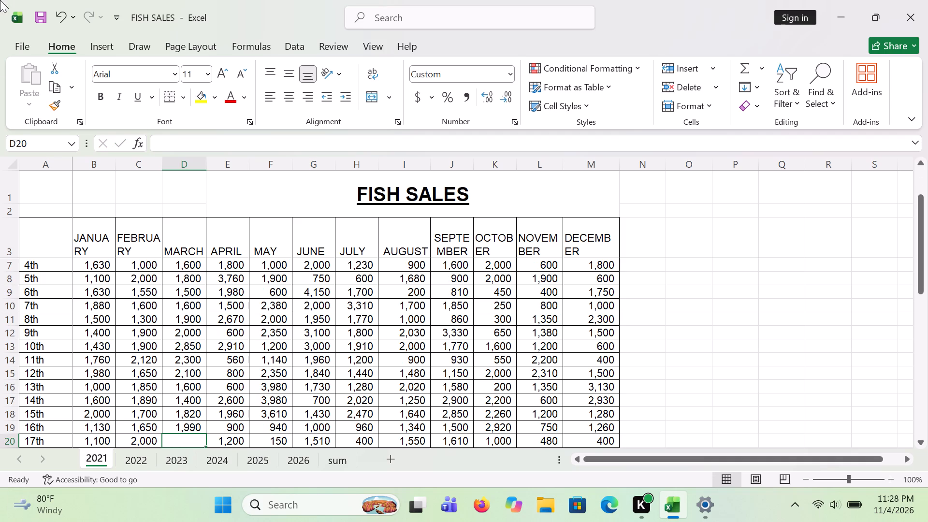
pyautogui.click(40, 13)
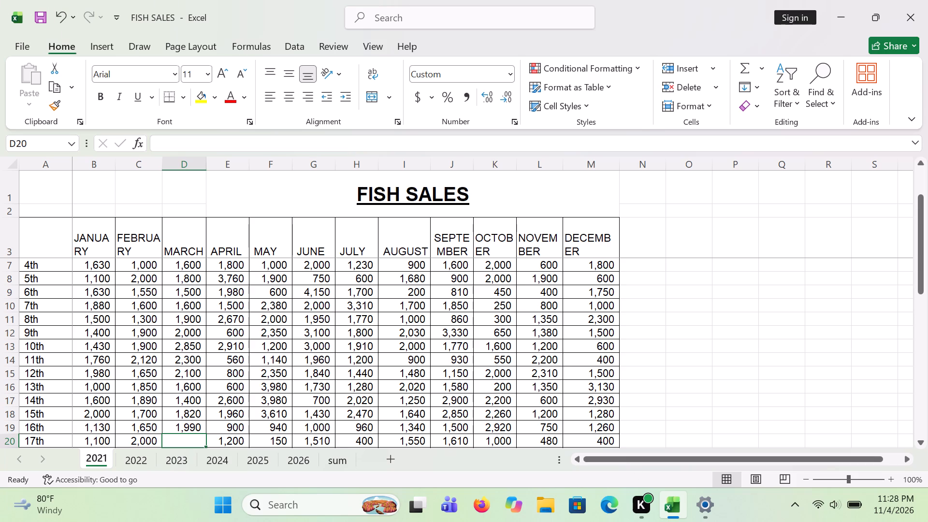
# Enter 1400 as the March sales figure for the 17th on the 2021 sheet.
pyautogui.scroll(-2, 515, 359)
pyautogui.scroll(-2, 410, 362)
pyautogui.scroll(1, 410, 362)
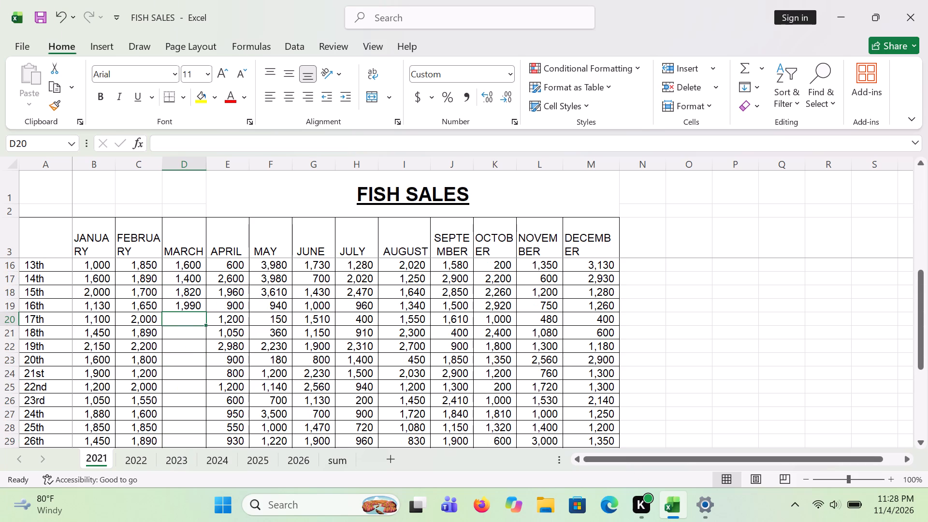
pyautogui.write('14')
pyautogui.write('00')
pyautogui.press('Return')
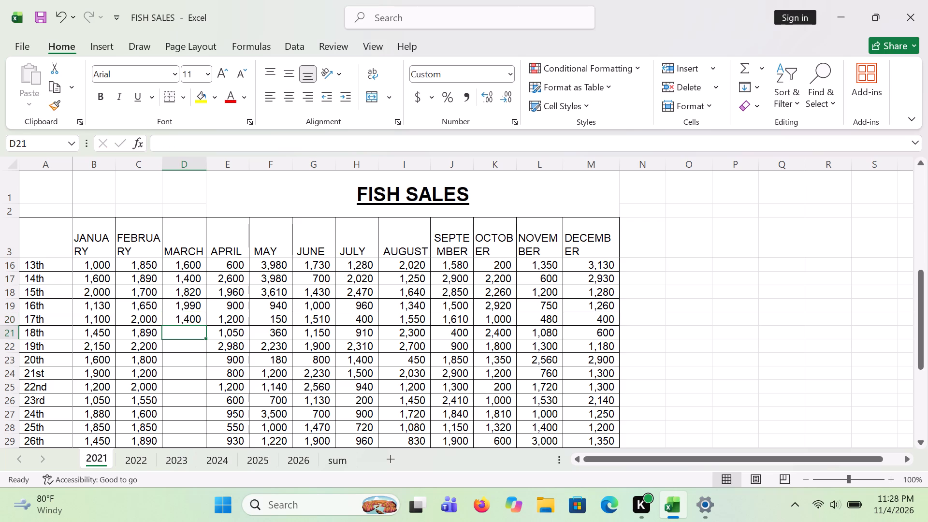
# Enter the March sales for the 18th and 19th on the 2021 sheet as 2200 and 1950.
pyautogui.press('1')
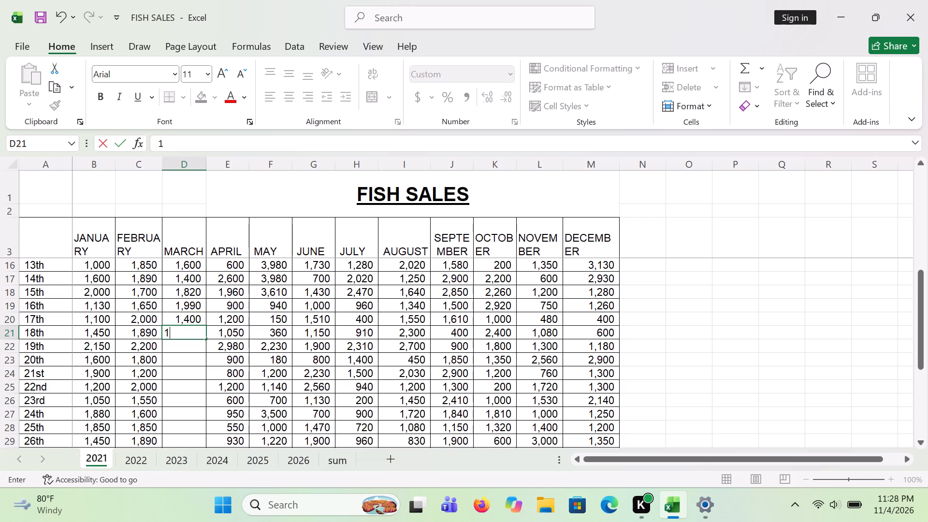
pyautogui.press('Down')
pyautogui.press('Up')
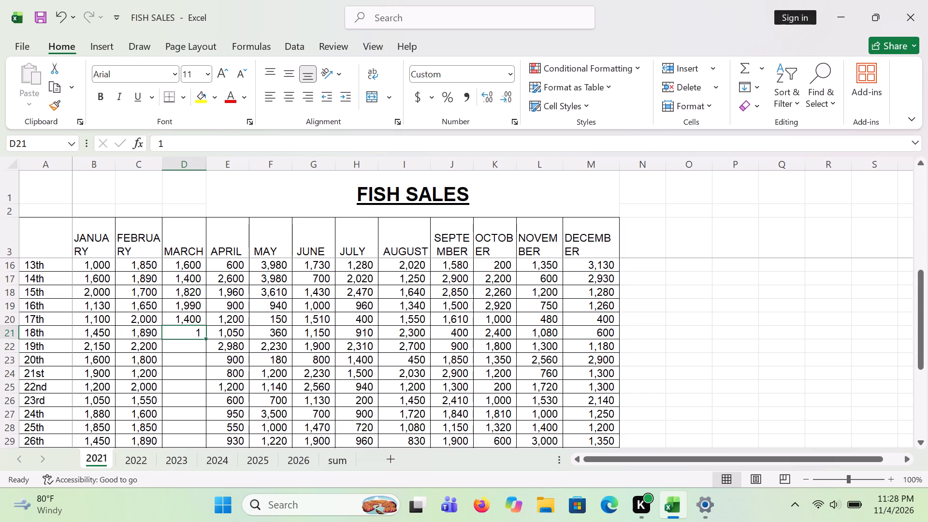
pyautogui.write('2200')
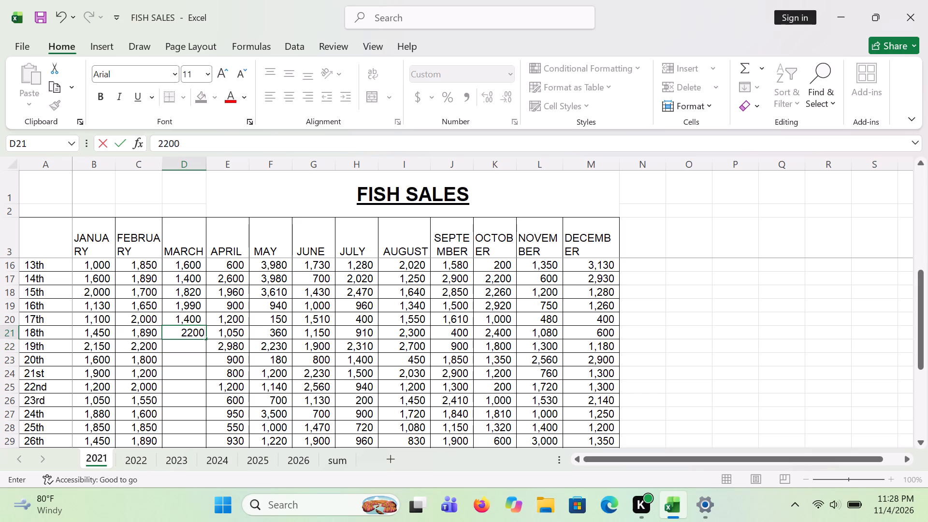
pyautogui.press('Return')
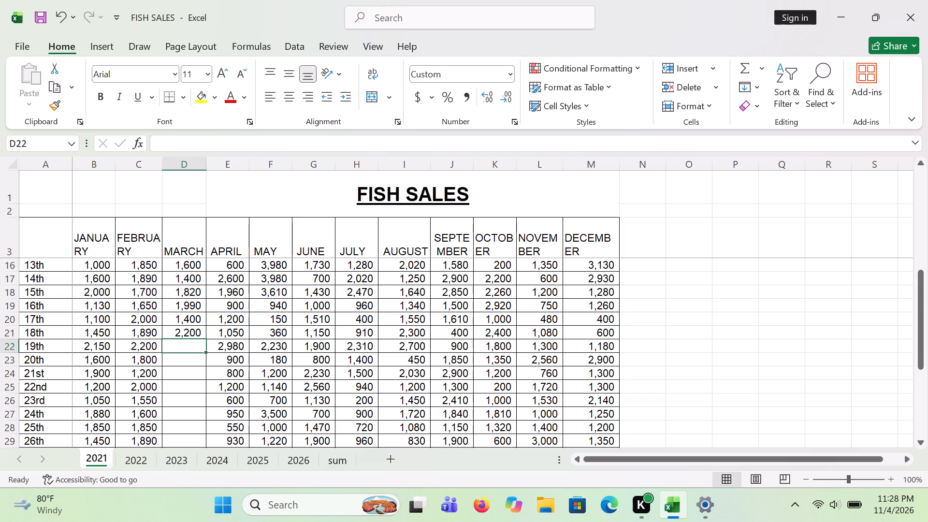
pyautogui.press('1')
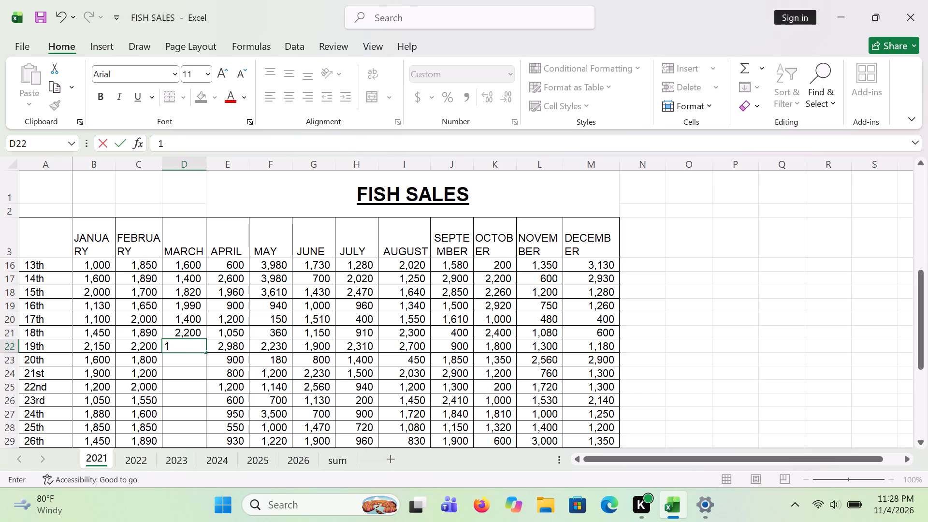
pyautogui.write('950')
pyautogui.press('Return')
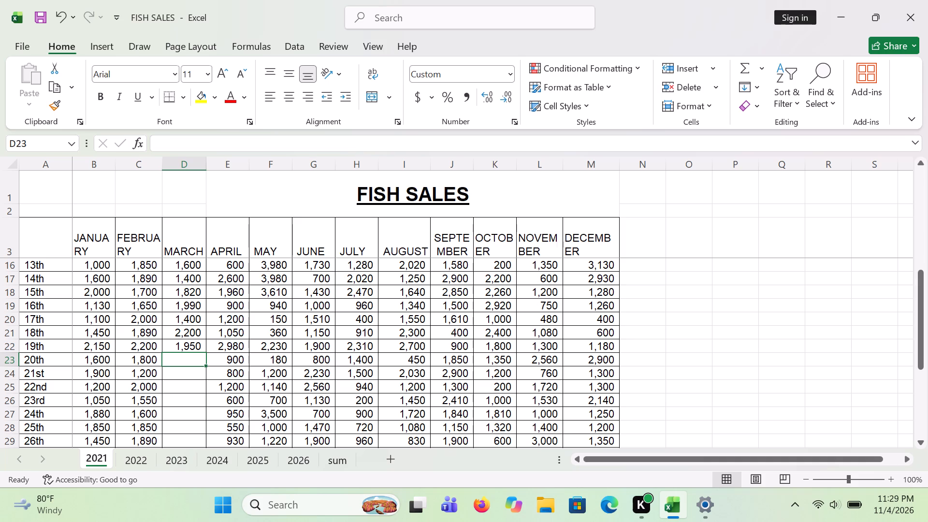
# Enter the March sales for the 20th to 22nd as 2300, 2350 and 2200, and save the workbook.
pyautogui.write('23')
pyautogui.write('00')
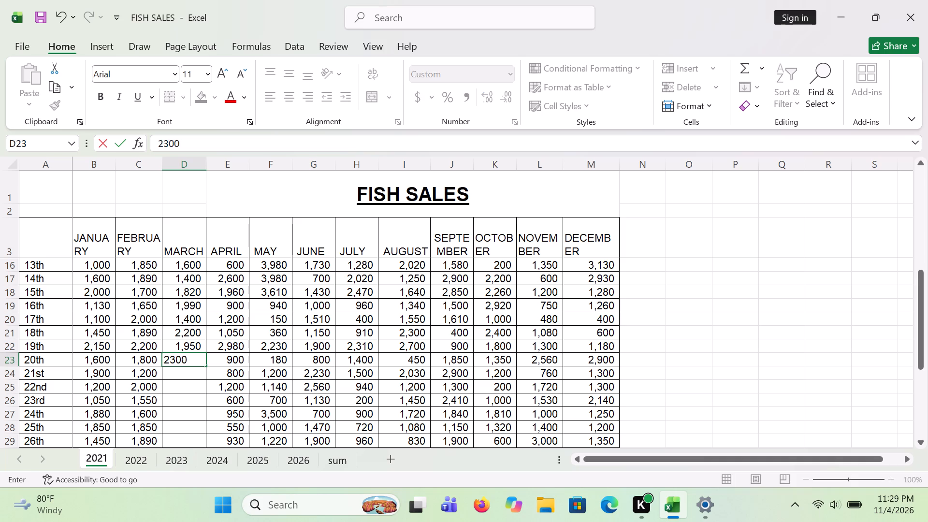
pyautogui.press('Return')
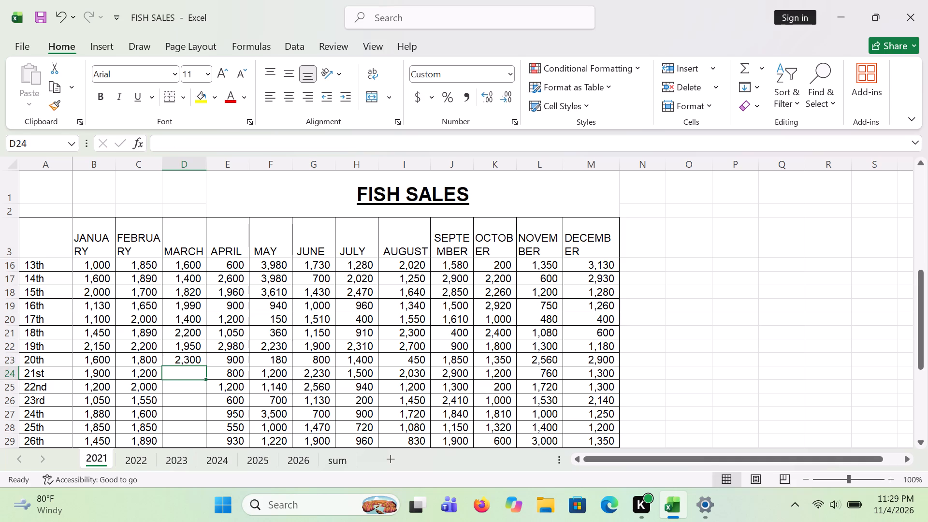
pyautogui.write('235')
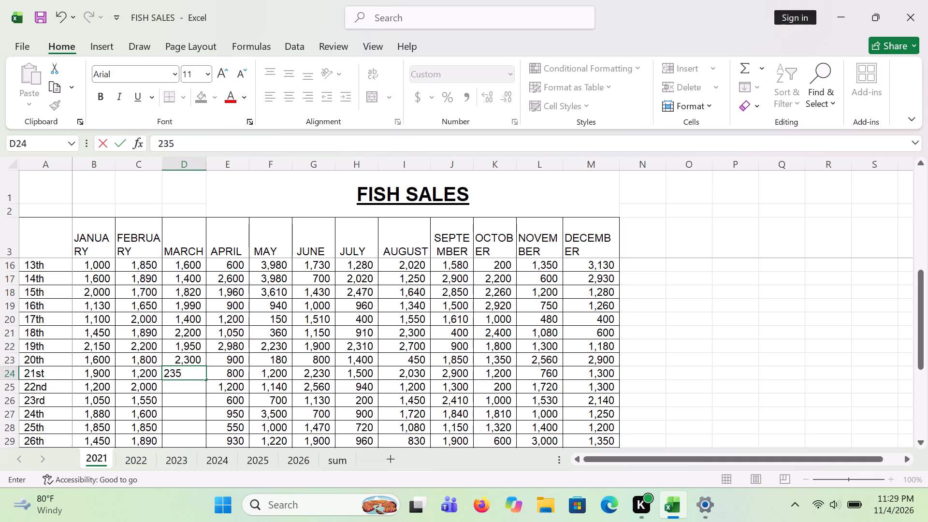
pyautogui.press('0')
pyautogui.press('Return')
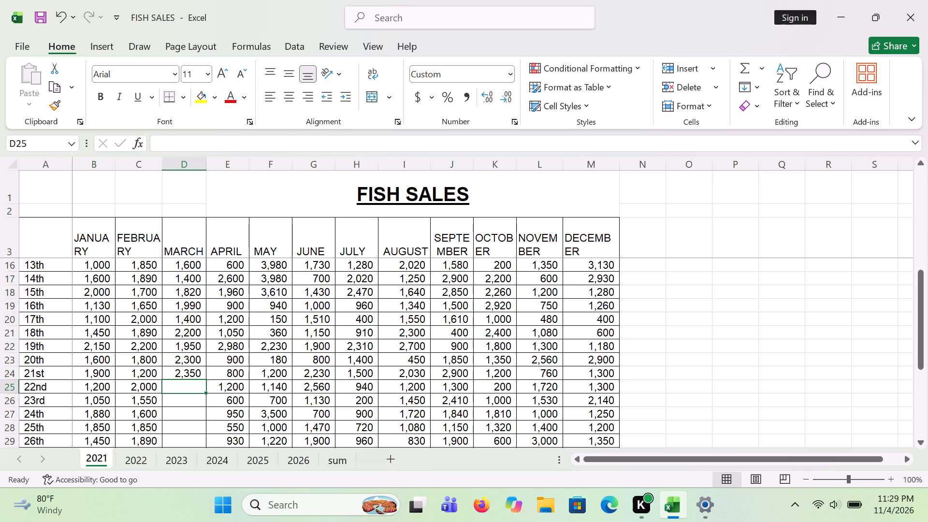
pyautogui.write('2200')
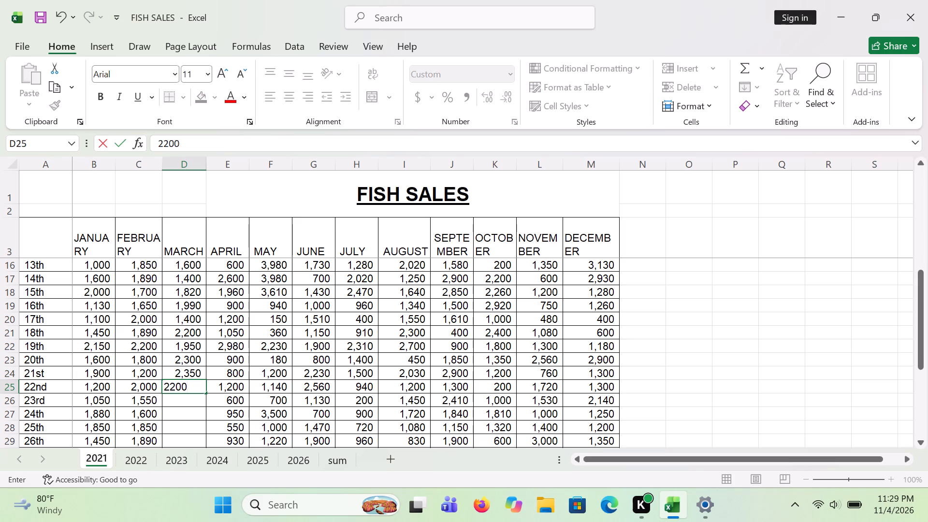
pyautogui.press('Return')
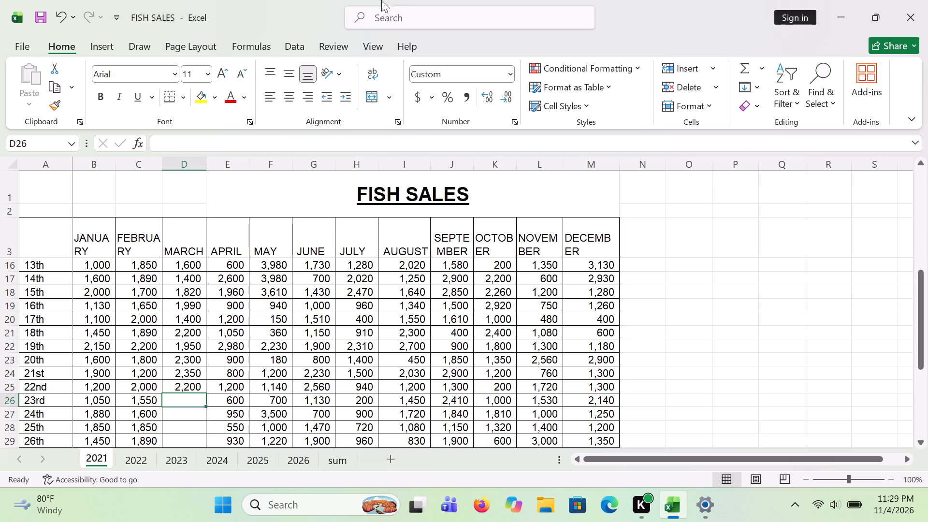
pyautogui.click(34, 17)
# Enter the March sales for the 23rd to 26th as 1900, 1450, 1000 and 2100, and save the workbook.
pyautogui.scroll(-2, 729, 175)
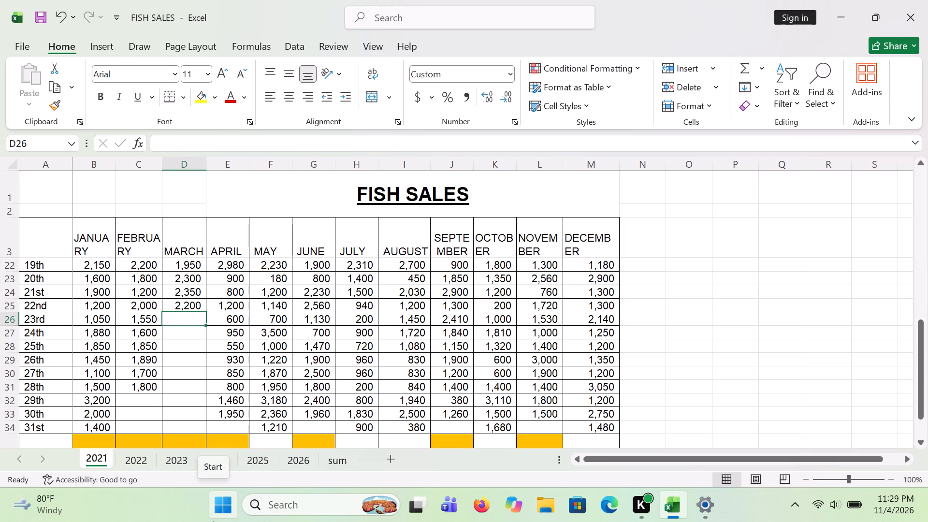
pyautogui.write('1900')
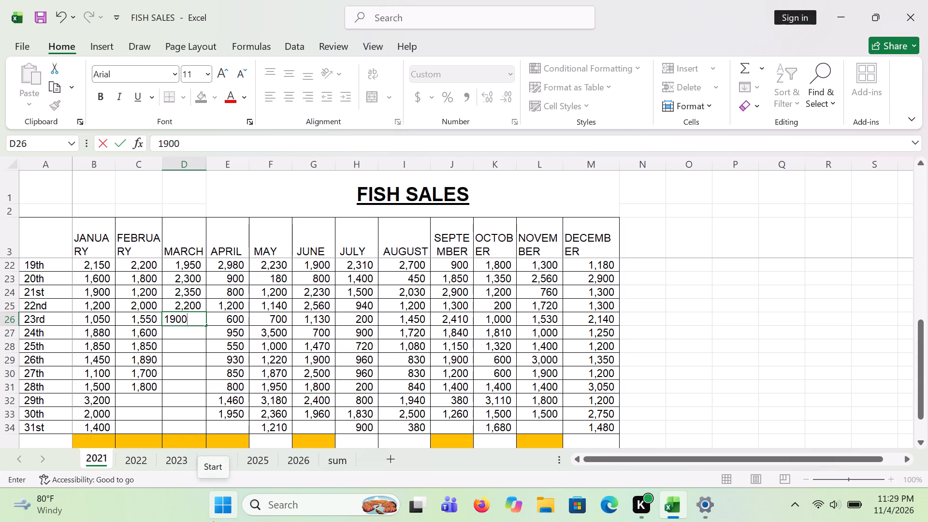
pyautogui.press('Return')
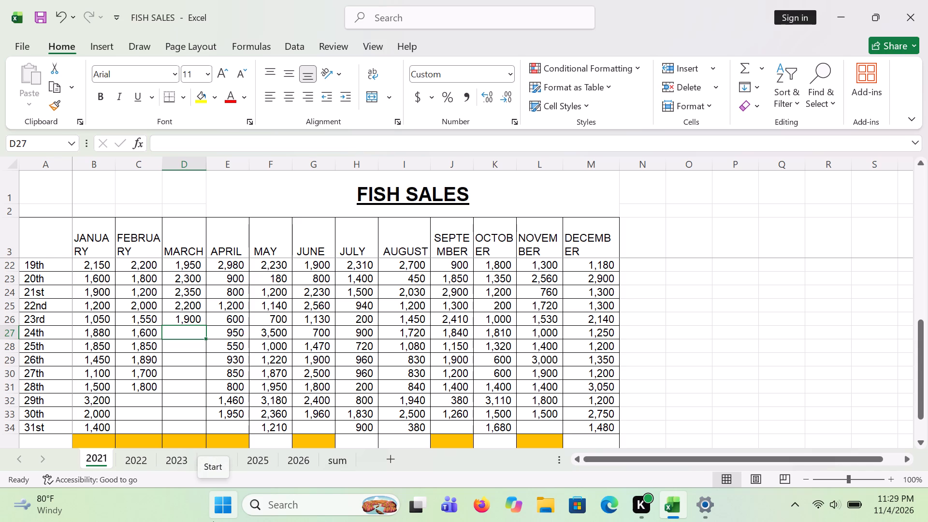
pyautogui.press('1')
pyautogui.write('450')
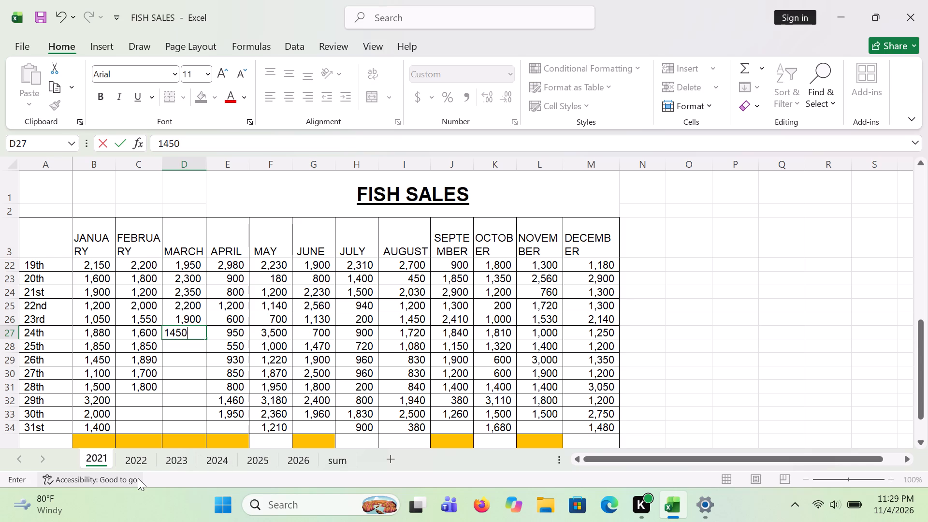
pyautogui.press('Return')
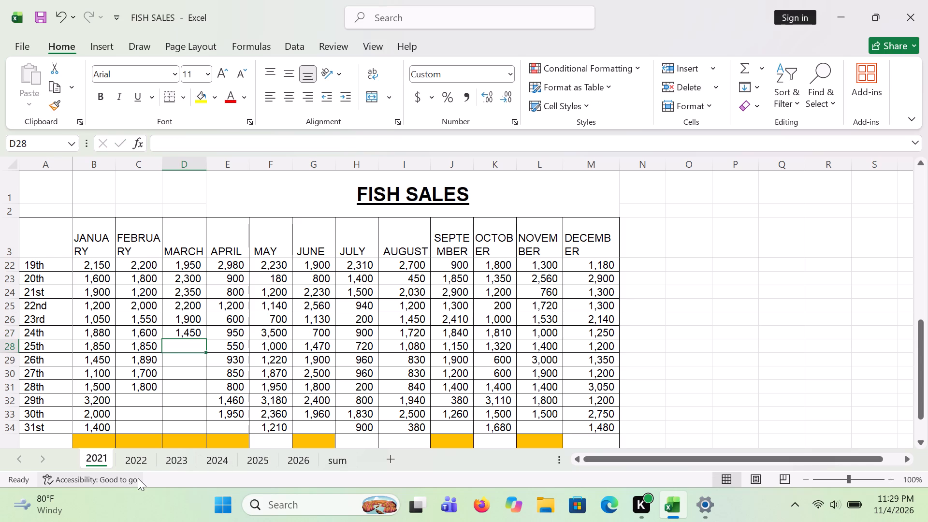
pyautogui.press('1')
pyautogui.write('000')
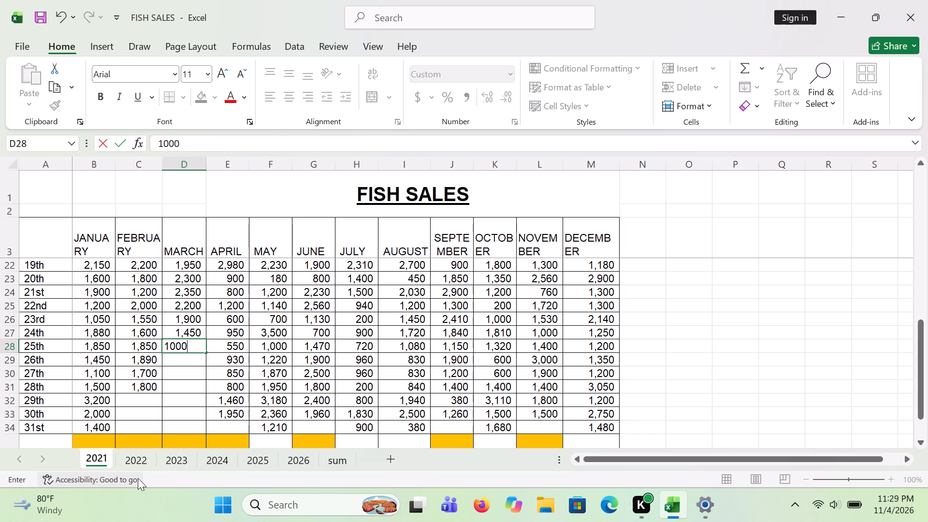
pyautogui.press('Return')
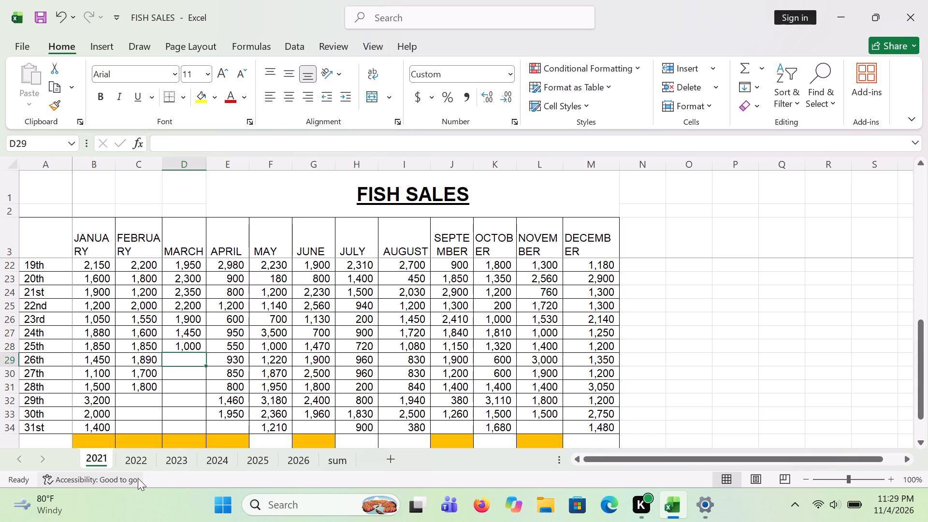
pyautogui.write('2100')
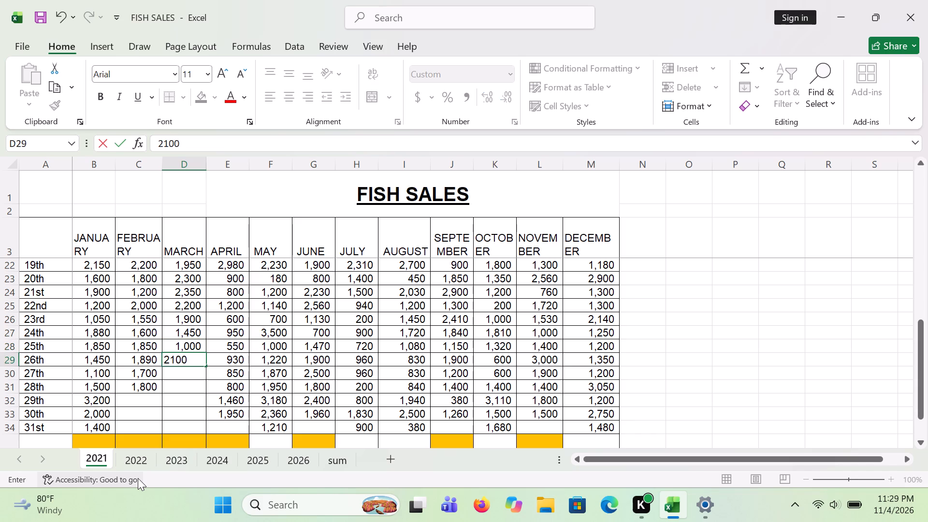
pyautogui.press('Return')
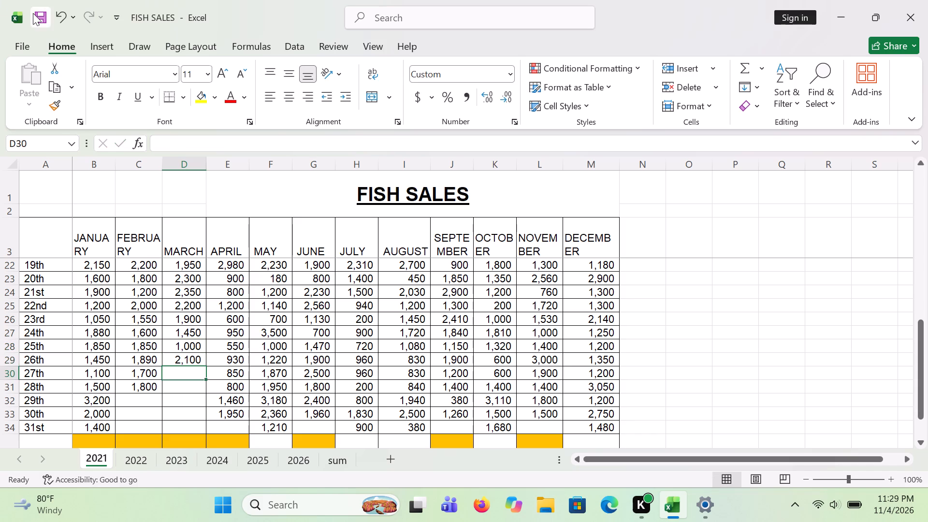
pyautogui.click(35, 16)
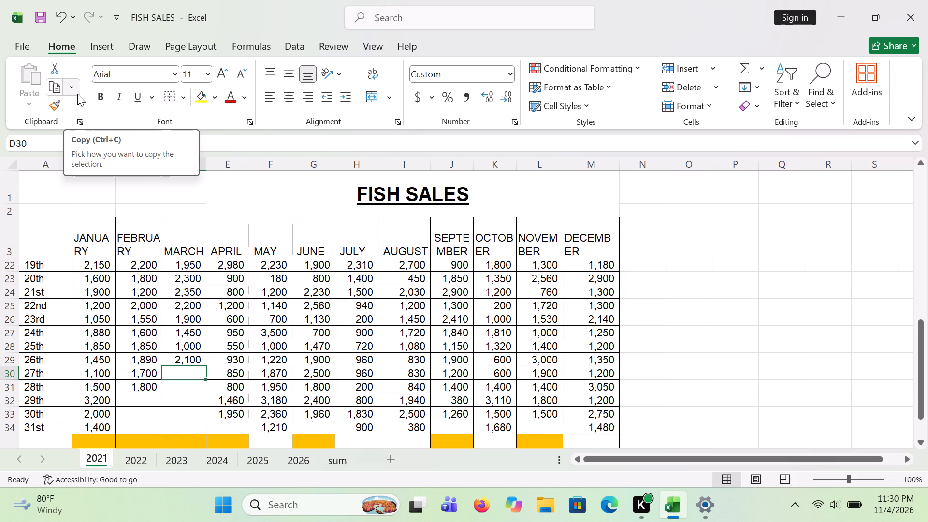
# Enter the March sales for the 27th and 28th as 1800 and 1850, and save the workbook.
pyautogui.press('1')
pyautogui.write('800')
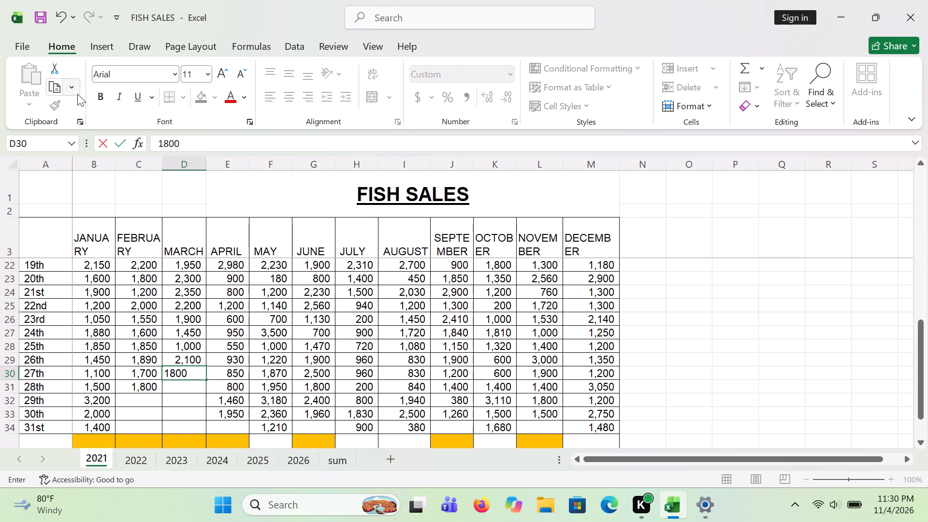
pyautogui.press('Return')
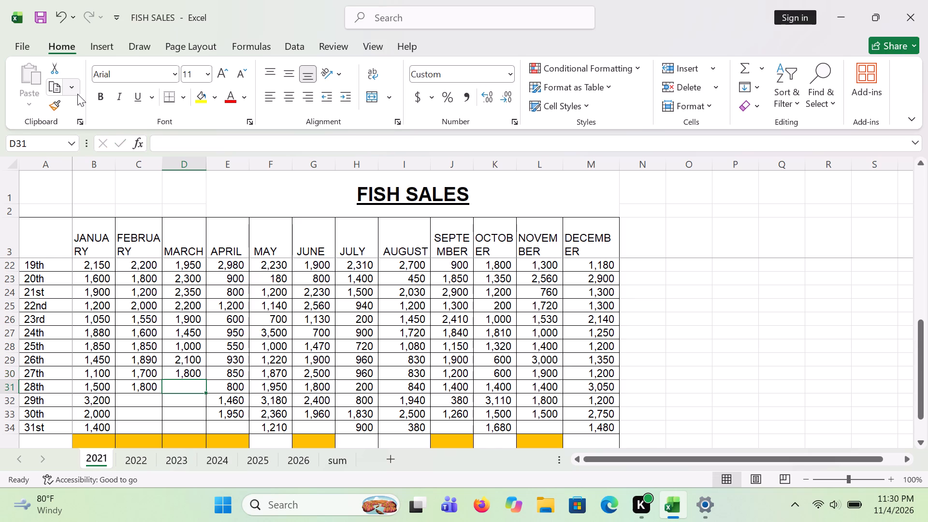
pyautogui.press('1')
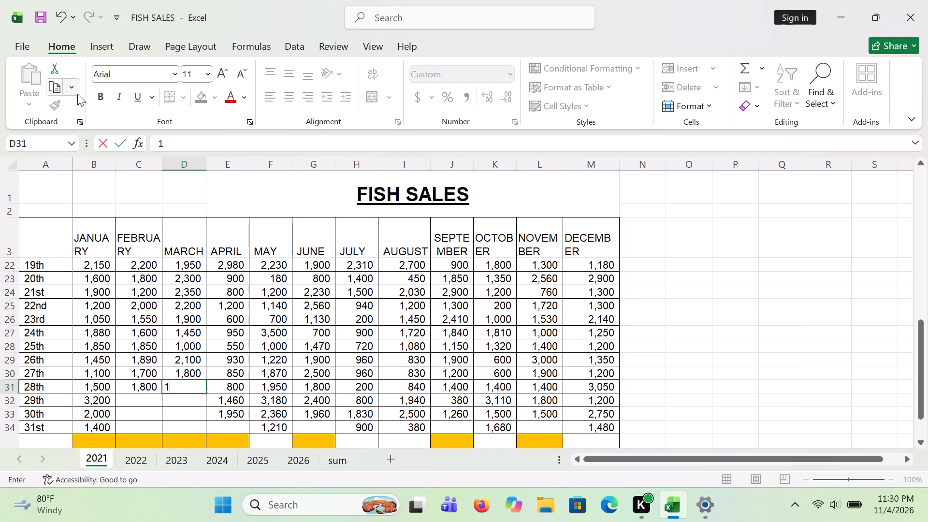
pyautogui.write('850')
pyautogui.press('Return')
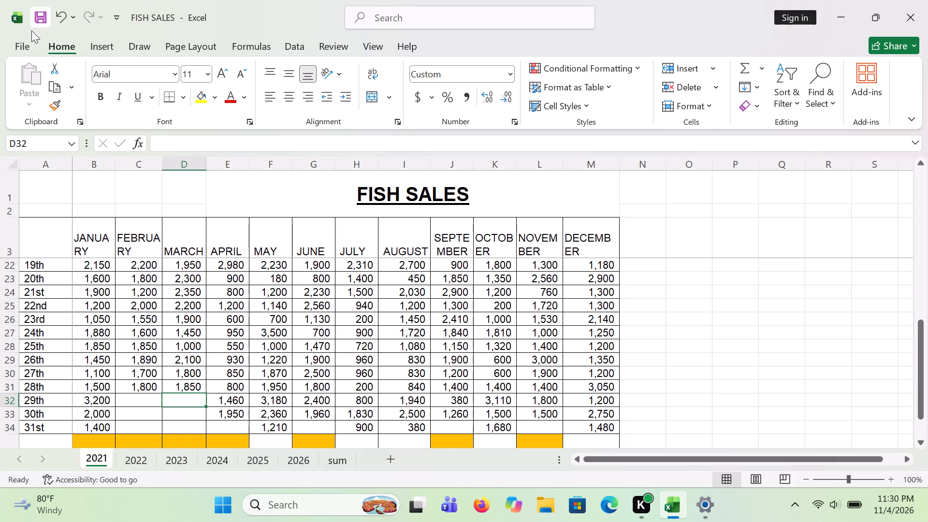
pyautogui.click(42, 18)
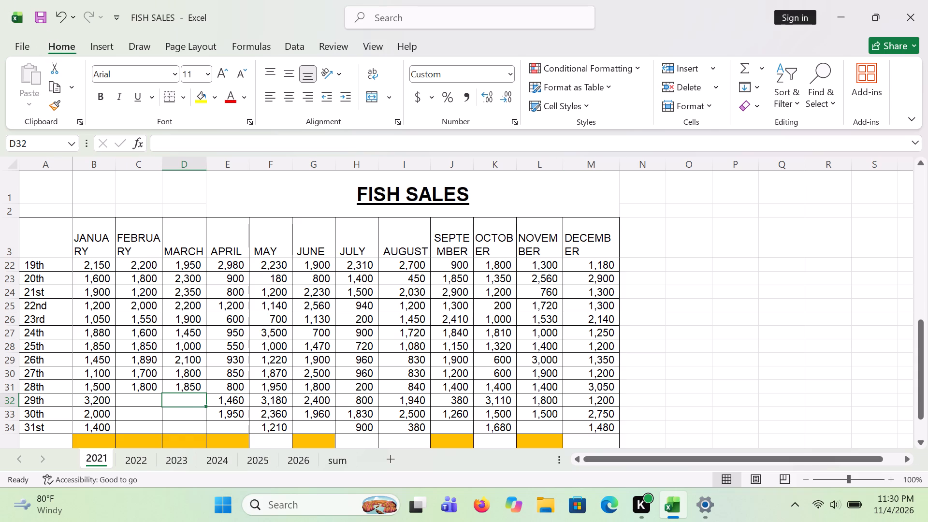
# Enter 1550 as the March sales figure for the 29th.
pyautogui.press('1')
pyautogui.write('550')
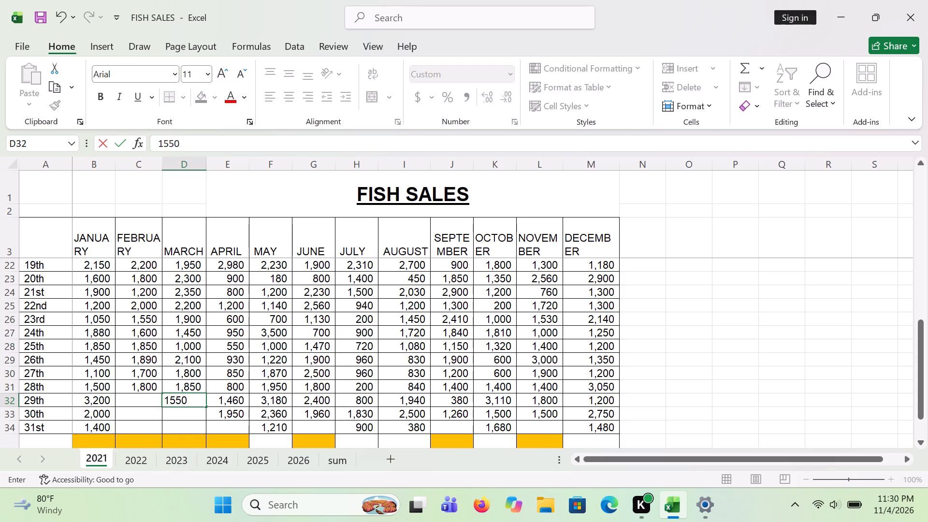
pyautogui.press('Return')
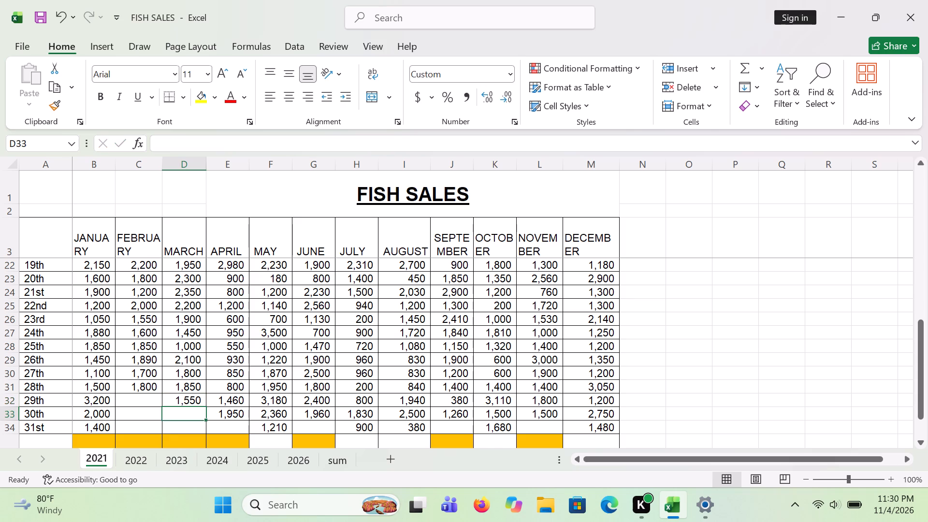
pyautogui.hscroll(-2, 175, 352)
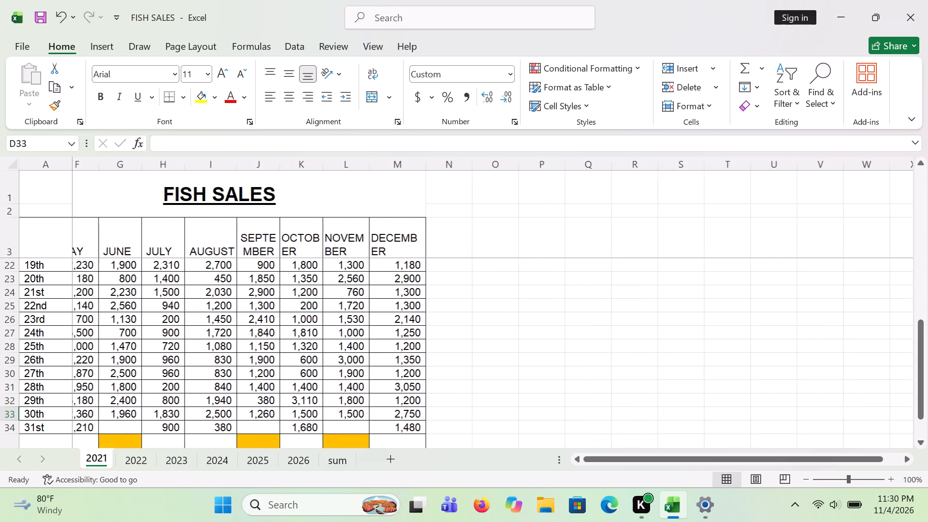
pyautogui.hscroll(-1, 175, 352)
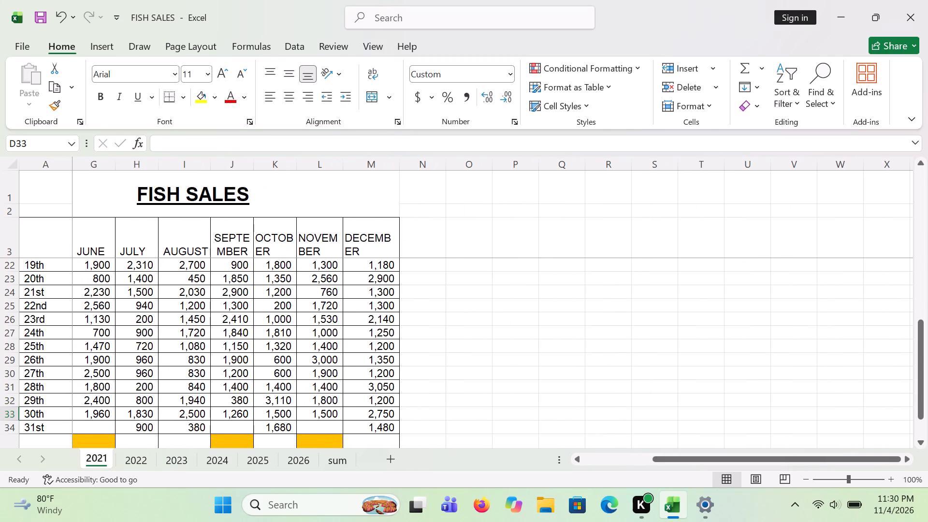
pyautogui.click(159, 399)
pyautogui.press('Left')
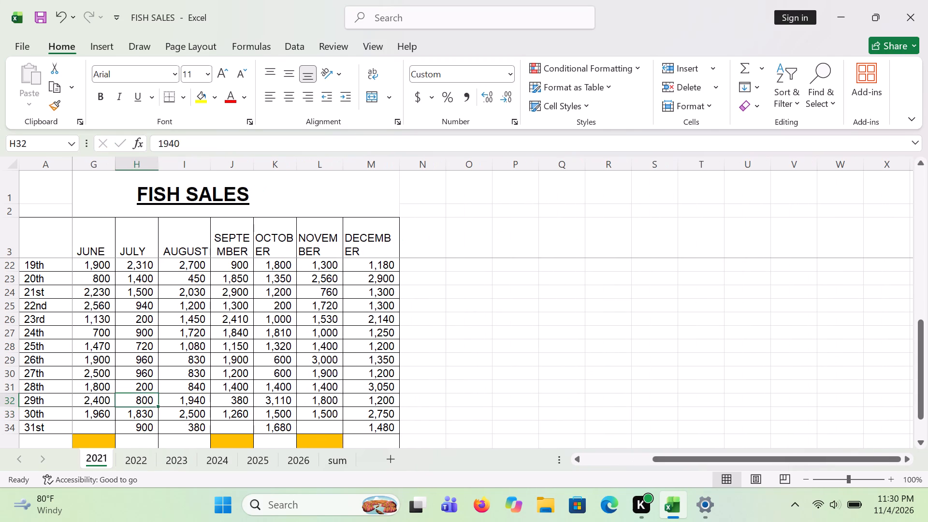
# Enter 1760 as the March sales figure for the 30th, and save the workbook.
pyautogui.press('Left')
pyautogui.press('Left')
pyautogui.press('Left')
pyautogui.press('Left')
pyautogui.press('Left')
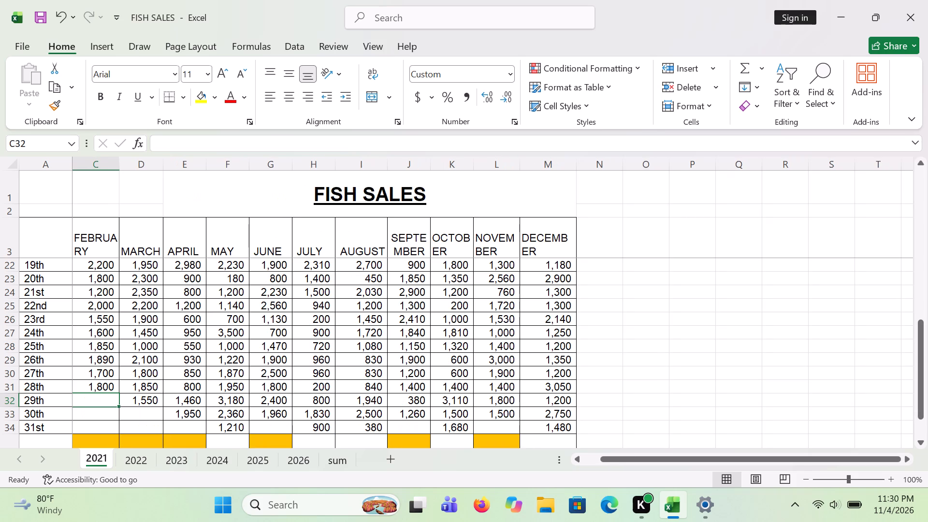
pyautogui.press('Right')
pyautogui.press('Down')
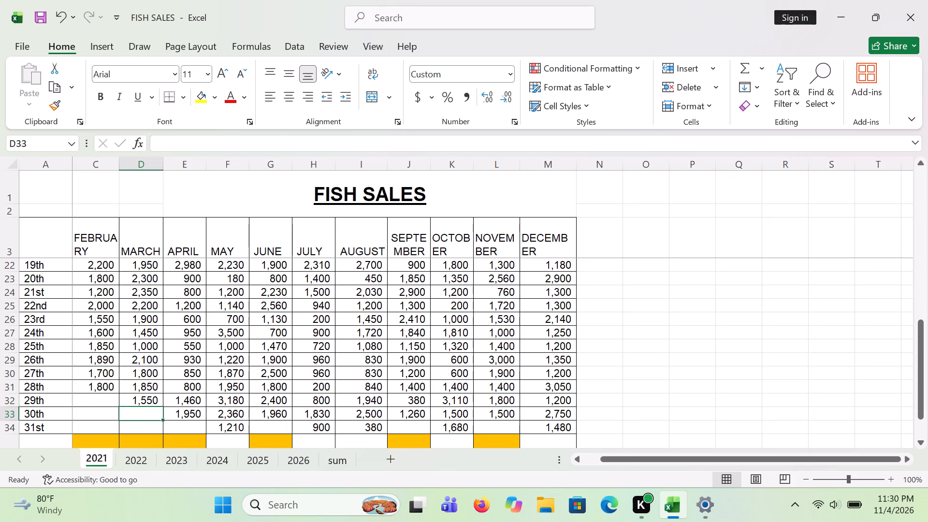
pyautogui.press('1')
pyautogui.write('760')
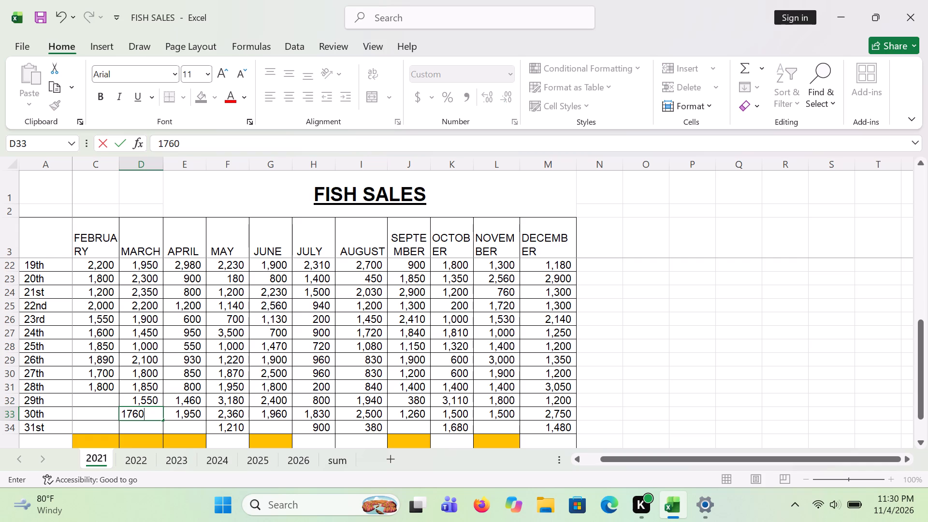
pyautogui.press('Return')
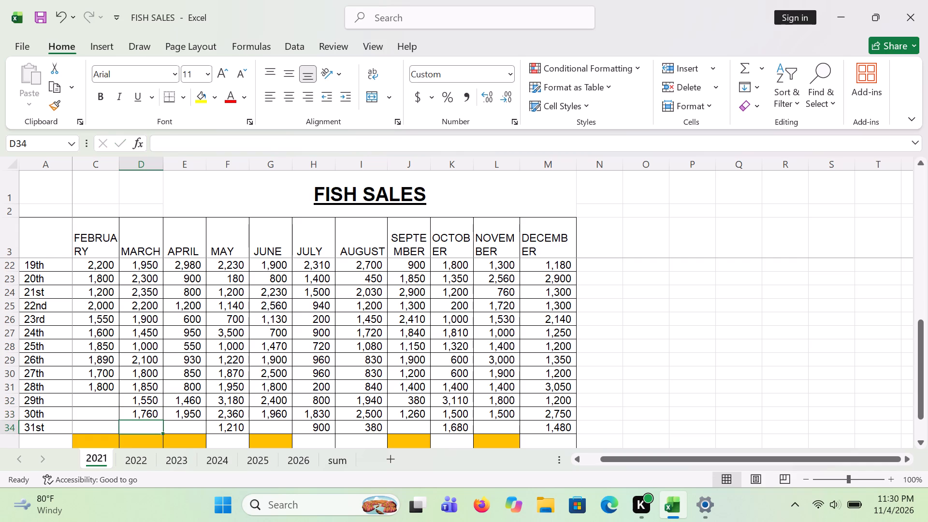
pyautogui.click(40, 14)
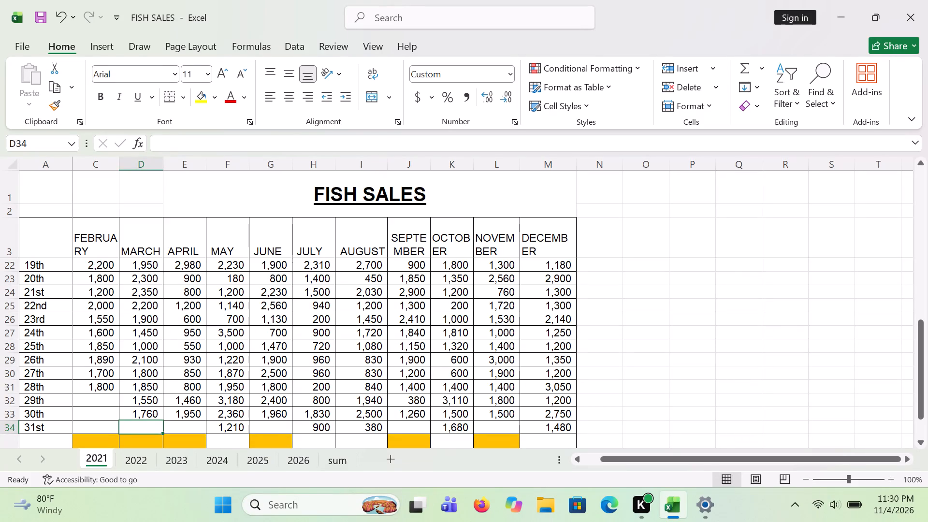
# Enter 1800 as the March sales figure for the 31st.
pyautogui.scroll(-1, 155, 427)
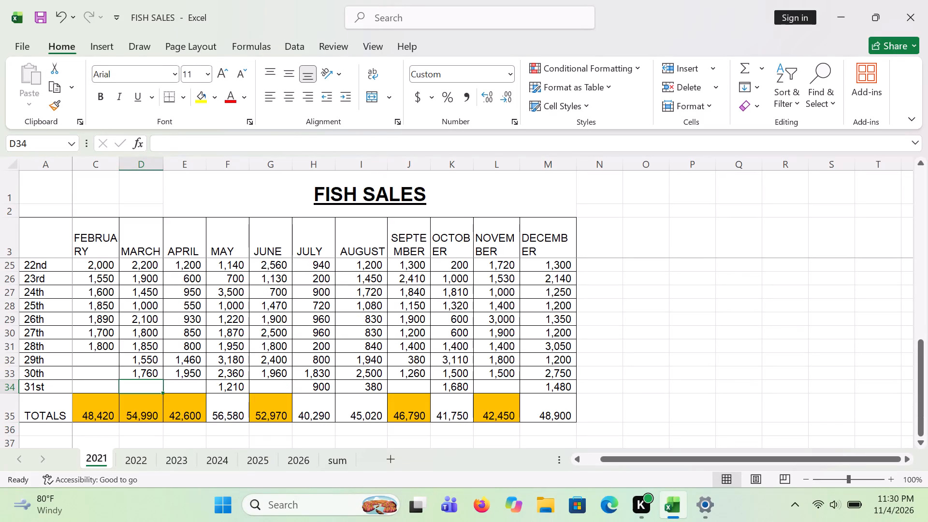
pyautogui.write('1800')
pyautogui.press('Return')
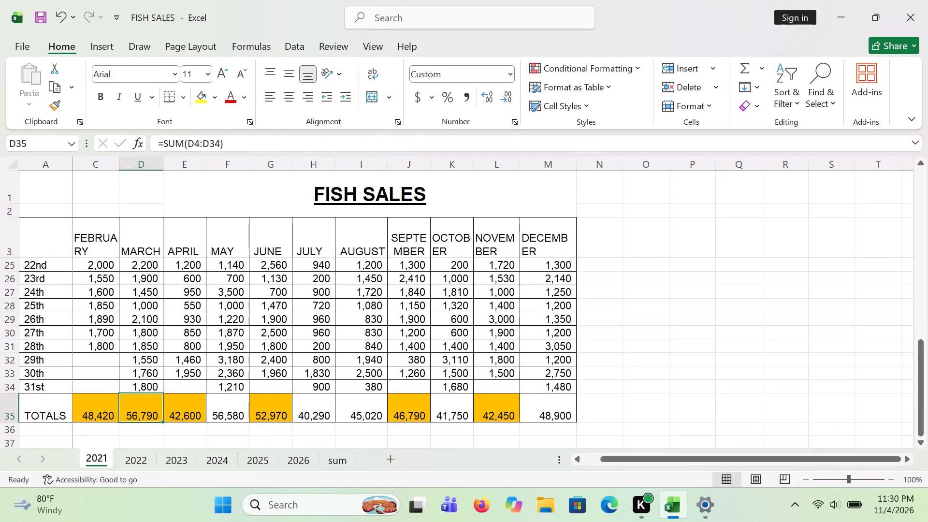
# Remove the orange fill from the March total on the 2021 sheet.
pyautogui.rightClick(134, 407)
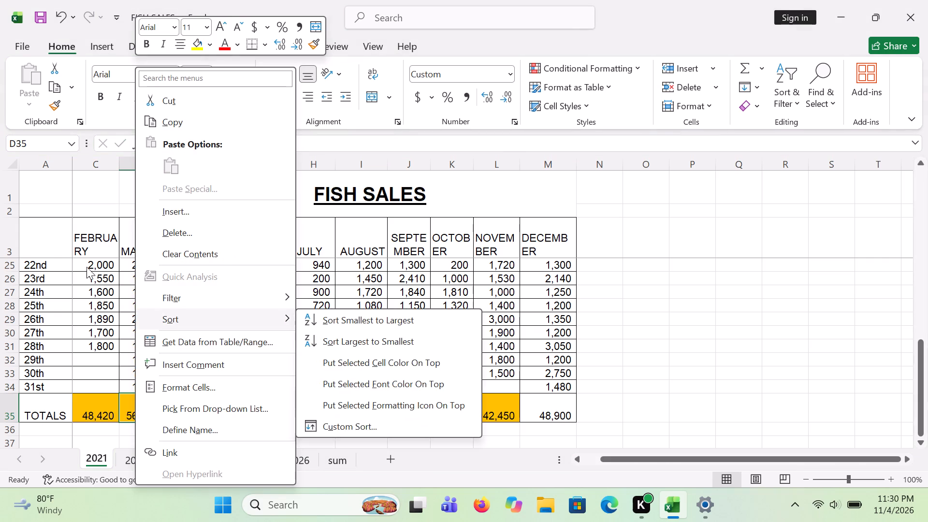
pyautogui.click(81, 264)
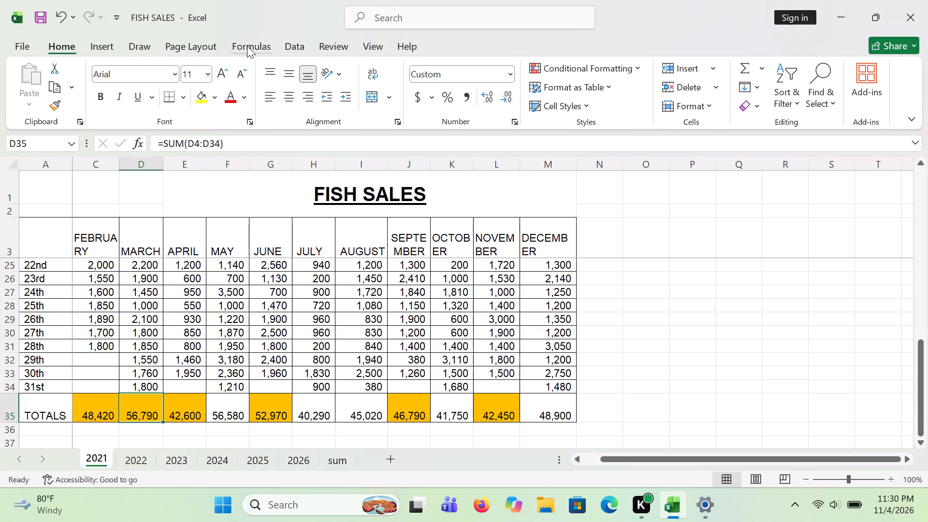
pyautogui.click(216, 91)
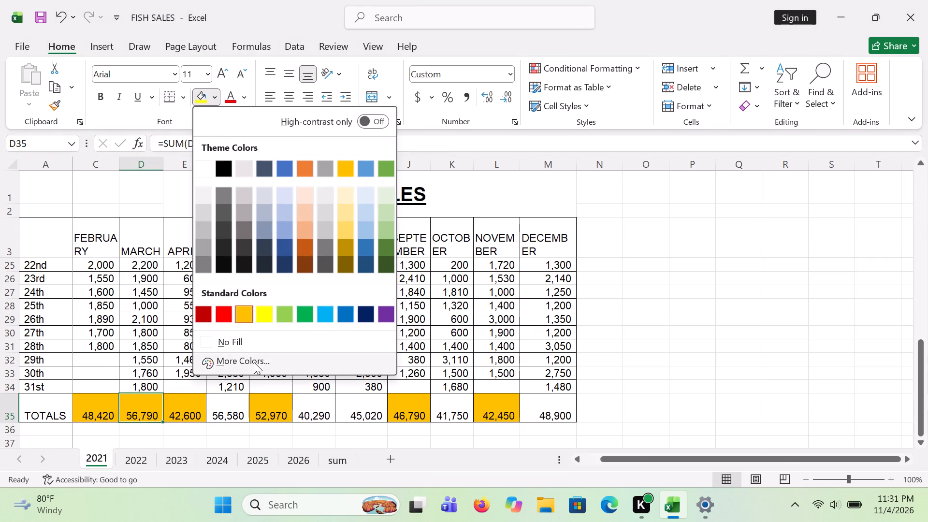
pyautogui.click(260, 340)
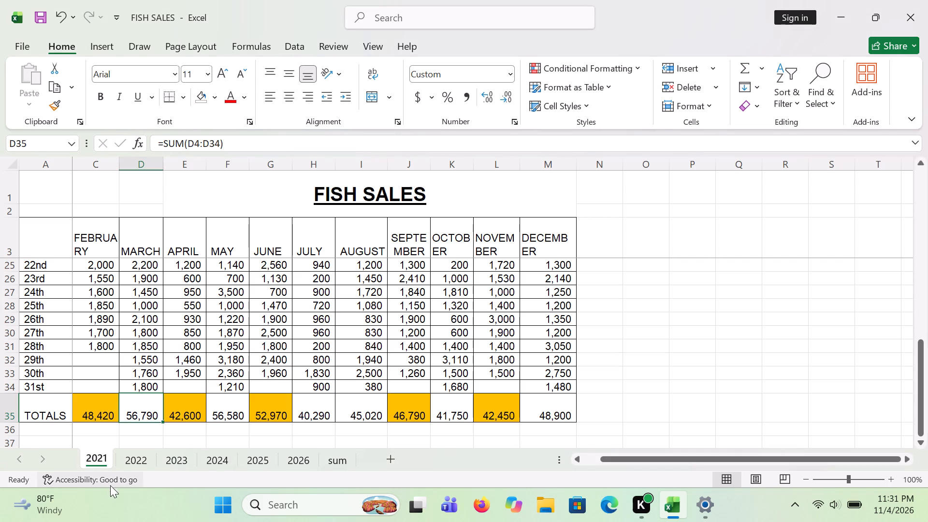
# Compare the fill colours of the monthly totals on the 2022 sheet with those on the 2021 sheet.
pyautogui.click(146, 459)
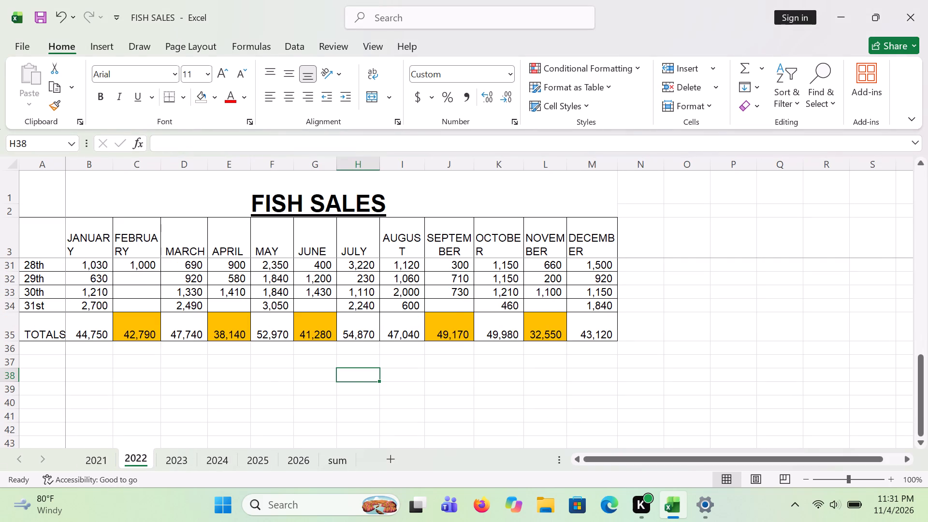
pyautogui.scroll(1, 178, 447)
pyautogui.scroll(-2, 191, 435)
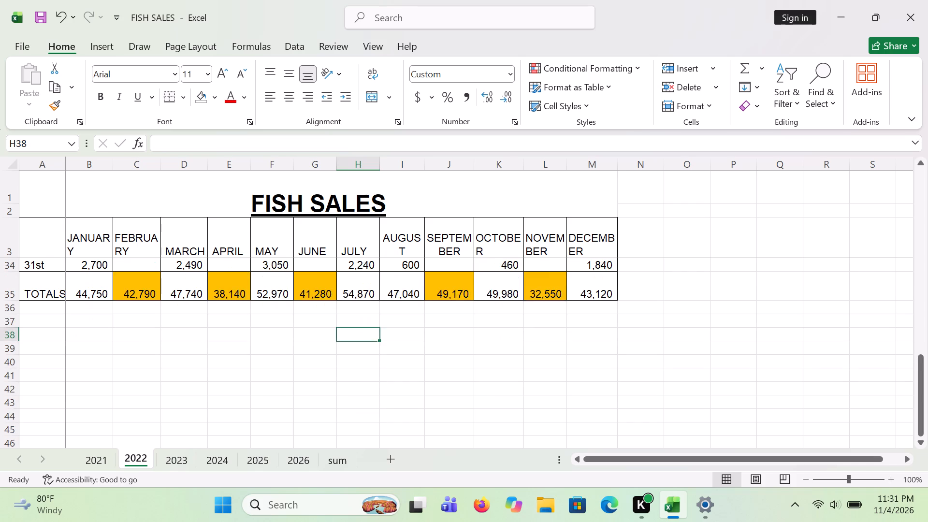
pyautogui.scroll(2, 191, 435)
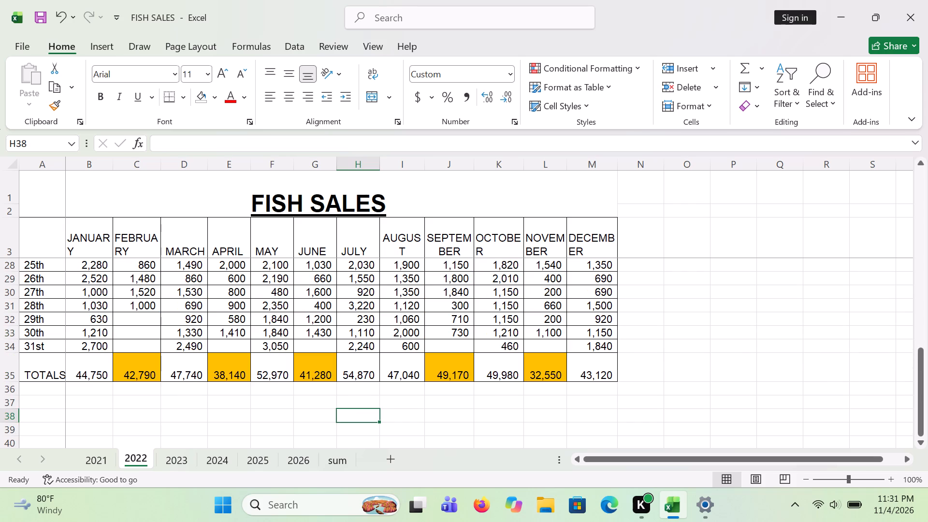
pyautogui.scroll(-2, 191, 435)
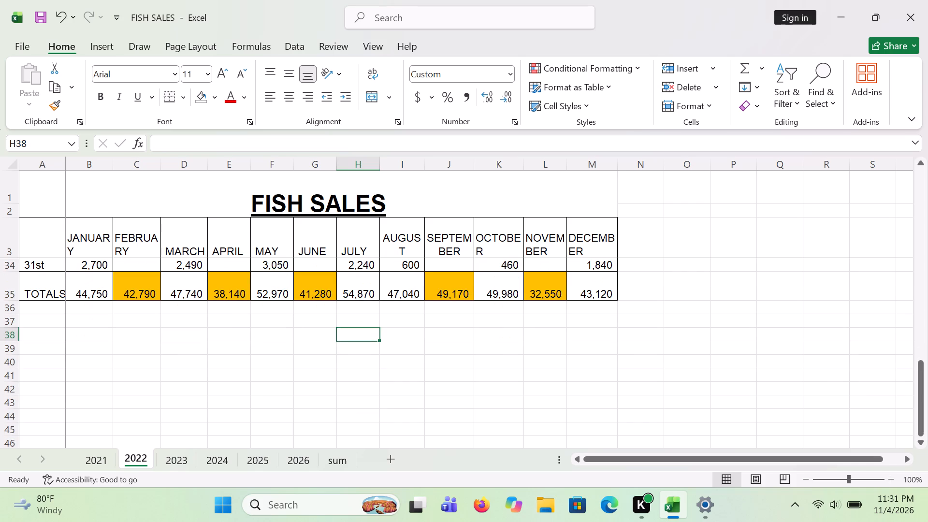
pyautogui.click(105, 452)
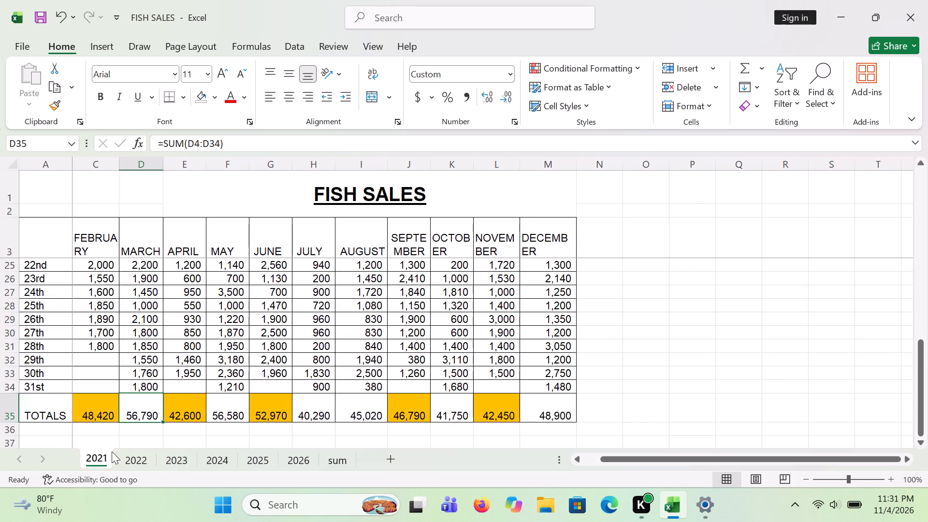
pyautogui.click(102, 414)
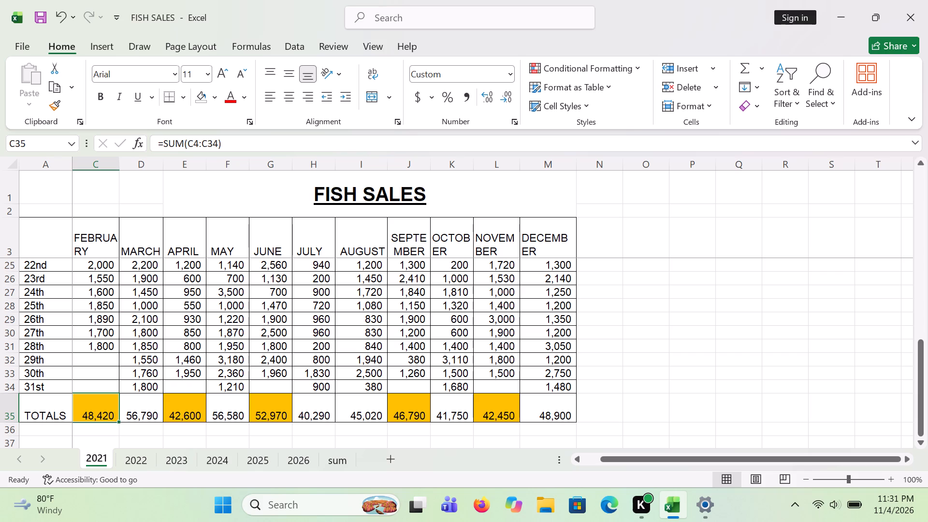
pyautogui.press('Left')
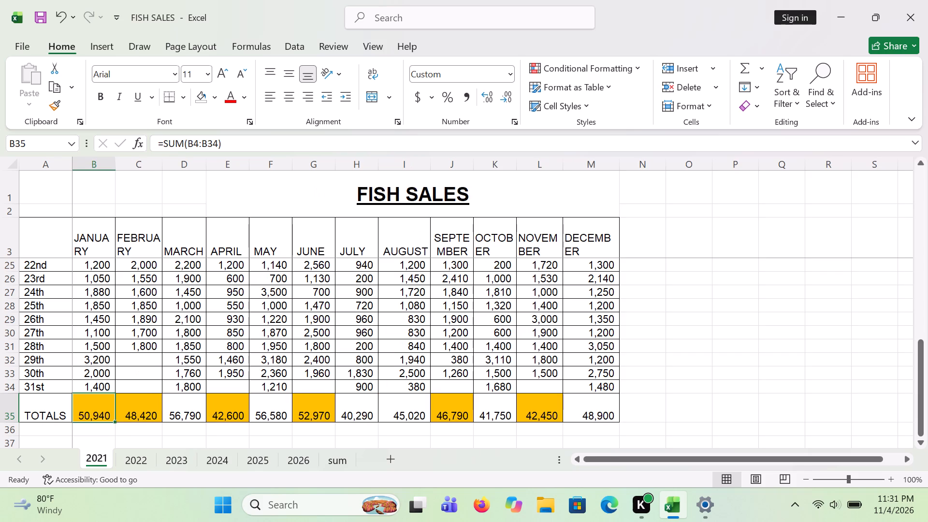
pyautogui.press('Left')
pyautogui.press('Left')
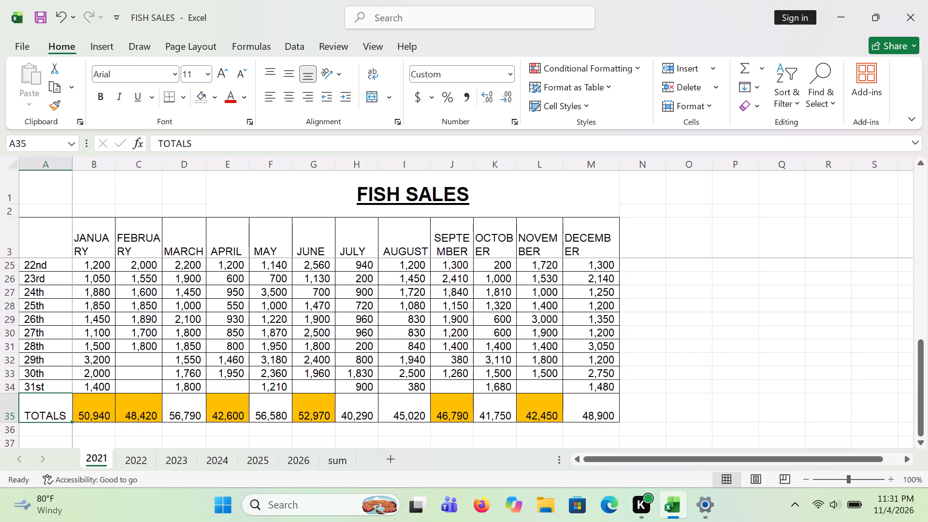
pyautogui.press('Down')
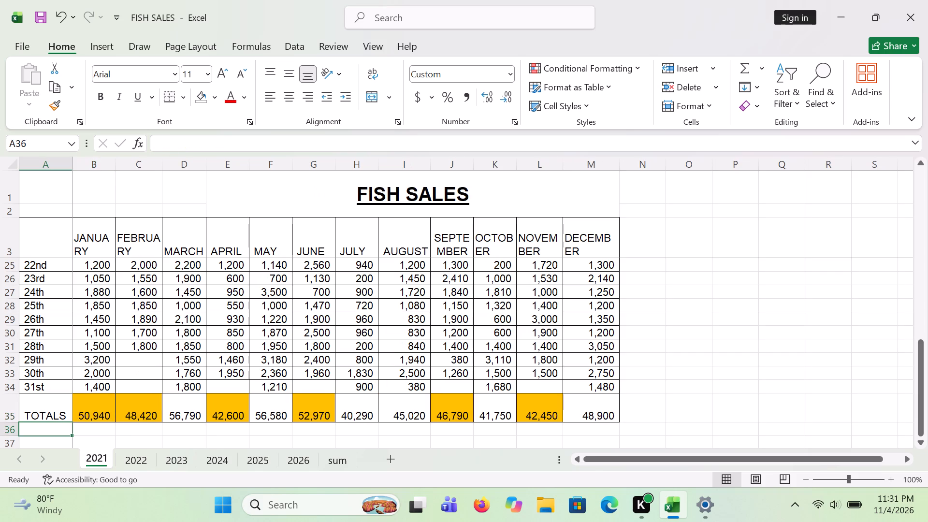
pyautogui.press('Up')
pyautogui.press('Right')
pyautogui.press('Right')
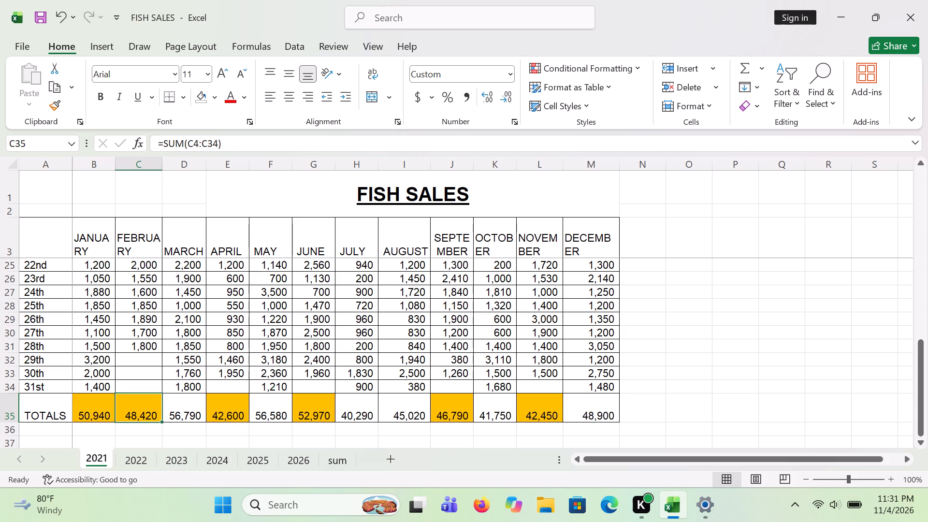
pyautogui.press('Right')
pyautogui.press('Right')
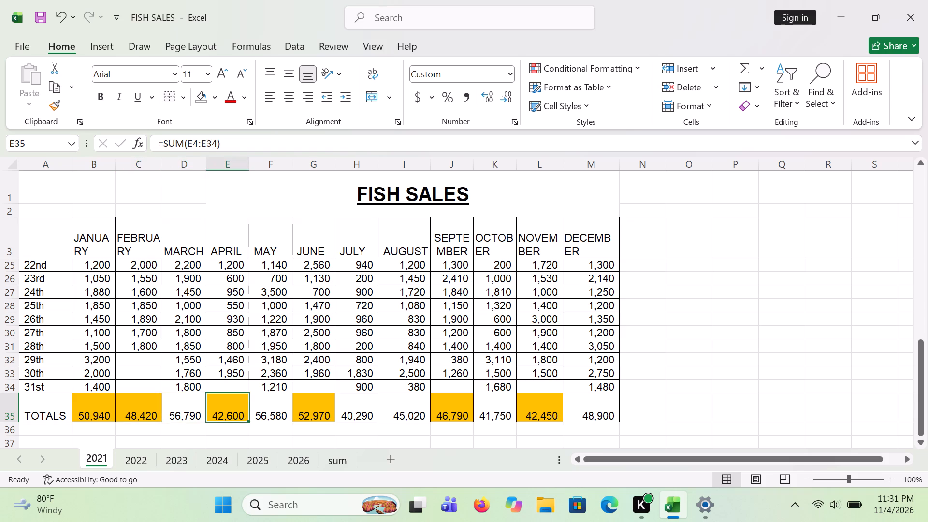
pyautogui.press('Right')
pyautogui.press('Right')
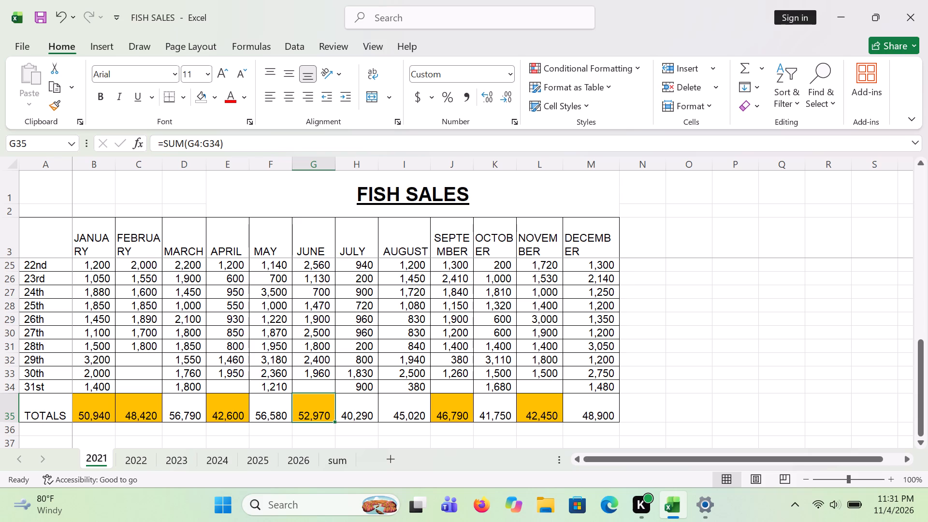
# Remove the orange fill from the January total on the 2021 sheet.
pyautogui.click(102, 408)
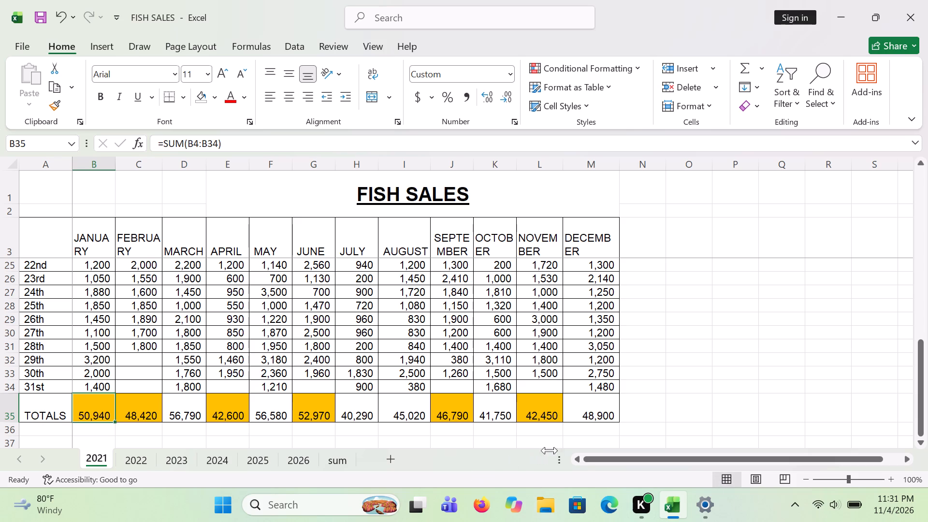
pyautogui.tripleClick(576, 462)
pyautogui.click(199, 89)
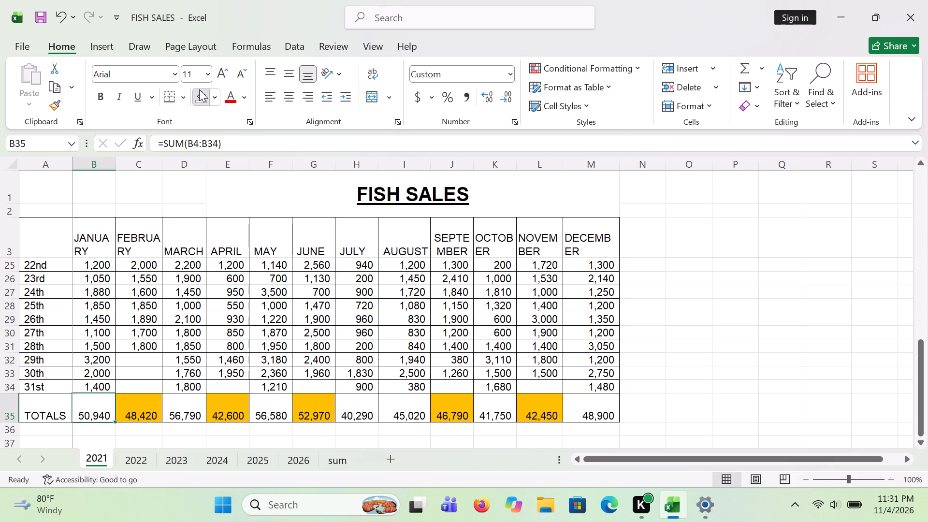
# Check the January total's formula on the 2022 sheet and the January and February total formulas on the 2021 sheet.
pyautogui.click(135, 460)
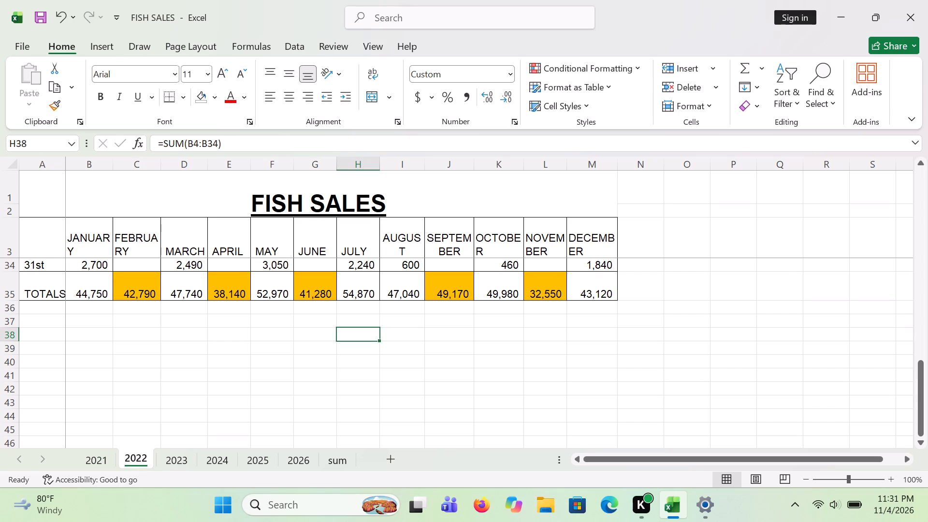
pyautogui.click(88, 287)
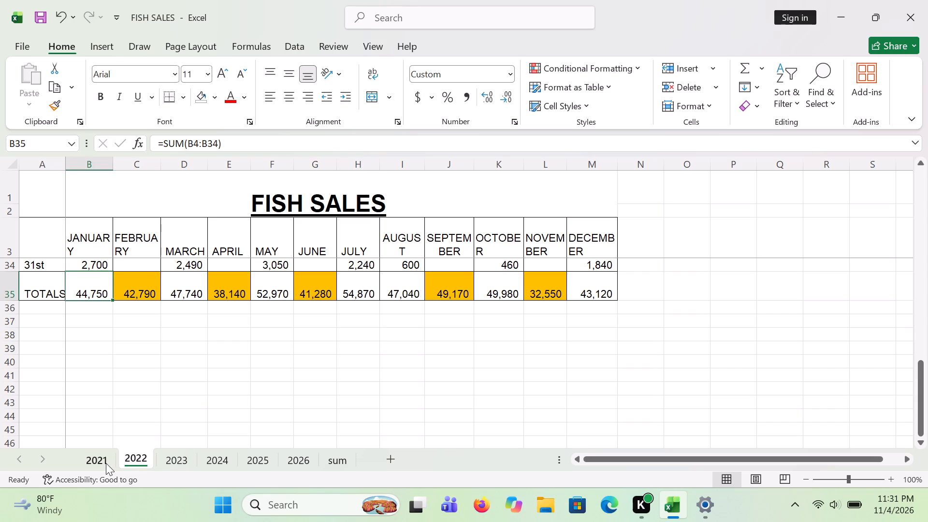
pyautogui.click(105, 462)
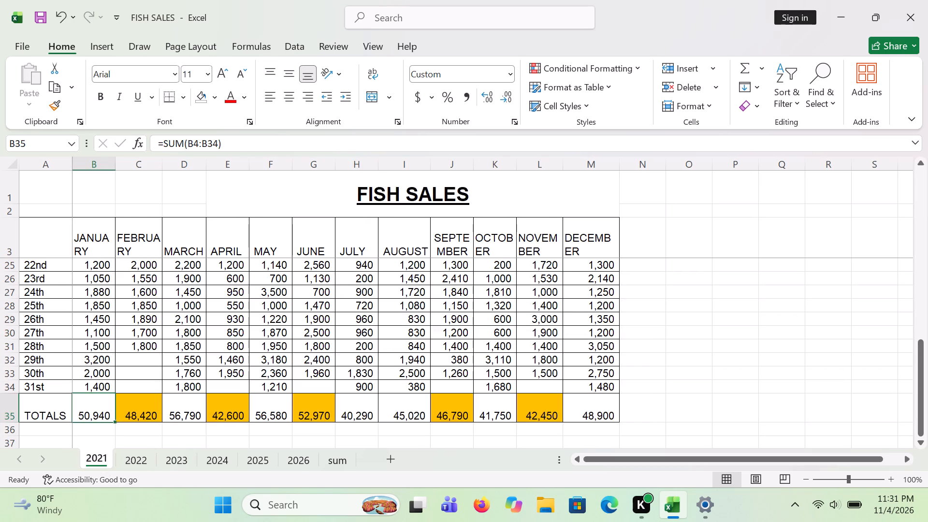
pyautogui.doubleClick(91, 408)
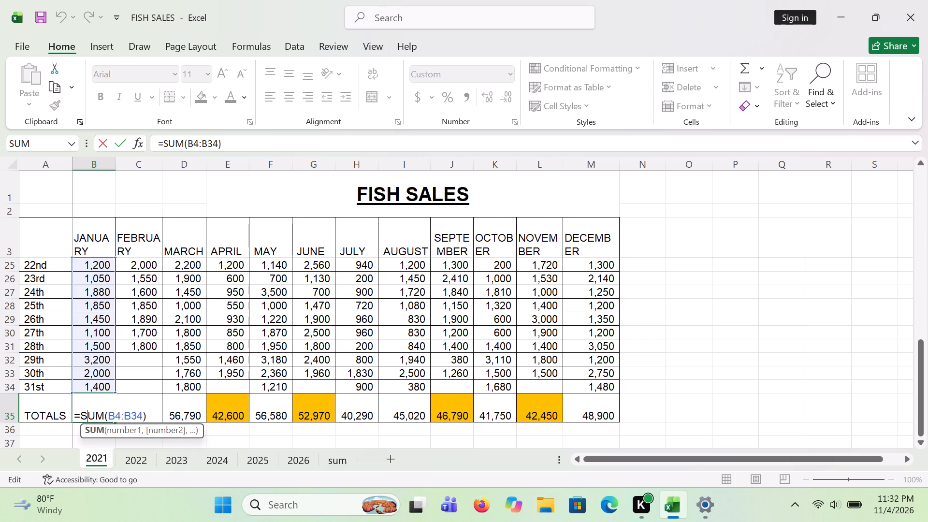
pyautogui.press('Return')
pyautogui.doubleClick(89, 408)
pyautogui.press('Return')
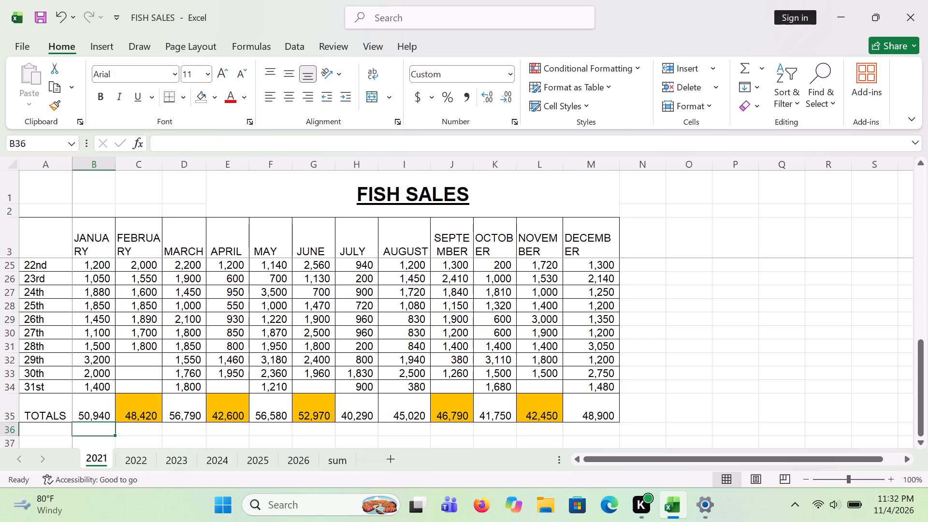
pyautogui.doubleClick(128, 415)
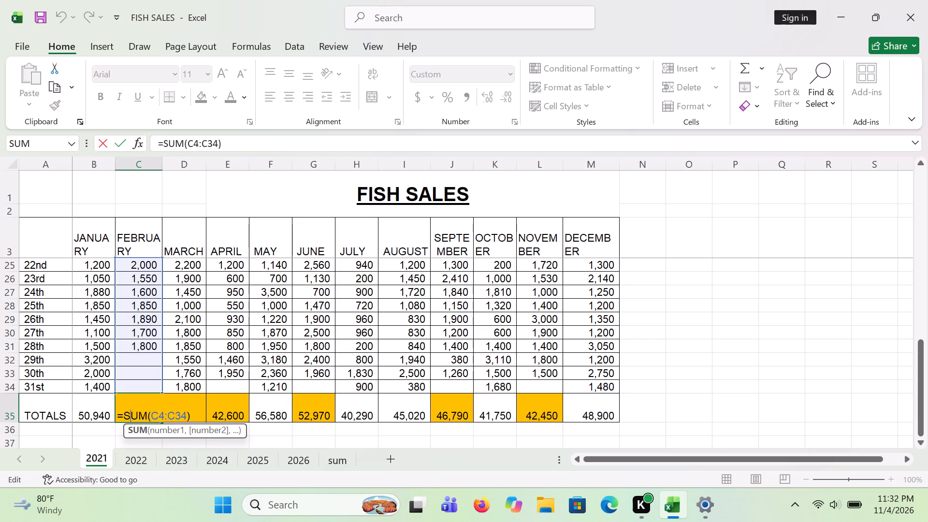
pyautogui.press('Return')
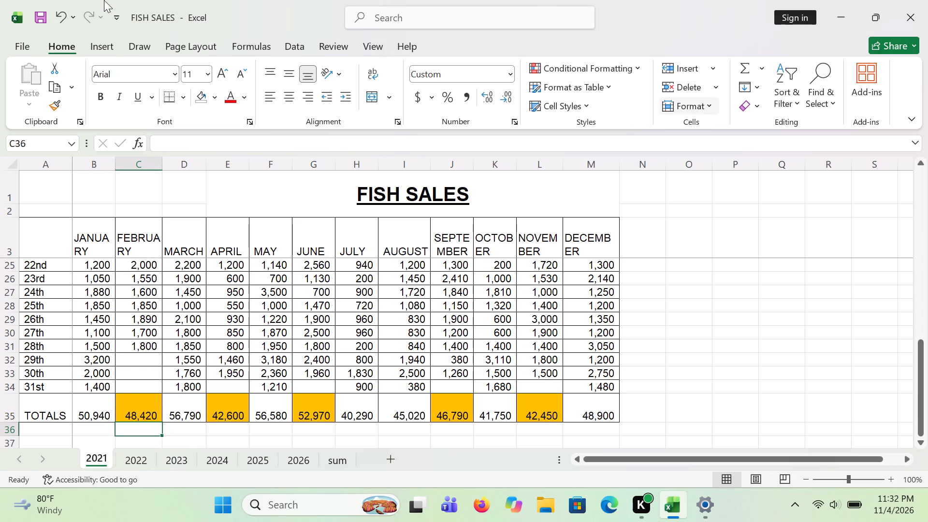
# Save the workbook.
pyautogui.click(43, 18)
# Compare the totals-row highlighting and the month-end daily entries on the 2023, 2024 and 2025 sheets.
pyautogui.click(121, 463)
pyautogui.click(179, 459)
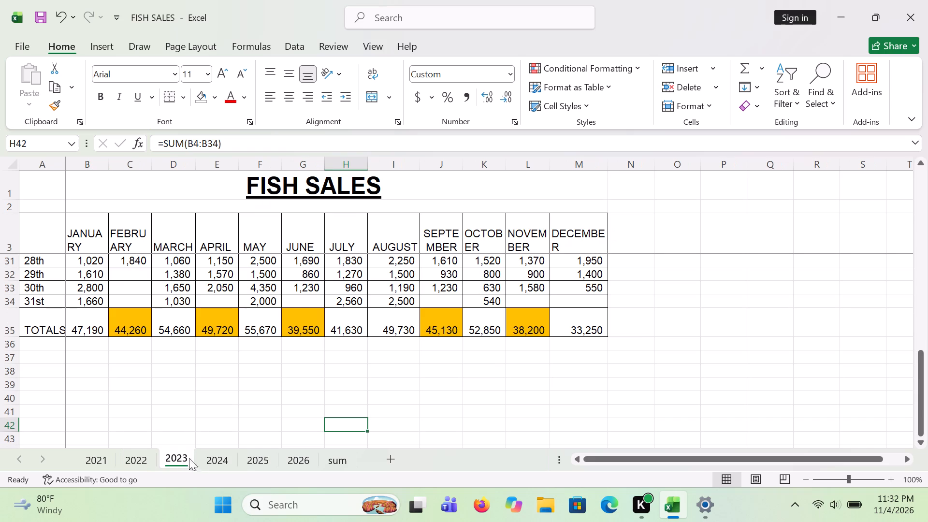
pyautogui.click(209, 459)
pyautogui.click(252, 459)
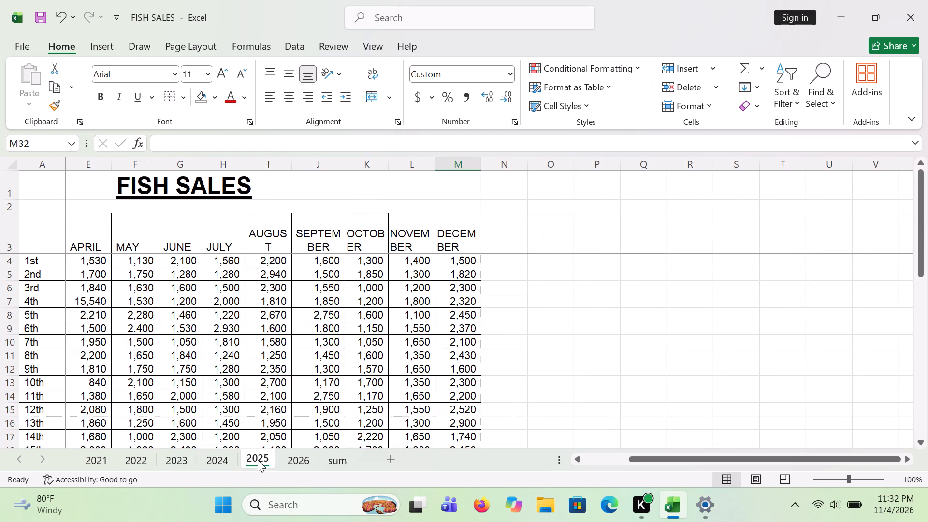
pyautogui.scroll(-10, 310, 432)
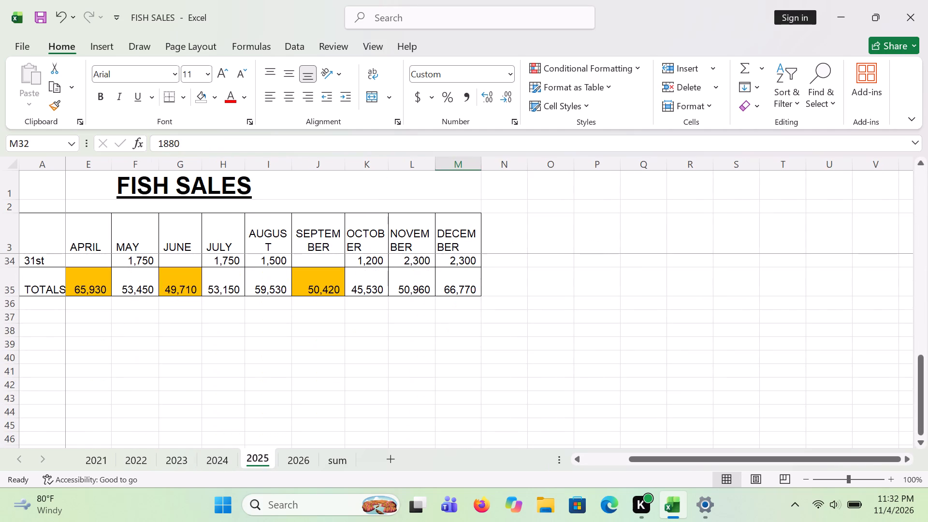
pyautogui.click(580, 460)
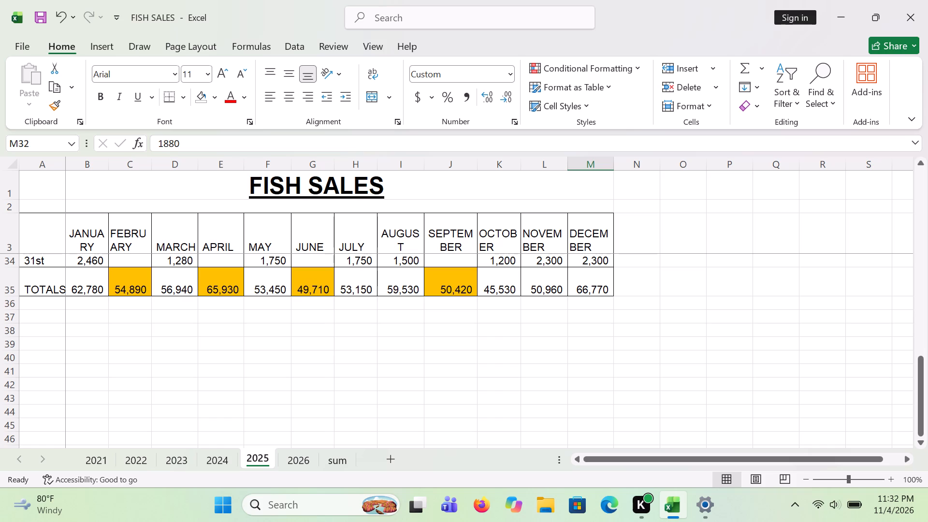
pyautogui.scroll(1, 0, 325)
pyautogui.scroll(2, 200, 352)
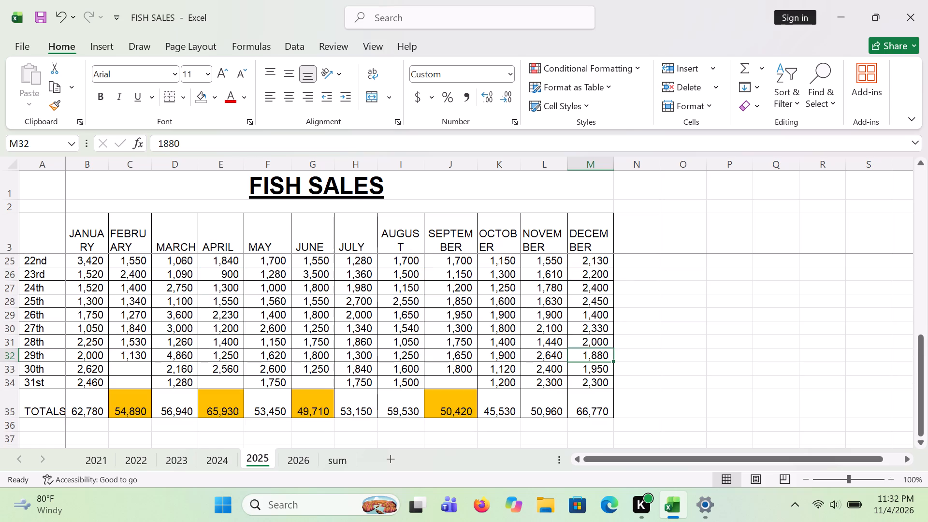
pyautogui.scroll(-2, 200, 352)
pyautogui.scroll(1, 200, 352)
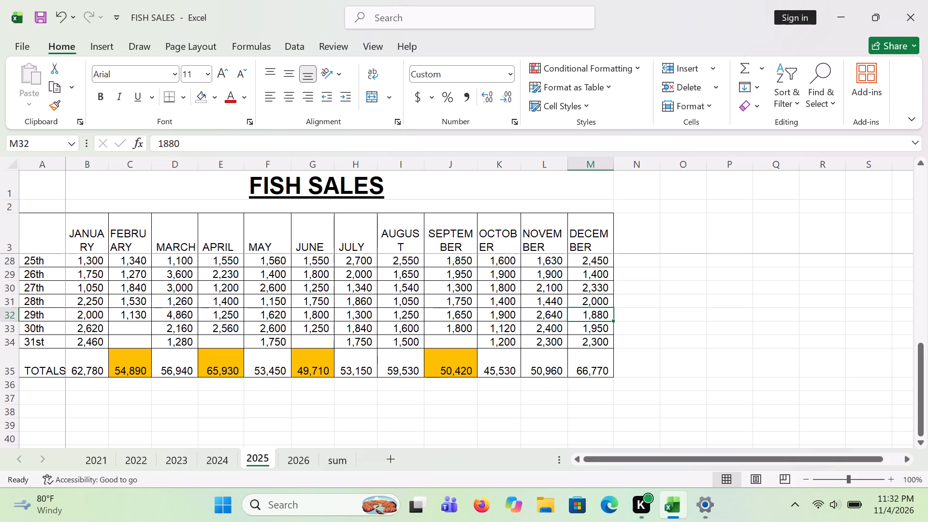
pyautogui.scroll(-1, 569, 341)
pyautogui.click(221, 463)
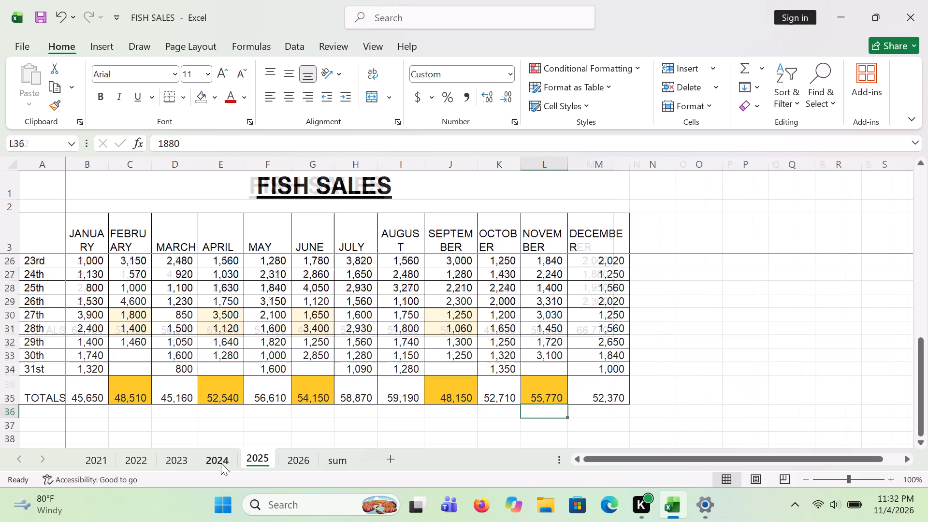
# Delete the November entry for the 31st on the 2025 sheet.
pyautogui.click(258, 460)
pyautogui.click(546, 322)
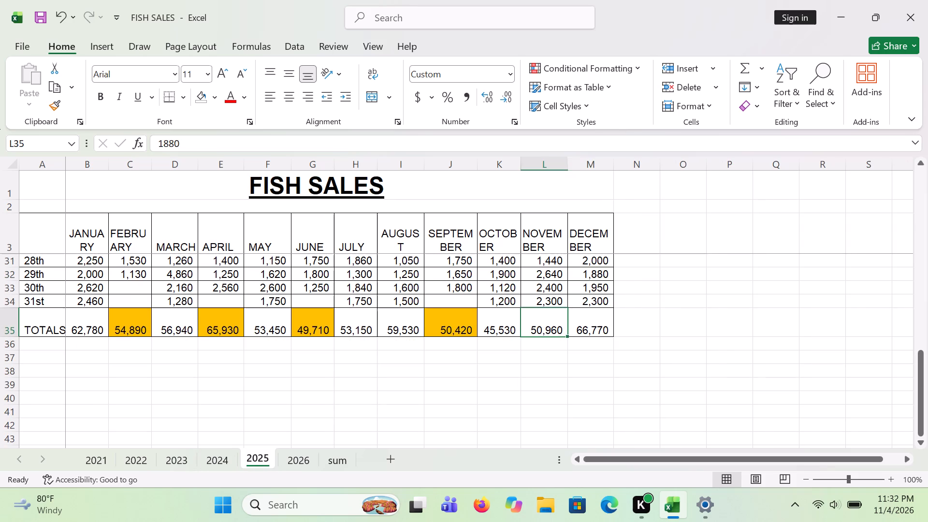
pyautogui.click(551, 300)
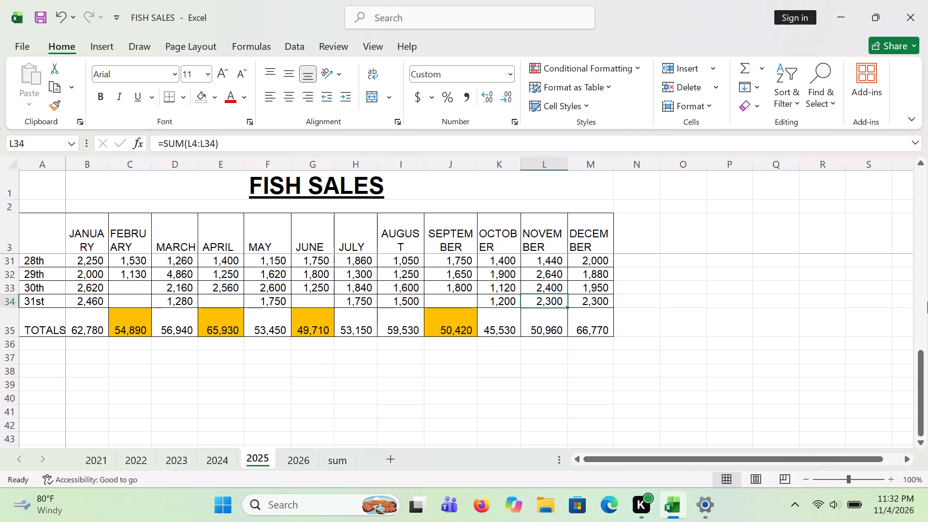
pyautogui.press('Delete')
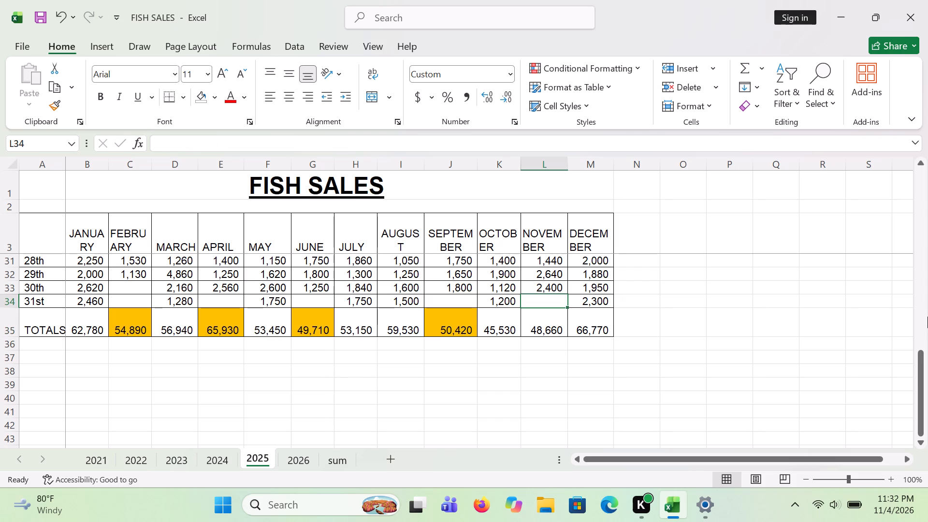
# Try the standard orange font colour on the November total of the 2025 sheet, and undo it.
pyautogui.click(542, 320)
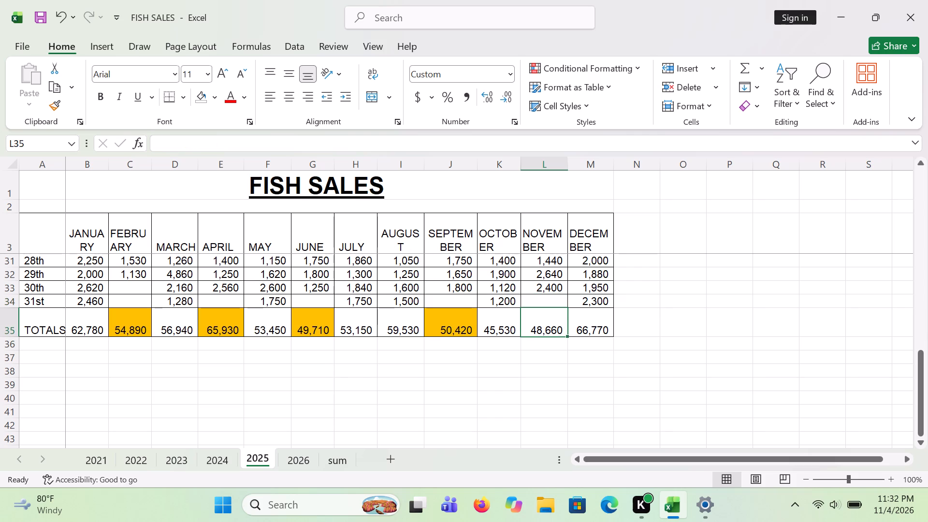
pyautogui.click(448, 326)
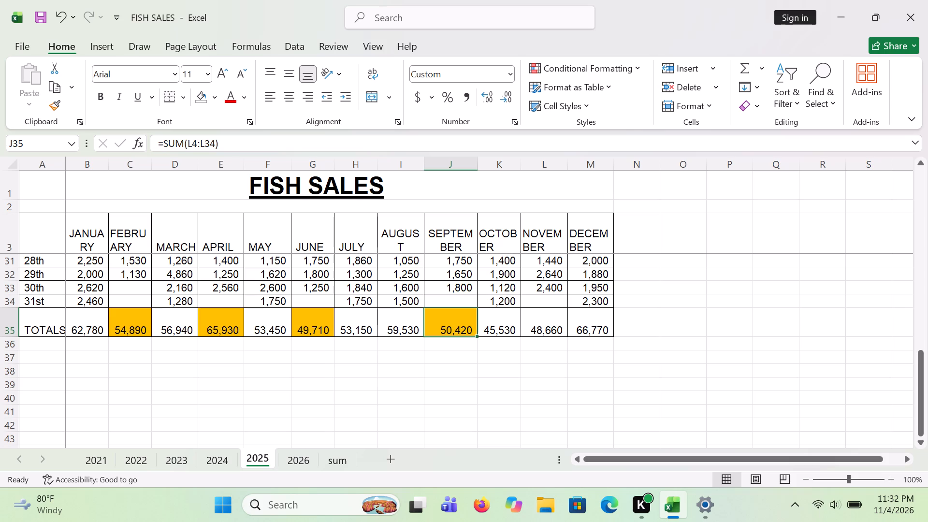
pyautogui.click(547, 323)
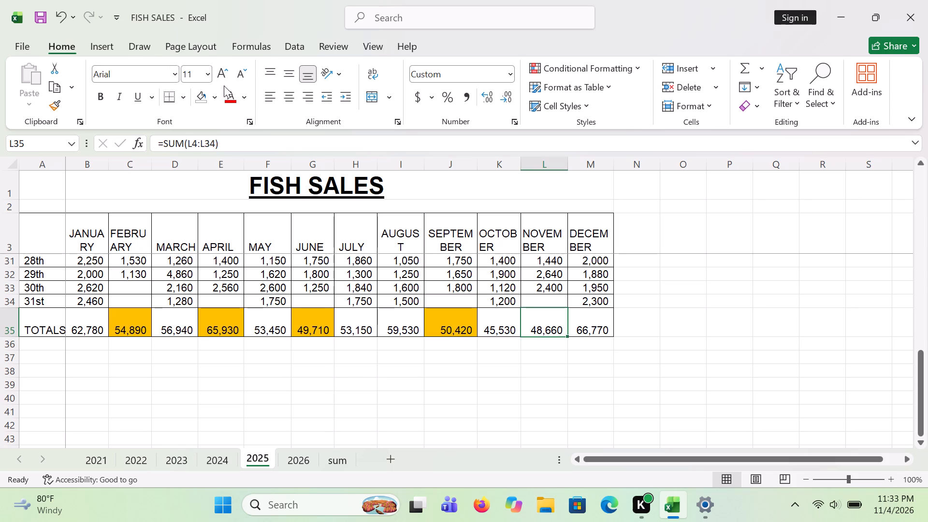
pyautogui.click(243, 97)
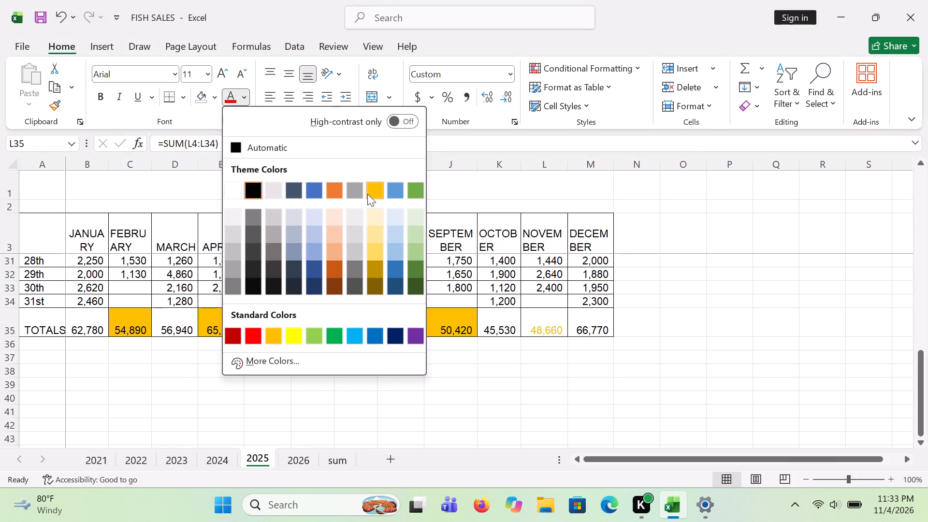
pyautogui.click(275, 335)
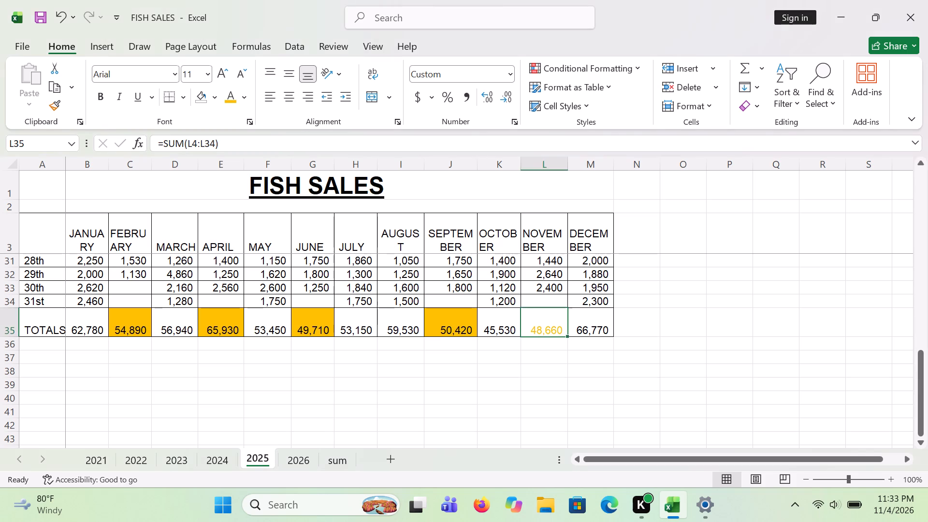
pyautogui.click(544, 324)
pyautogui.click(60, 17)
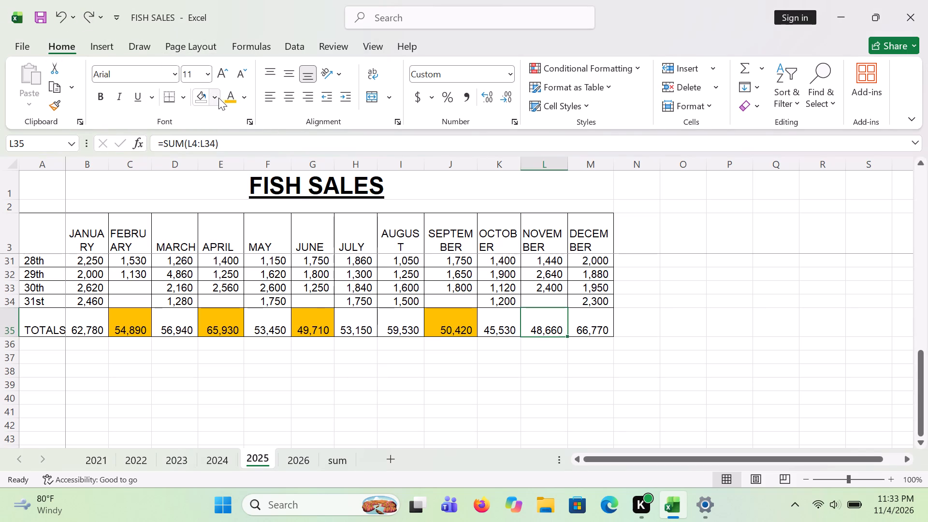
# Fill the November total on the 2025 sheet with standard orange and set its font colour to Automatic.
pyautogui.click(215, 95)
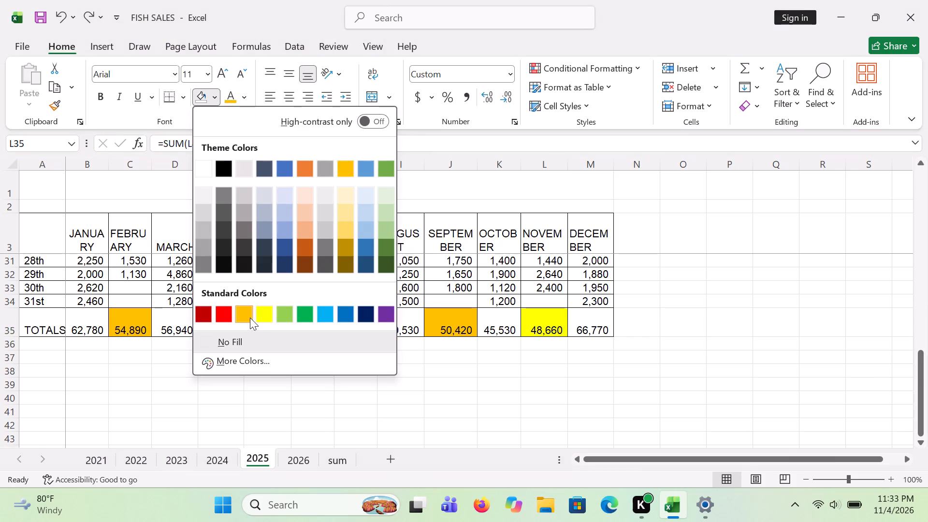
pyautogui.click(248, 316)
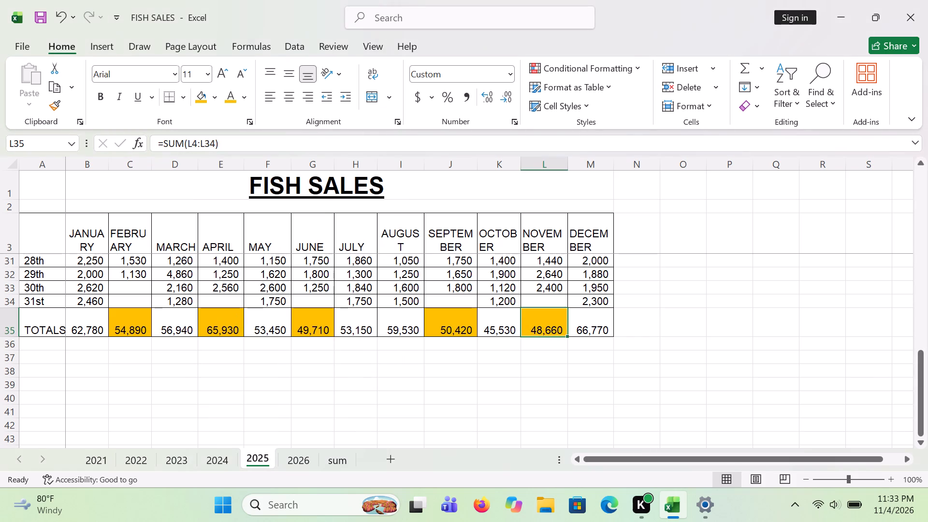
pyautogui.click(248, 96)
pyautogui.click(276, 148)
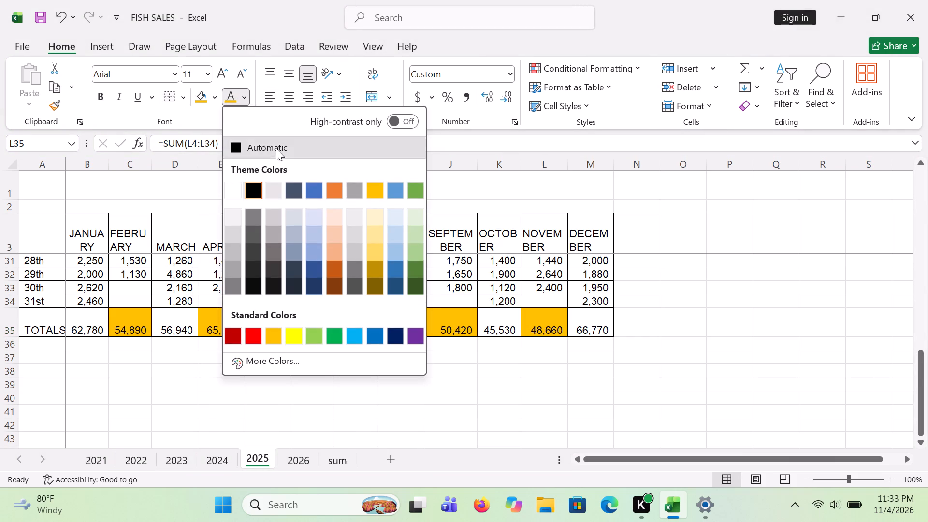
# Save the workbook.
pyautogui.click(36, 16)
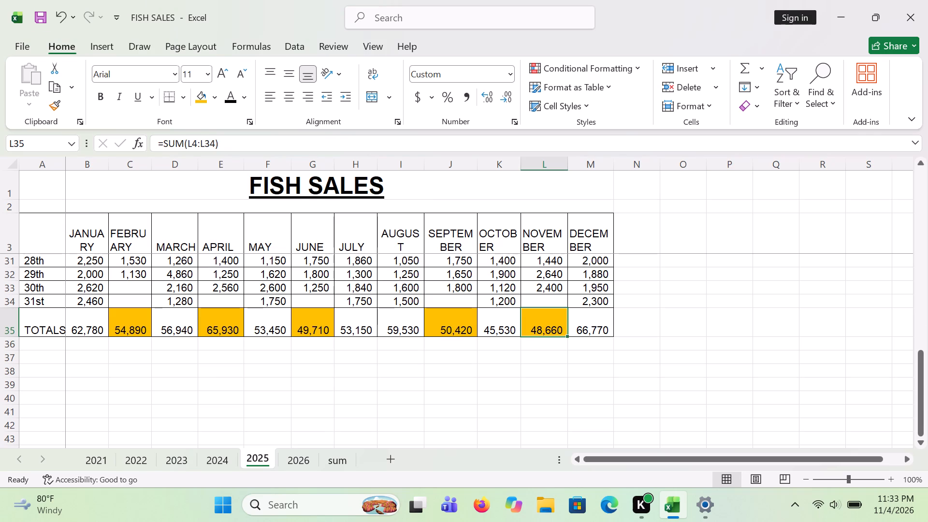
pyautogui.click(709, 315)
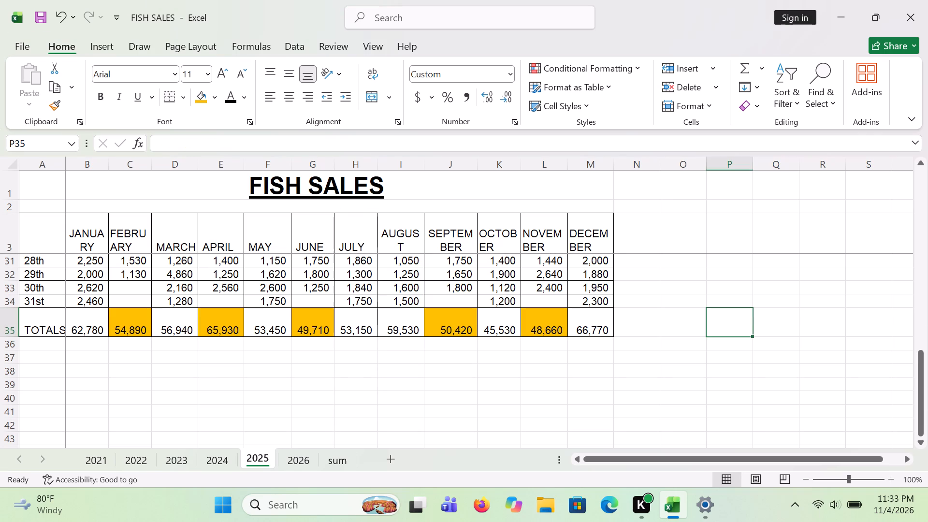
# Fill the November total on the 2026 sheet with the same orange as the other highlighted totals.
pyautogui.click(291, 462)
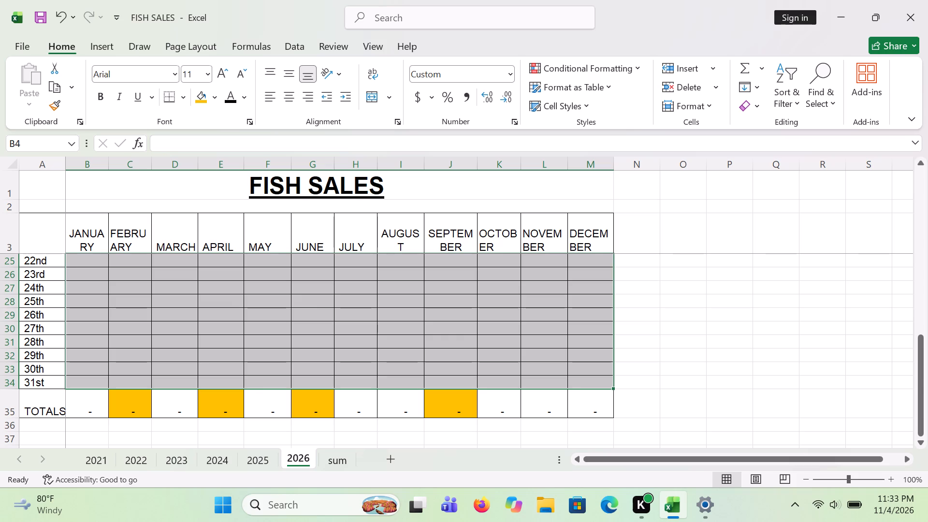
pyautogui.scroll(-1, 280, 402)
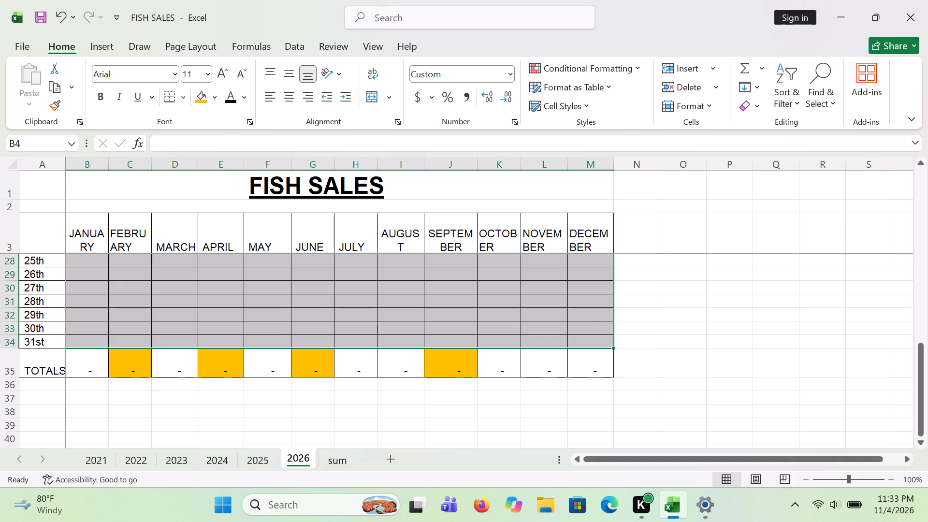
pyautogui.click(546, 367)
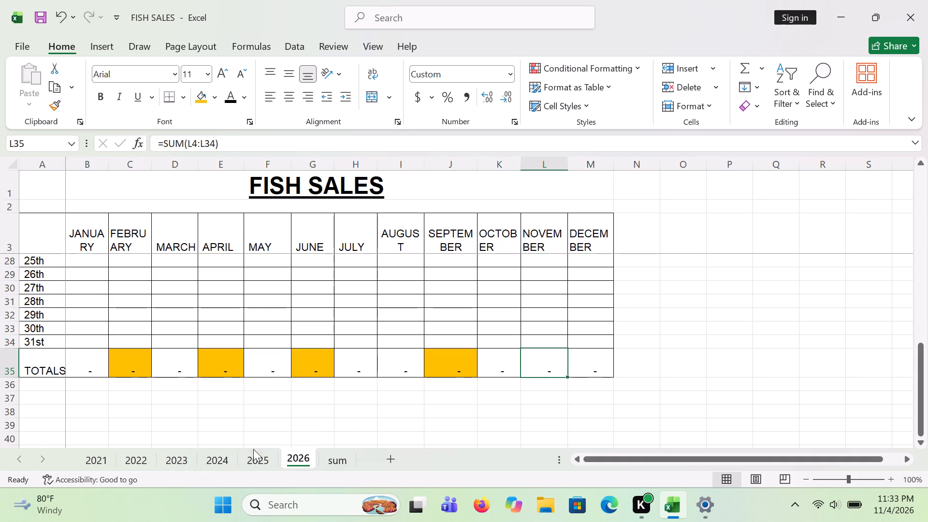
pyautogui.click(203, 91)
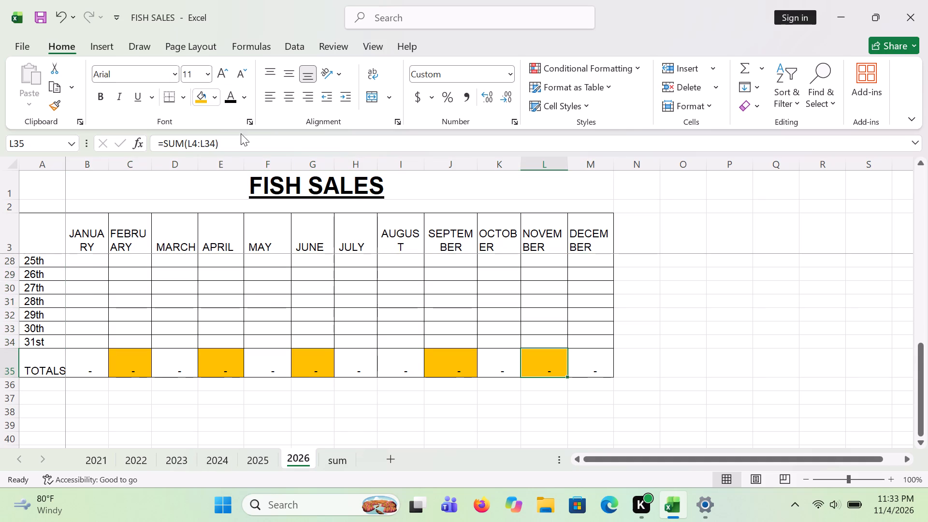
pyautogui.click(490, 329)
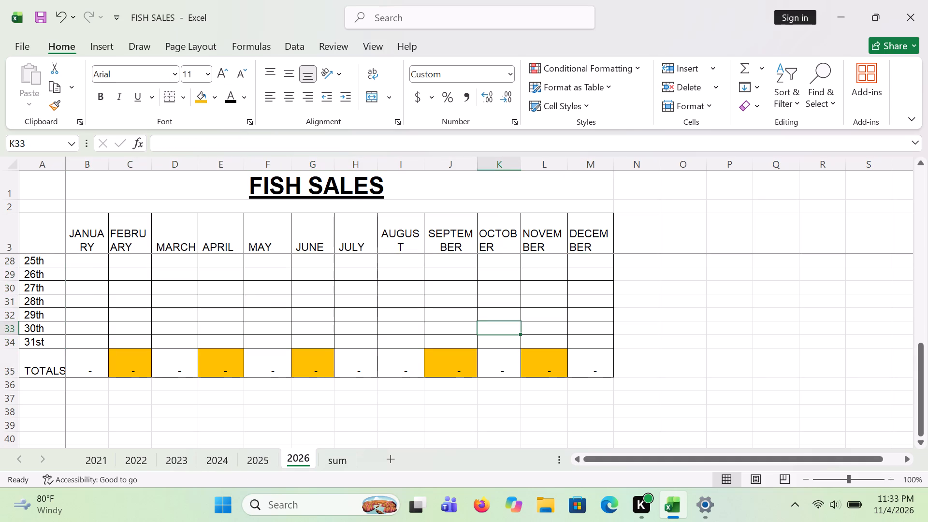
pyautogui.click(461, 366)
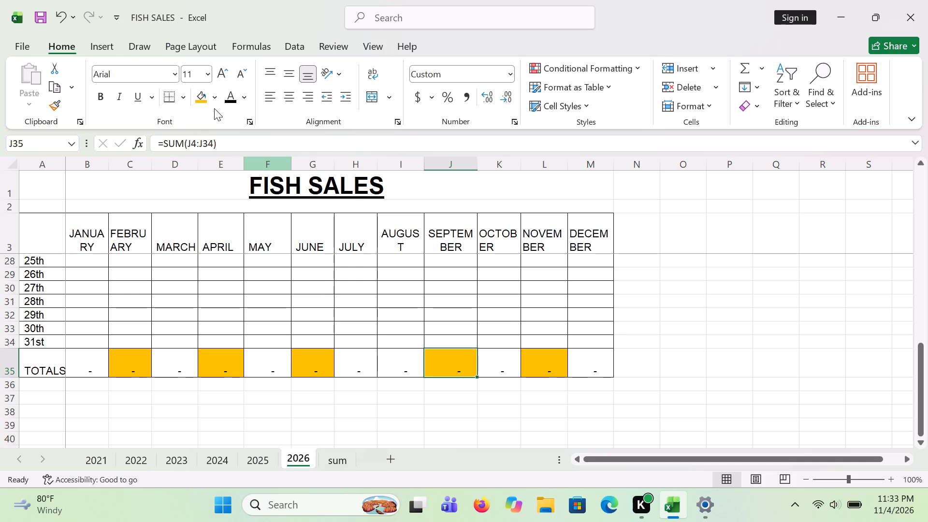
pyautogui.click(325, 360)
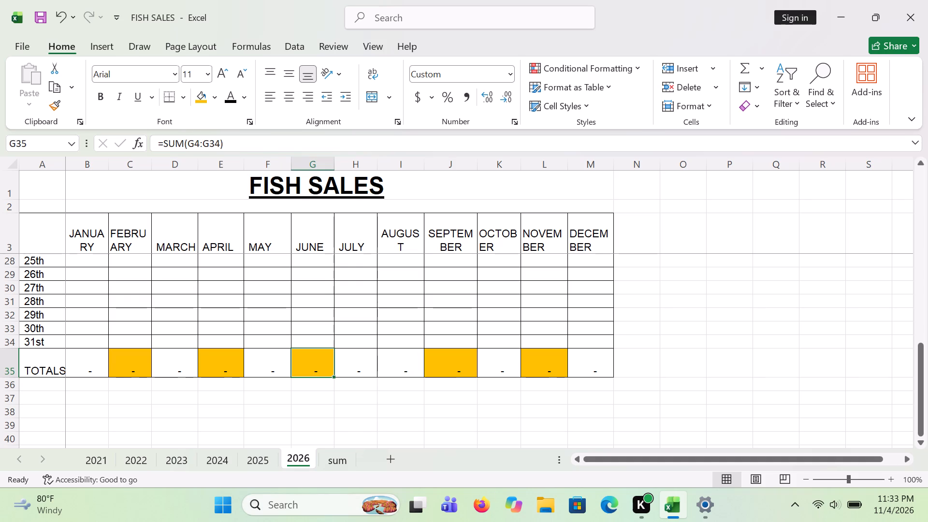
# Save the workbook with the updated 2026 sheet.
pyautogui.click(40, 15)
# Check the January 2026 formula on the sum sheet and view the first daily rows of the 2026 sheet.
pyautogui.click(337, 453)
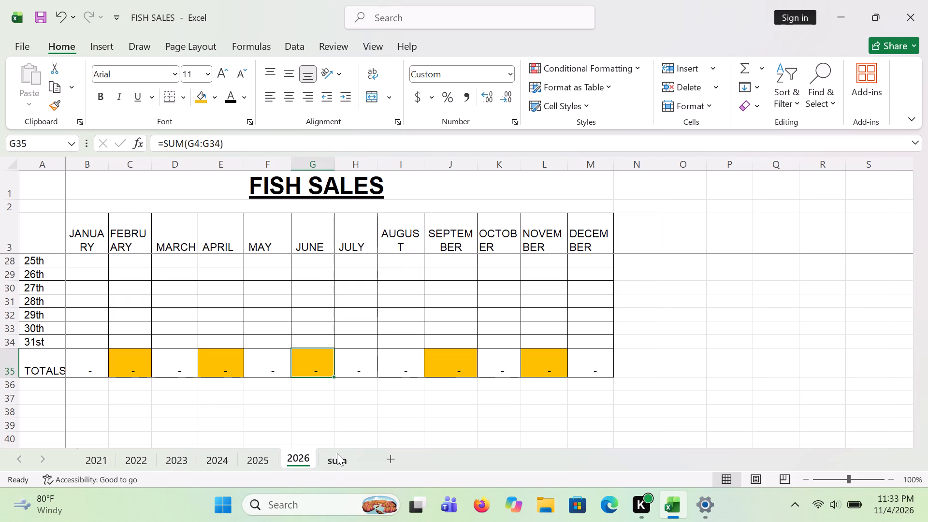
pyautogui.click(85, 275)
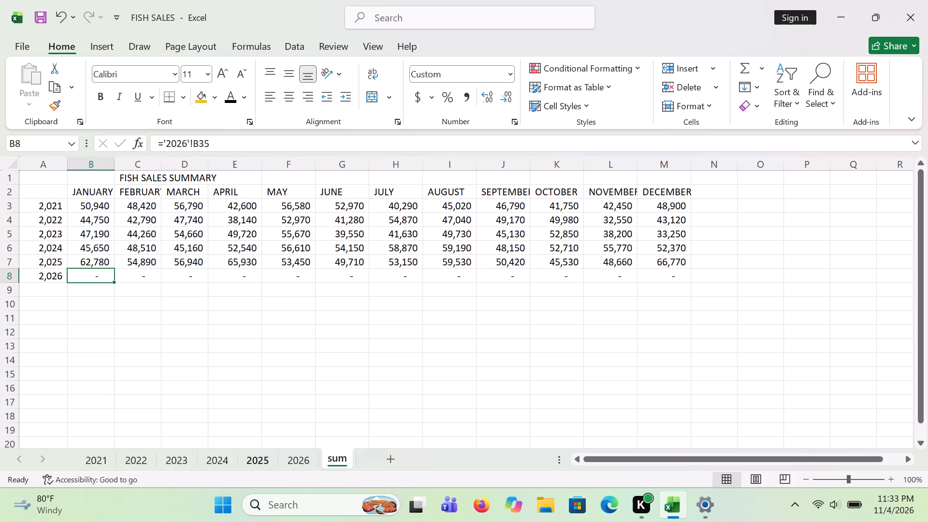
pyautogui.click(301, 464)
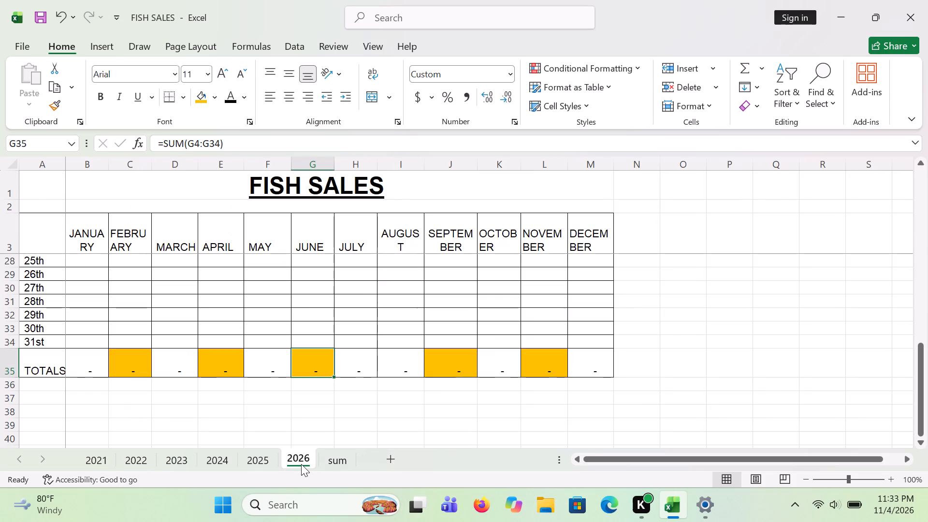
pyautogui.scroll(11, 301, 464)
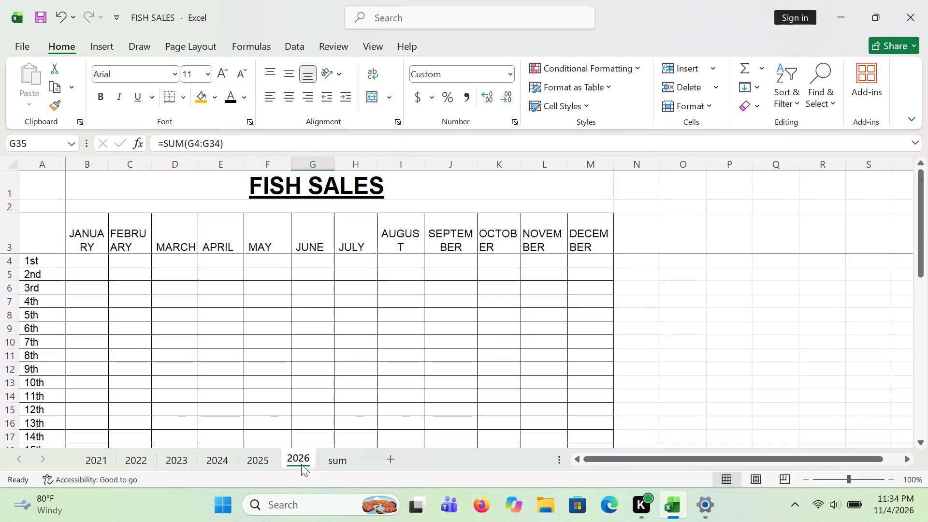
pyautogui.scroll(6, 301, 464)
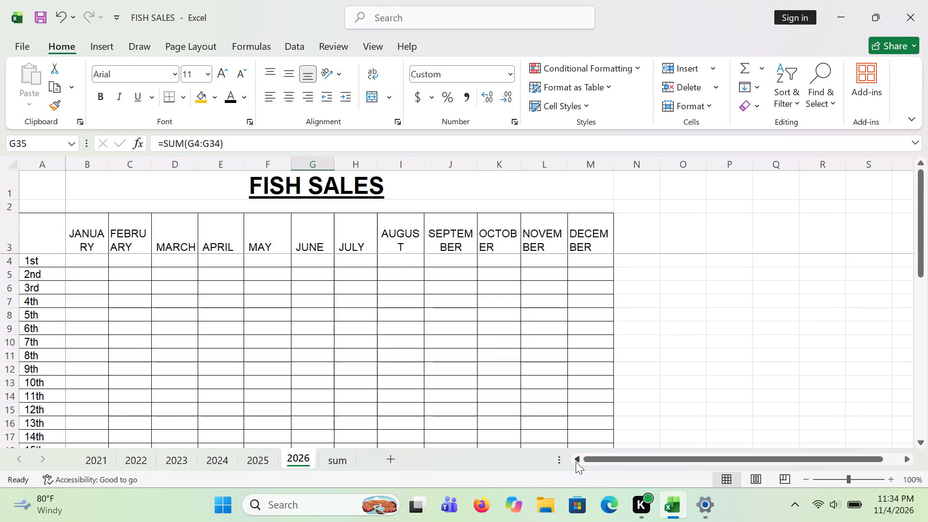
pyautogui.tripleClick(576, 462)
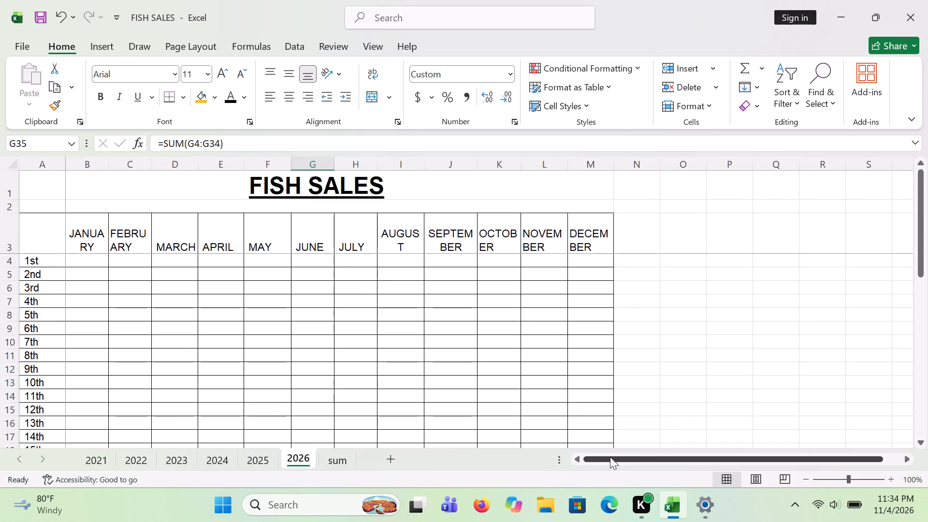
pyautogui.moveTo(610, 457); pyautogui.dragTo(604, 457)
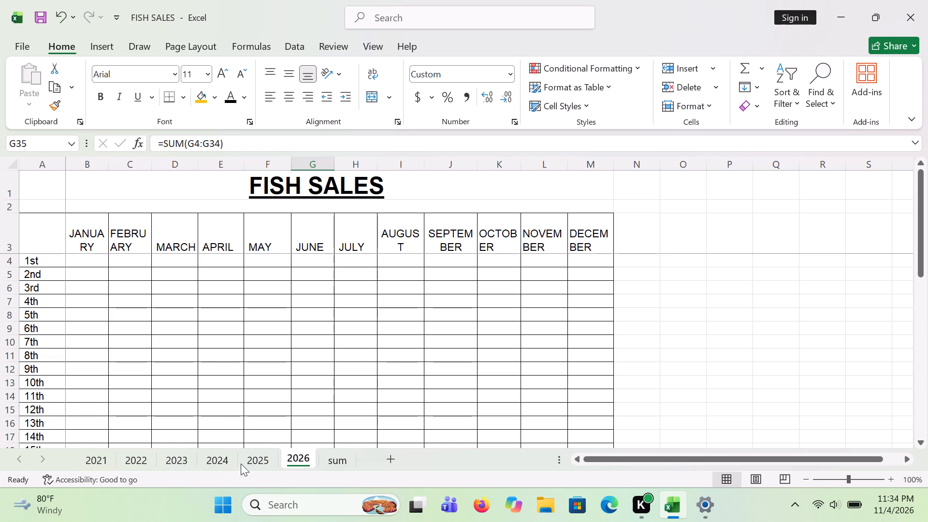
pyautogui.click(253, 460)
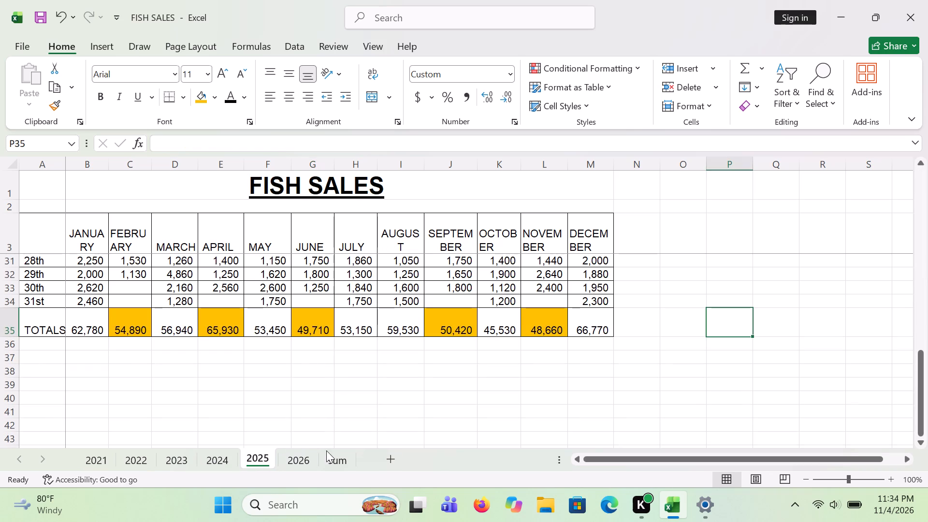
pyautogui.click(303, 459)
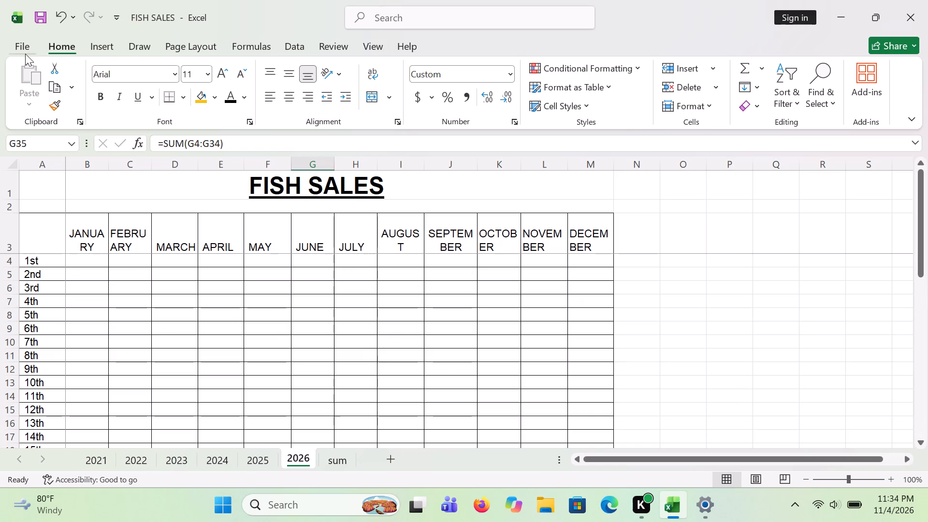
# Save the workbook with the 2026 sheet open.
pyautogui.click(41, 15)
# Review the 2026 daily rows, the 2021 totals row and the yearly summary on the sum sheet.
pyautogui.scroll(4, 370, 459)
pyautogui.scroll(-3, 259, 379)
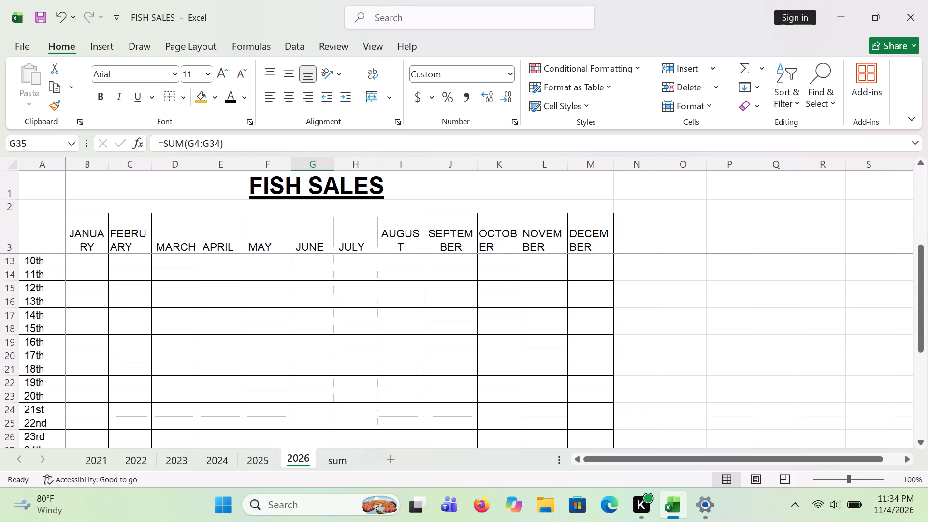
pyautogui.click(93, 457)
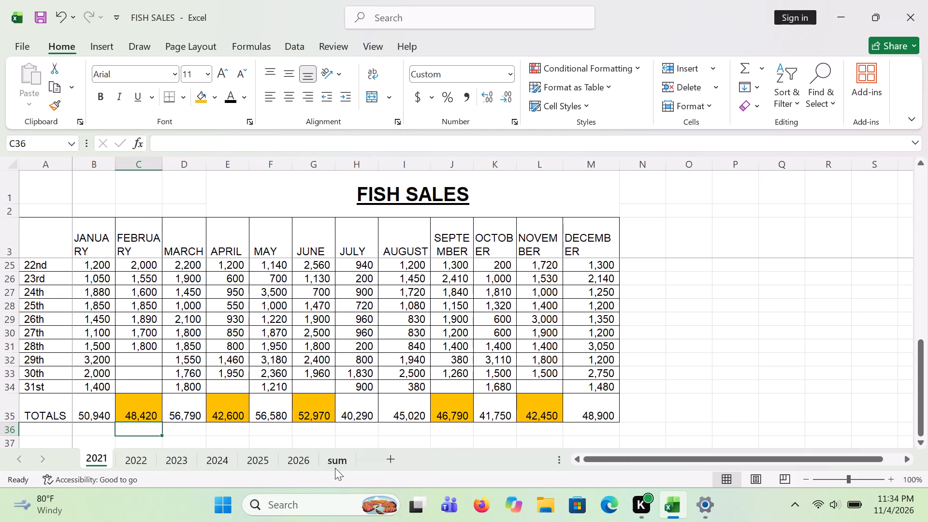
pyautogui.click(342, 457)
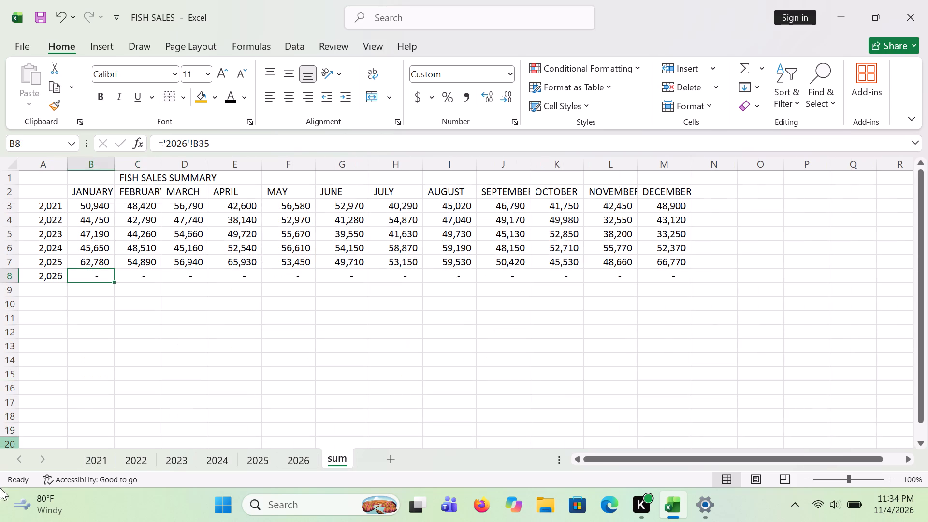
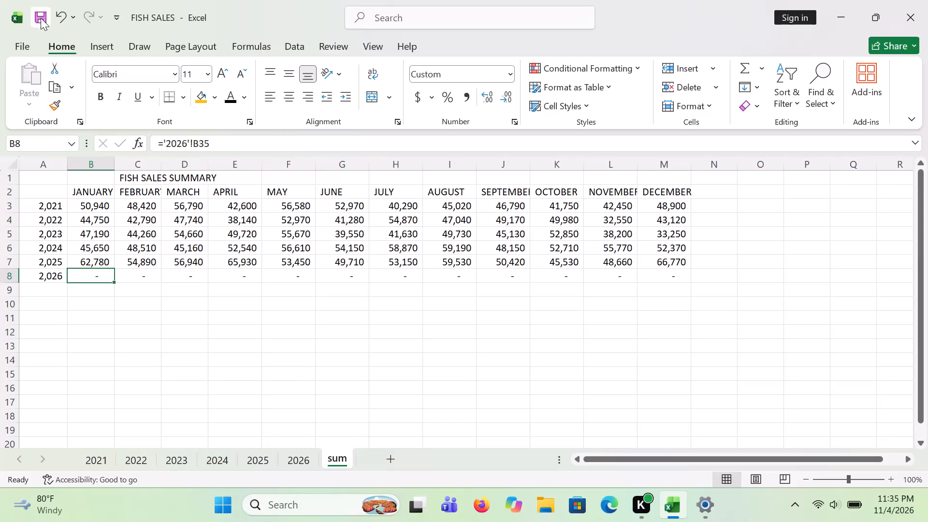
# Save the FISH SALES workbook from the sum sheet.
pyautogui.click(41, 18)
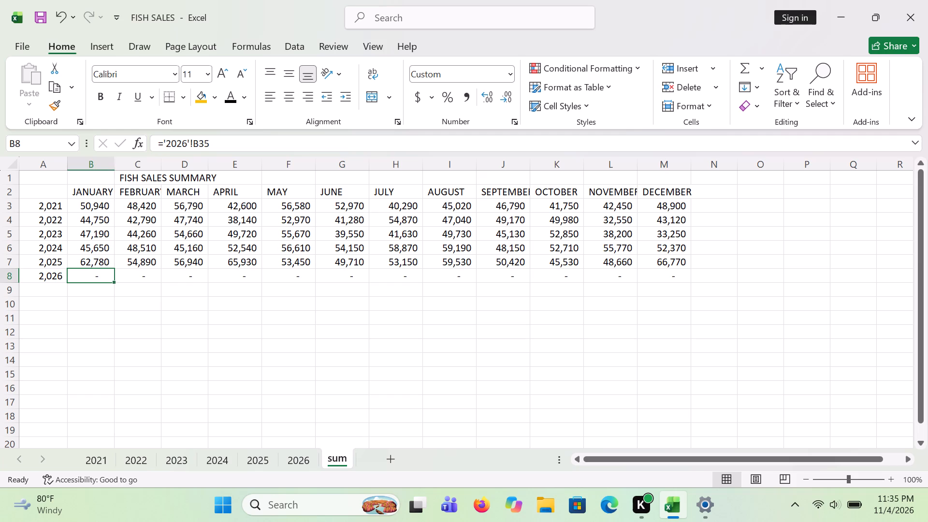
pyautogui.click(121, 353)
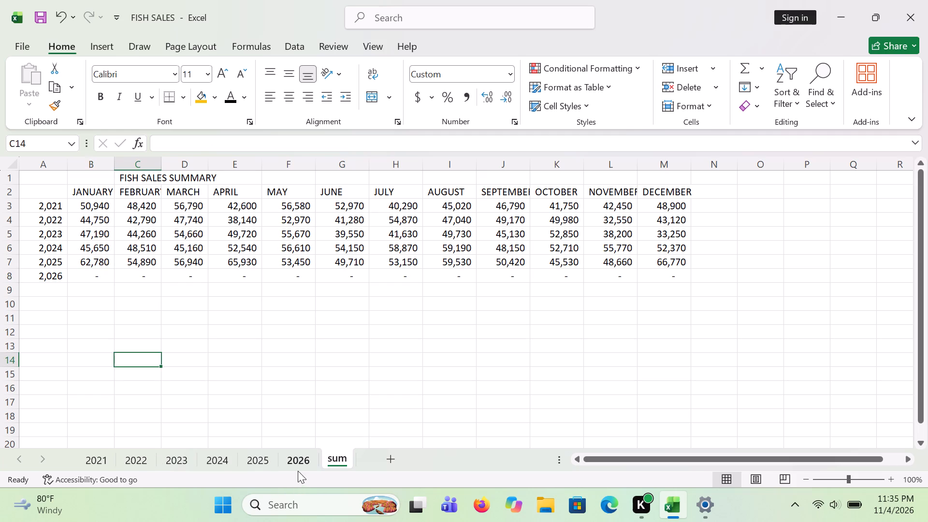
# Go to the January cell for the 1st on the 2026 sheet and save the workbook.
pyautogui.click(300, 464)
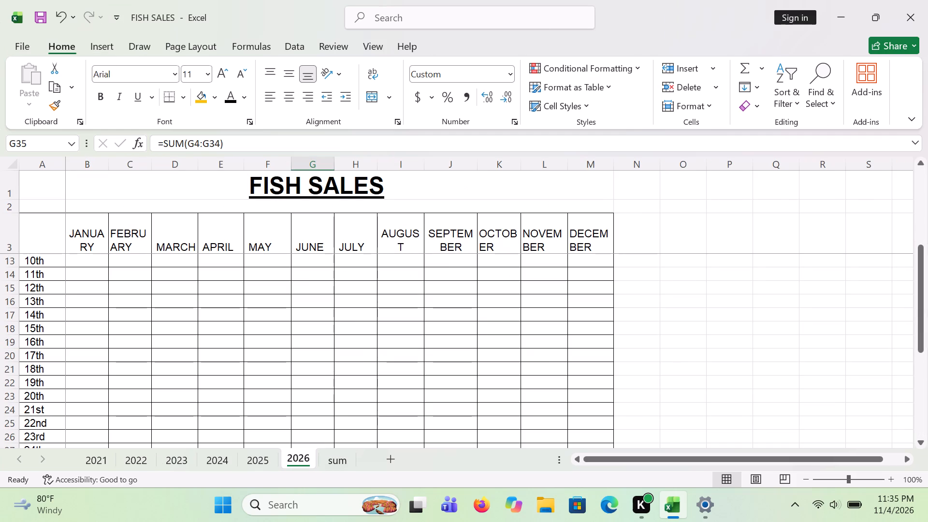
pyautogui.click(100, 259)
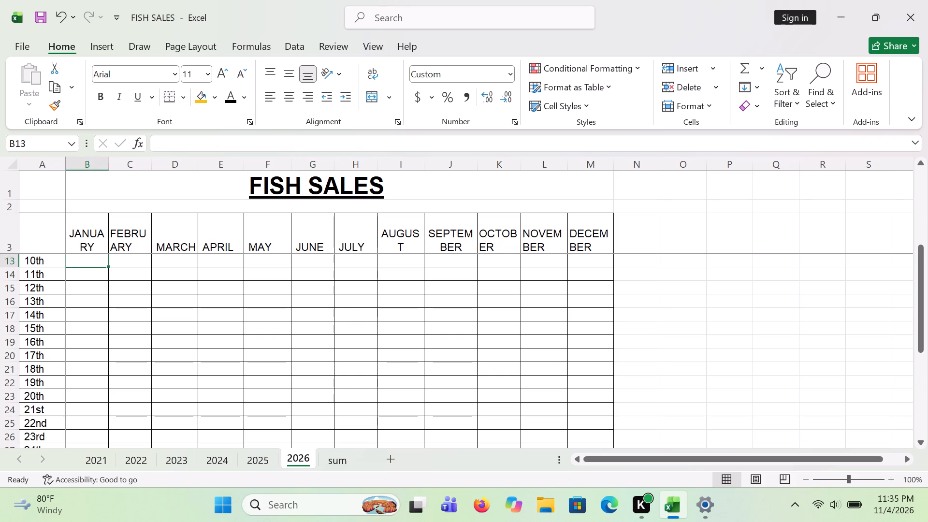
pyautogui.press('Left')
pyautogui.press('Left')
pyautogui.press('Left')
pyautogui.press('Left')
pyautogui.press('Left')
pyautogui.press('Left')
pyautogui.press('Left')
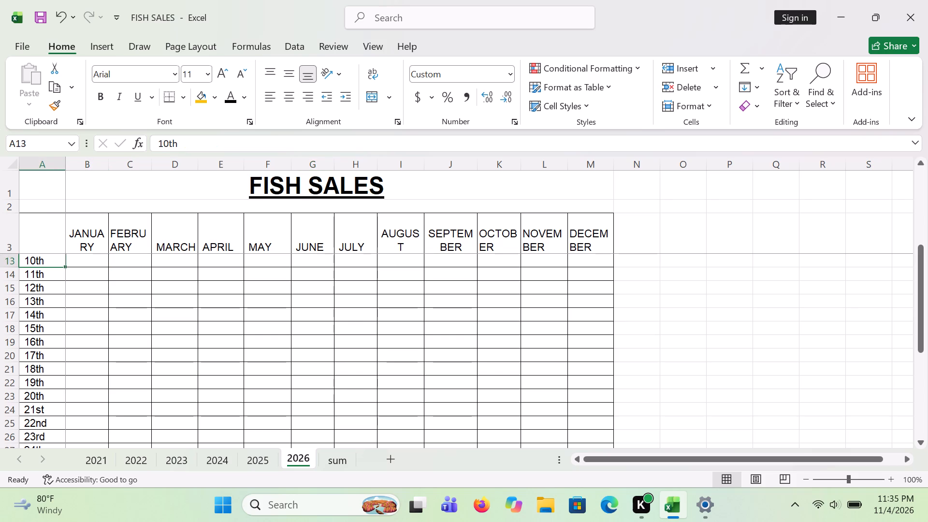
pyautogui.press('Right')
pyautogui.press('Up')
pyautogui.press('Up')
pyautogui.press('Up')
pyautogui.press('Up')
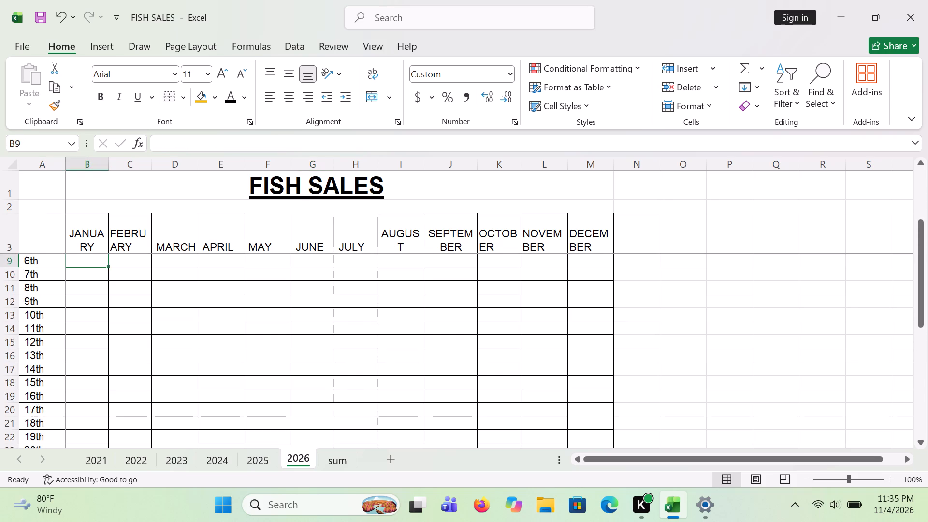
pyautogui.press('Up')
pyautogui.press('Up')
pyautogui.press('Up')
pyautogui.press('Up')
pyautogui.press('Up')
pyautogui.press('Up')
pyautogui.press('Up')
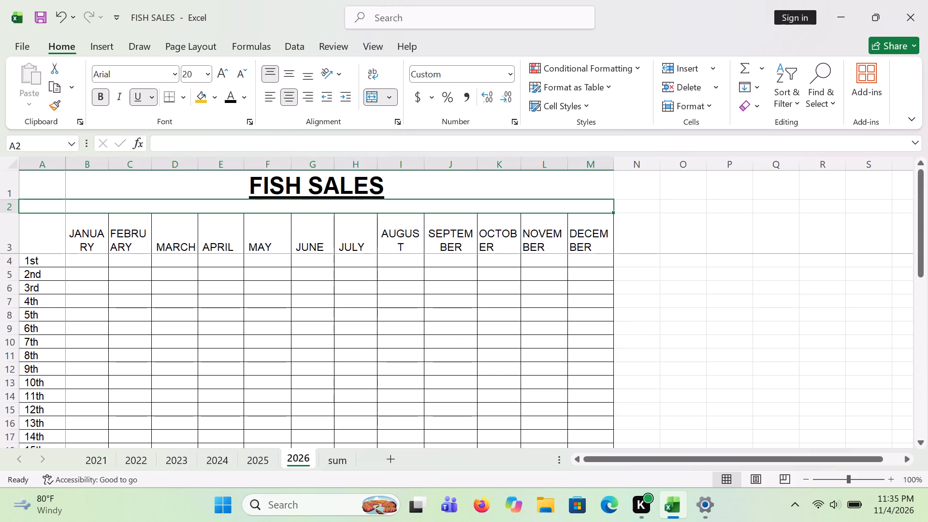
pyautogui.press('Down')
pyautogui.press('Down')
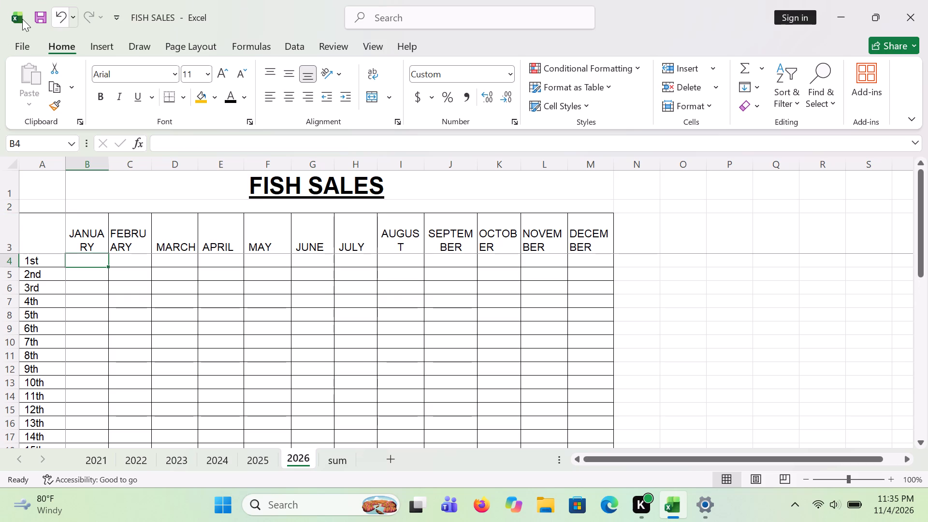
pyautogui.click(40, 13)
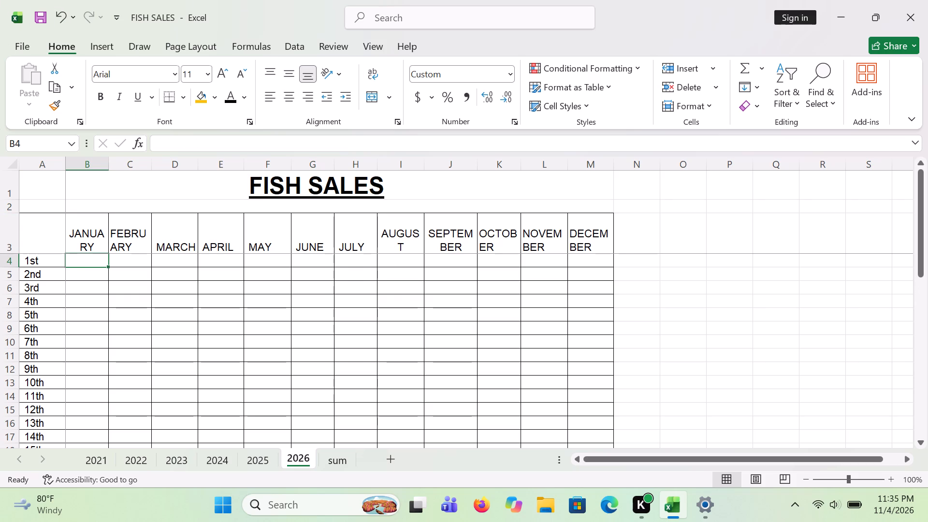
# Enter January 2026 fish sales for the 1st to 4th as 2300, 2400, 2300 and 2550.
pyautogui.write('2300')
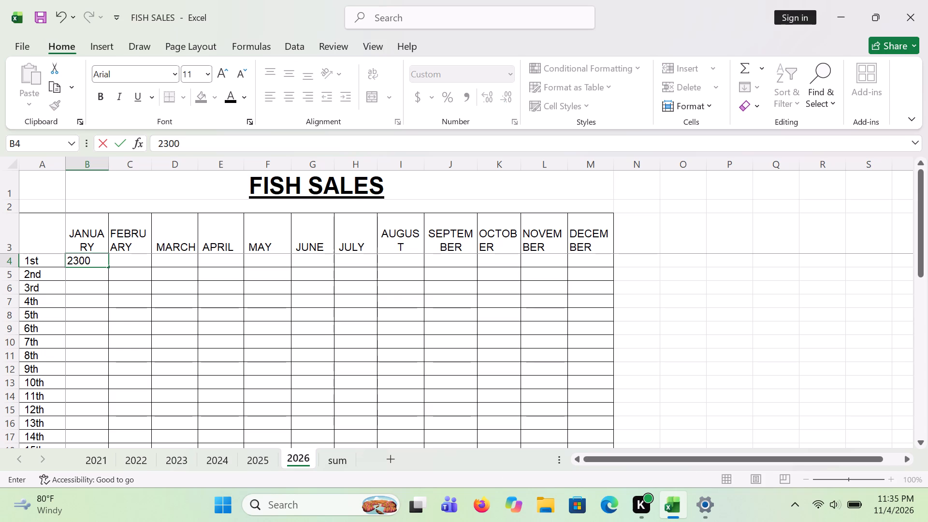
pyautogui.press('Return')
pyautogui.press('1')
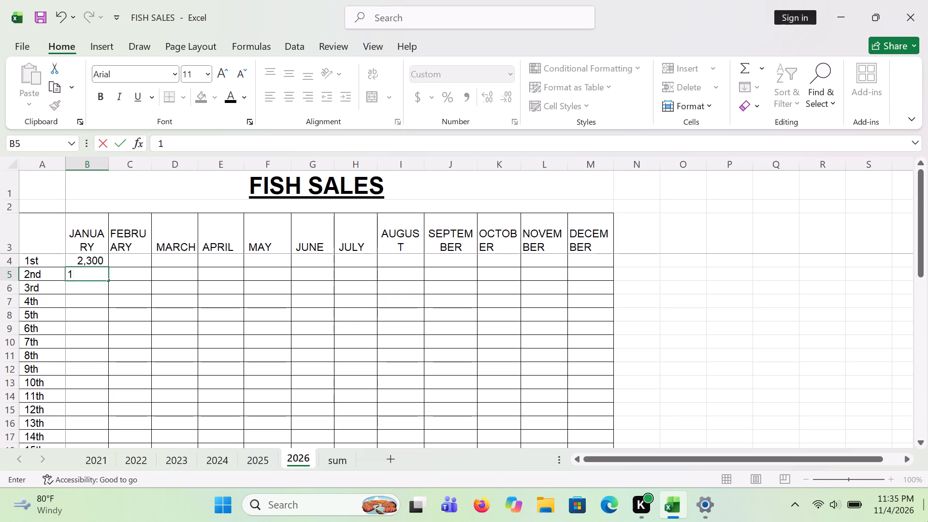
pyautogui.press('Up')
pyautogui.press('Down')
pyautogui.write('24')
pyautogui.write('00')
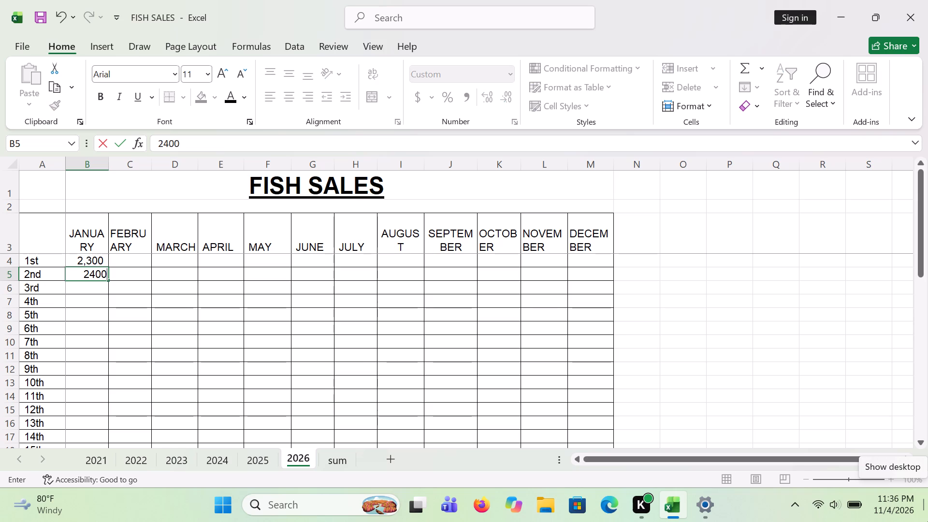
pyautogui.press('Return')
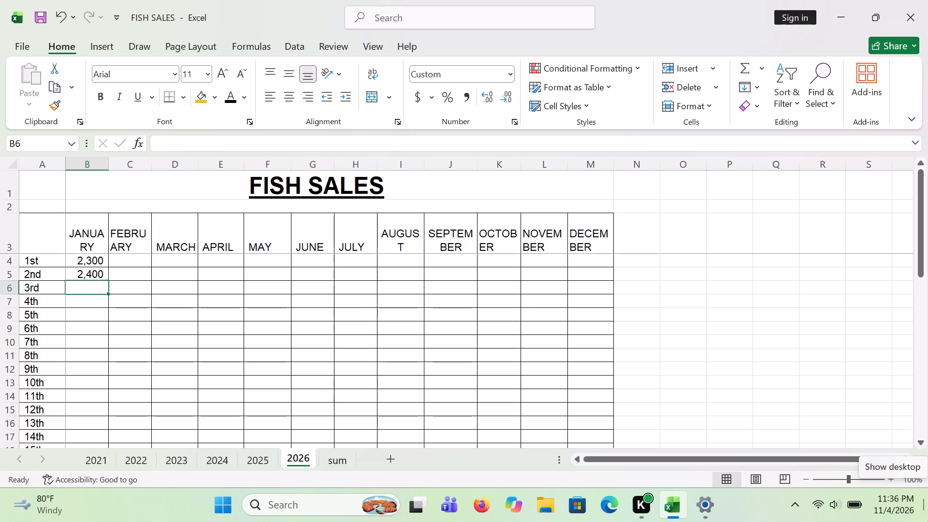
pyautogui.write('23')
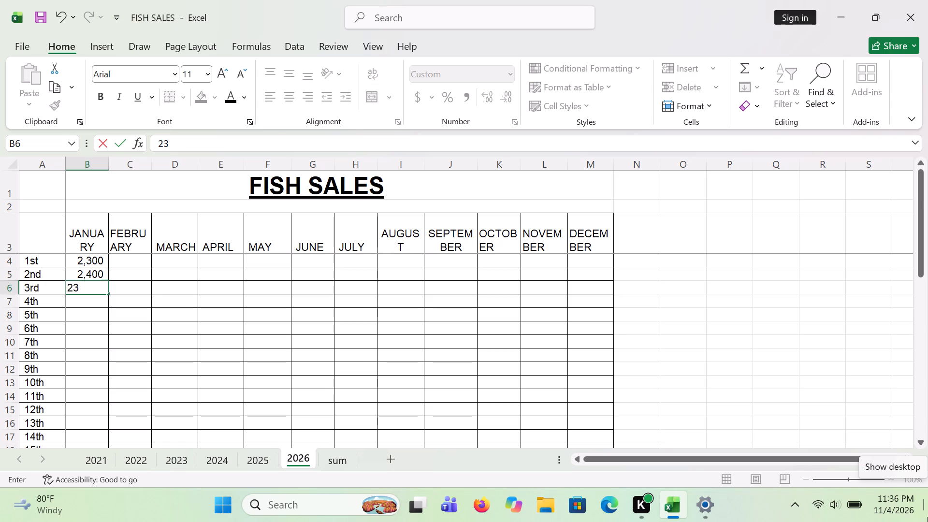
pyautogui.write('00')
pyautogui.press('Return')
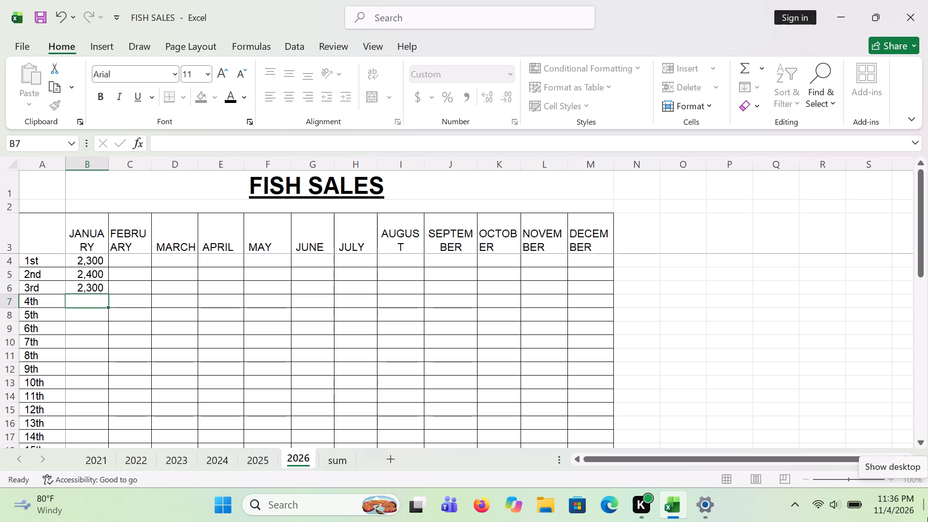
pyautogui.press('2')
pyautogui.press('5')
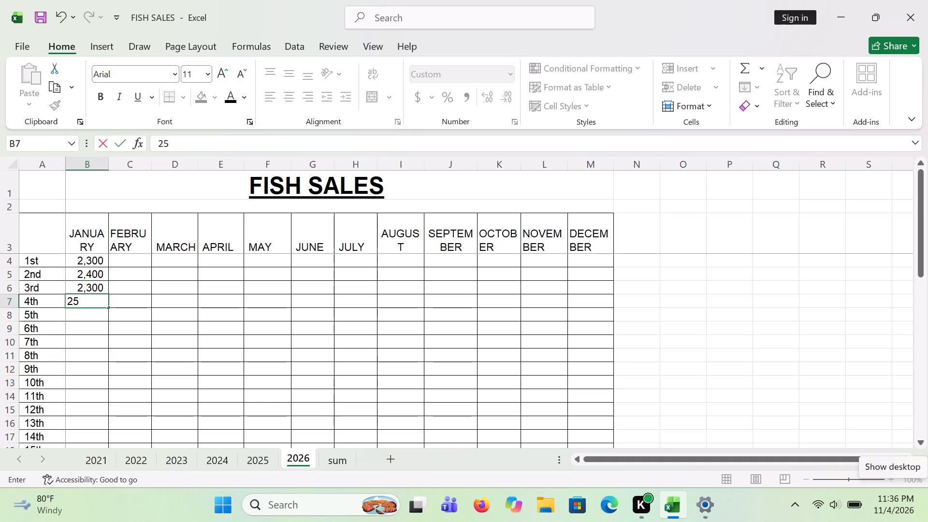
pyautogui.write('50')
pyautogui.press('Return')
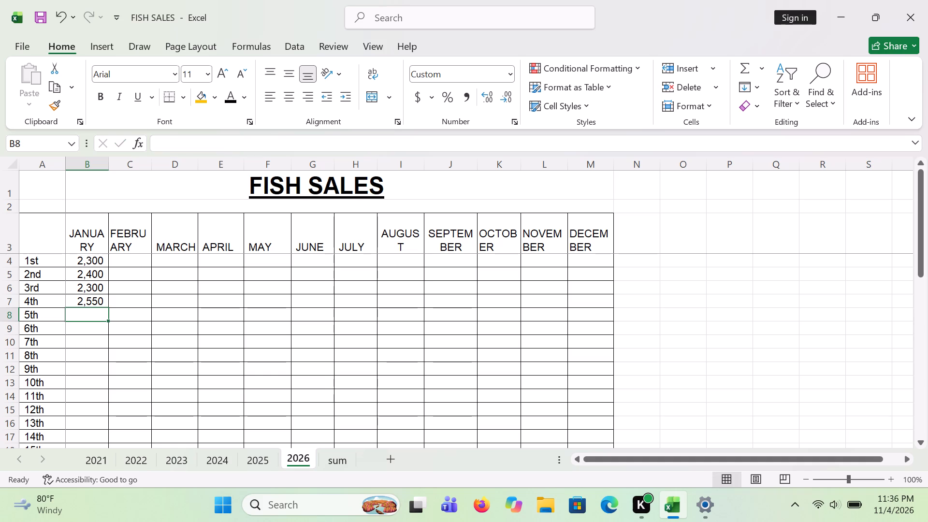
# Save the workbook with the first four January sales figures.
pyautogui.click(202, 316)
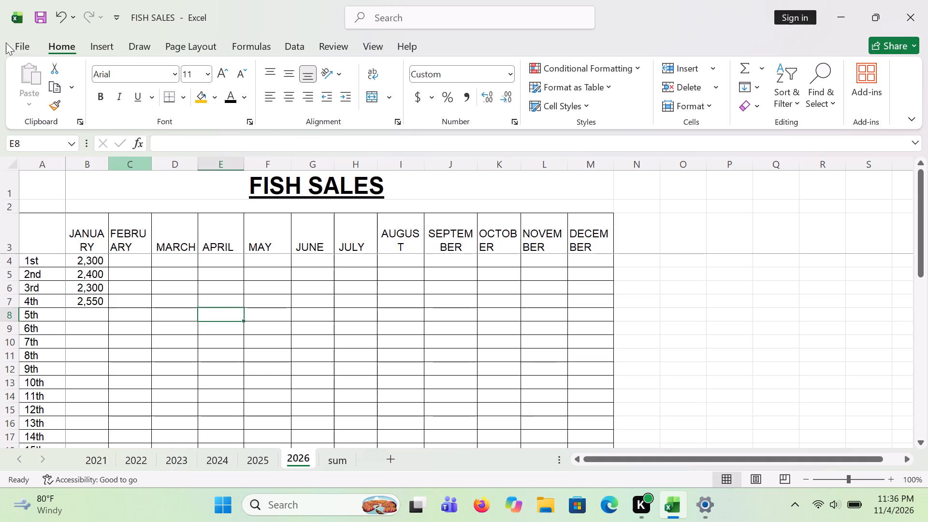
pyautogui.click(38, 14)
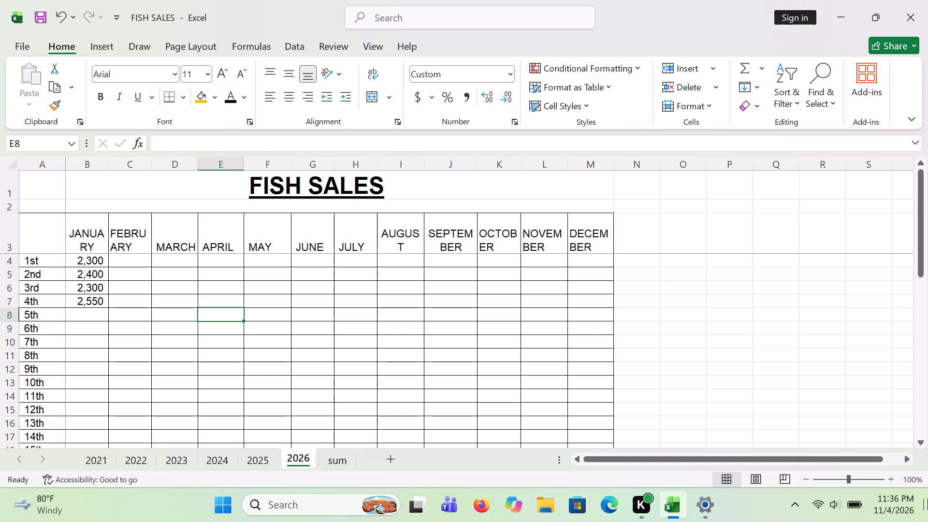
# Enter January 2026 fish sales for the 5th to 9th as 2400, 3310, 3030, 1450 and 1720.
pyautogui.click(85, 318)
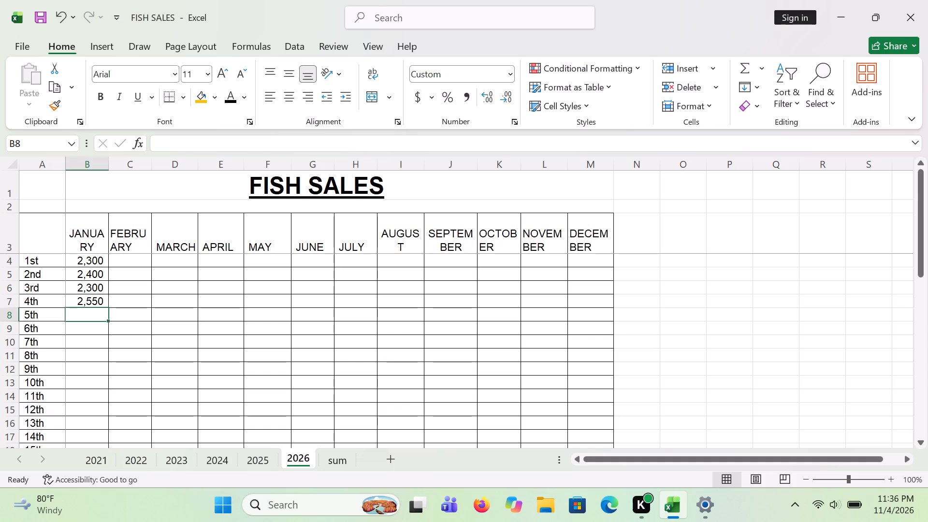
pyautogui.press('2')
pyautogui.write('400')
pyautogui.press('Return')
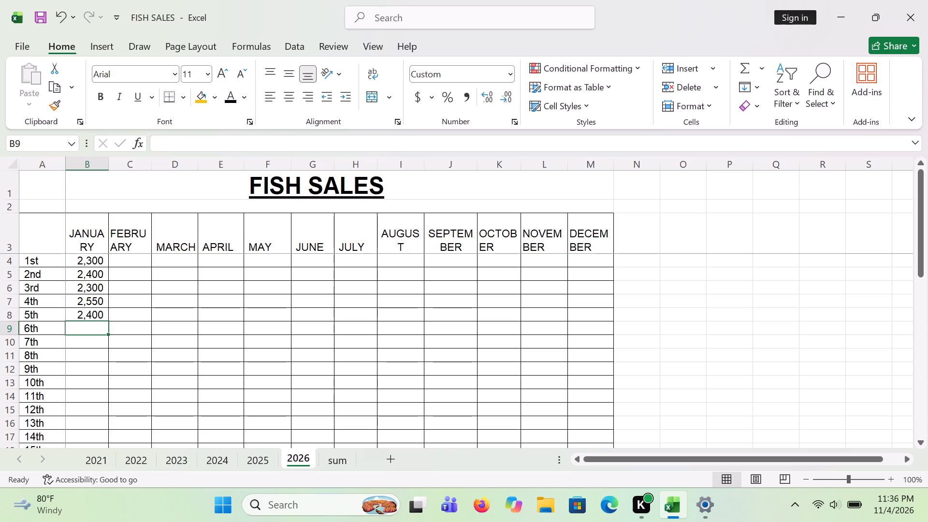
pyautogui.write('331')
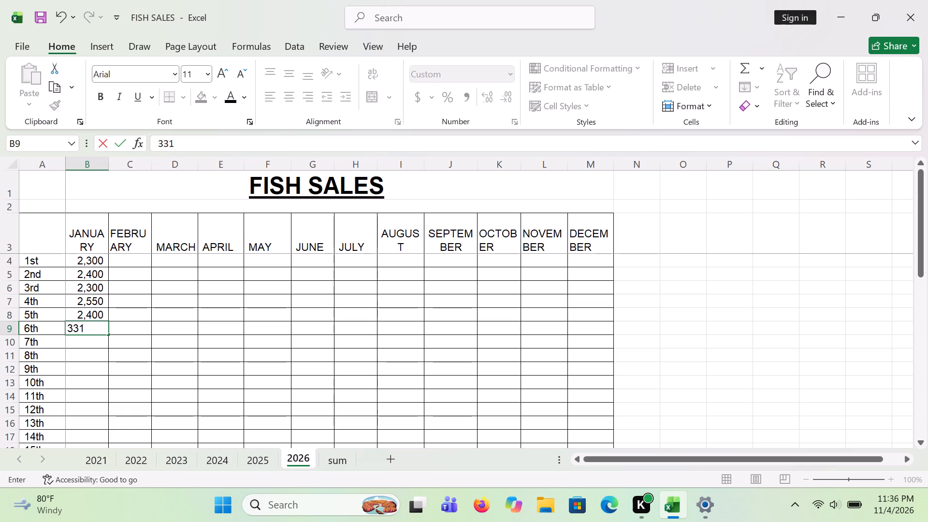
pyautogui.press('0')
pyautogui.press('Return')
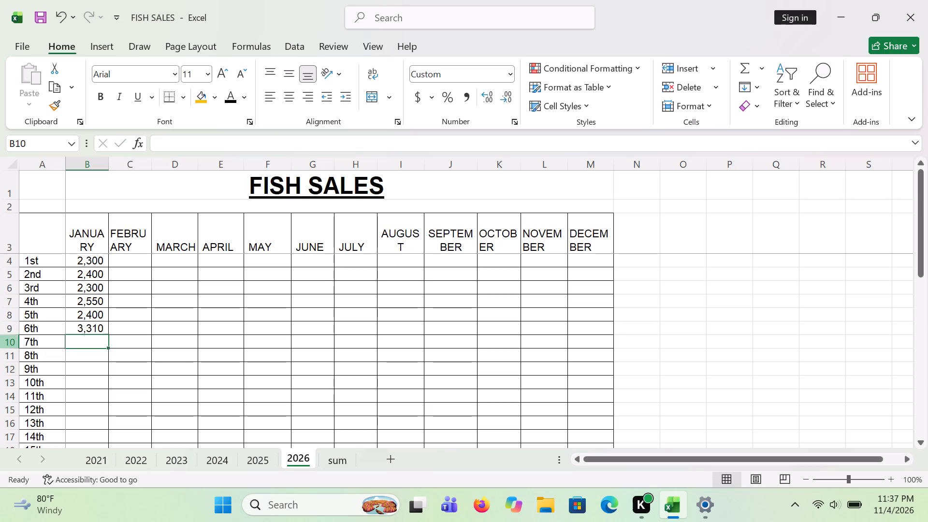
pyautogui.press('3')
pyautogui.write('030')
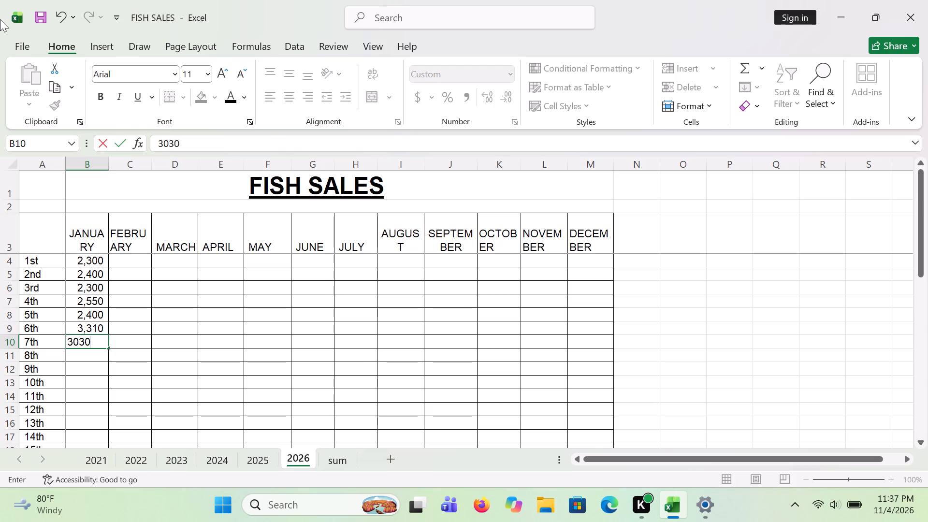
pyautogui.press('Return')
pyautogui.press('1')
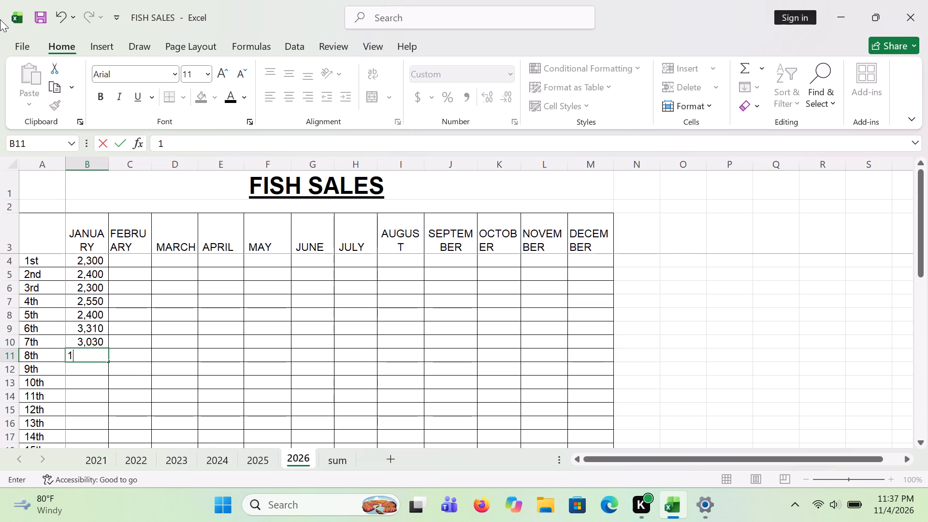
pyautogui.write('45')
pyautogui.press('0')
pyautogui.press('Return')
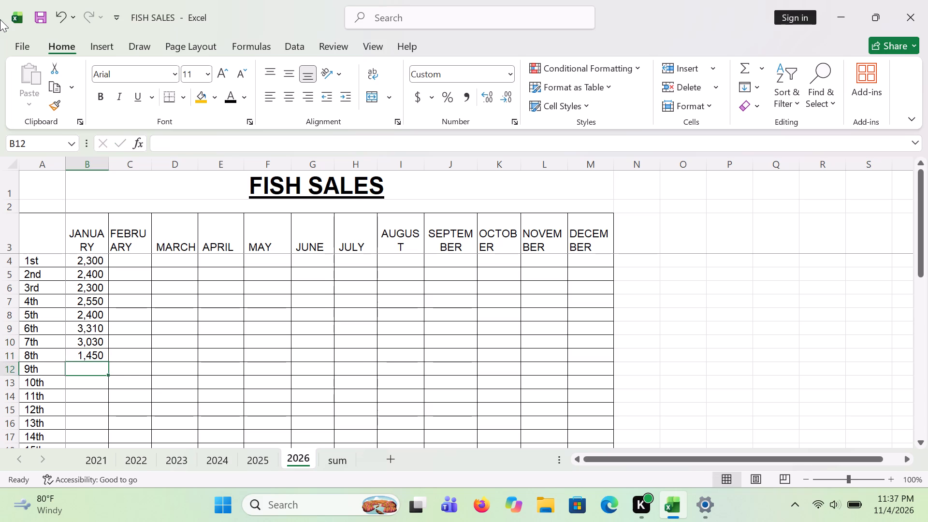
pyautogui.write('1720')
pyautogui.press('Return')
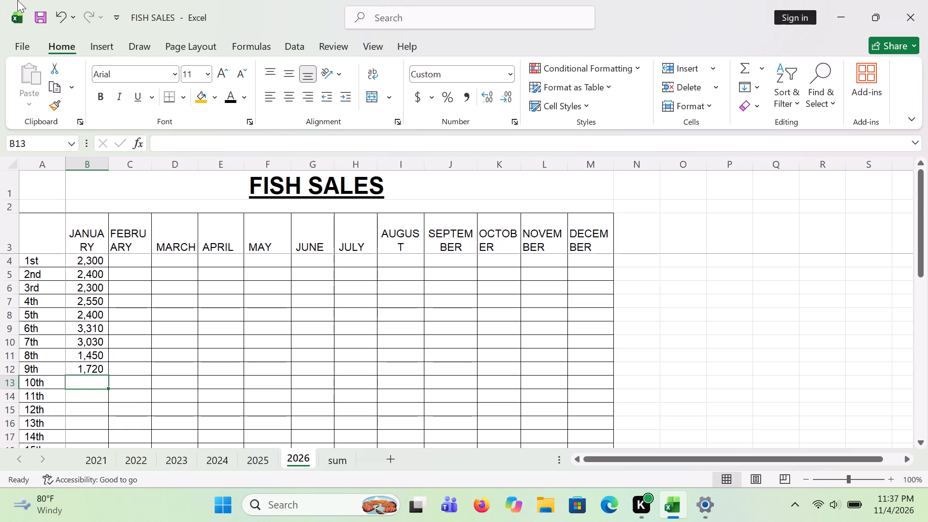
# Save the workbook with the January sales entered through the 9th.
pyautogui.click(37, 16)
# Set January 2026 fish sales to 2430 for the 5th and 3300 for the 6th.
pyautogui.click(103, 317)
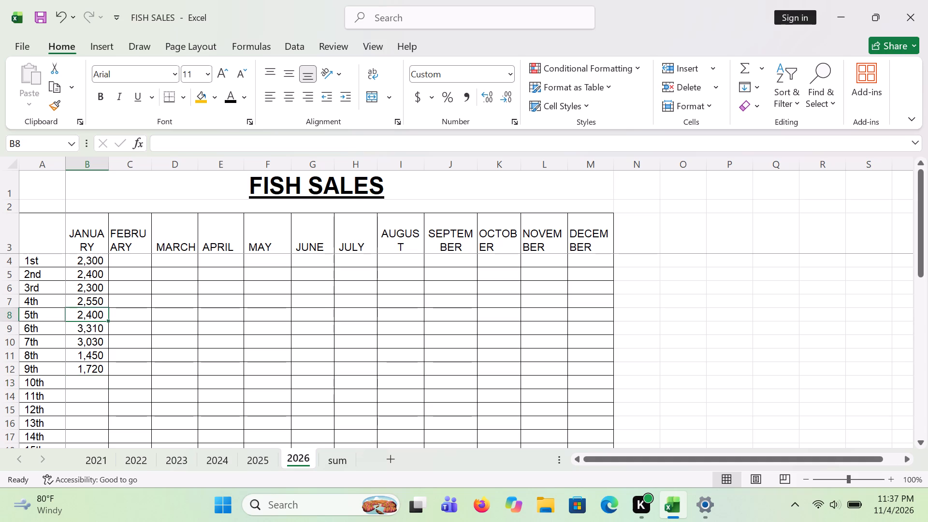
pyautogui.write('243')
pyautogui.press('0')
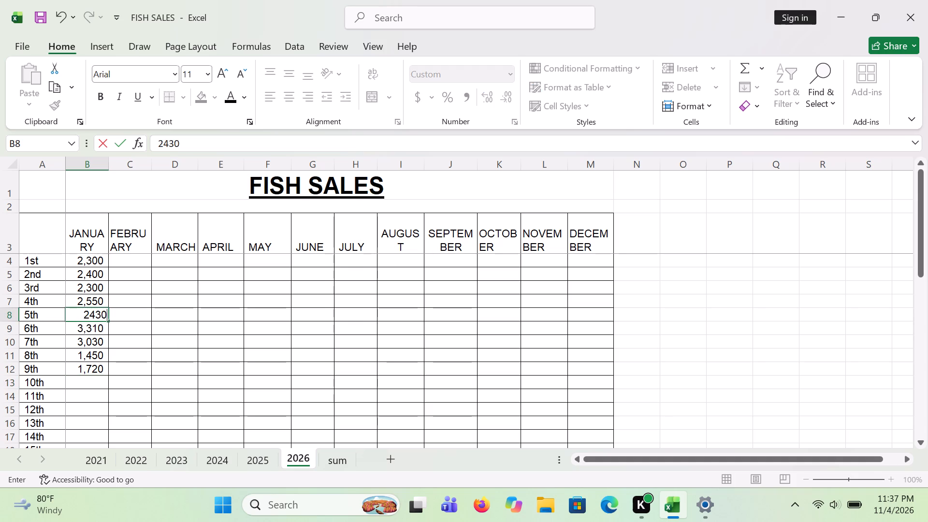
pyautogui.press('Return')
pyautogui.write('3300')
pyautogui.press('Return')
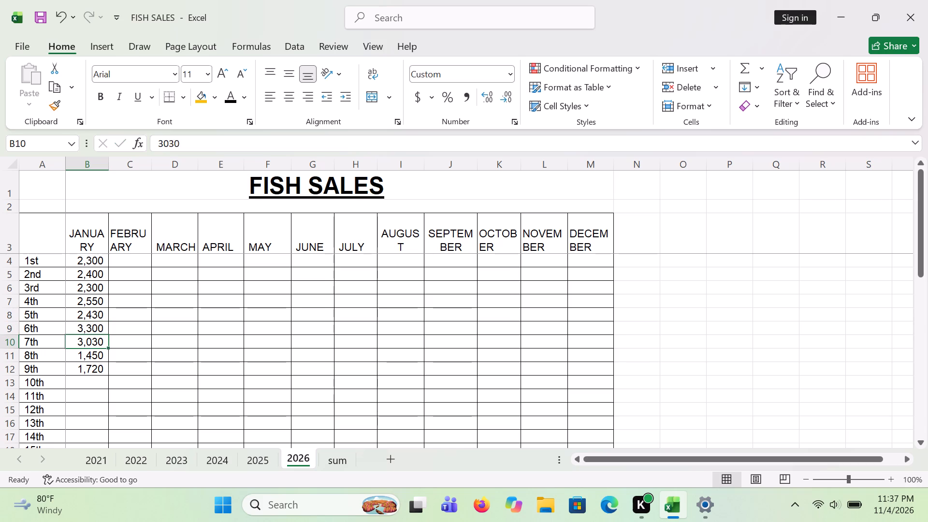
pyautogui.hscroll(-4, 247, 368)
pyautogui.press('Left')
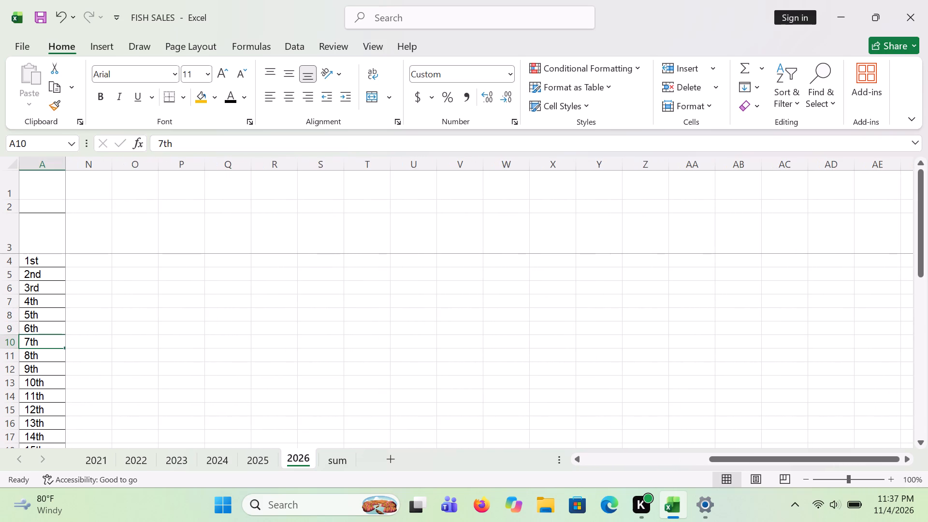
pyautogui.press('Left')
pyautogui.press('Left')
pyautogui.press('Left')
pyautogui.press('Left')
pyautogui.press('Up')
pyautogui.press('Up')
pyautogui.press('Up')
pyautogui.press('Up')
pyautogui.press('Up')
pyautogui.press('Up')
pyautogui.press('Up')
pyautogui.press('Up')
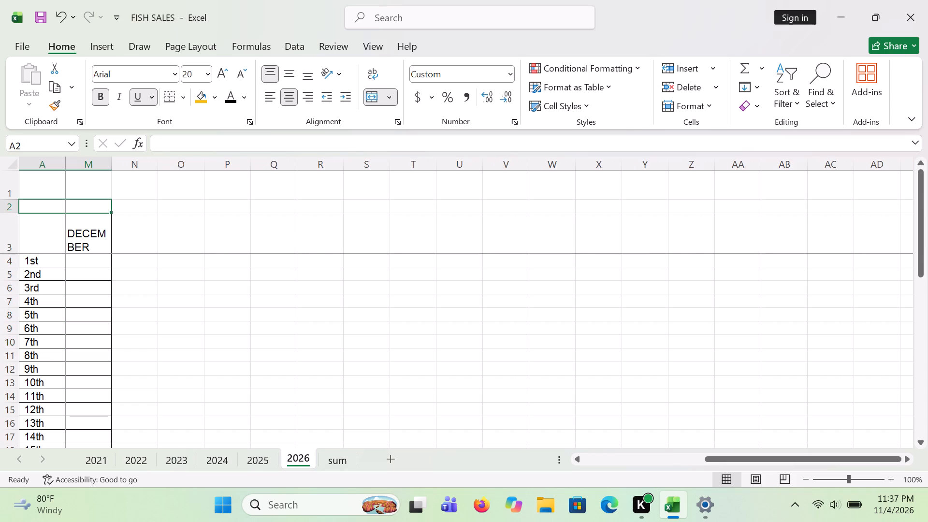
# Set January 2026 fish sales to 2930 for the 7th, 1500 for the 8th and 1620 for the 9th.
pyautogui.press('Right')
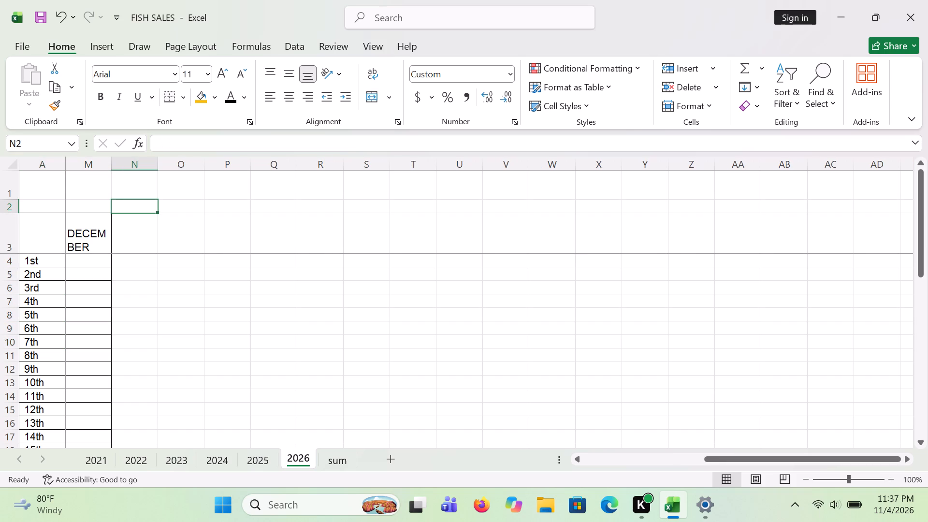
pyautogui.press('Left')
pyautogui.press('Left')
pyautogui.press('Left')
pyautogui.press('Left')
pyautogui.press('Left')
pyautogui.press('Left')
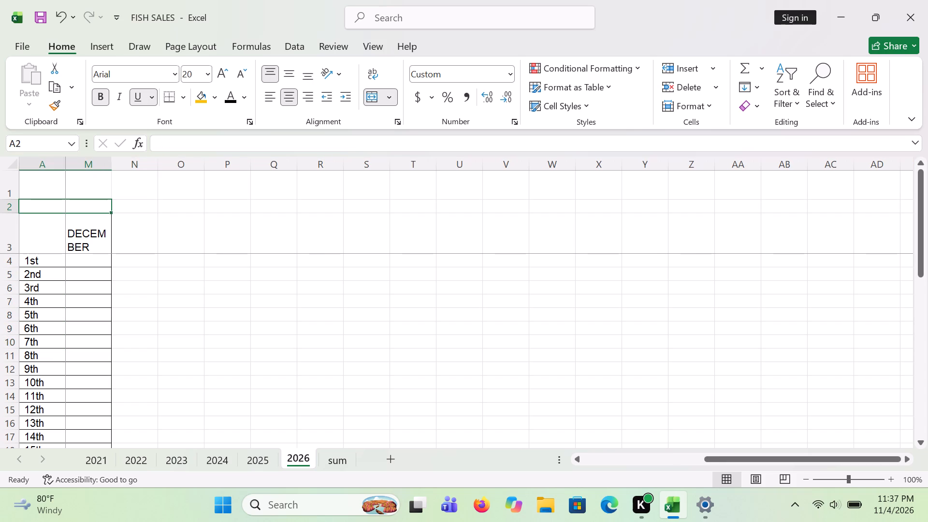
pyautogui.click(96, 235)
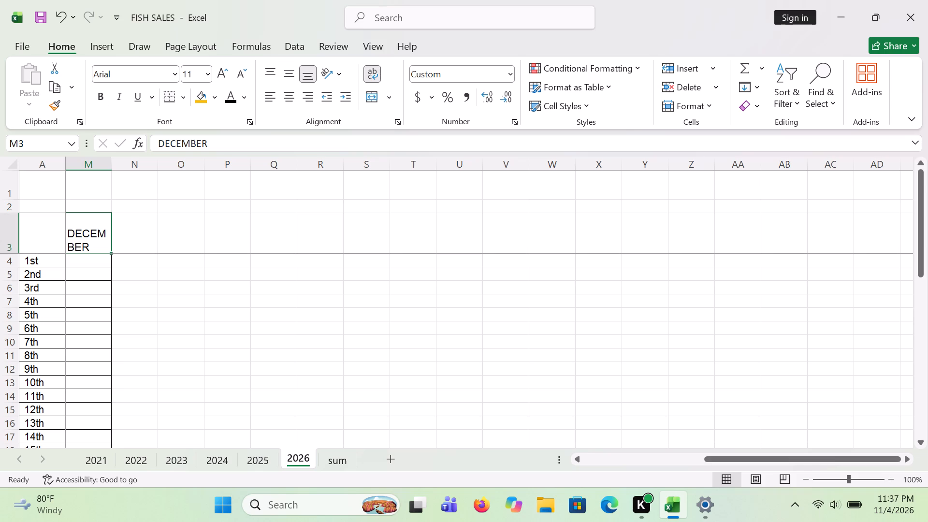
pyautogui.press('Left')
pyautogui.press('Left')
pyautogui.press('Left')
pyautogui.press('Left')
pyautogui.press('Left')
pyautogui.press('Left')
pyautogui.press('Left')
pyautogui.press('Left')
pyautogui.press('Left')
pyautogui.press('Left')
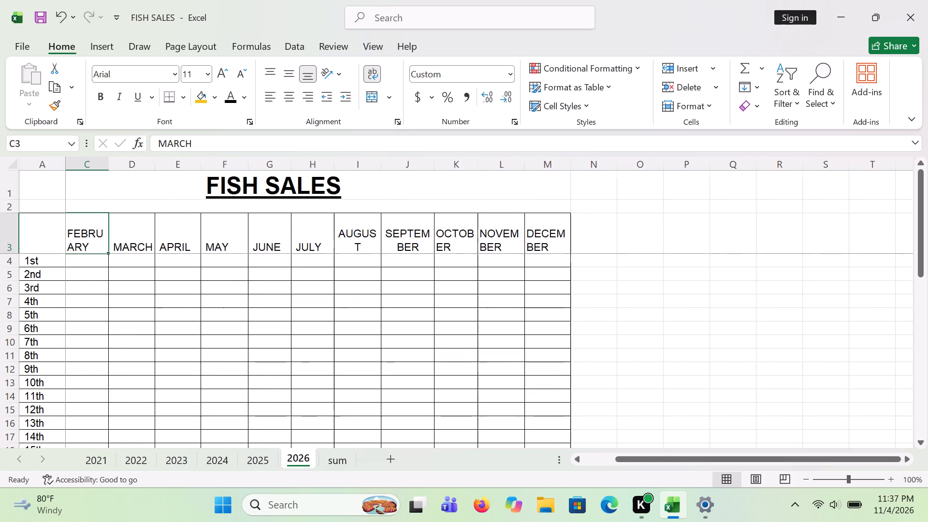
pyautogui.press('Left')
pyautogui.press('Left')
pyautogui.press('Left')
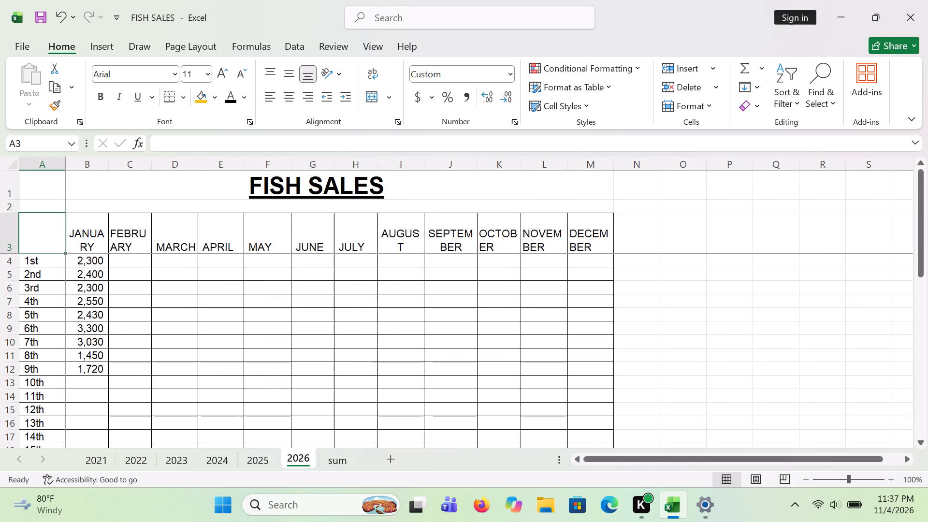
pyautogui.click(82, 345)
pyautogui.write('2930')
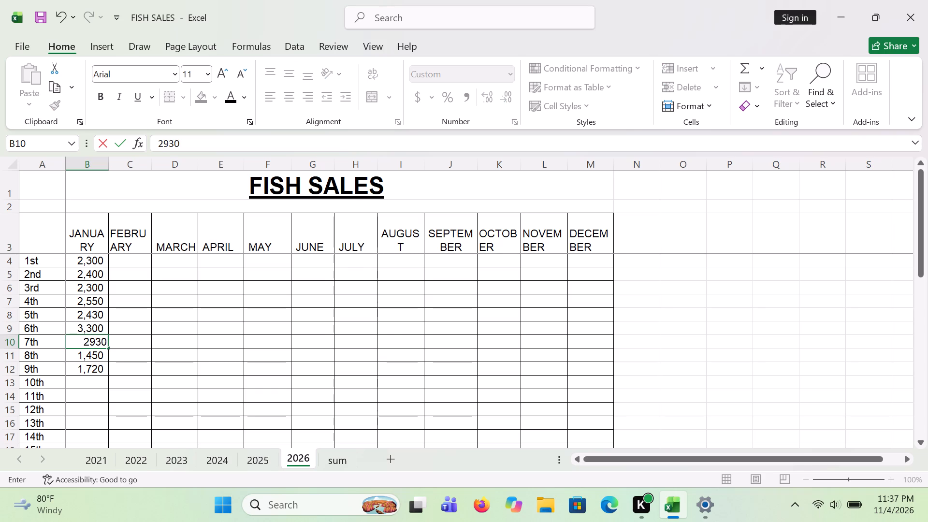
pyautogui.press('Return')
pyautogui.press('1')
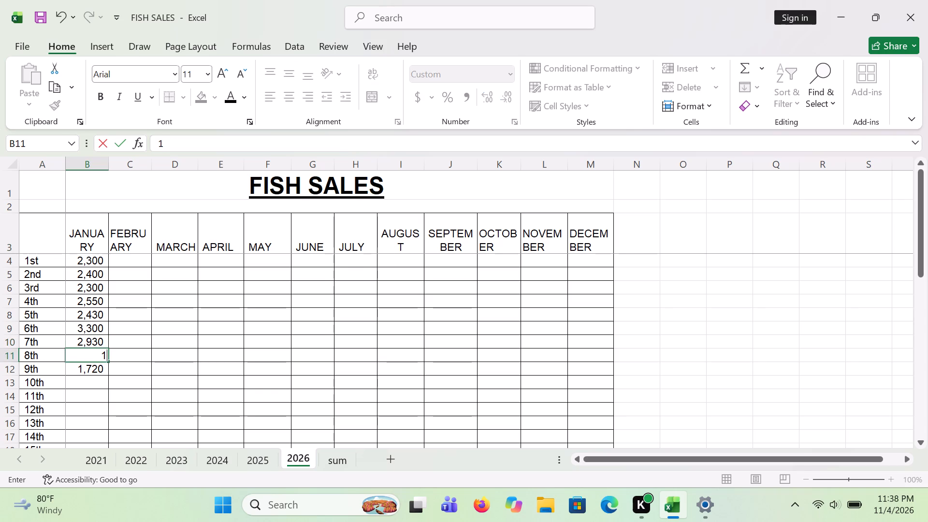
pyautogui.write('500')
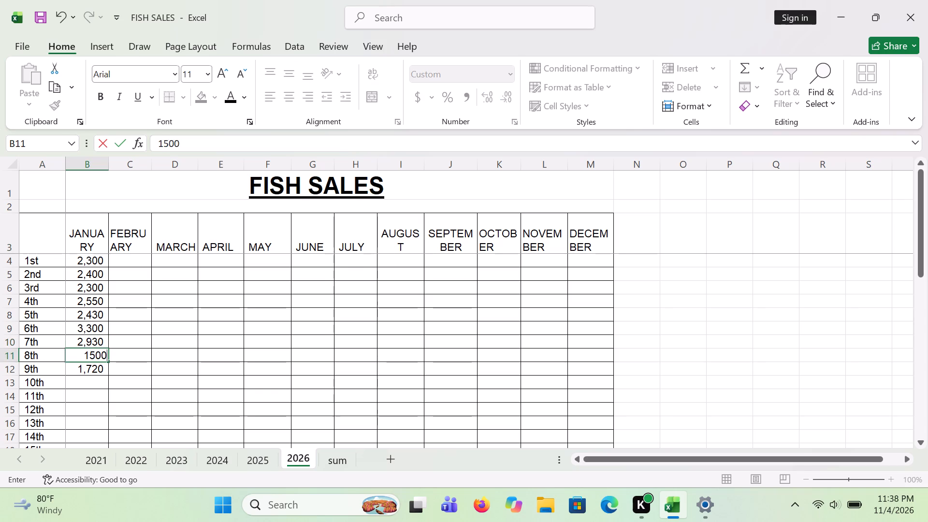
pyautogui.press('Return')
pyautogui.press('1')
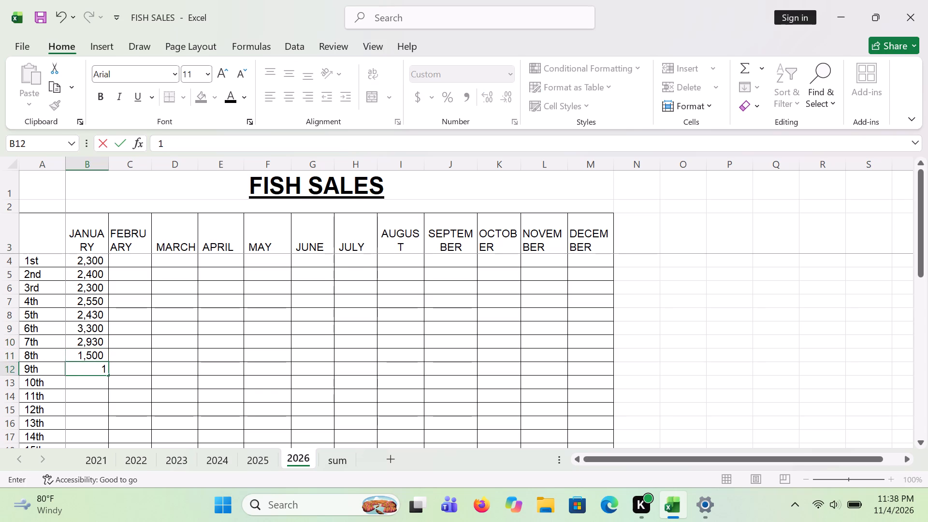
pyautogui.write('62')
pyautogui.press('0')
pyautogui.press('Return')
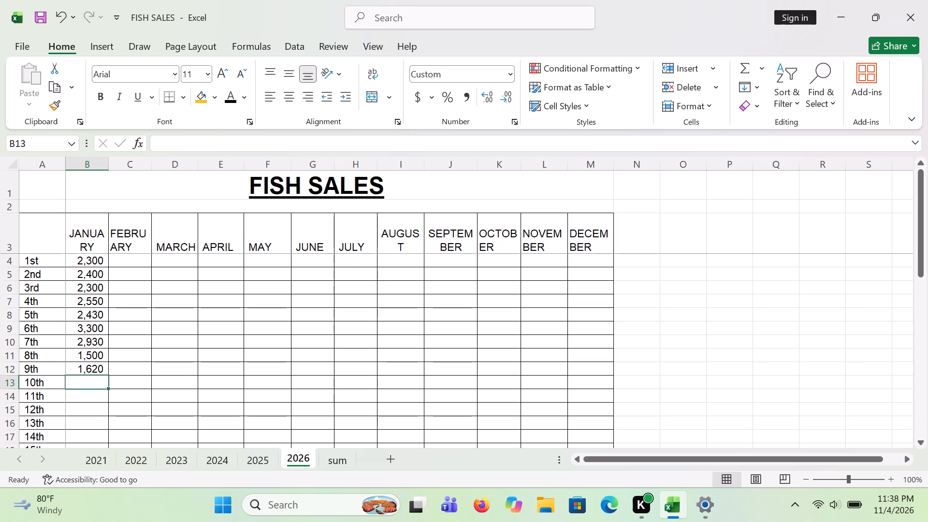
# Enter January 2026 fish sales for the 10th to 15th as 3200, 1800, 2340, 1350, 1250 and 2200.
pyautogui.write('3200')
pyautogui.press('Return')
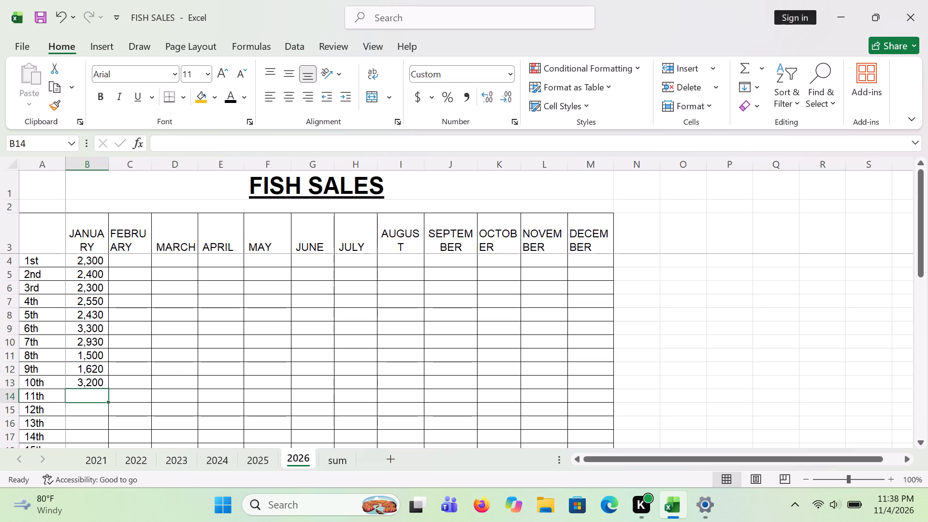
pyautogui.write('1800')
pyautogui.press('Return')
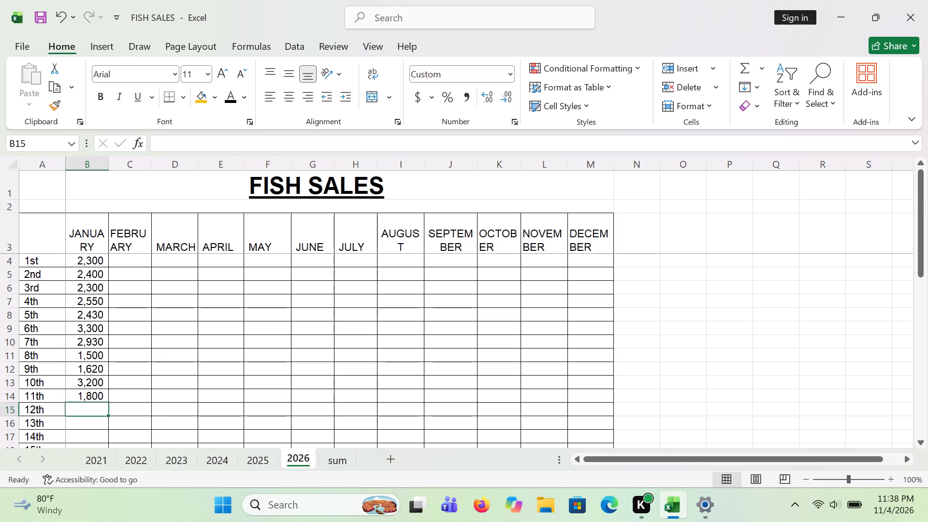
pyautogui.write('234')
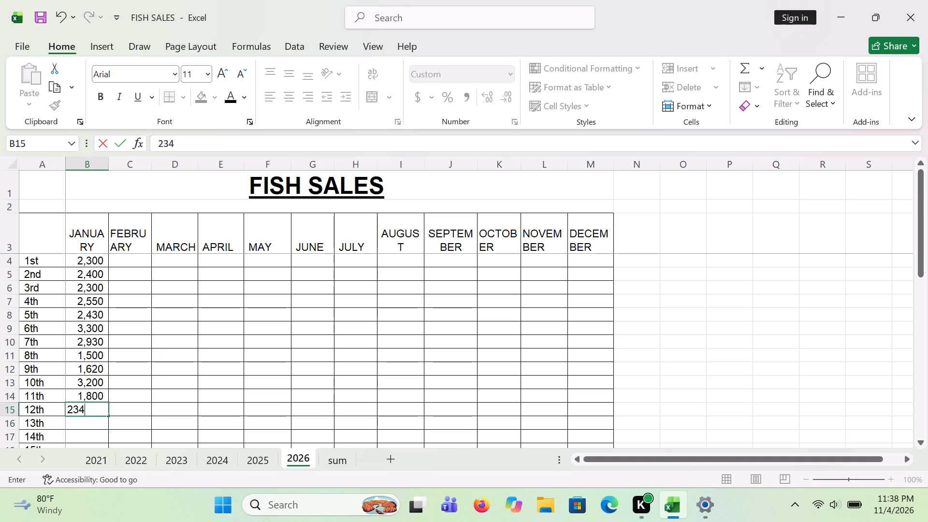
pyautogui.press('0')
pyautogui.press('Return')
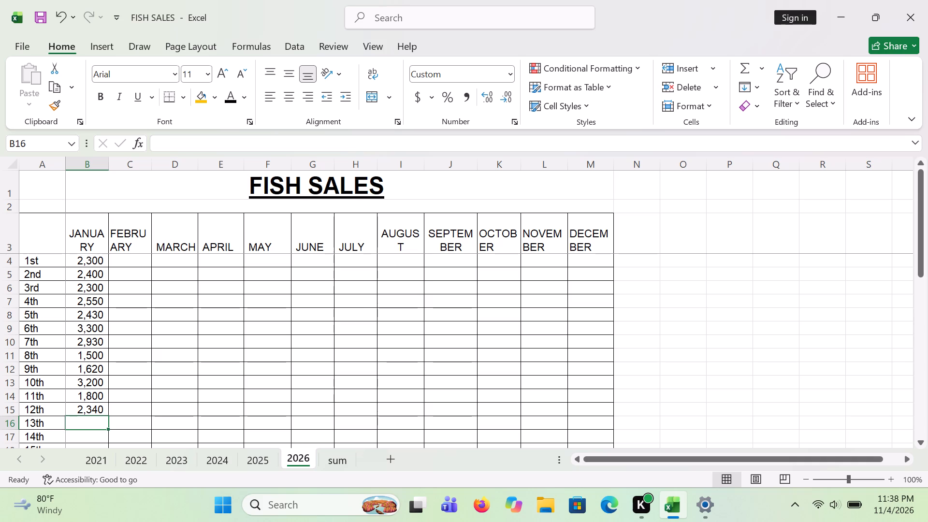
pyautogui.press('1')
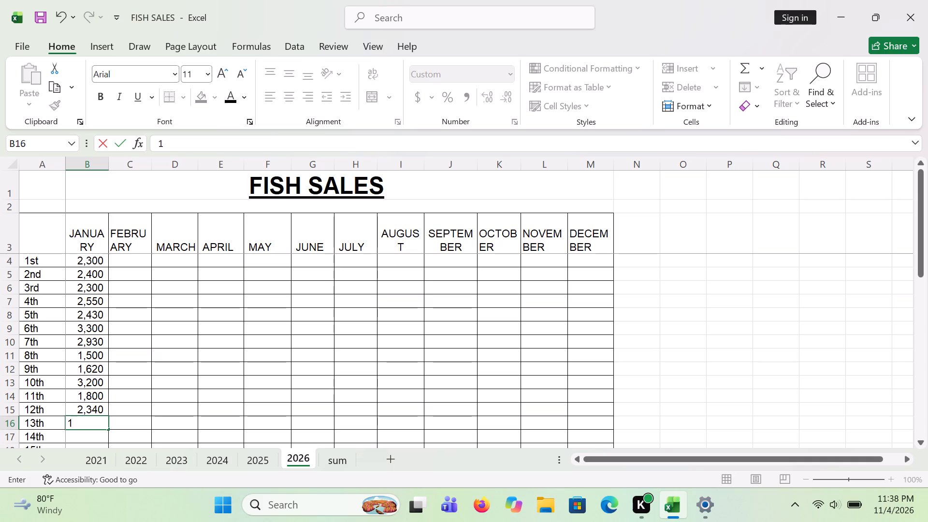
pyautogui.write('35')
pyautogui.press('0')
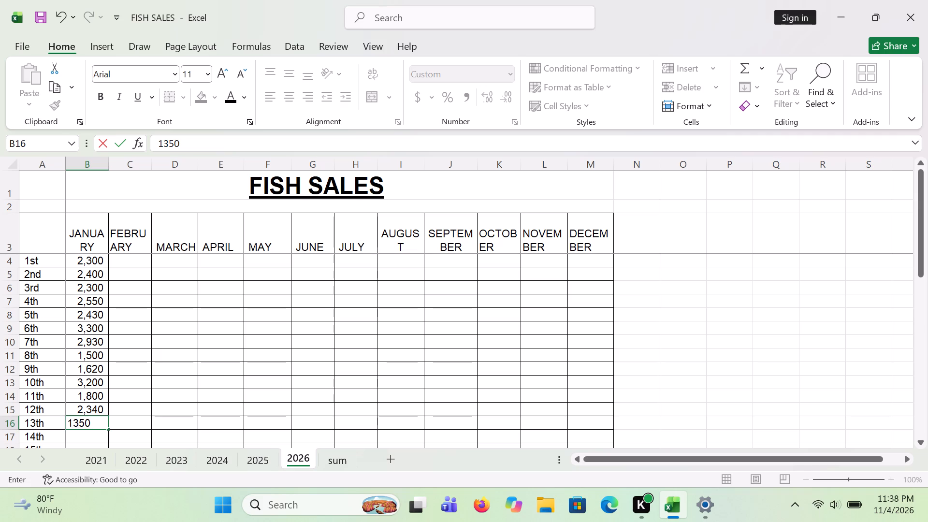
pyautogui.press('Return')
pyautogui.write('12')
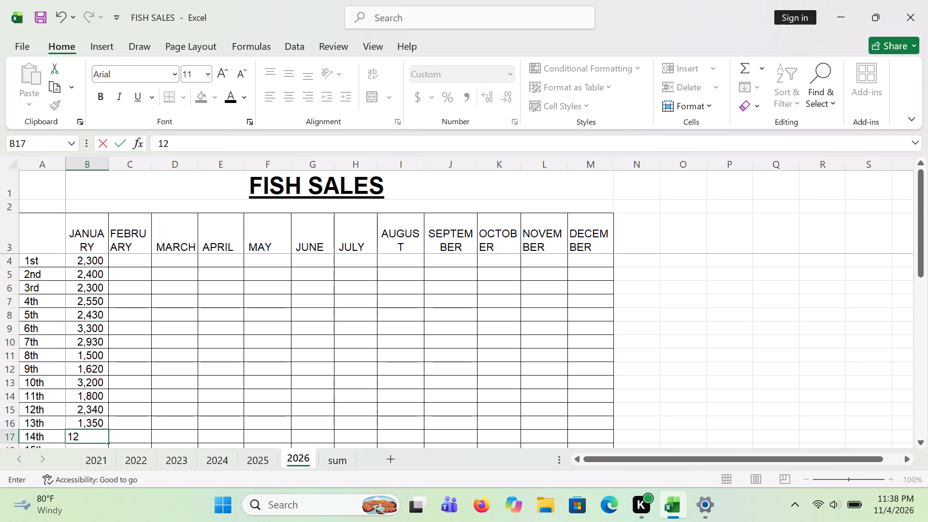
pyautogui.write('50')
pyautogui.press('Return')
pyautogui.write('2200')
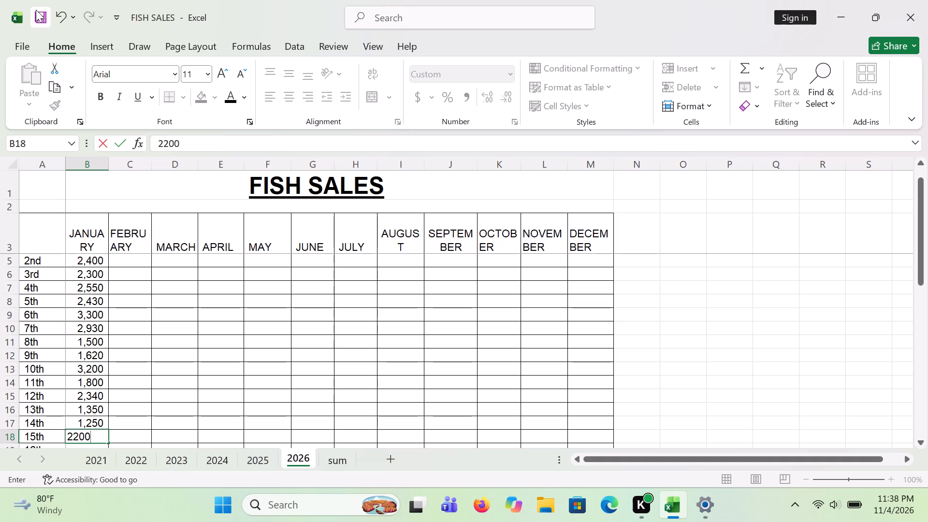
# Save the workbook with the January sales entered through the 15th.
pyautogui.click(36, 10)
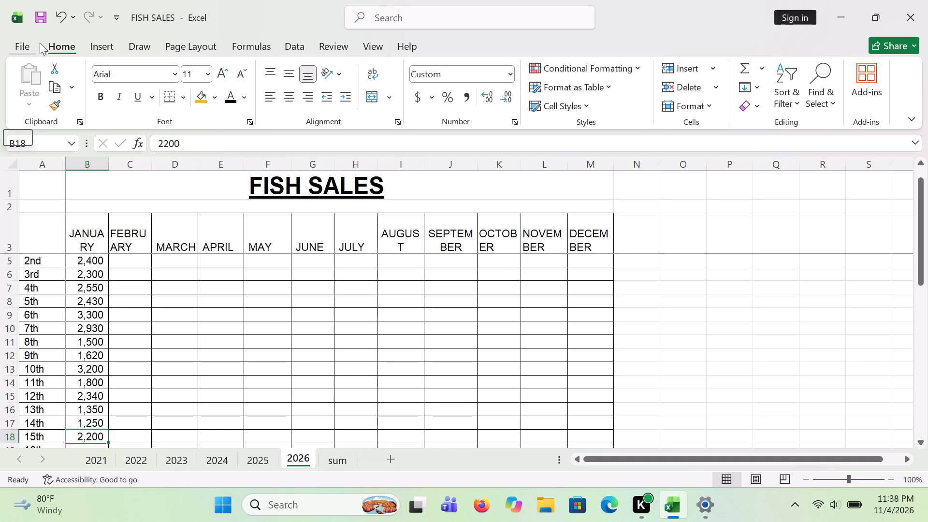
# Enter January 2026 fish sales for the 16th to 20th as 2800, 1810, 2150, 3250 and 1240.
pyautogui.press('Return')
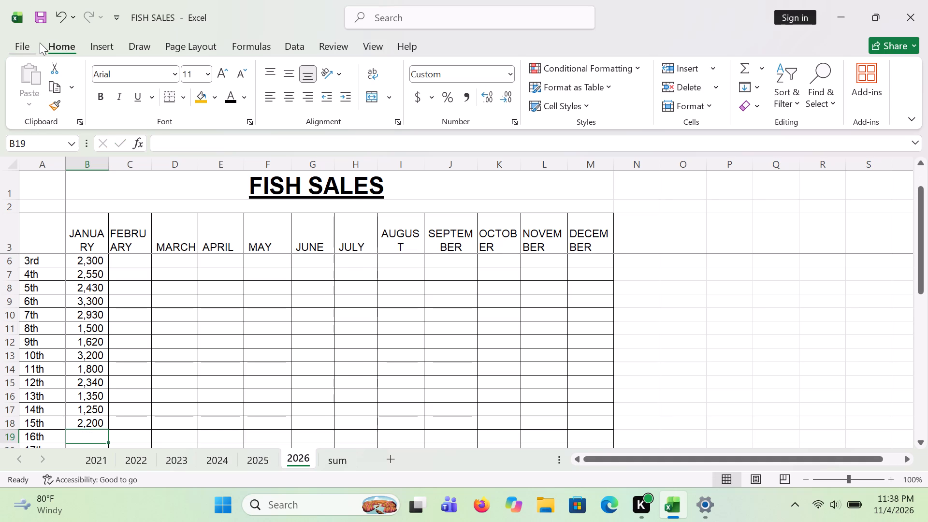
pyautogui.write('28')
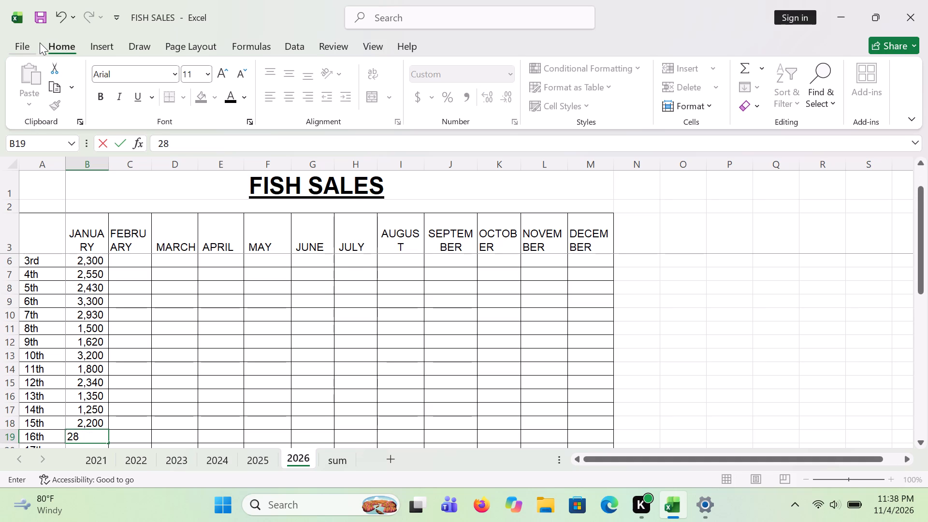
pyautogui.write('00')
pyautogui.press('Return')
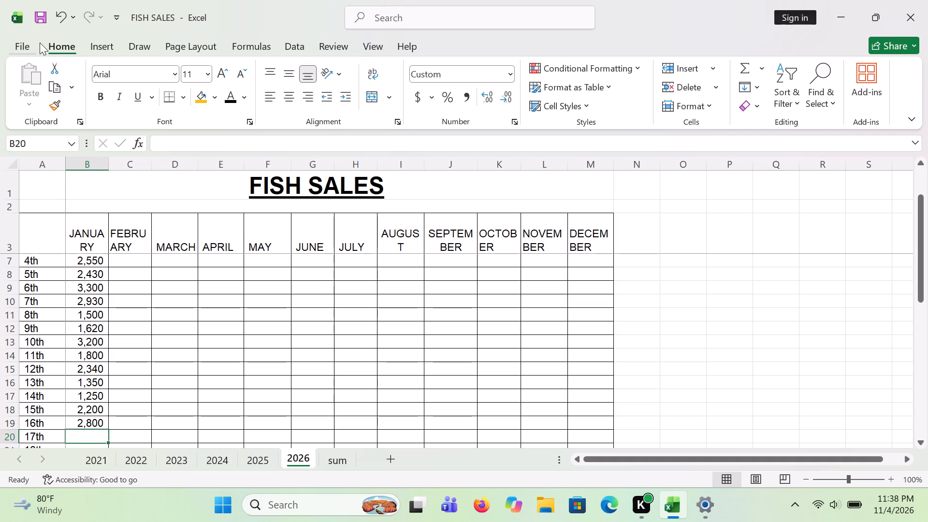
pyautogui.press('1')
pyautogui.write('810')
pyautogui.press('Return')
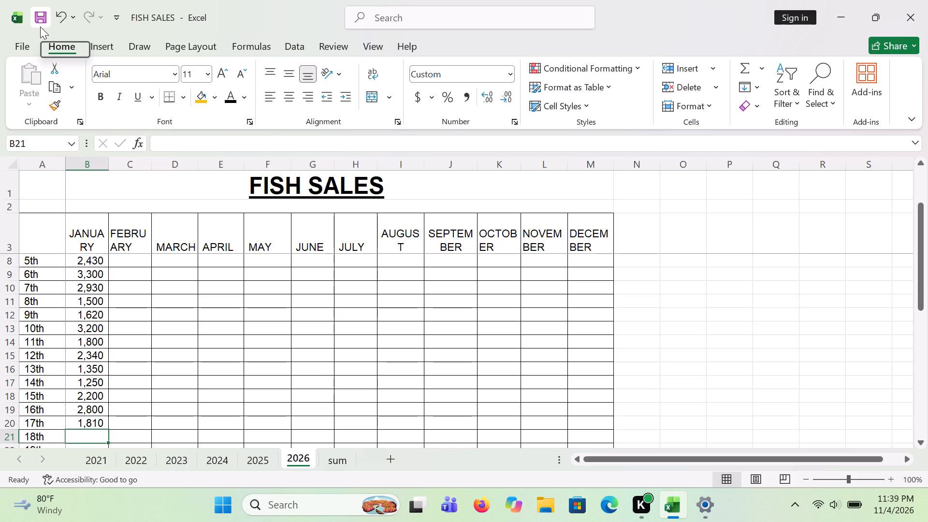
pyautogui.write('21')
pyautogui.write('50')
pyautogui.press('Return')
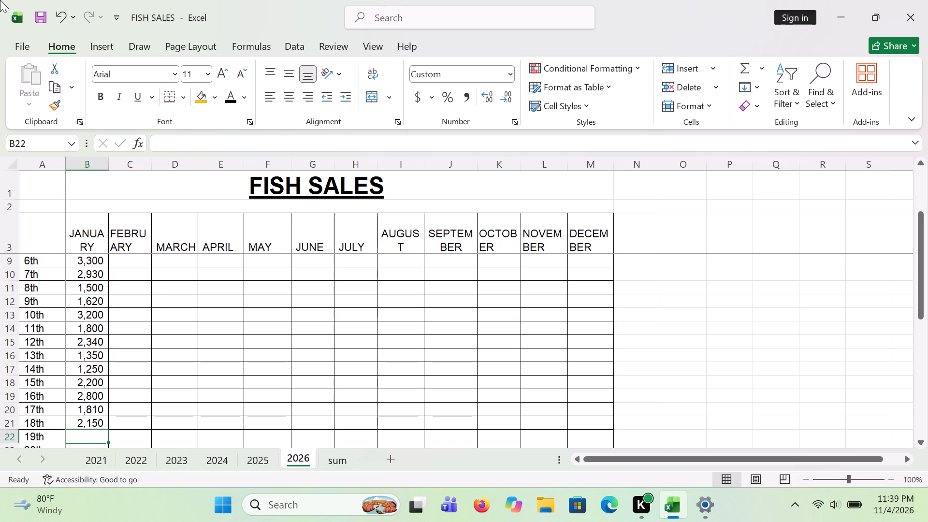
pyautogui.write('32')
pyautogui.write('50')
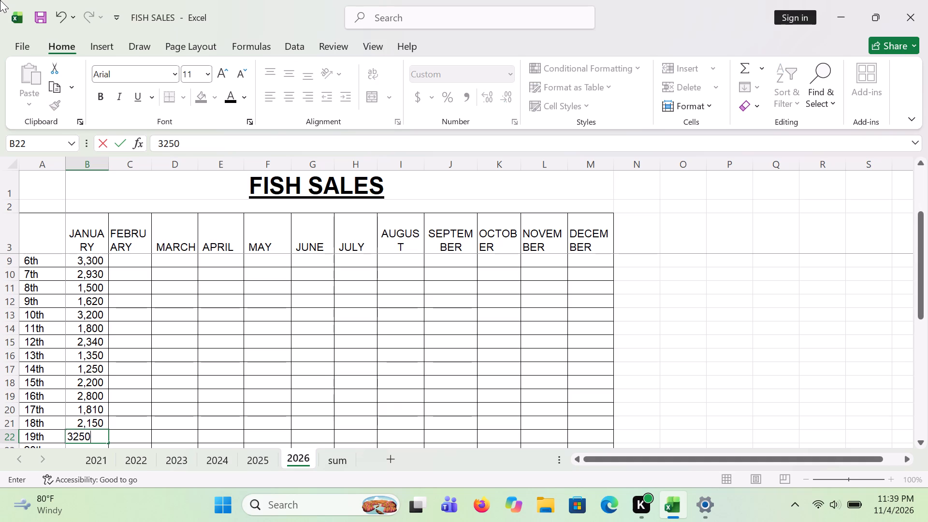
pyautogui.press('Return')
pyautogui.write('12')
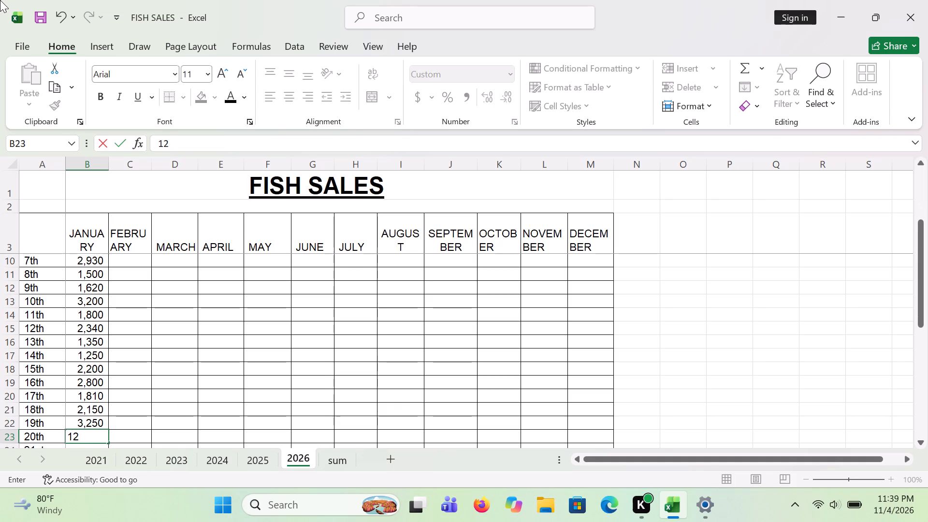
pyautogui.press('4')
pyautogui.press('0')
pyautogui.press('Return')
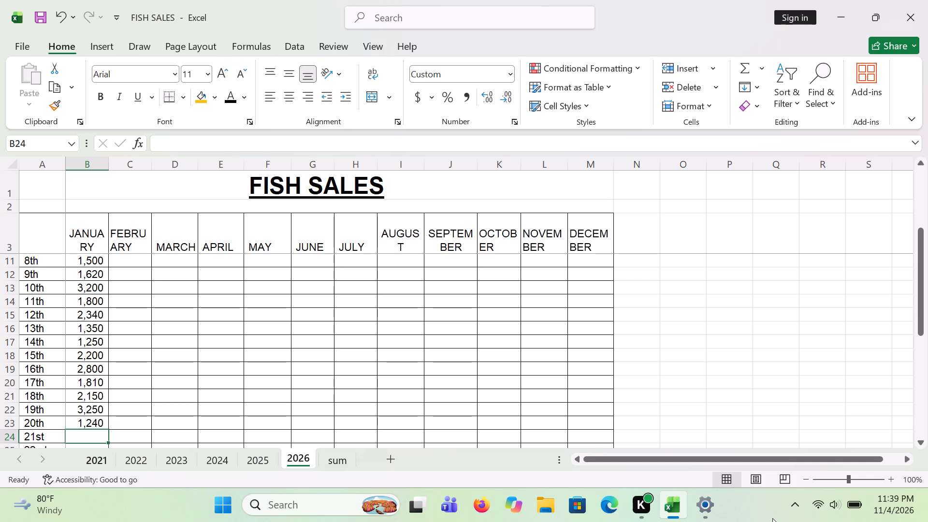
# Save the workbook with the January sales entered through the 20th.
pyautogui.click(39, 21)
pyautogui.click(284, 409)
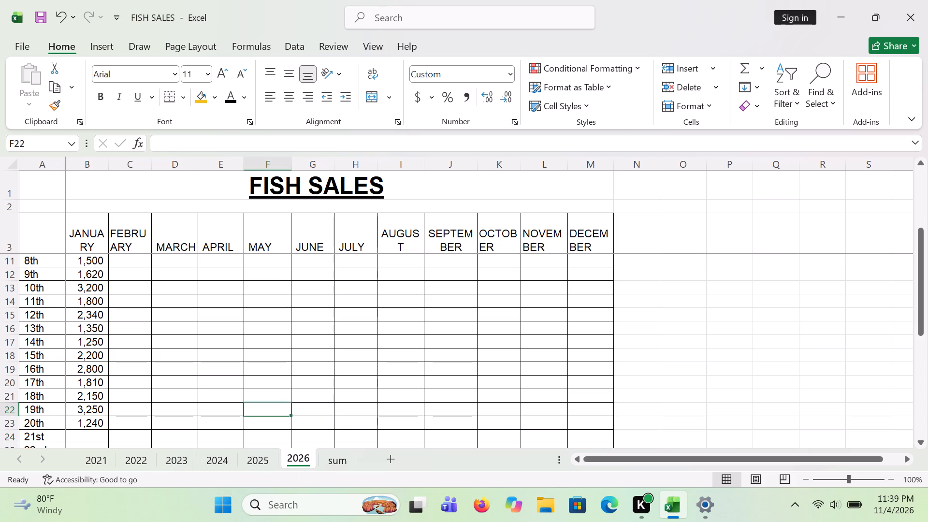
# Enter January 2026 fish sales for the 21st, 22nd and 23rd as 2100, 1600 and 1400.
pyautogui.scroll(-2, 205, 372)
pyautogui.click(99, 354)
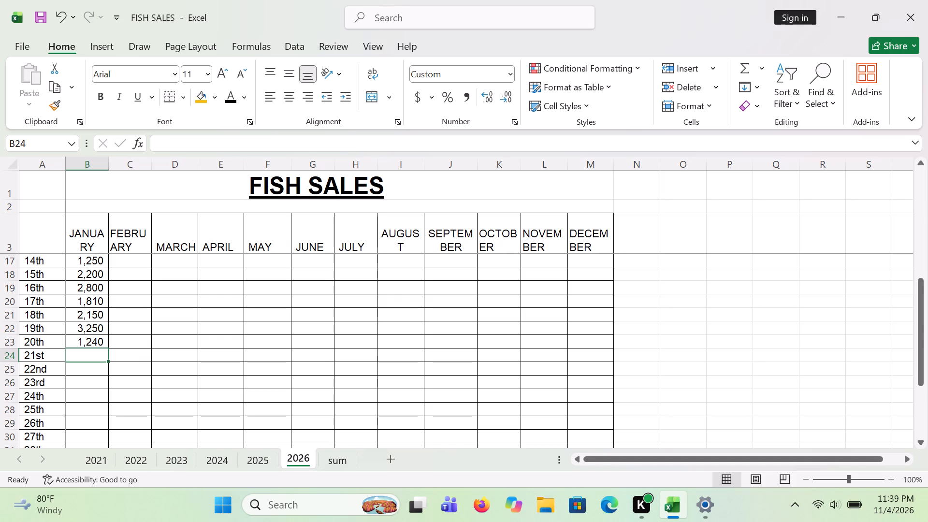
pyautogui.write('21')
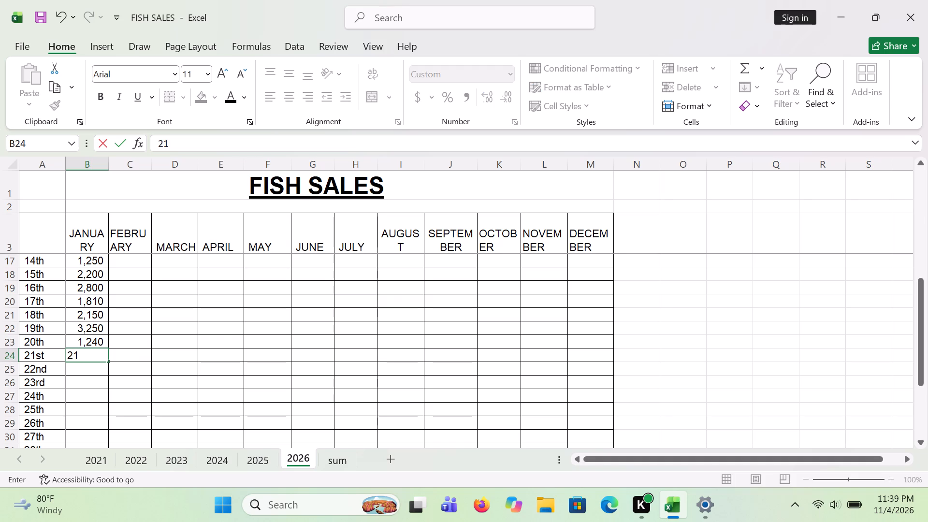
pyautogui.write('00')
pyautogui.press('Return')
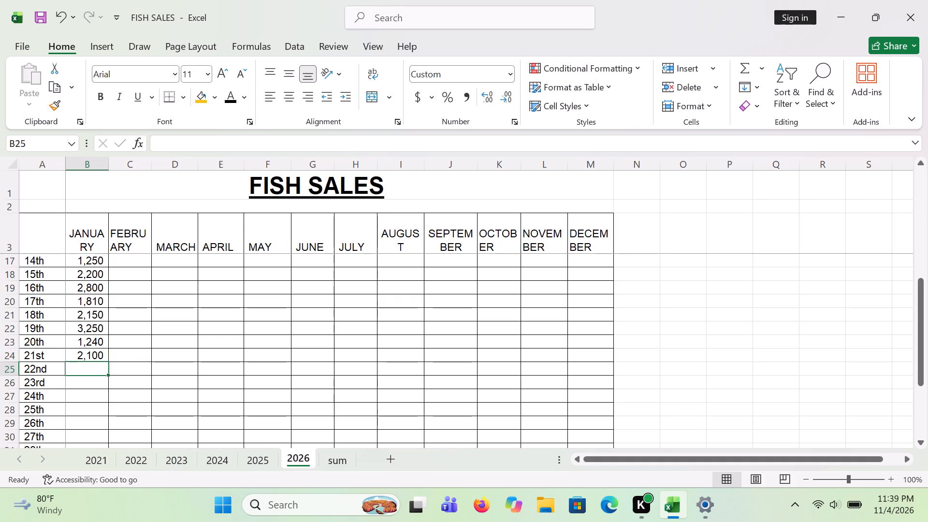
pyautogui.press('1')
pyautogui.write('600')
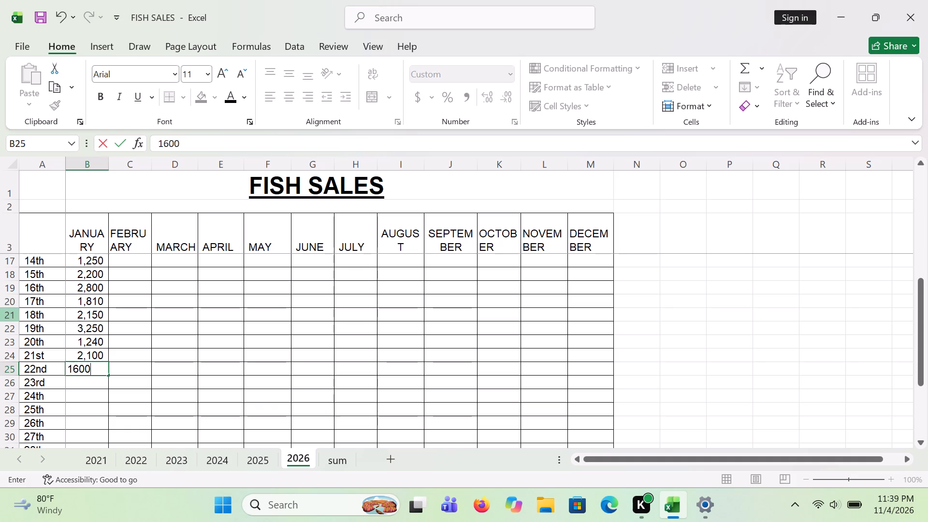
pyautogui.press('Return')
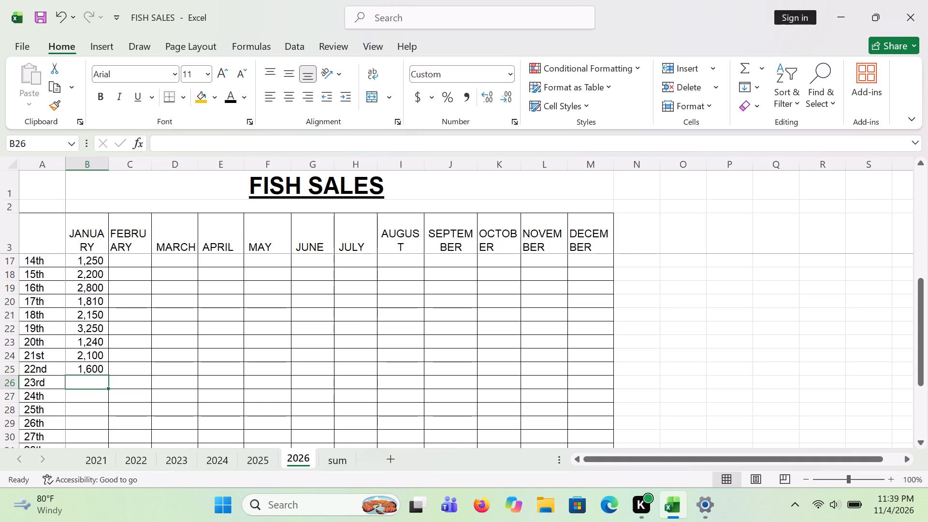
pyautogui.press('1')
pyautogui.write('400')
pyautogui.press('Return')
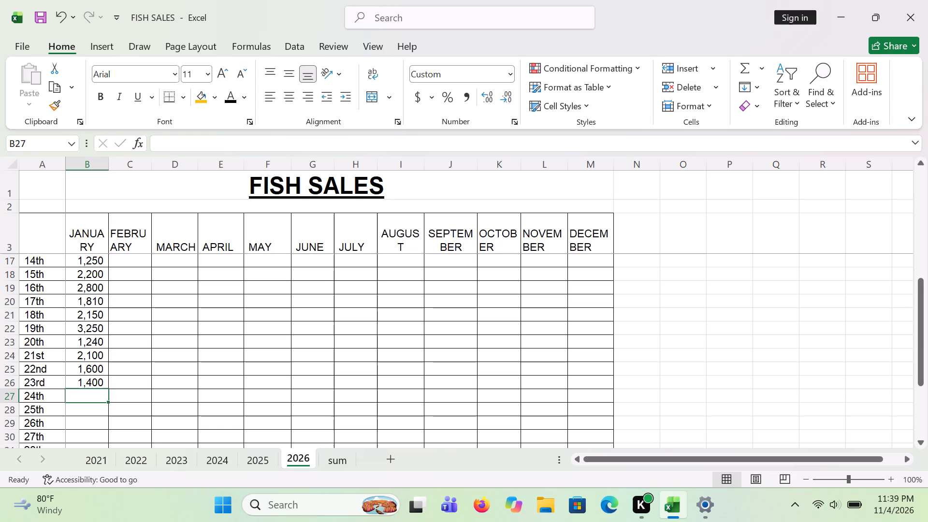
# Enter January 2026 fish sales for the 24th, 25th and 26th as 2270, 1280 and 1400.
pyautogui.write('2270')
pyautogui.press('Return')
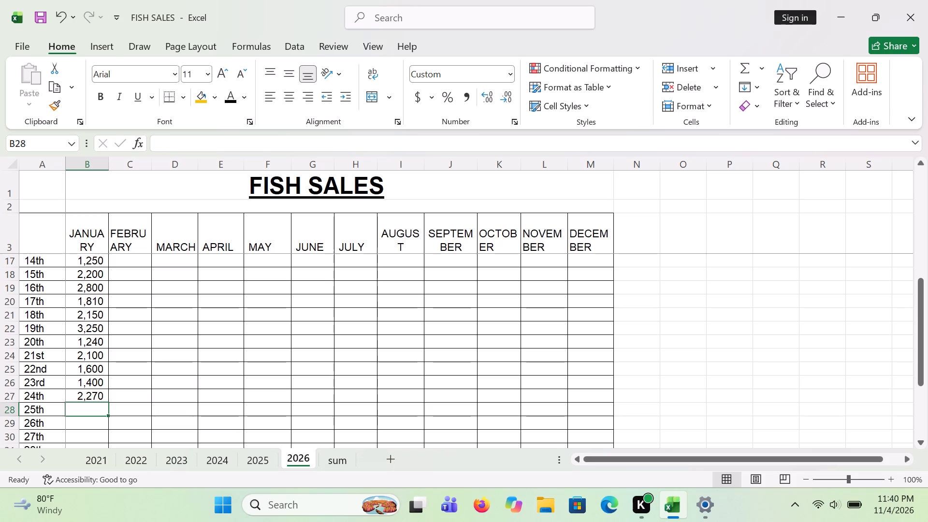
pyautogui.write('128')
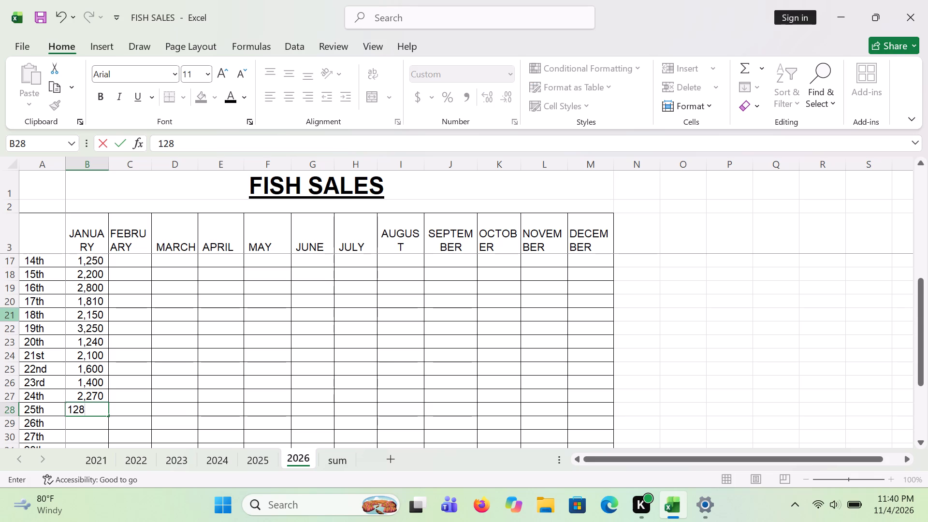
pyautogui.press('0')
pyautogui.press('Return')
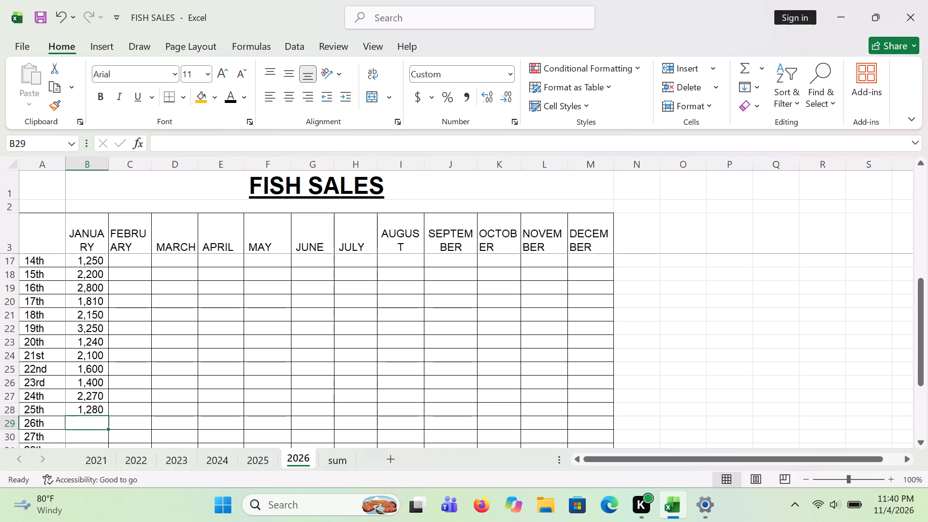
pyautogui.press('1')
pyautogui.write('400')
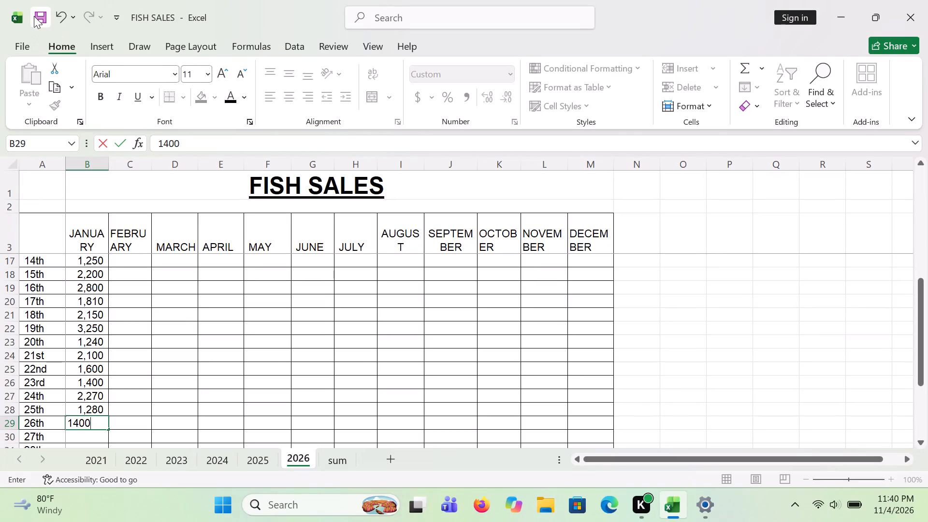
# Save the workbook with the January sales entered through the 26th.
pyautogui.click(37, 16)
pyautogui.press('Return')
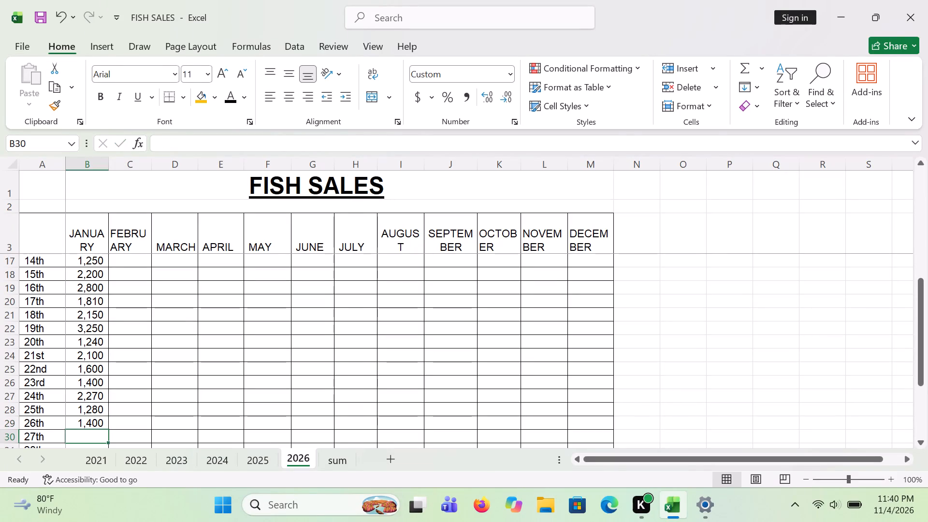
# Enter January 2026 fish sales for the 27th to 31st as 1220, 1750, 1250, 1500 and 1380.
pyautogui.write('1220')
pyautogui.press('Return')
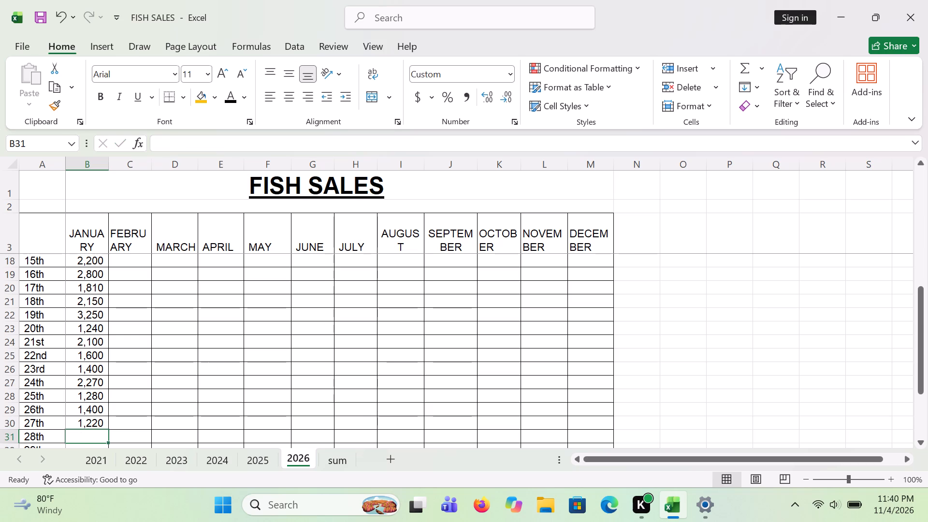
pyautogui.press('1')
pyautogui.write('750')
pyautogui.press('Return')
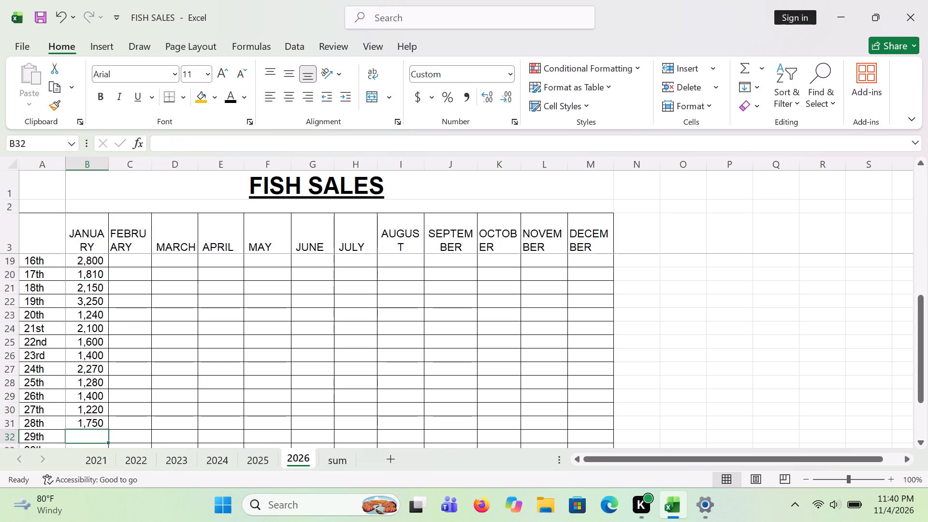
pyautogui.write('1250')
pyautogui.press('Return')
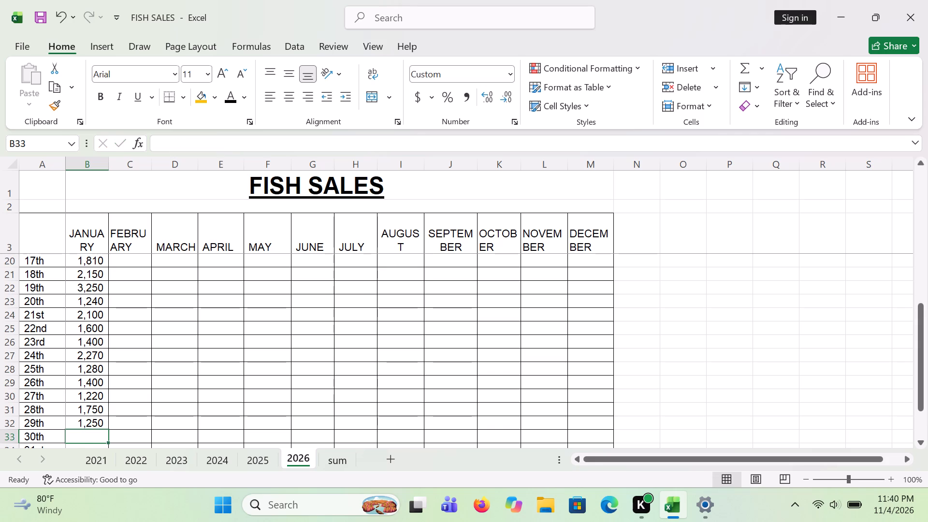
pyautogui.press('1')
pyautogui.write('500')
pyautogui.press('Return')
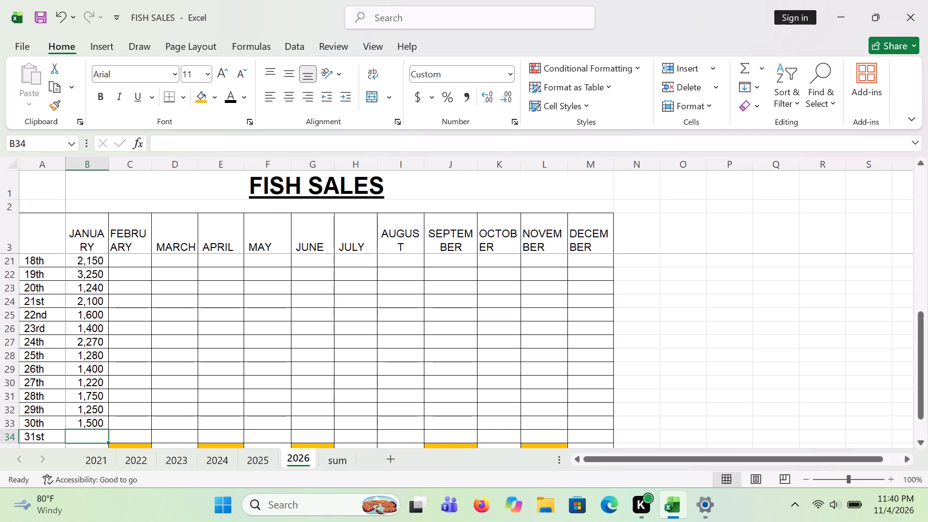
pyautogui.press('1')
pyautogui.press('3')
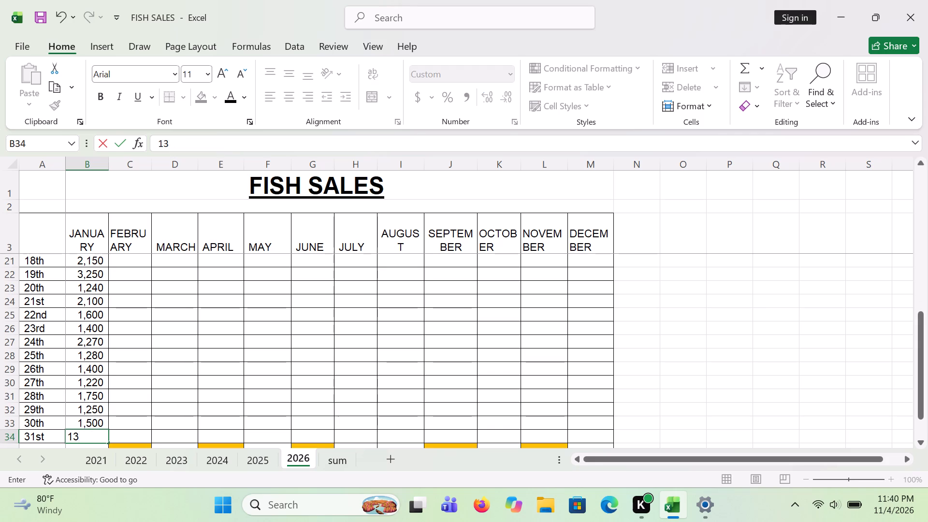
pyautogui.press('8')
pyautogui.press('0')
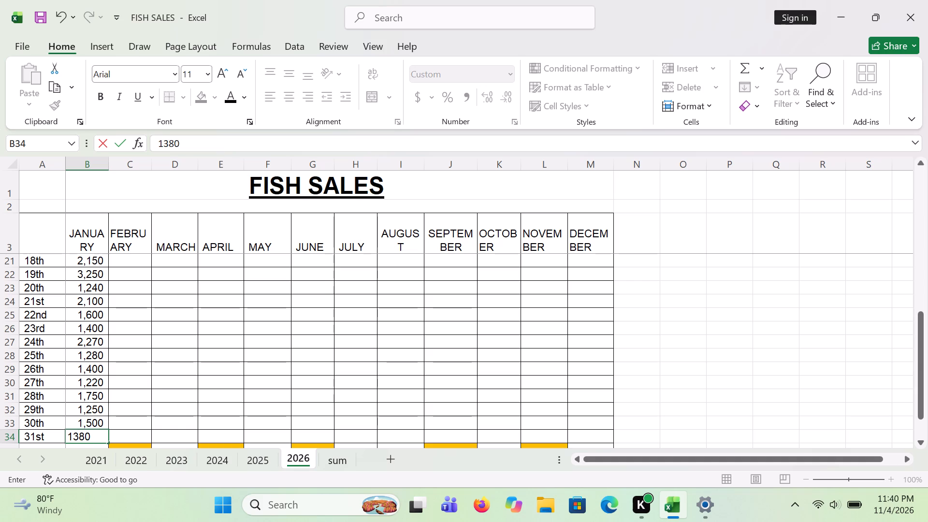
pyautogui.press('Return')
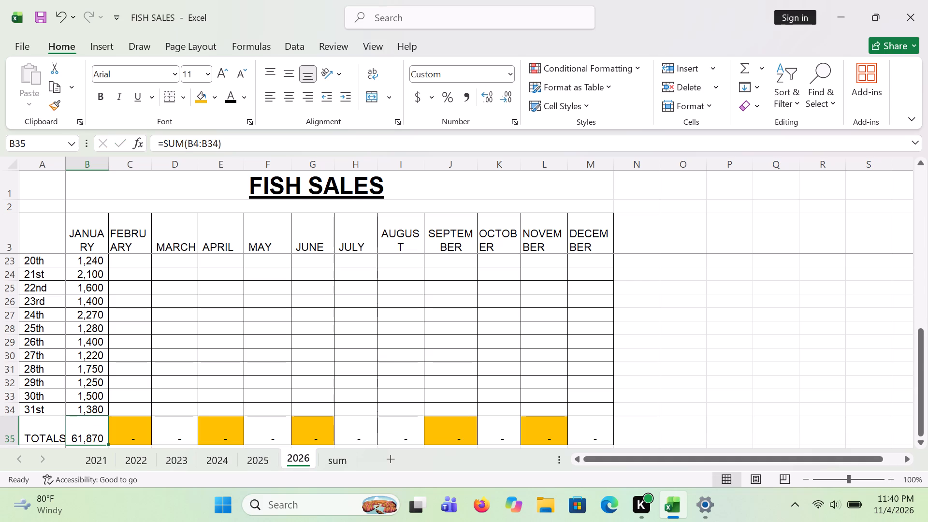
# Review the January 2026 daily sales entries and the January cell in the TOTALS row.
pyautogui.scroll(2, 231, 289)
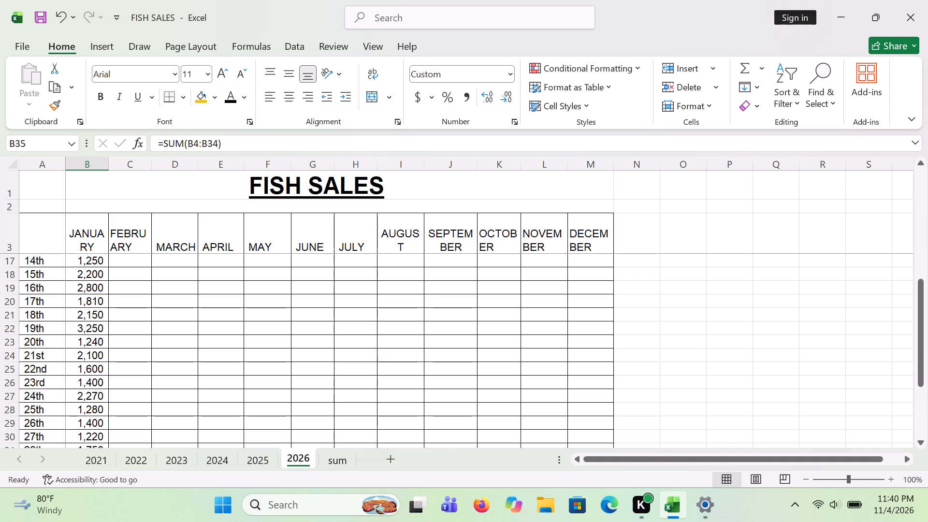
pyautogui.scroll(6, 231, 289)
pyautogui.scroll(-3, 231, 289)
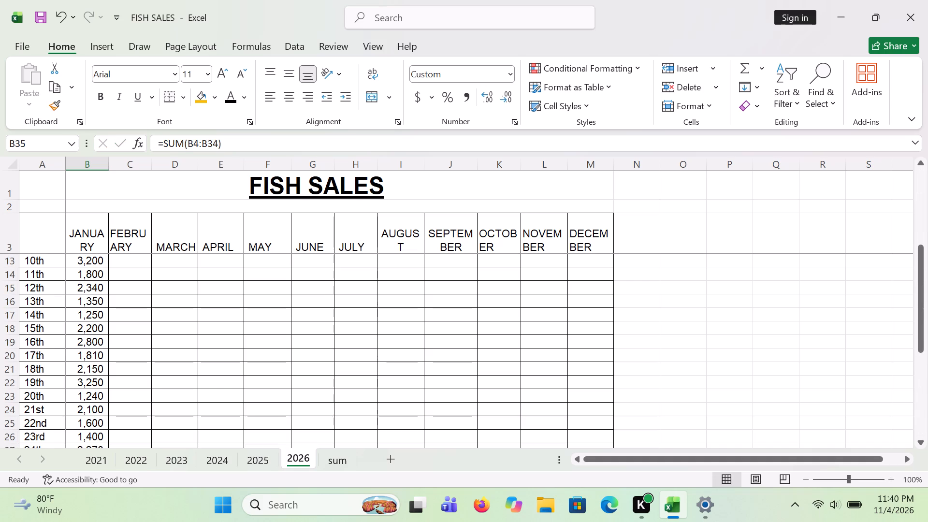
pyautogui.scroll(-3, 116, 333)
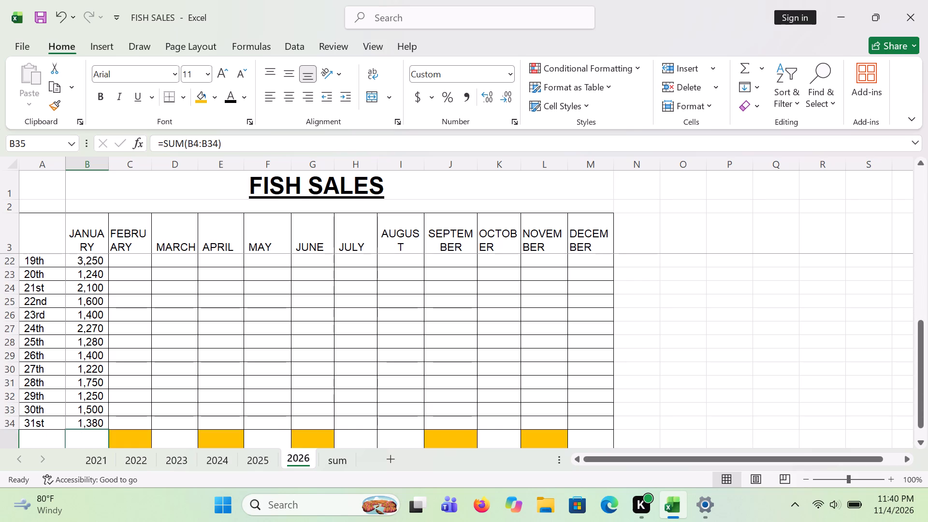
pyautogui.click(98, 366)
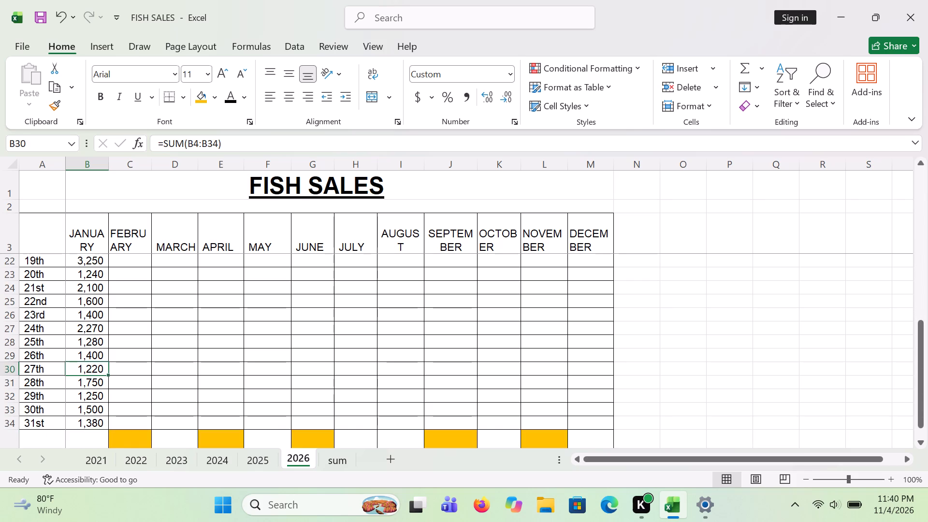
pyautogui.click(95, 386)
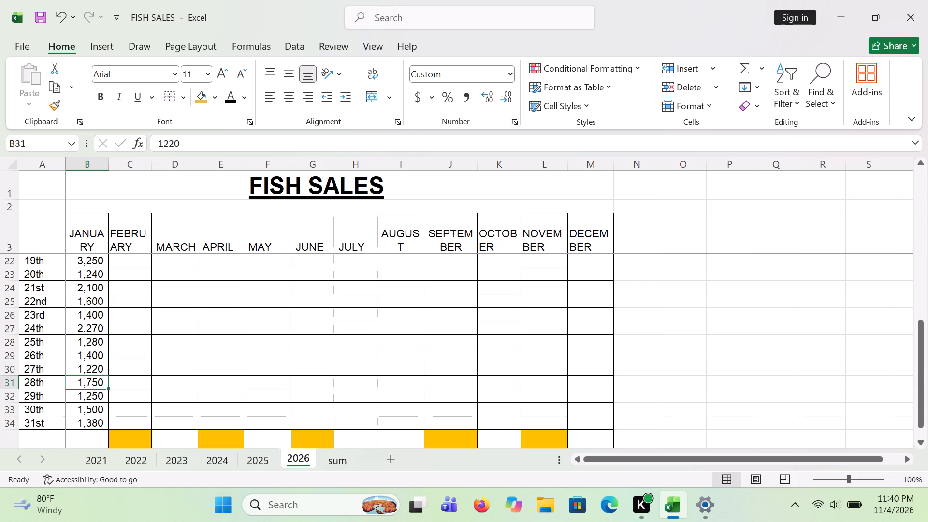
pyautogui.scroll(-2, 262, 362)
pyautogui.scroll(1, 262, 362)
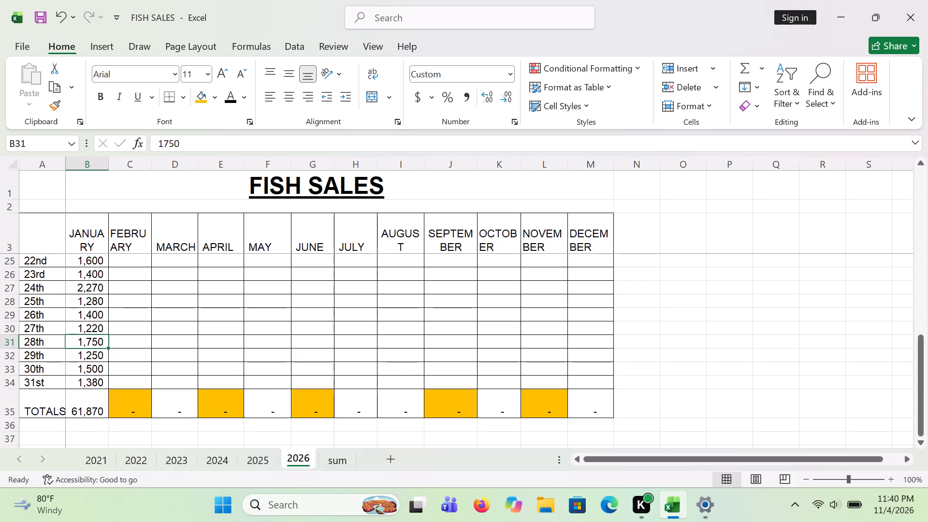
pyautogui.scroll(15, 262, 362)
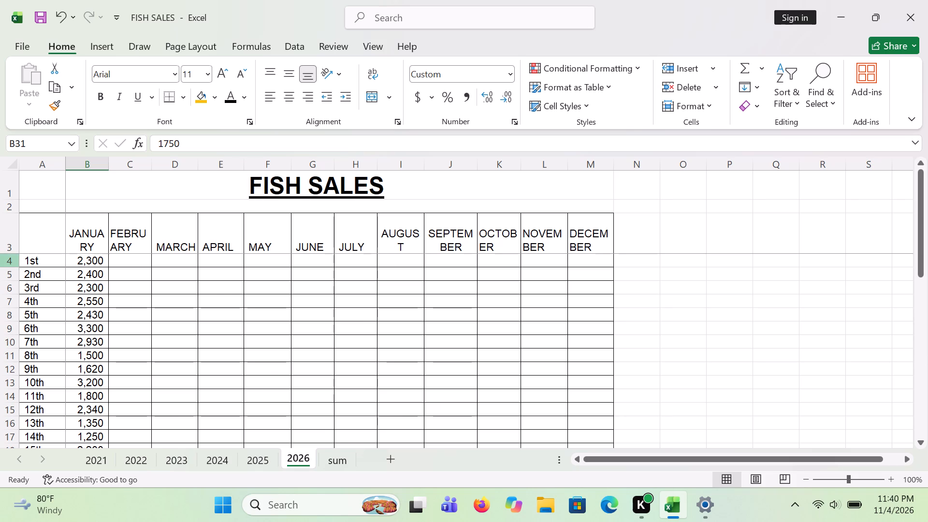
# Enter February 2026 fish sales for the 1st and 2nd as 3020 and 1250.
pyautogui.click(127, 255)
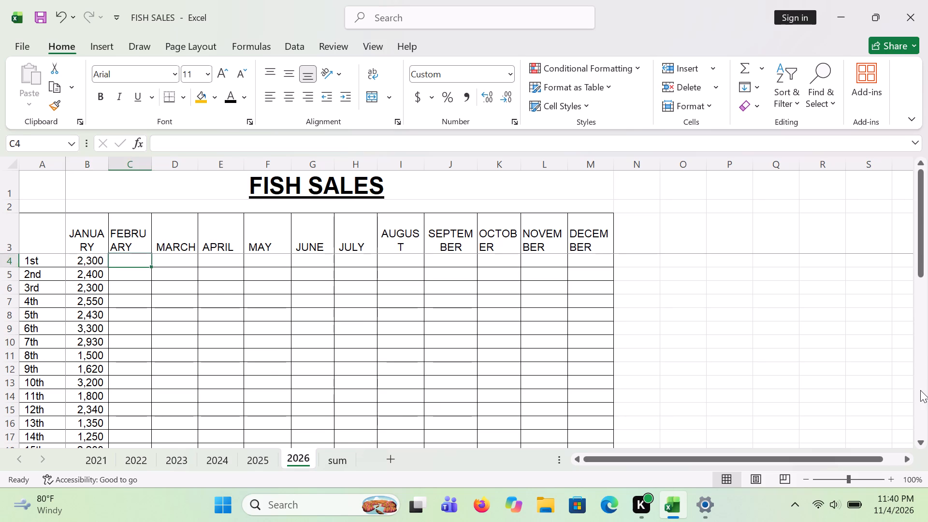
pyautogui.write('302')
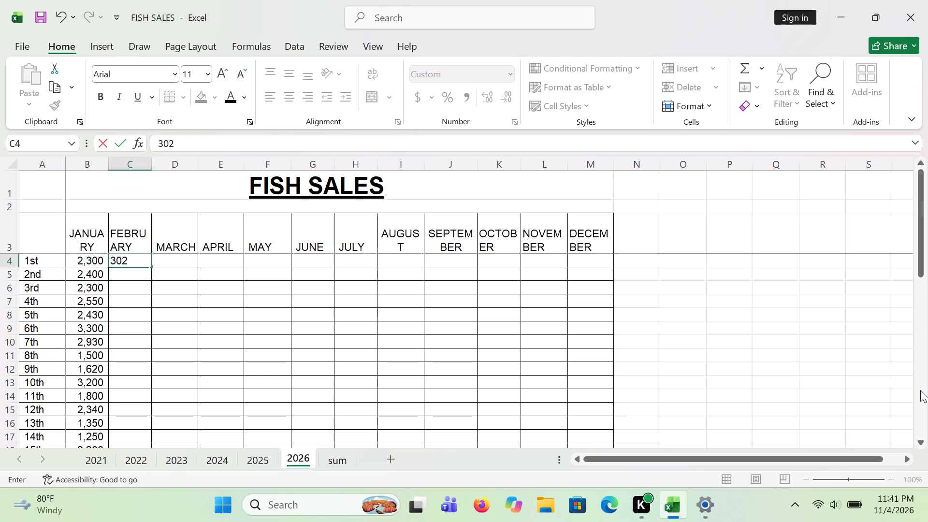
pyautogui.press('0')
pyautogui.press('Return')
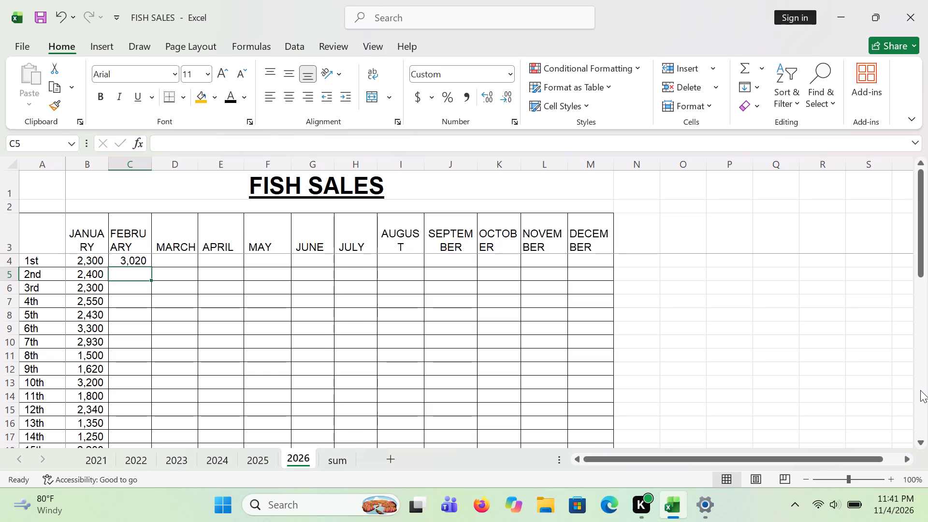
pyautogui.write('12')
pyautogui.write('50')
pyautogui.press('Return')
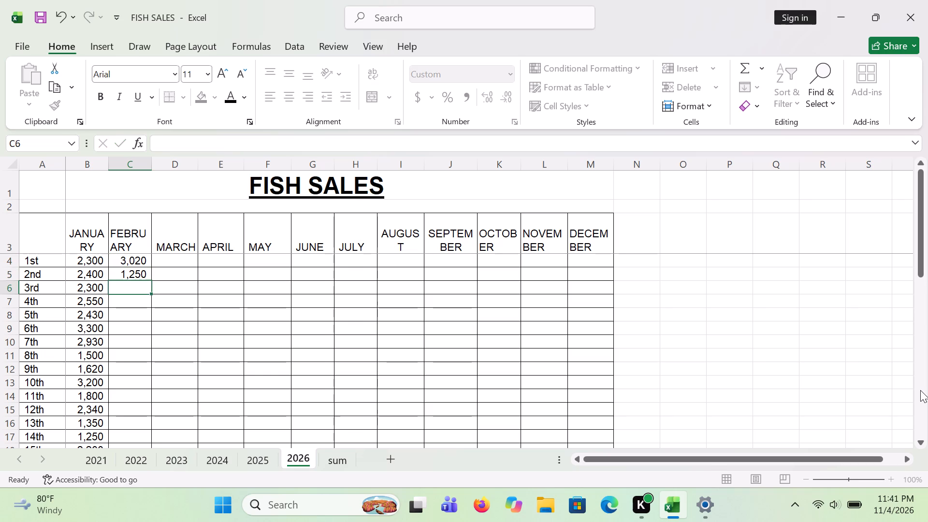
# Change the February 2026 sales figure for the 1st to 2020.
pyautogui.press('Up')
pyautogui.press('Up')
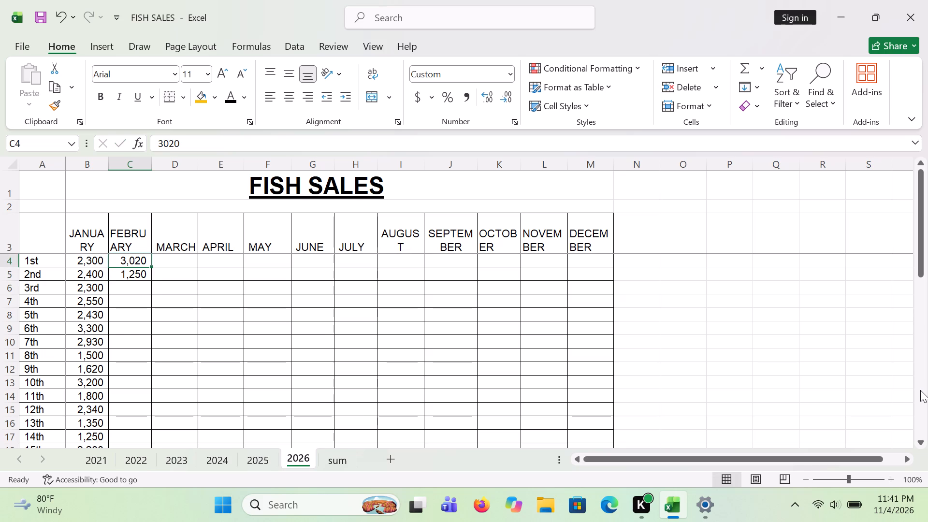
pyautogui.write('202')
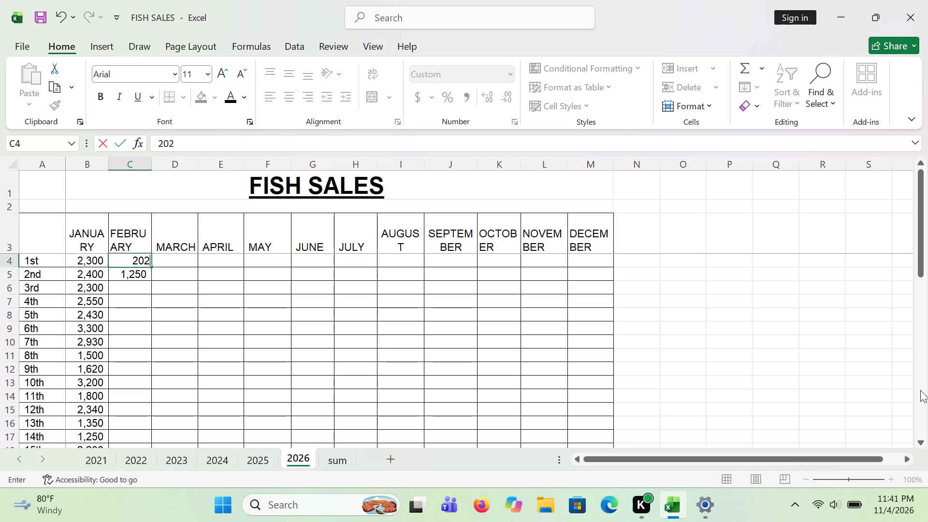
pyautogui.press('0')
pyautogui.press('Return')
pyautogui.press('Return')
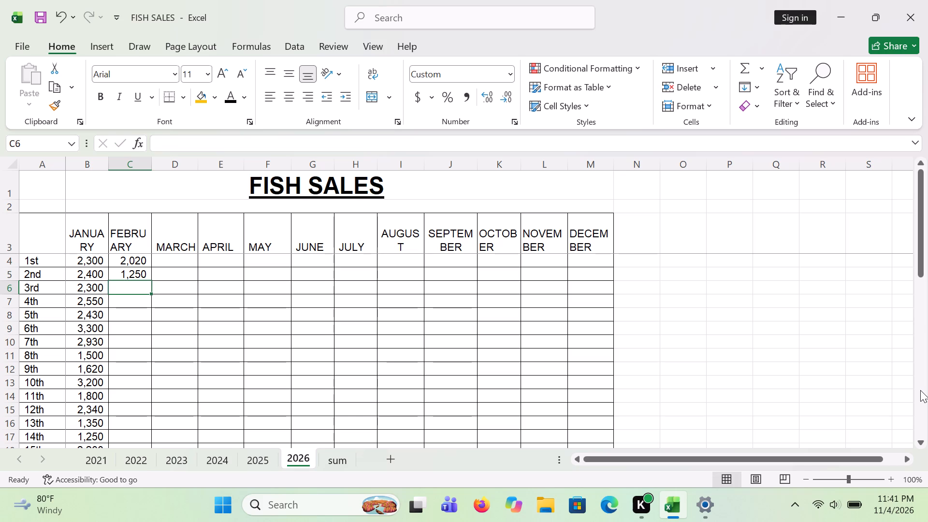
# Enter February 2026 fish sales for the 3rd and 4th as 1650 and 2550.
pyautogui.press('1')
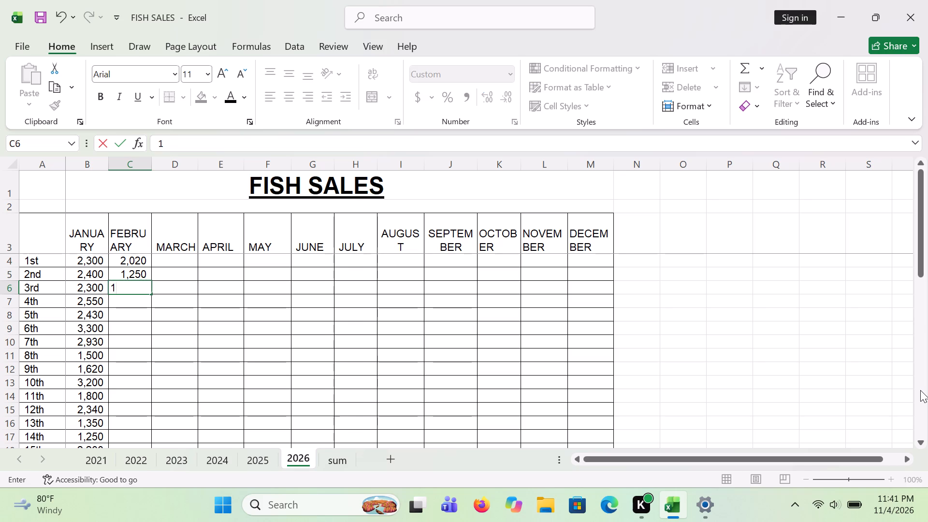
pyautogui.write('65')
pyautogui.press('0')
pyautogui.press('Return')
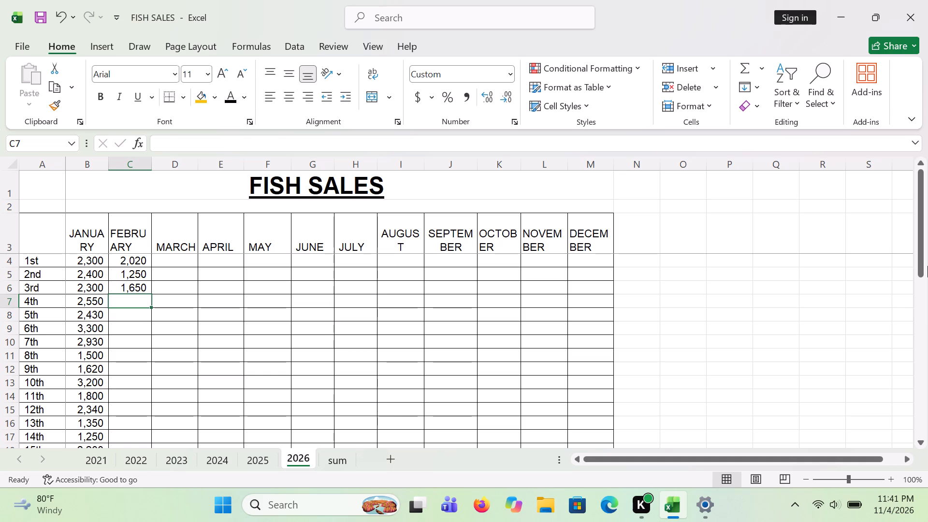
pyautogui.press('2')
pyautogui.press('6')
pyautogui.press('5')
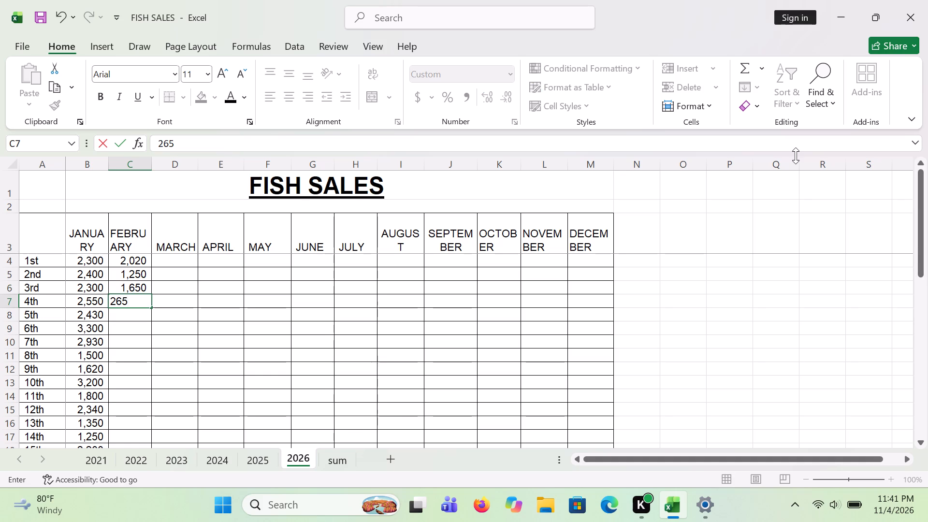
pyautogui.press('BackSpace')
pyautogui.press('BackSpace')
pyautogui.write('55')
pyautogui.press('0')
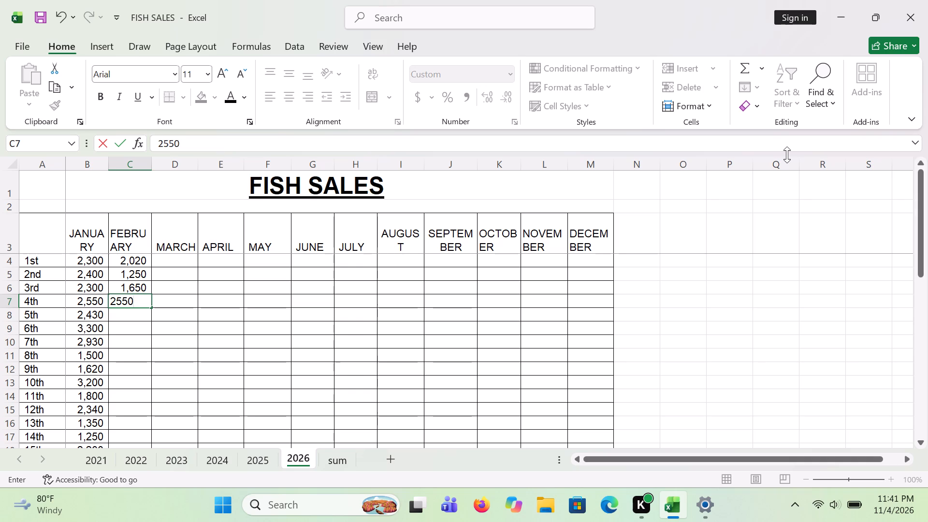
pyautogui.press('Return')
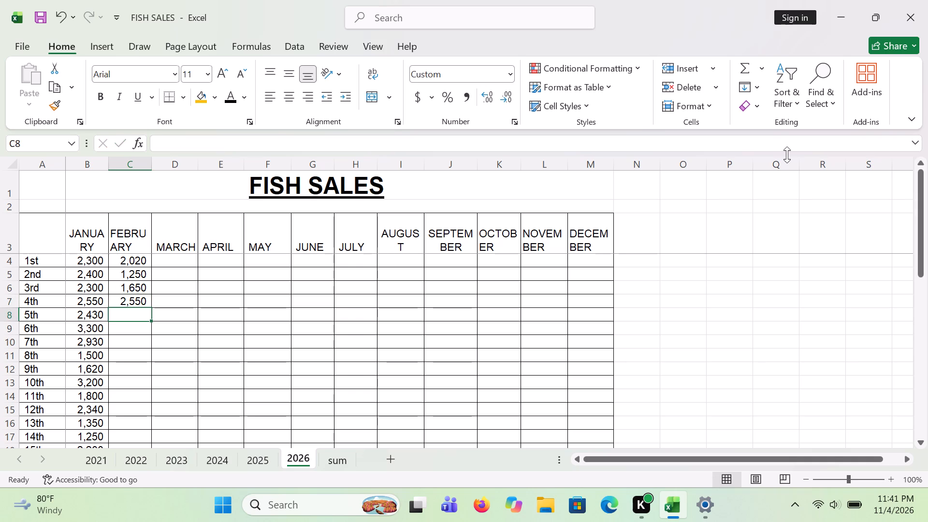
# Enter February 2026 fish sales for the 5th and 6th as 1840 and 1100, and save the workbook.
pyautogui.press('1')
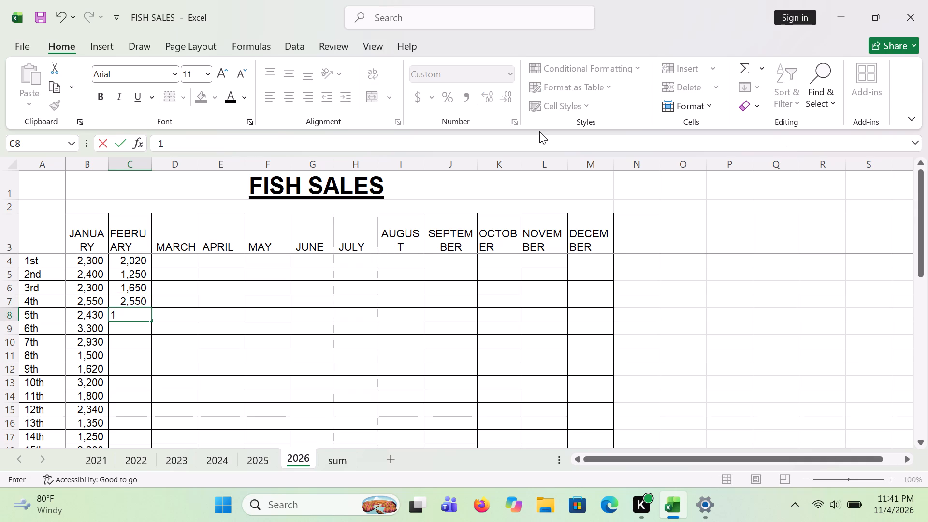
pyautogui.press('8')
pyautogui.hscroll(-1, 539, 131)
pyautogui.press('4')
pyautogui.press('0')
pyautogui.press('Return')
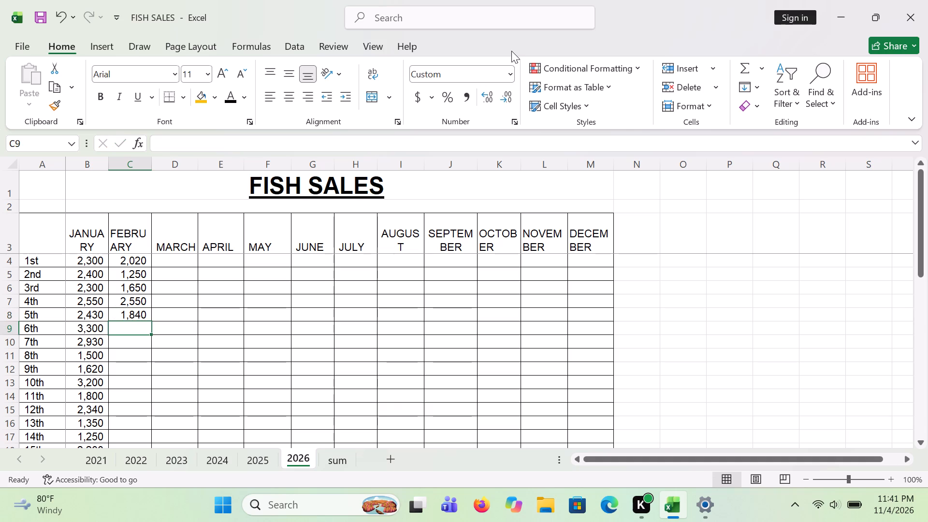
pyautogui.write('11')
pyautogui.write('00')
pyautogui.press('Return')
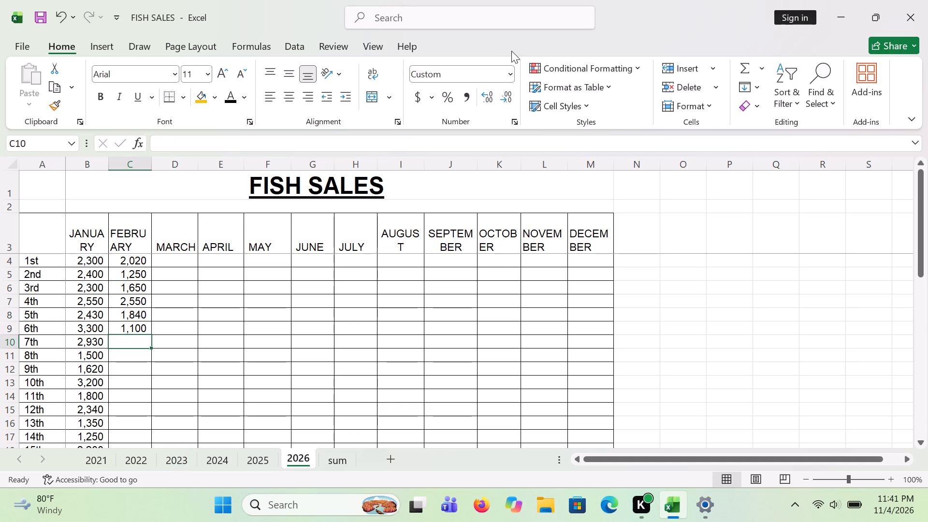
pyautogui.hotkey('ctrl', 's')
# Enter February 2026 fish sales for the 7th to 9th as 1840, 1800 and 1820.
pyautogui.press('1')
pyautogui.write('84')
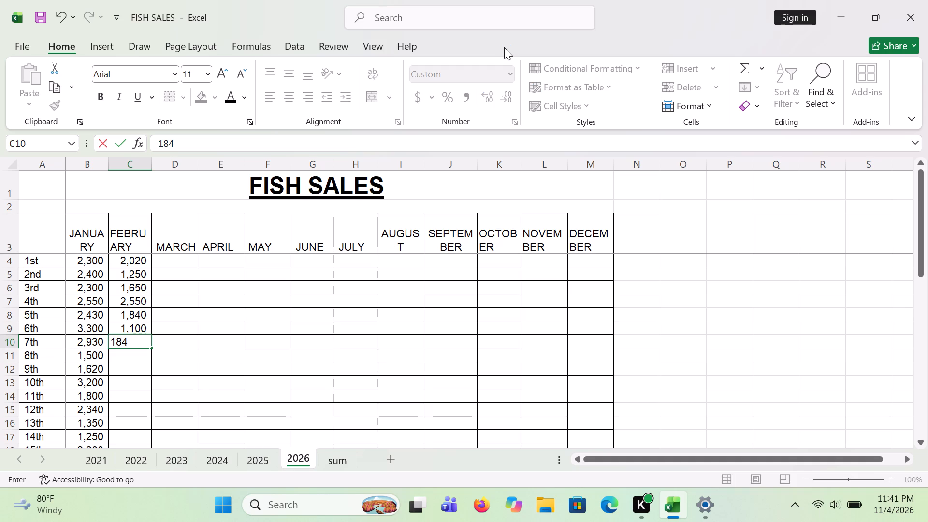
pyautogui.press('0')
pyautogui.press('Return')
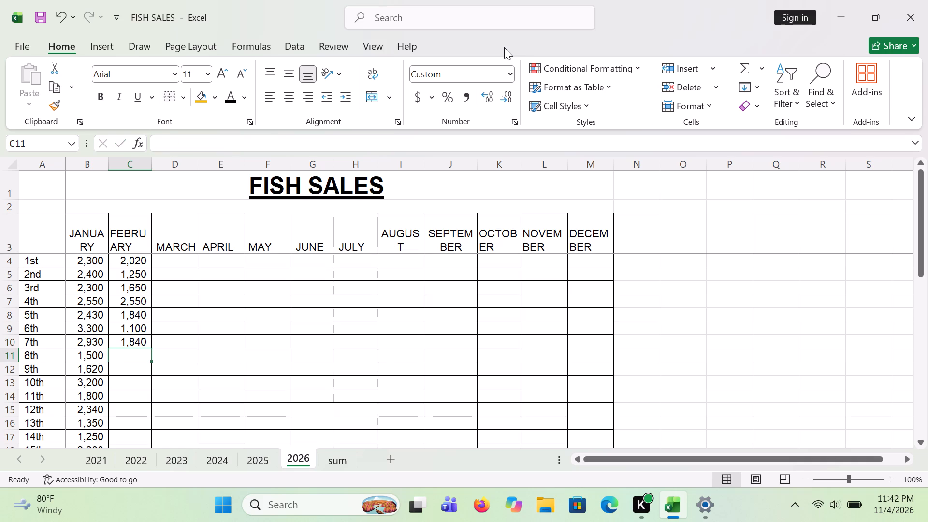
pyautogui.press('1')
pyautogui.press('8')
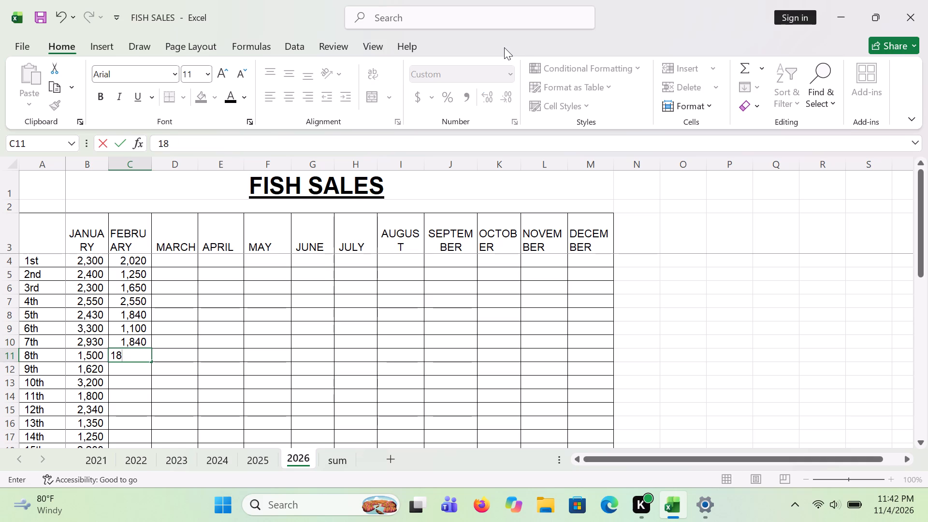
pyautogui.write('00')
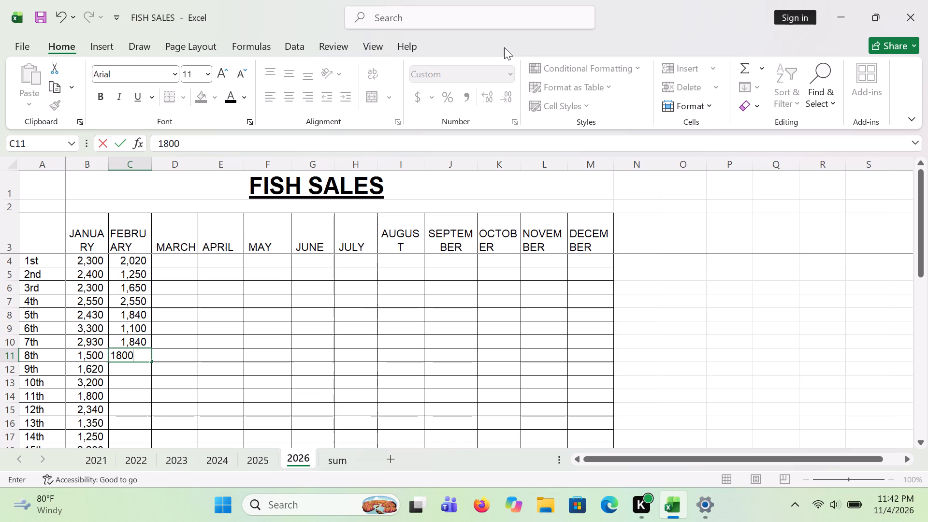
pyautogui.press('Return')
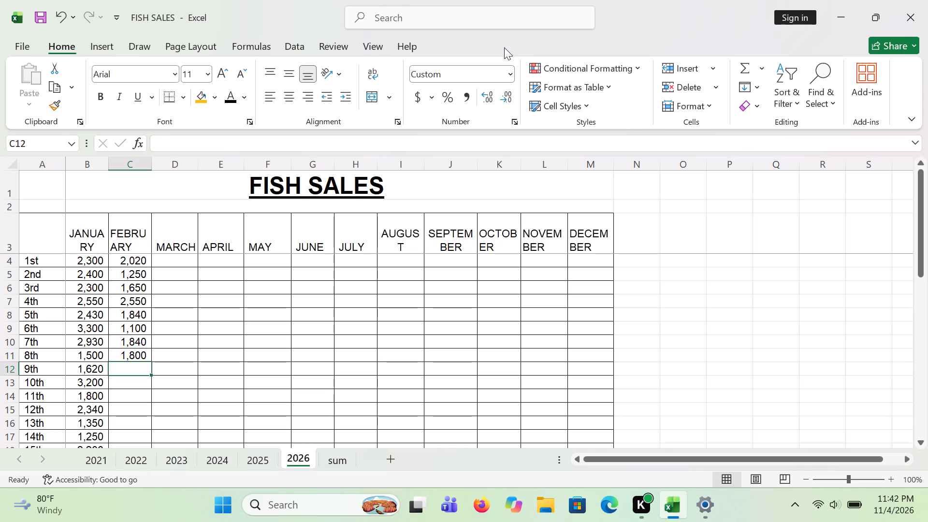
pyautogui.write('1820')
pyautogui.press('Return')
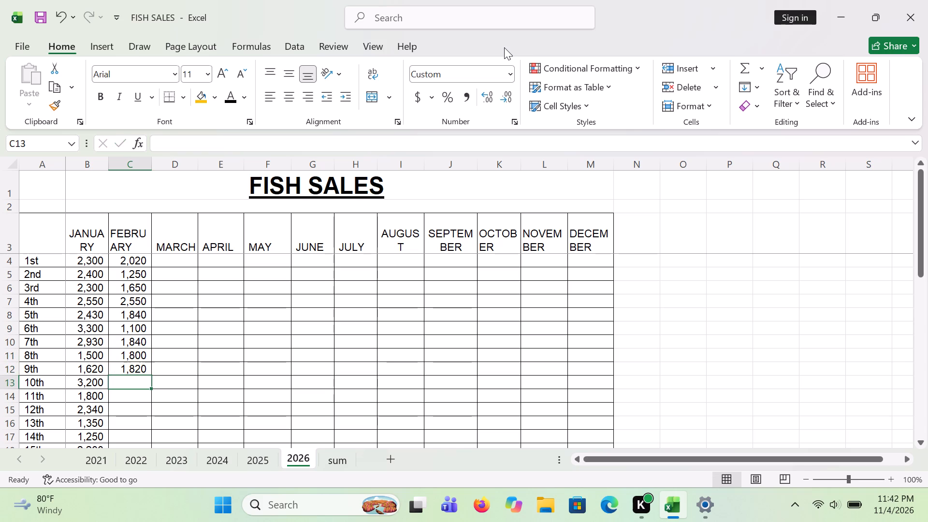
# Enter February 2026 fish sales for the 10th to 12th as 2760, 1130 and 2120, and save the workbook.
pyautogui.press('2')
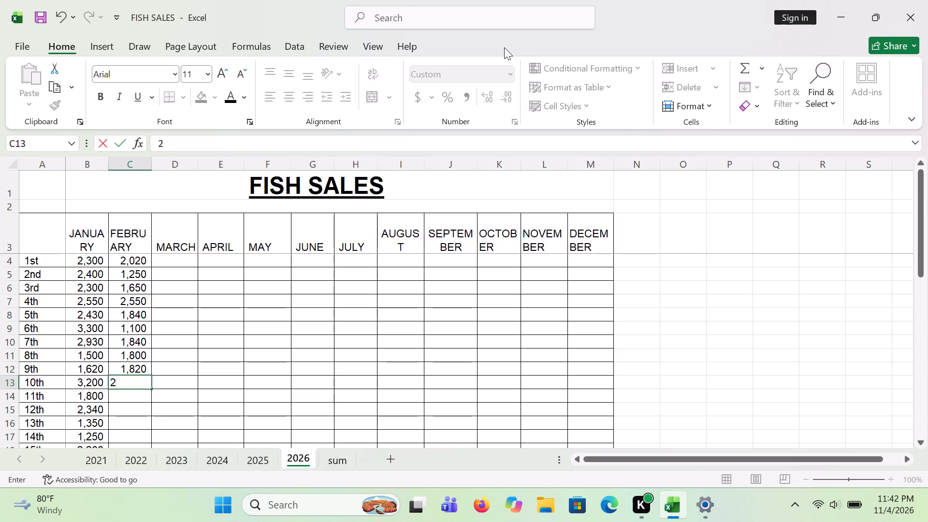
pyautogui.write('76')
pyautogui.press('0')
pyautogui.press('Return')
pyautogui.write('1130')
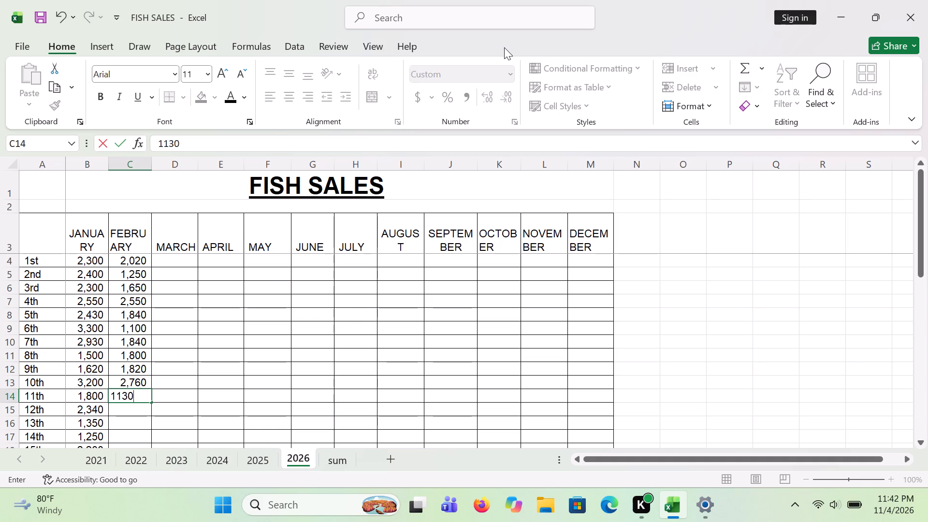
pyautogui.press('Return')
pyautogui.write('2120')
pyautogui.press('Return')
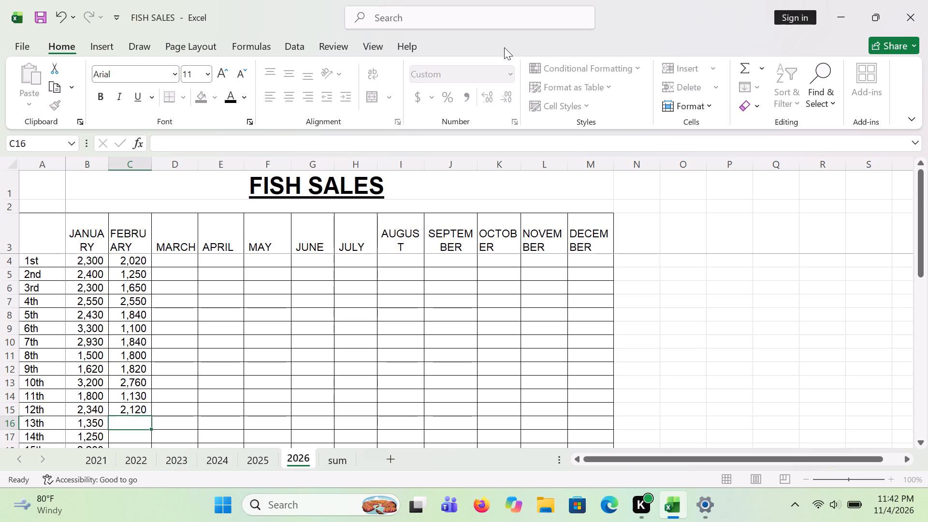
pyautogui.click(36, 15)
# Enter February 2026 fish sales for the 13th and 14th as 2520 and 2160.
pyautogui.scroll(-2, 167, 401)
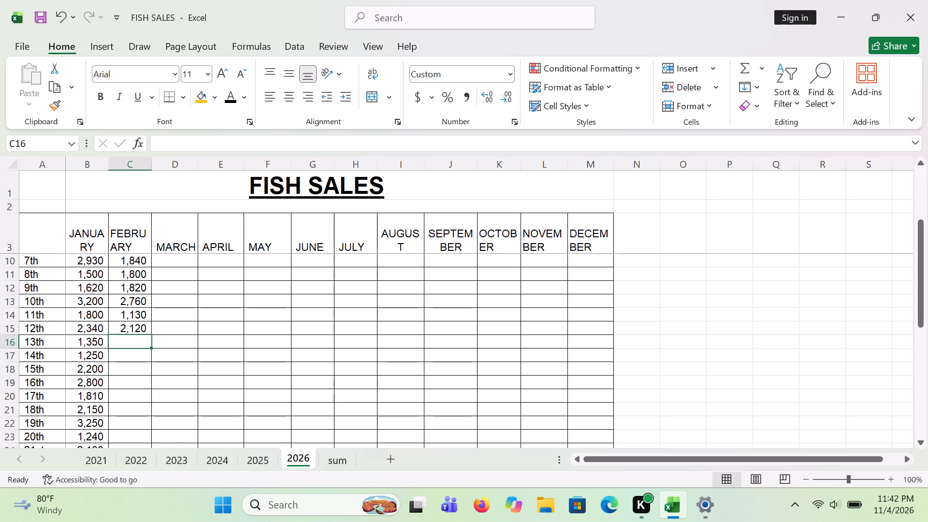
pyautogui.click(139, 362)
pyautogui.click(143, 341)
pyautogui.press('2')
pyautogui.write('52')
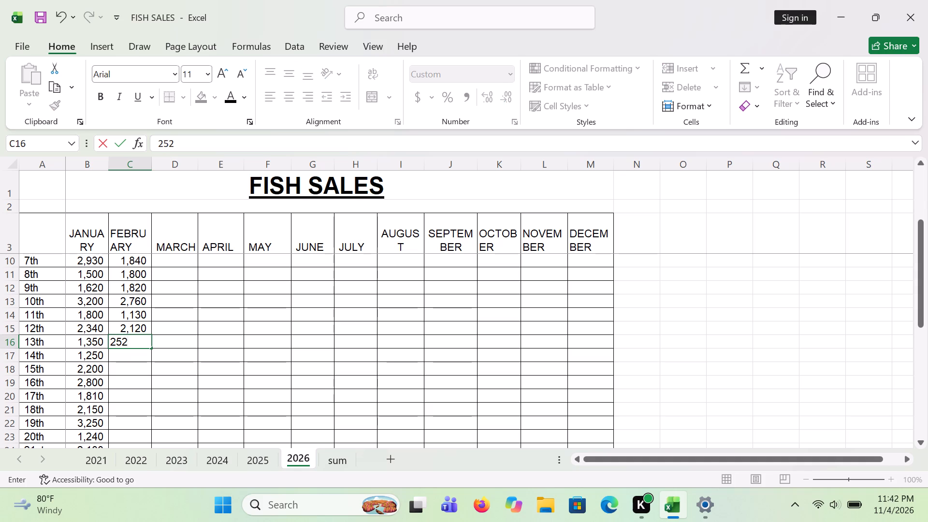
pyautogui.press('0')
pyautogui.press('Return')
pyautogui.write('21')
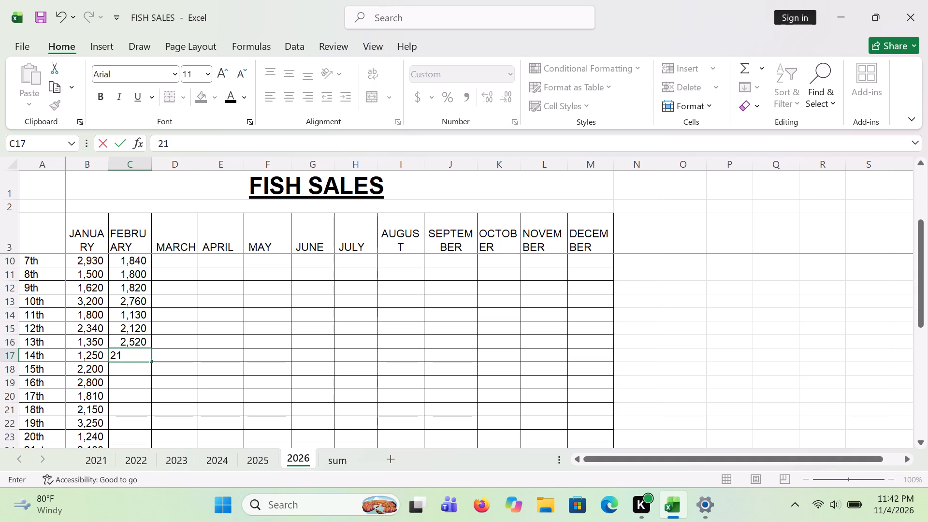
pyautogui.write('60')
pyautogui.press('Return')
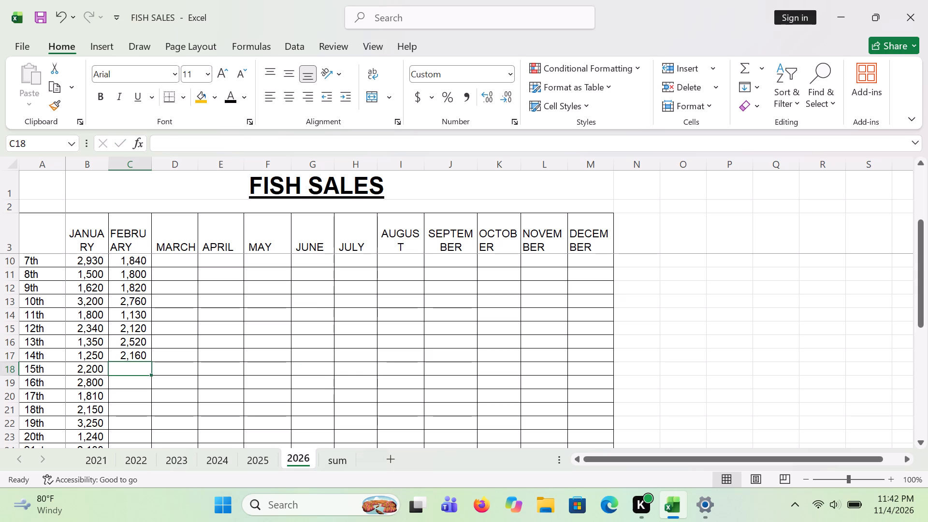
# Enter February 2026 fish sales for the 15th to 17th as 1100, 2400 and 2100.
pyautogui.write('1100')
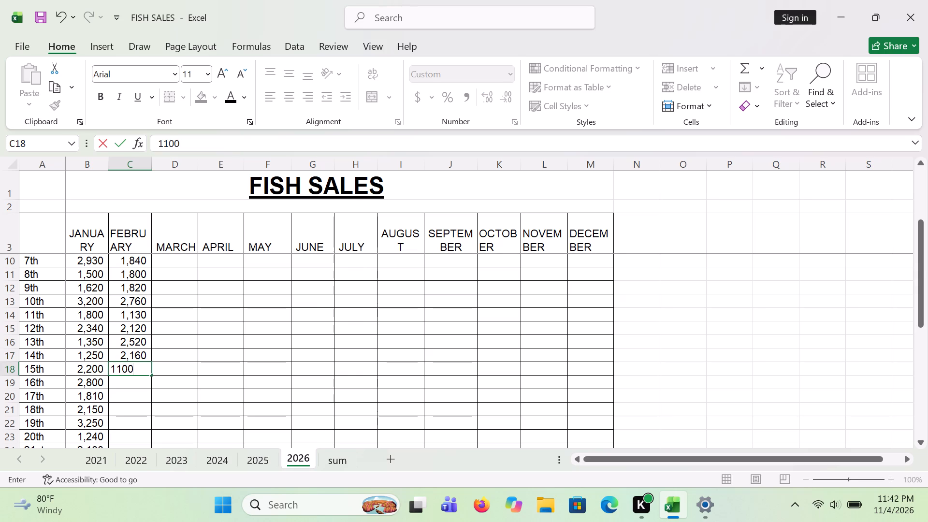
pyautogui.press('Return')
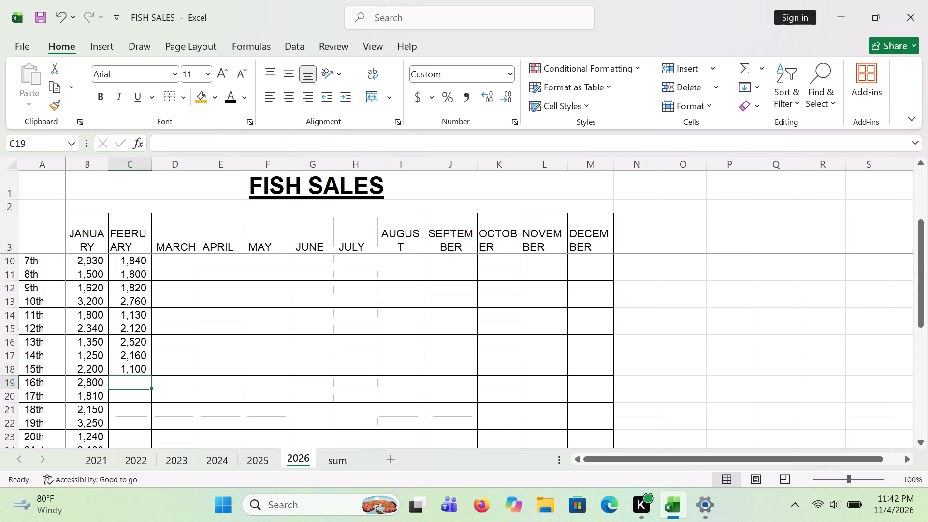
pyautogui.write('2400')
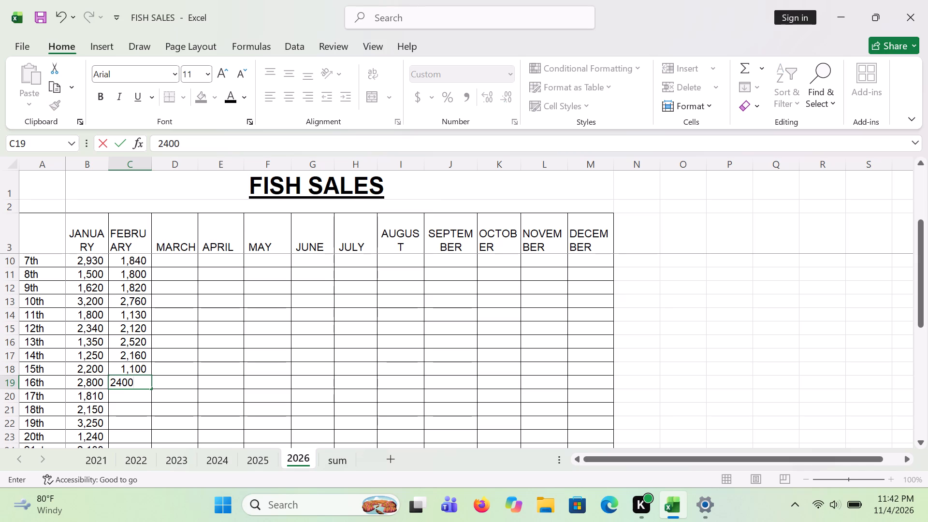
pyautogui.press('Return')
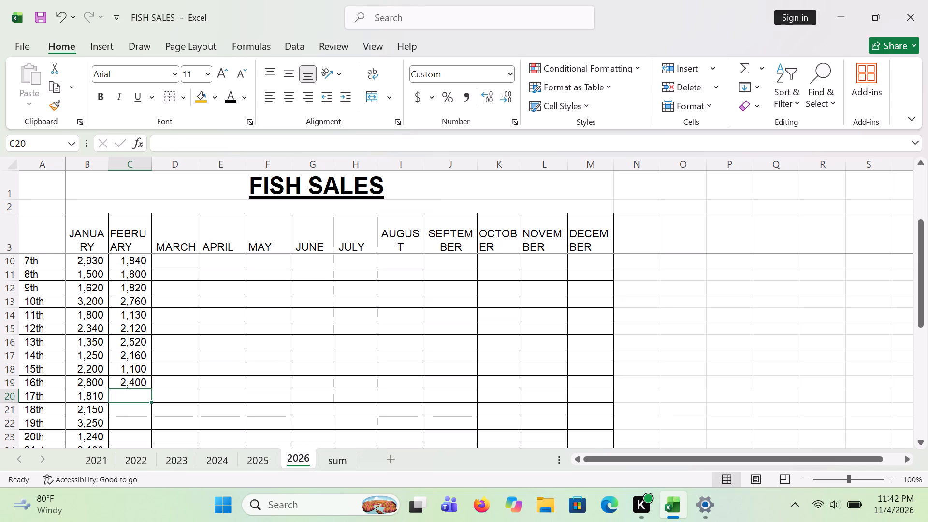
pyautogui.write('21')
pyautogui.write('00')
pyautogui.press('Return')
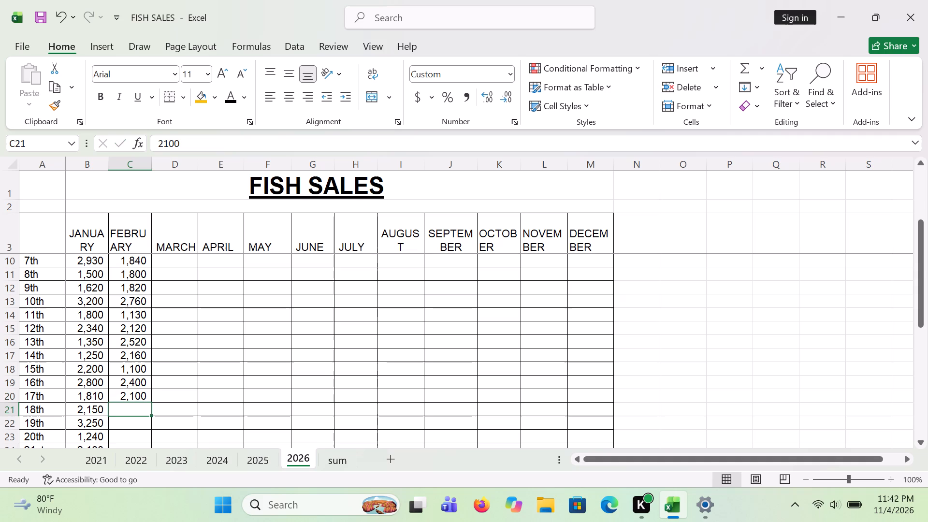
# Enter February 2026 fish sales for the 18th as 2280 and save the workbook.
pyautogui.press('2')
pyautogui.press('2')
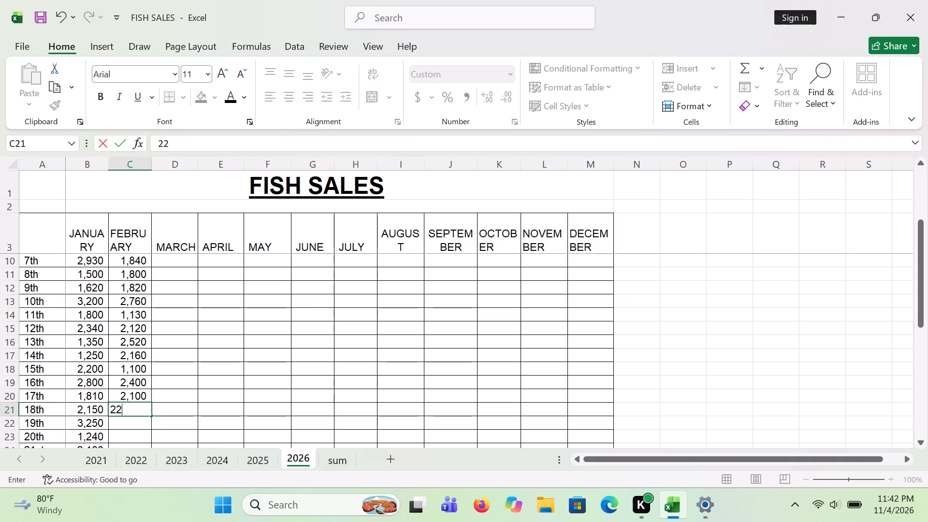
pyautogui.write('80')
pyautogui.press('Return')
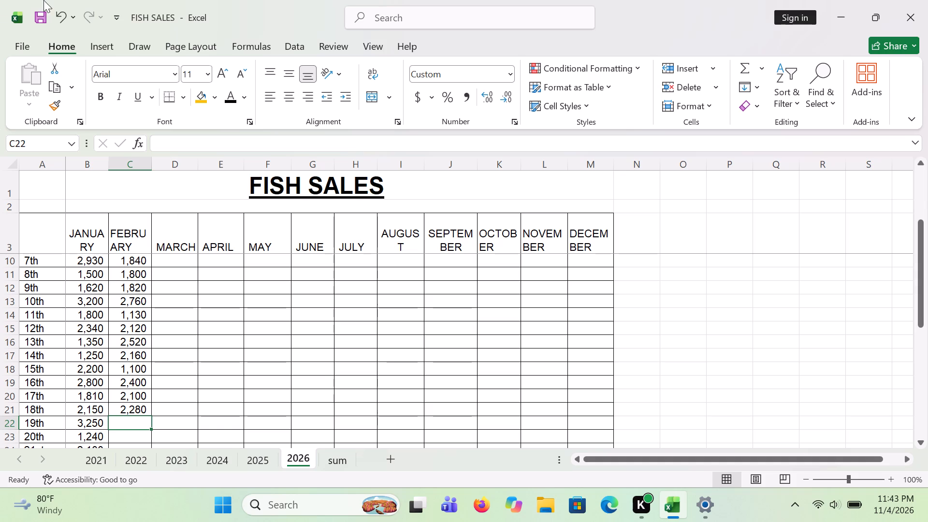
pyautogui.click(41, 14)
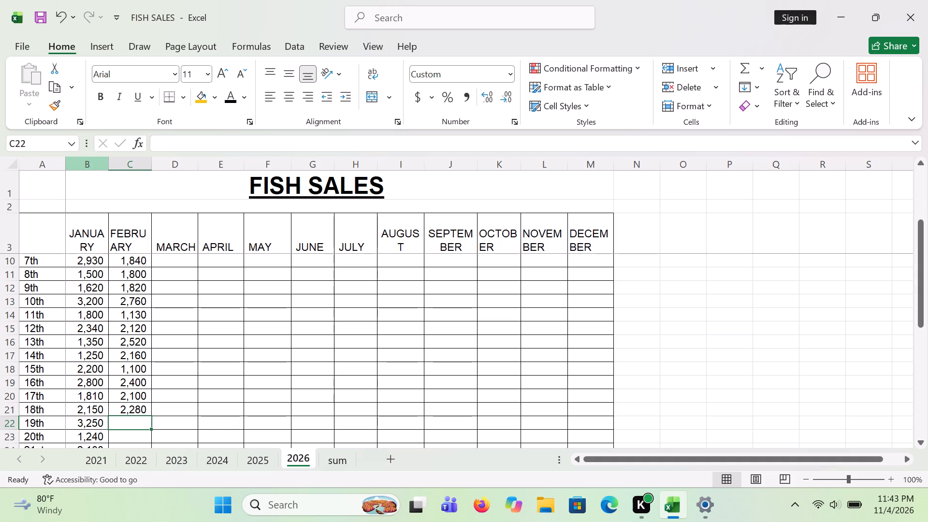
# Enter February 2026 fish sales for the 19th to 21st as 3000, 2720 and 2020.
pyautogui.write('3000')
pyautogui.press('Return')
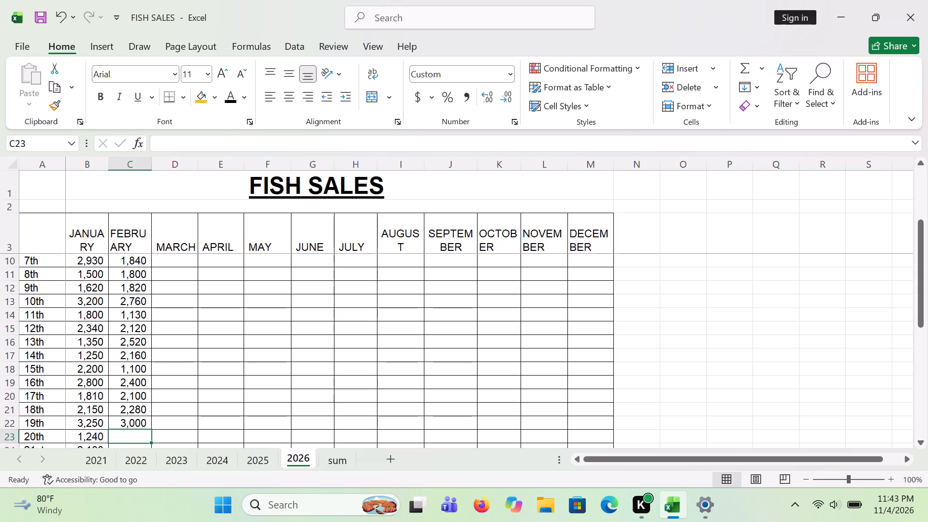
pyautogui.write('272')
pyautogui.press('0')
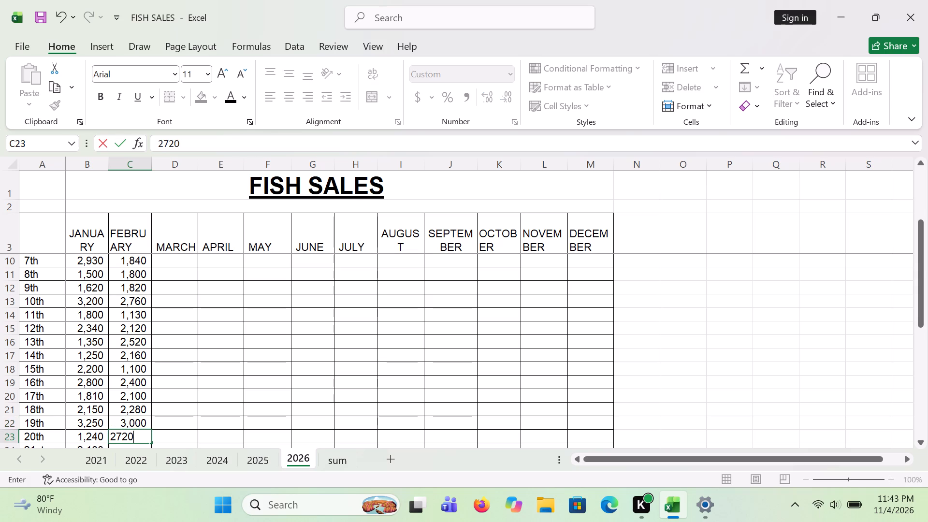
pyautogui.press('Return')
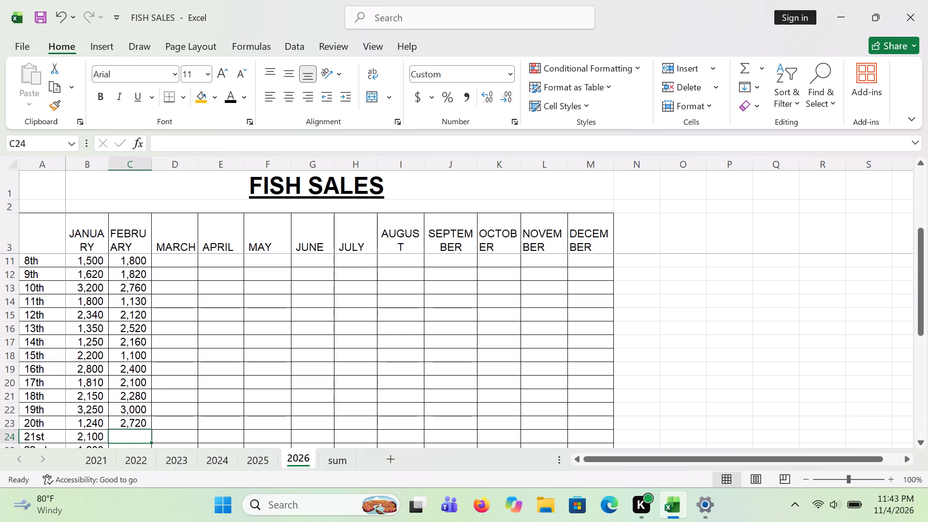
pyautogui.write('2020')
pyautogui.press('Return')
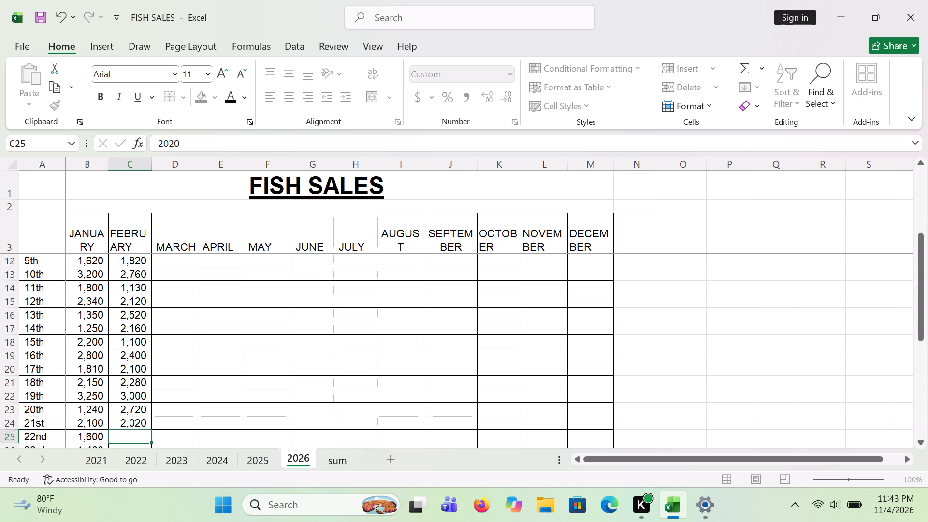
# Enter February 2026 fish sales for the 22nd to 24th as 2570, 1330 and 2400.
pyautogui.press('2')
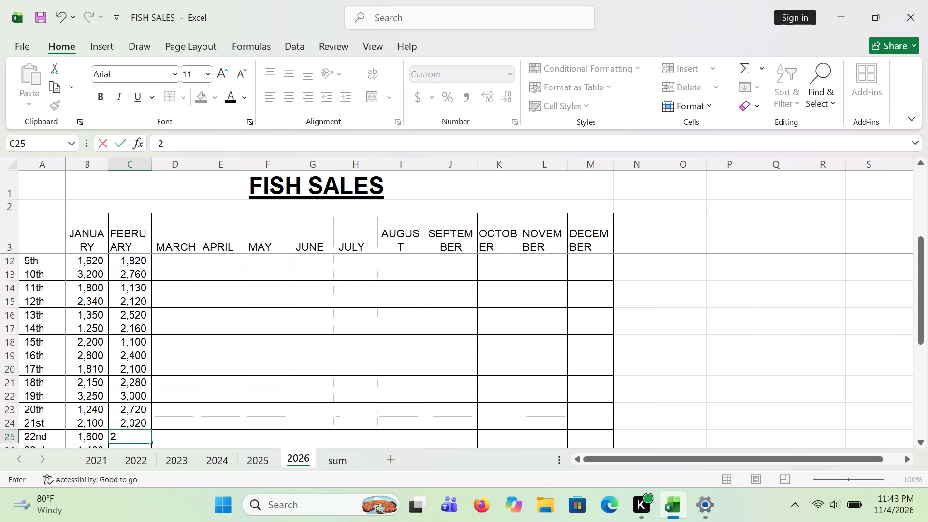
pyautogui.press('5')
pyautogui.write('70')
pyautogui.press('Return')
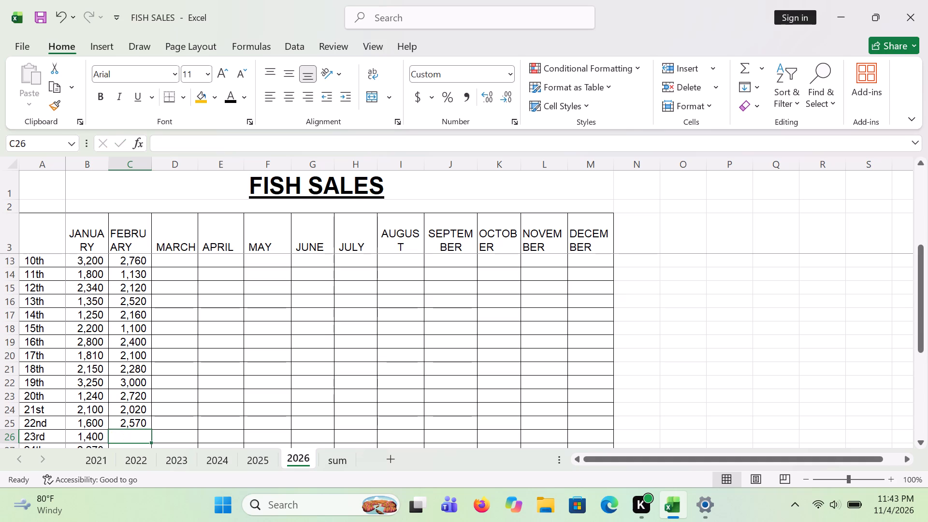
pyautogui.press('1')
pyautogui.write('330')
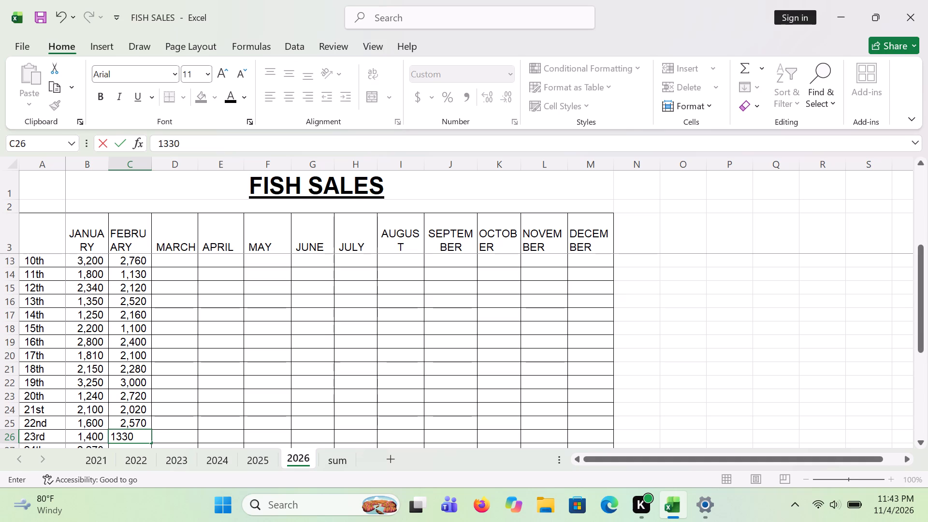
pyautogui.press('Return')
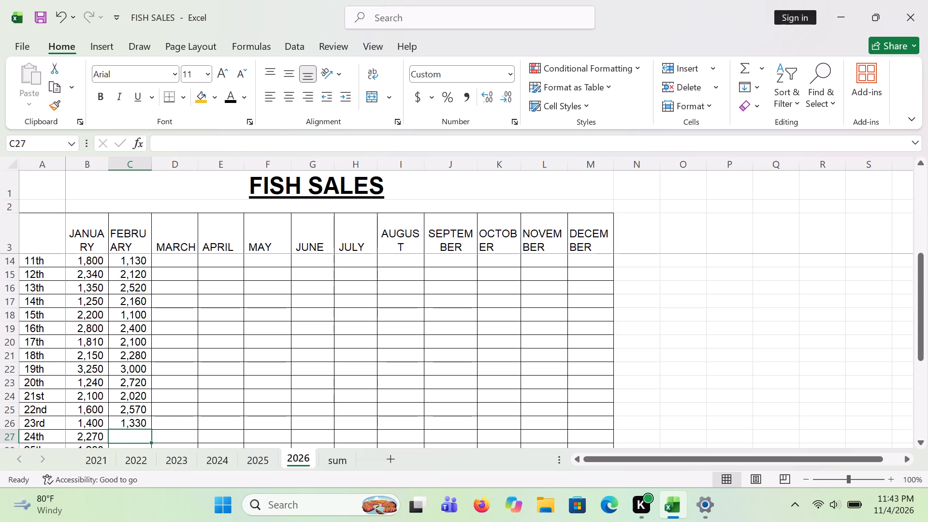
pyautogui.press('2')
pyautogui.write('400')
pyautogui.press('Return')
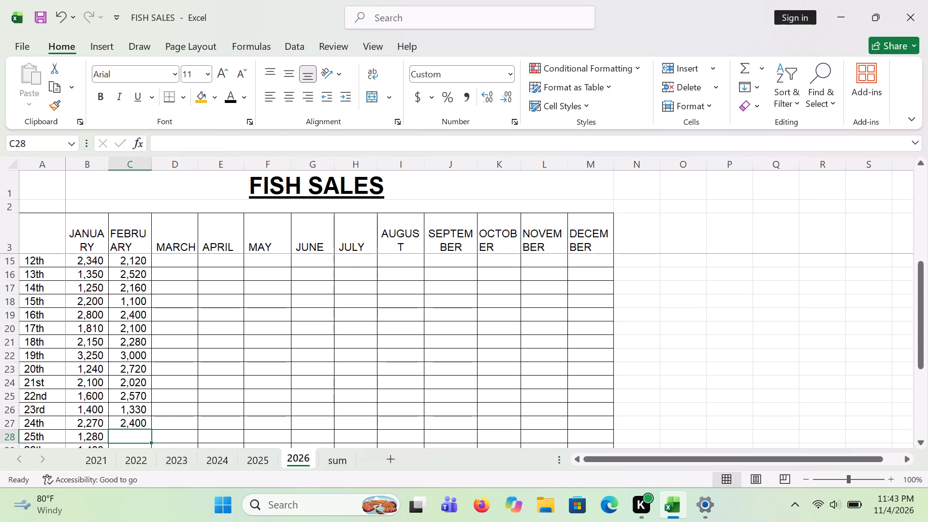
# Enter February 2026 fish sales for the 25th to 28th as 1560, 1630, 1060 and 3320.
pyautogui.scroll(-3, 29, 302)
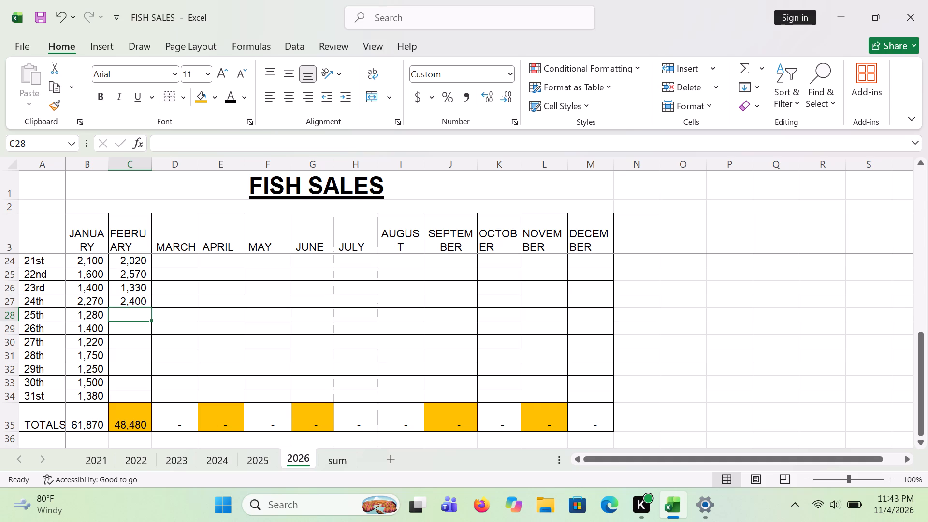
pyautogui.press('1')
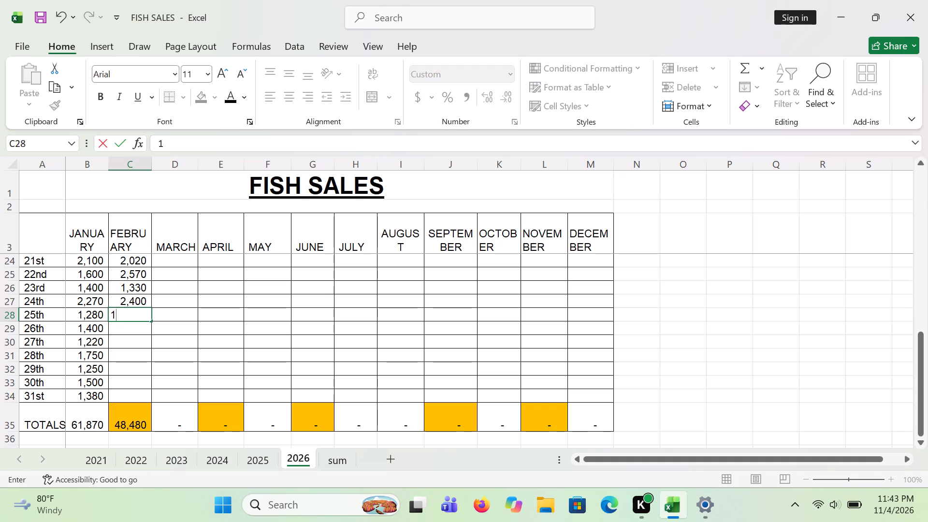
pyautogui.write('56')
pyautogui.press('0')
pyautogui.press('Return')
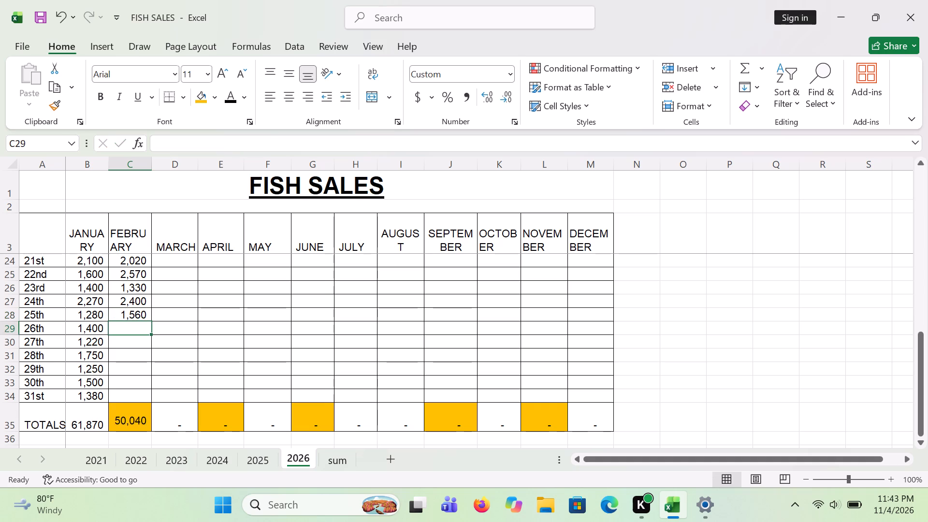
pyautogui.press('1')
pyautogui.write('630')
pyautogui.press('Return')
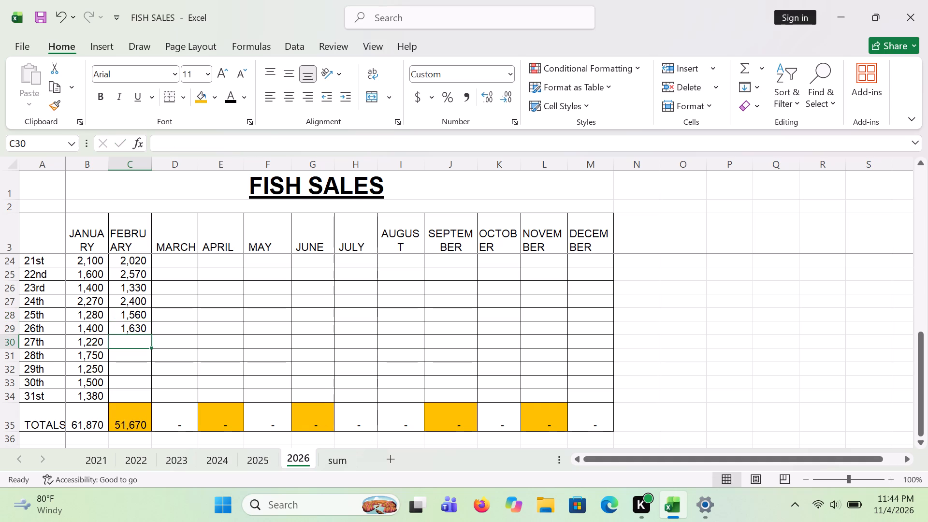
pyautogui.press('1')
pyautogui.write('060')
pyautogui.press('Return')
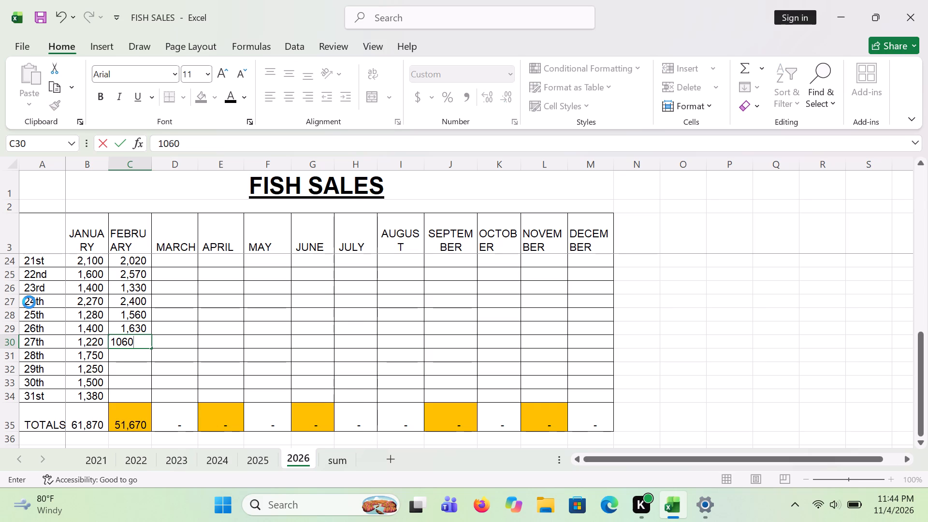
pyautogui.write('3320')
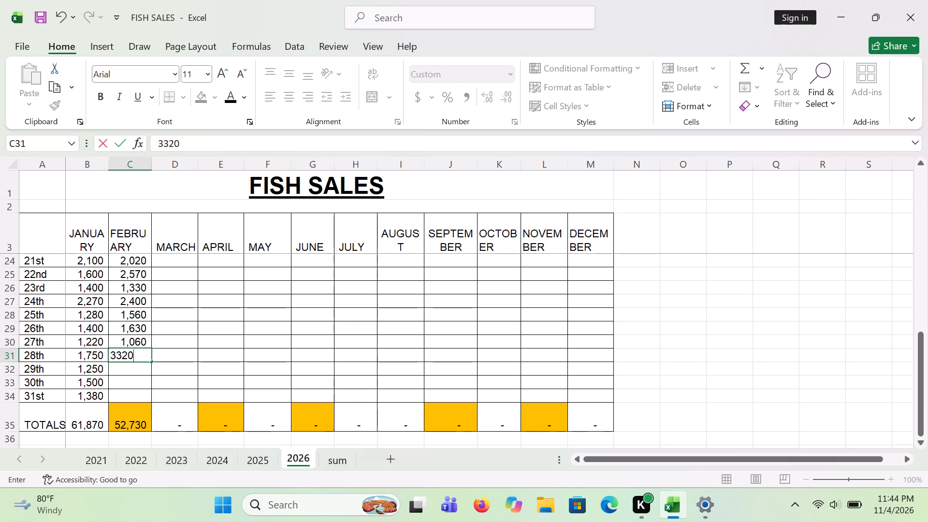
pyautogui.press('Return')
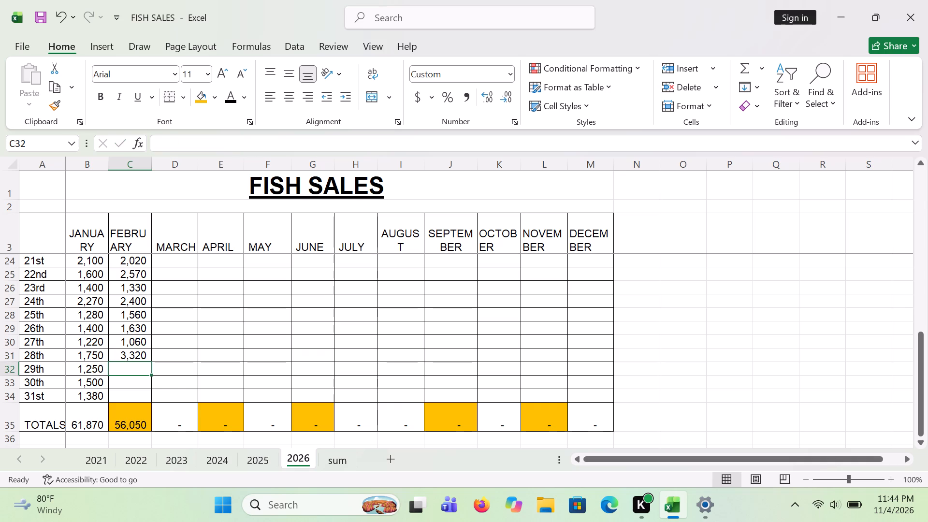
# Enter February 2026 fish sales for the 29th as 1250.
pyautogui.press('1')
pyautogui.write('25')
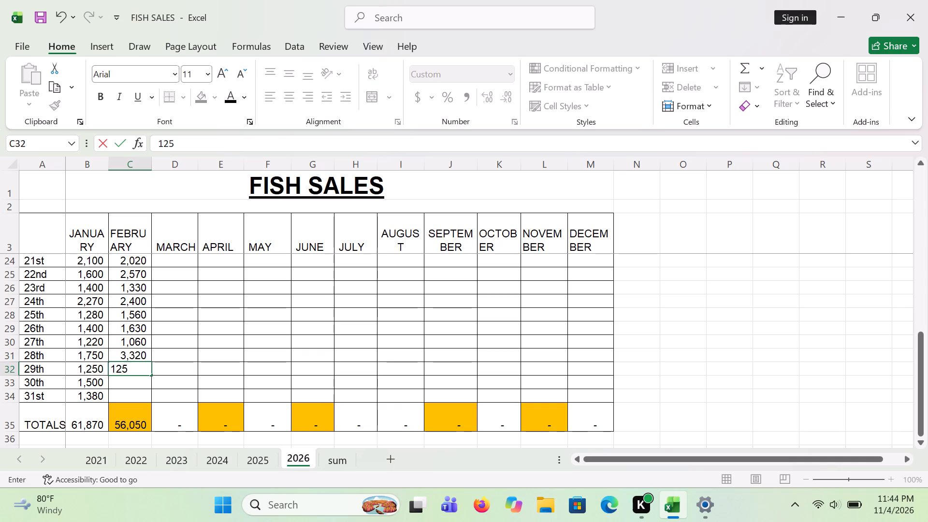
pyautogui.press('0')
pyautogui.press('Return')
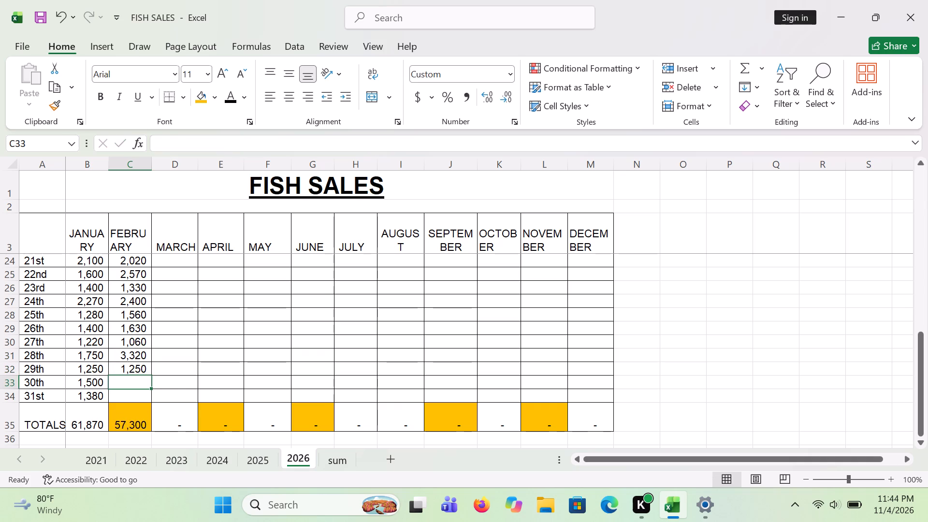
# Save the FISH SALES workbook.
pyautogui.click(41, 14)
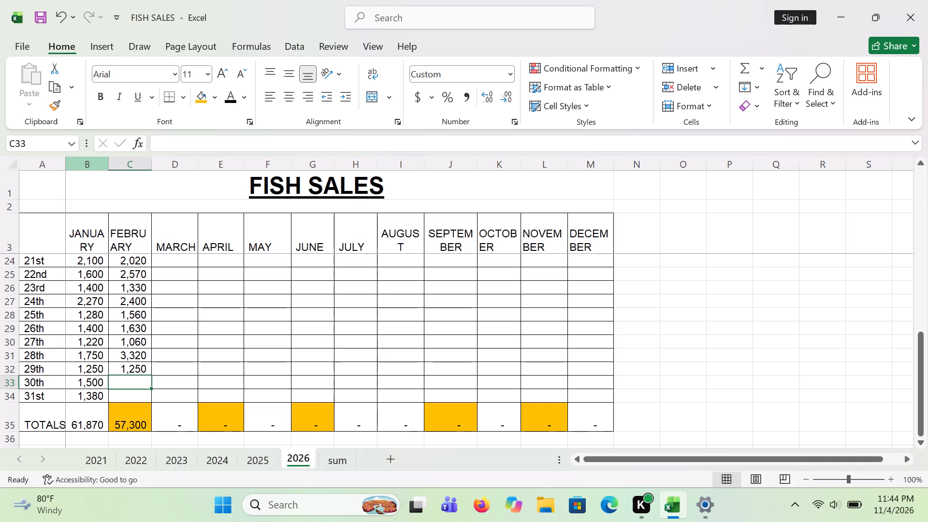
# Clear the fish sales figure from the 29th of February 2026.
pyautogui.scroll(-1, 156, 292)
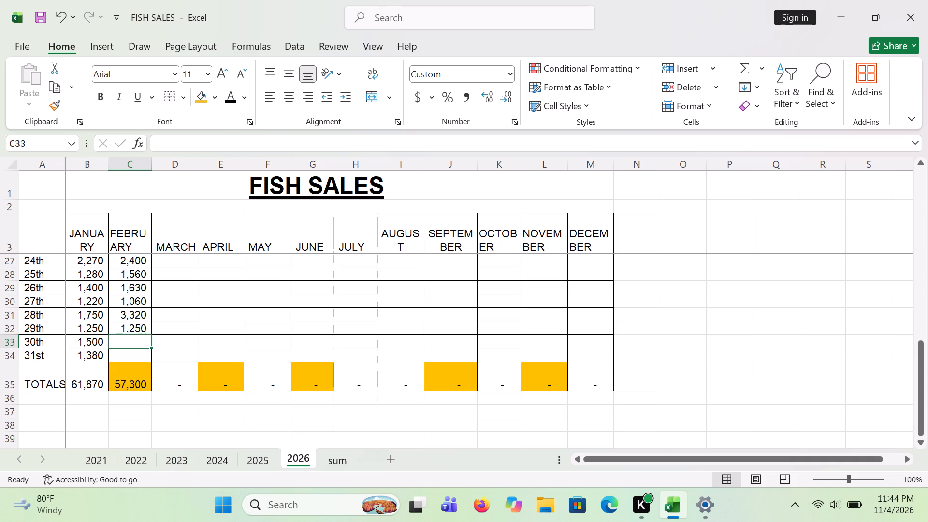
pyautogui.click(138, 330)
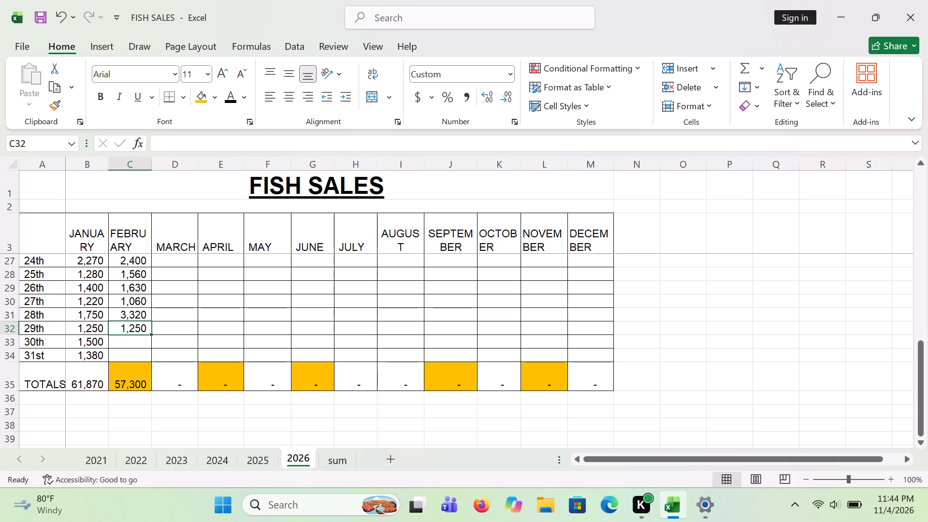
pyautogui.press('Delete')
# Enter March 2026 fish sales for the 1st to 3rd as 1750, 1050 and 2250.
pyautogui.scroll(18, 217, 295)
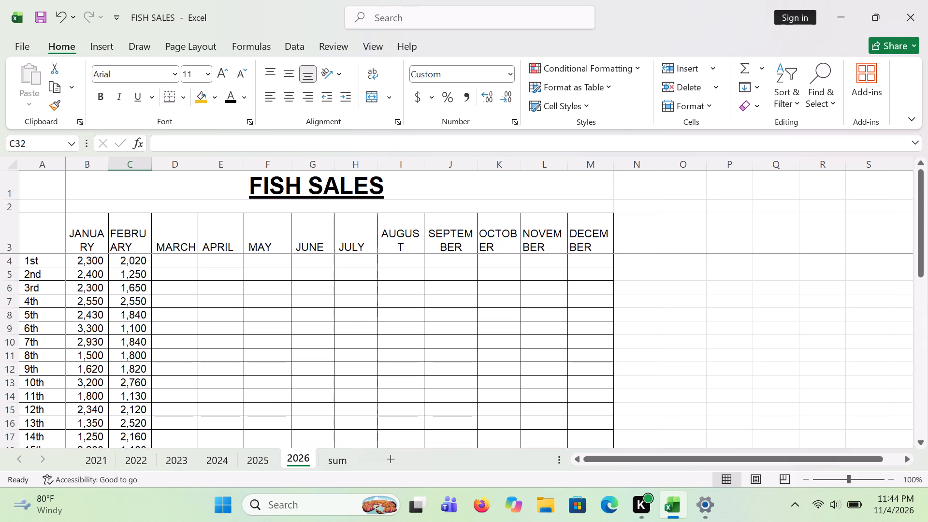
pyautogui.click(184, 265)
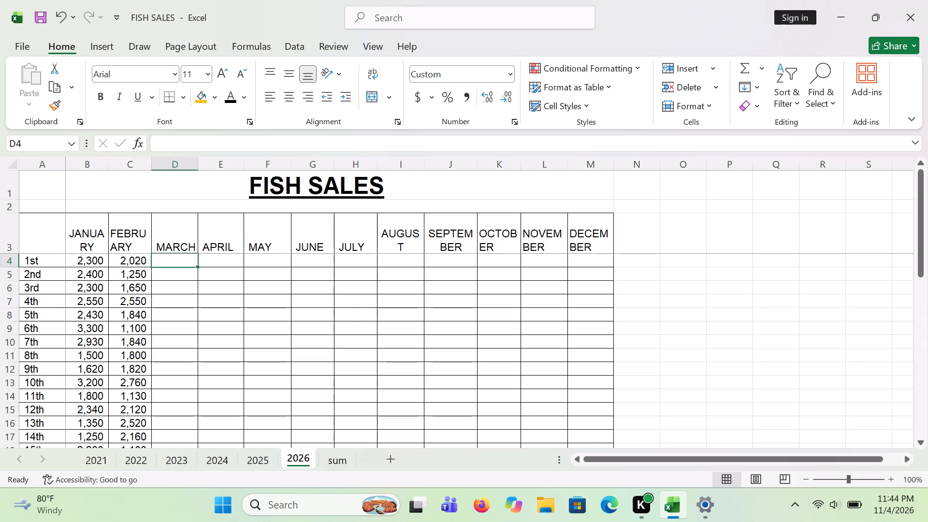
pyautogui.press('1')
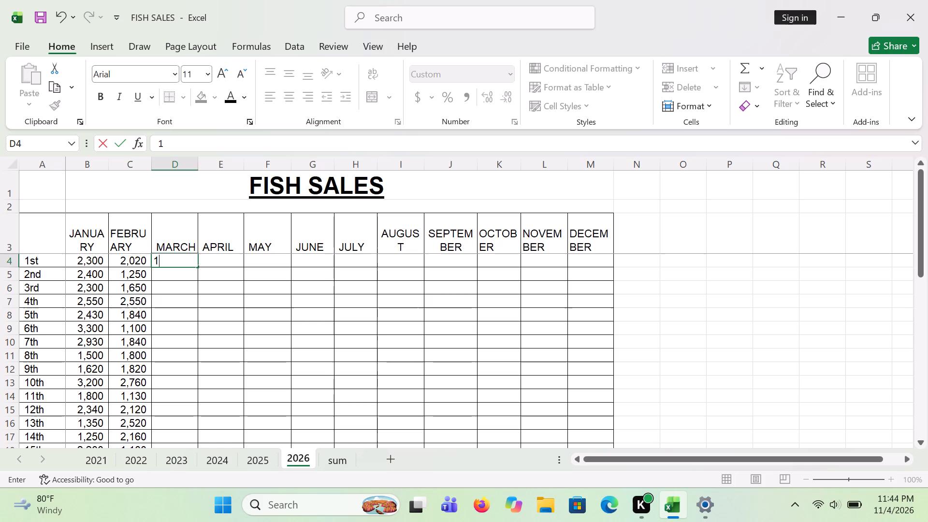
pyautogui.write('750')
pyautogui.press('Return')
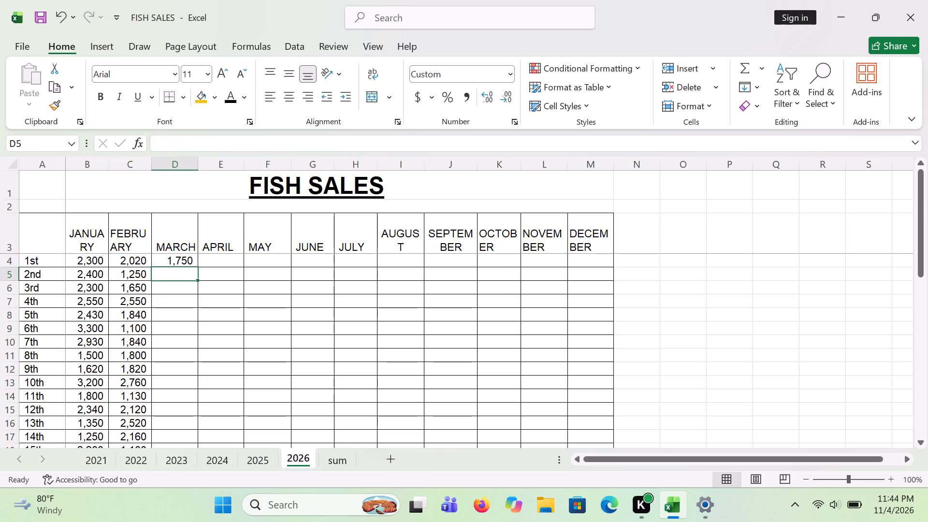
pyautogui.press('1')
pyautogui.write('050')
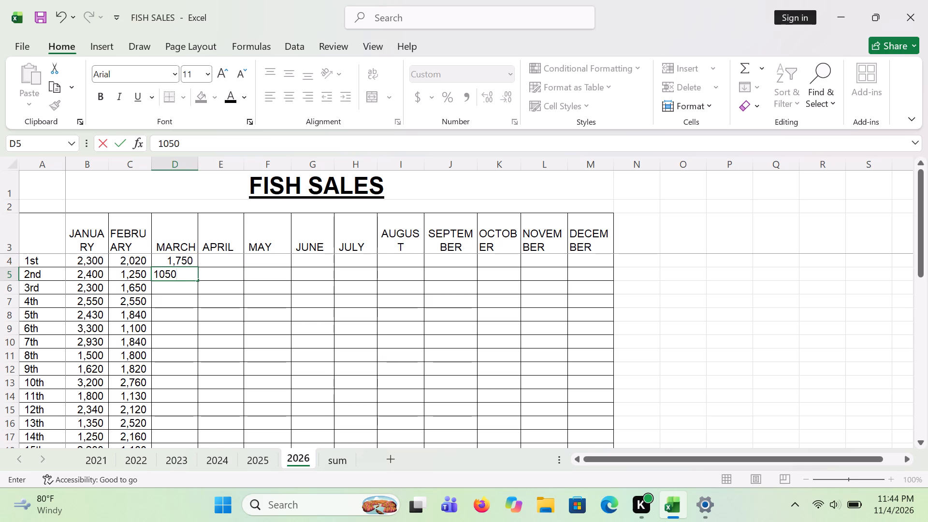
pyautogui.press('Return')
pyautogui.write('225')
pyautogui.press('0')
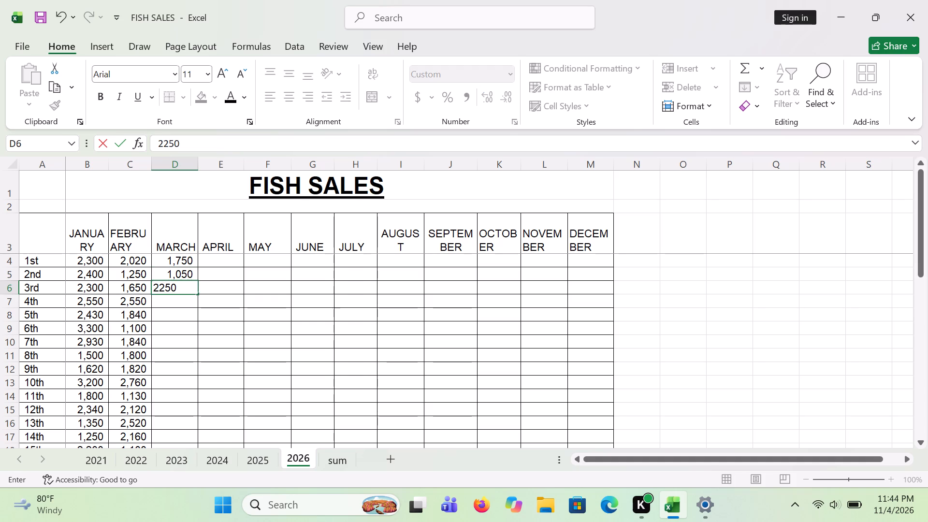
pyautogui.press('Return')
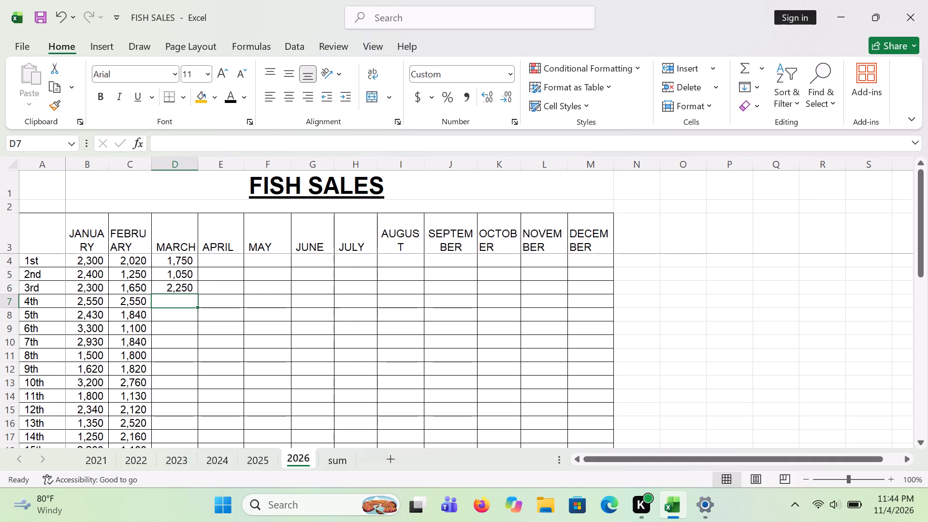
# Enter March 2026 fish sales for the 4th to 6th as 2610, 2430 and 2000.
pyautogui.press('2')
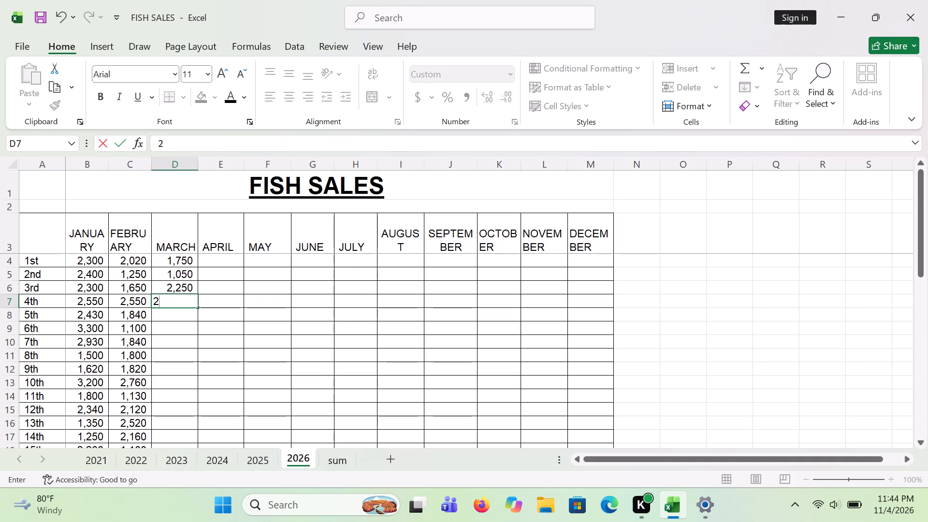
pyautogui.press('6')
pyautogui.write('10')
pyautogui.press('Return')
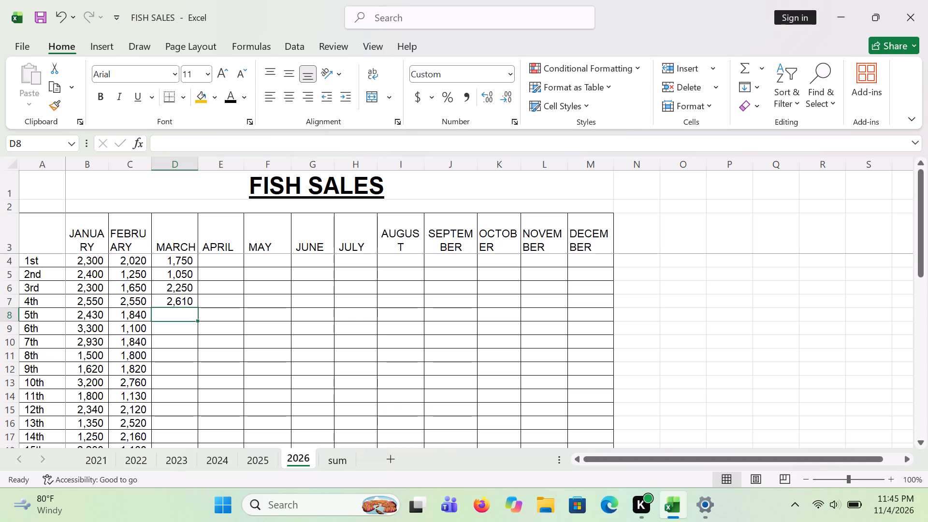
pyautogui.press('2')
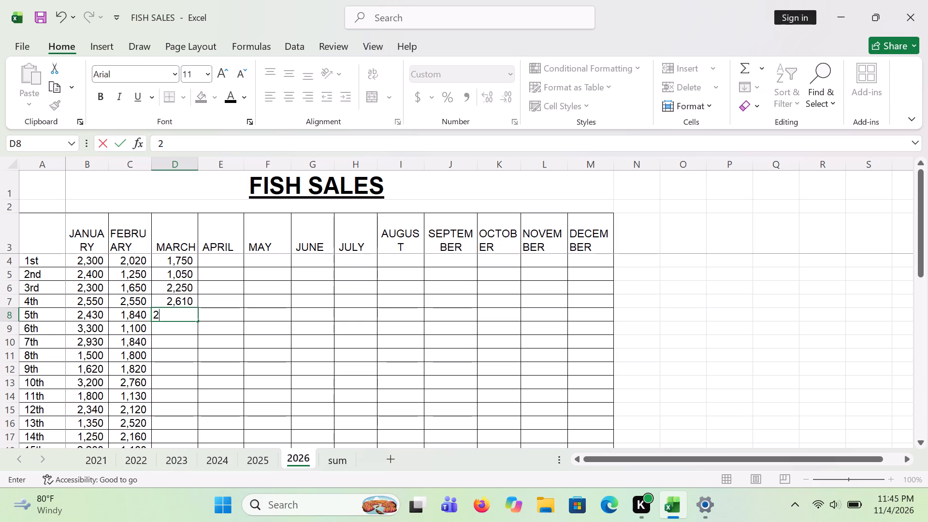
pyautogui.press('4')
pyautogui.write('30')
pyautogui.press('Return')
pyautogui.write('2000')
pyautogui.press('Return')
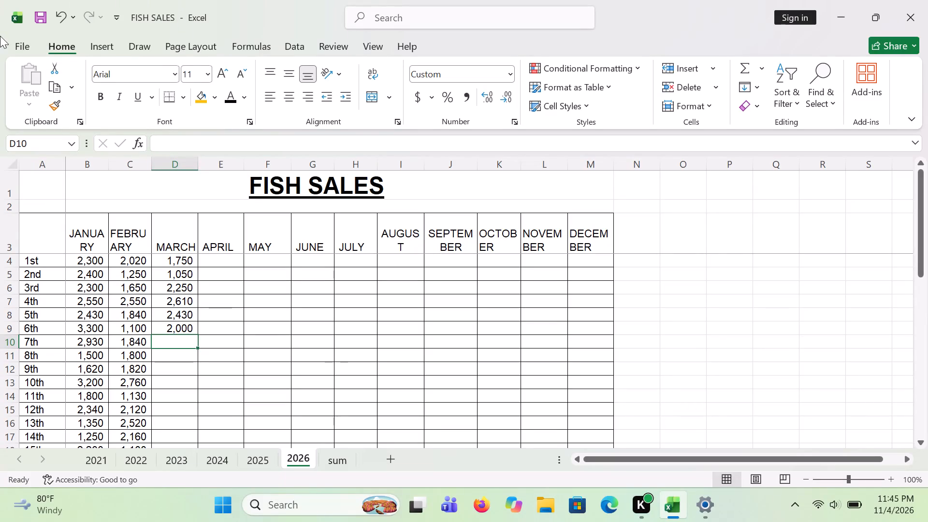
# Save the FISH SALES workbook.
pyautogui.click(43, 22)
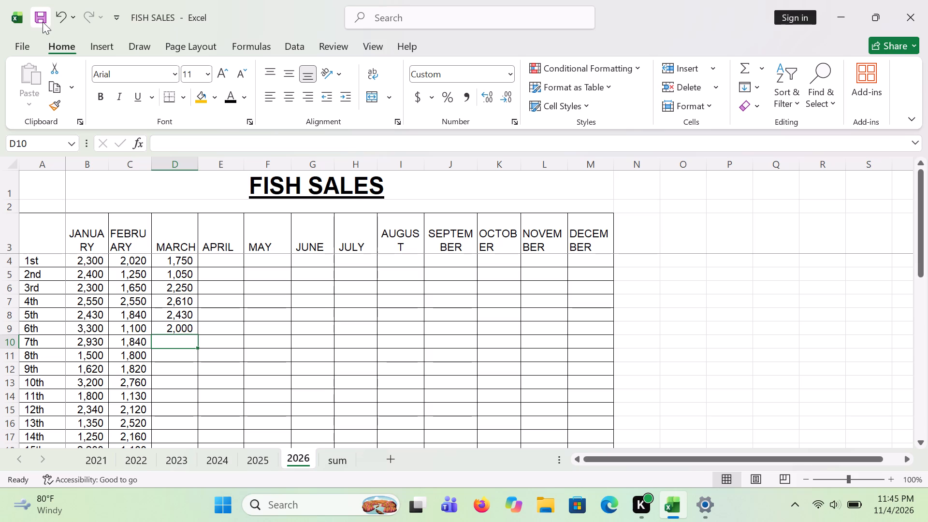
# Enter March 2026 fish sales for the 7th to 9th as 1930, 1340 and 2500.
pyautogui.write('1930')
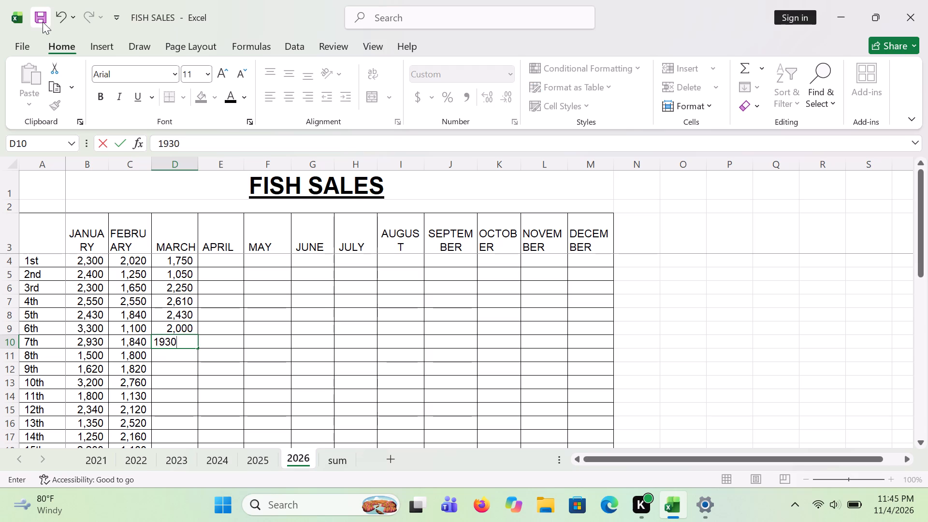
pyautogui.press('Return')
pyautogui.press('1')
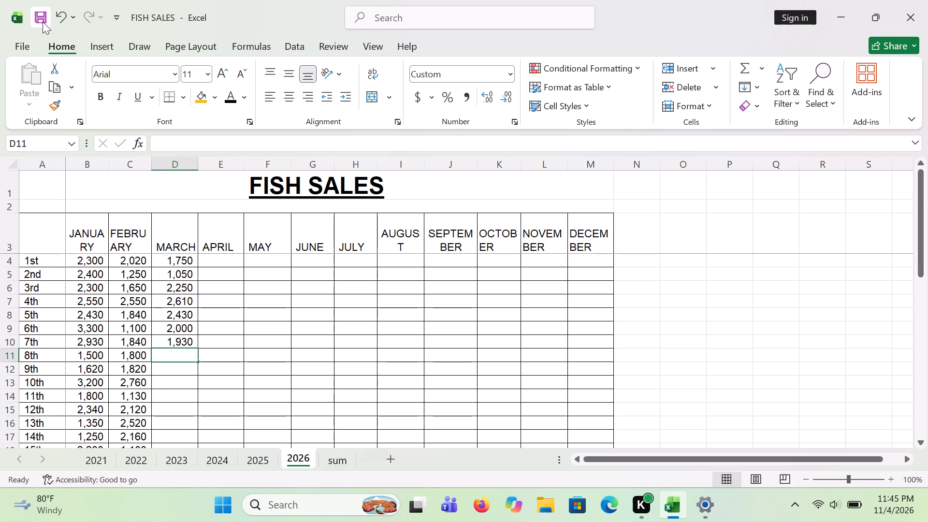
pyautogui.write('340')
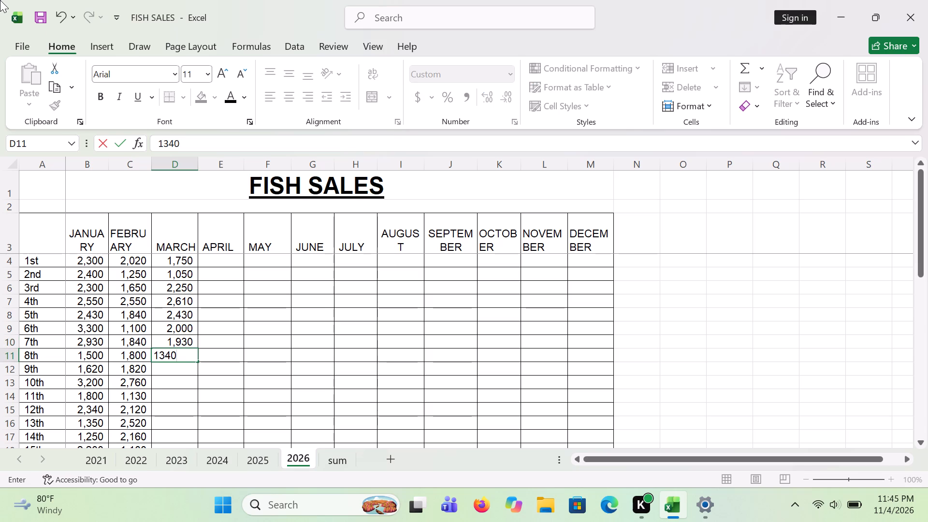
pyautogui.press('Return')
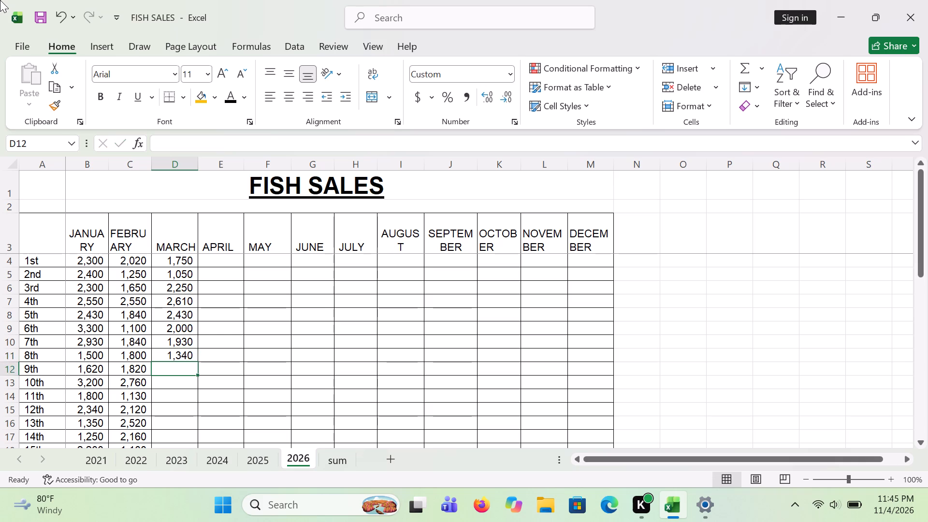
pyautogui.write('2500')
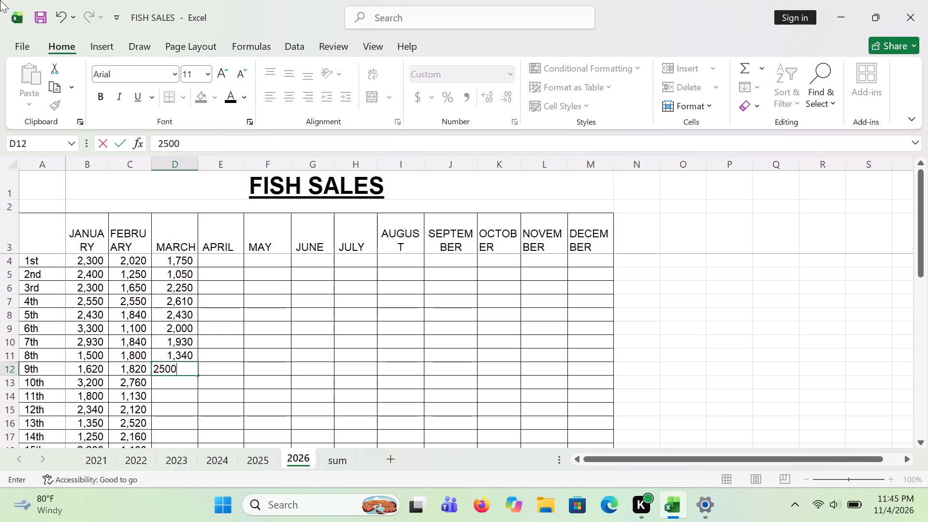
pyautogui.press('Return')
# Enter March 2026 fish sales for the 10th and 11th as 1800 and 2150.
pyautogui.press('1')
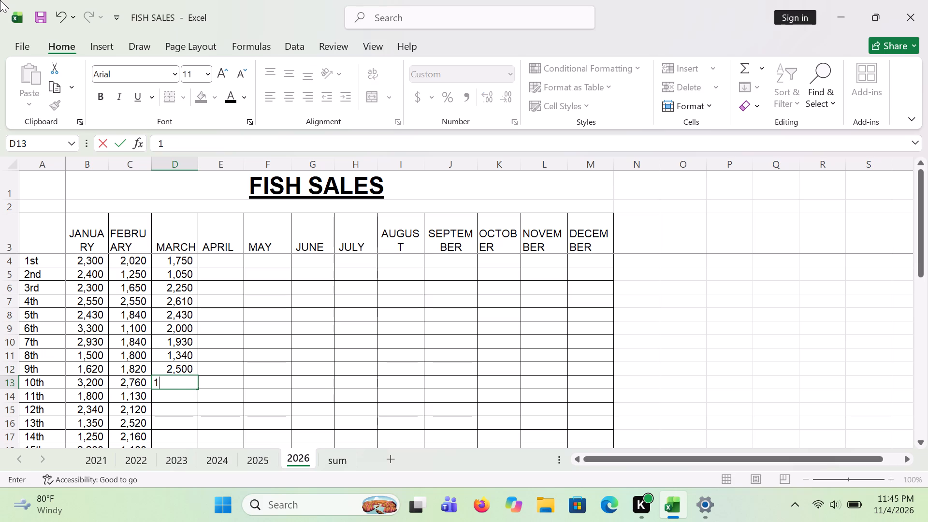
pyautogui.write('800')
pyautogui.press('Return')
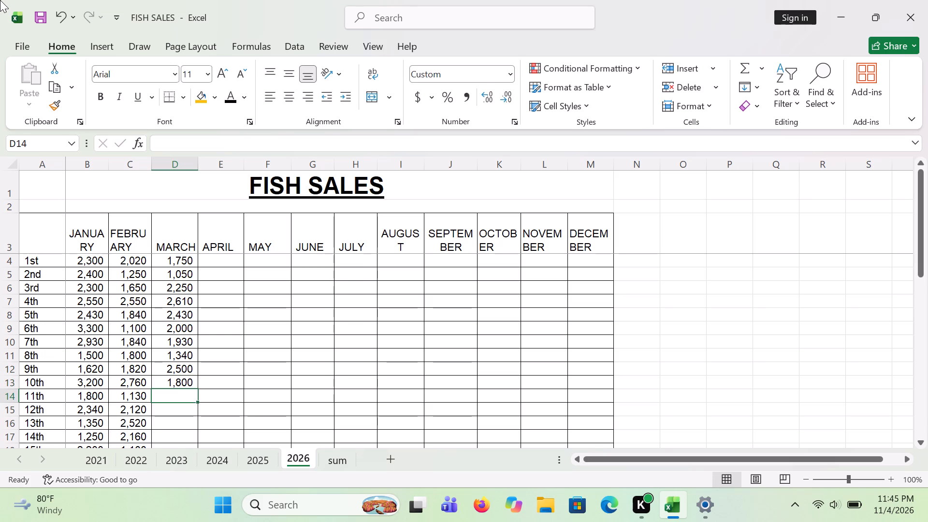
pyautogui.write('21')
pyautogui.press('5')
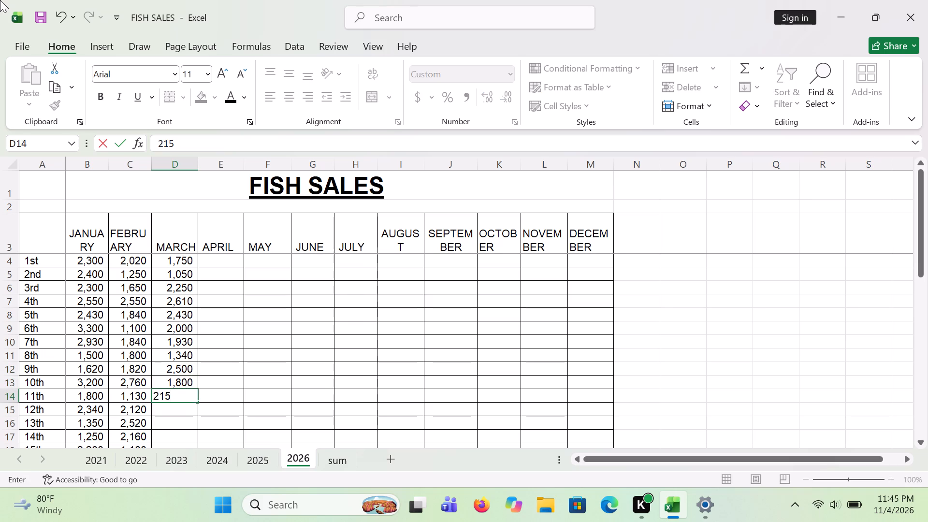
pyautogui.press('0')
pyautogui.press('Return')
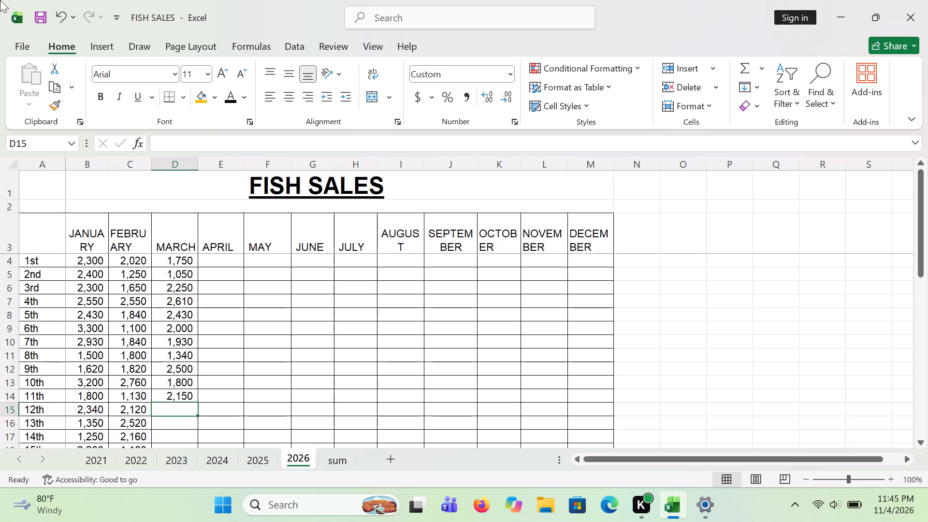
# Change the fish sales figure for the 10th of March 2026 to 1720.
pyautogui.press('Up')
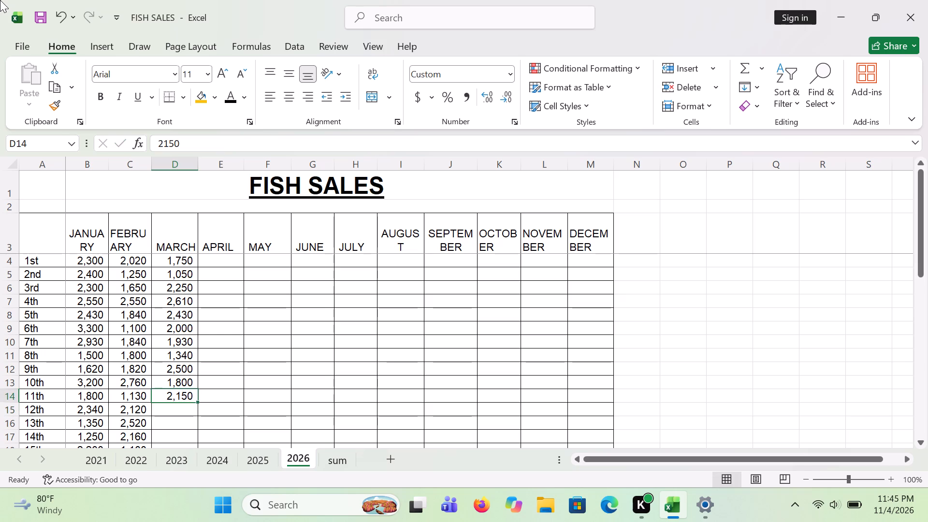
pyautogui.press('Up')
pyautogui.press('1')
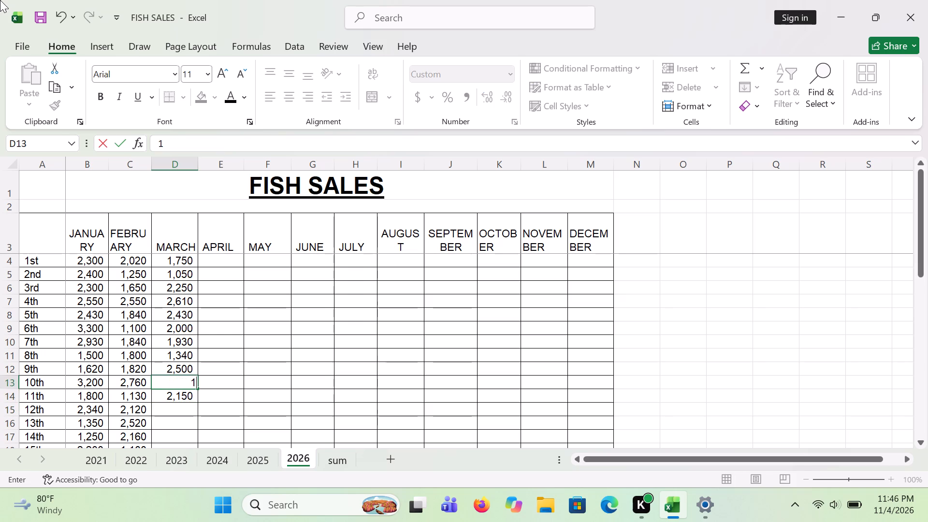
pyautogui.press('7')
pyautogui.press('2')
pyautogui.press('0')
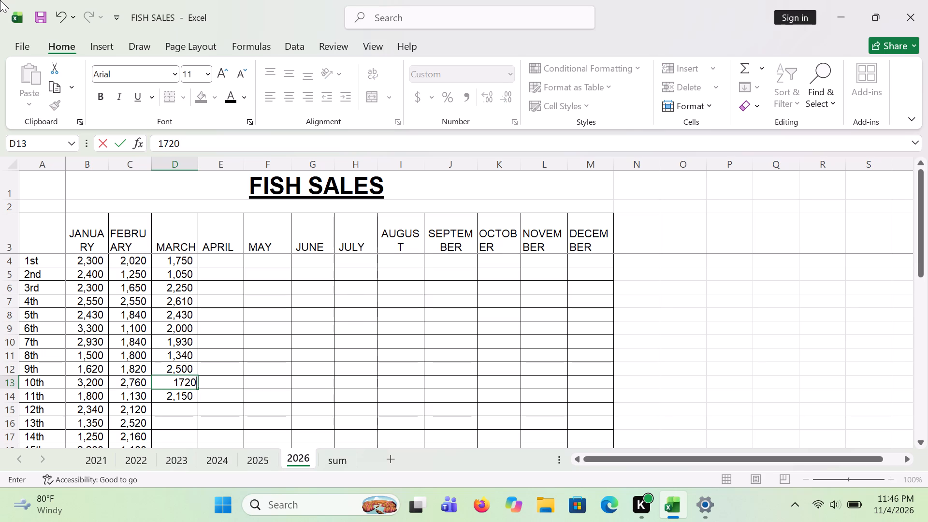
pyautogui.press('Return')
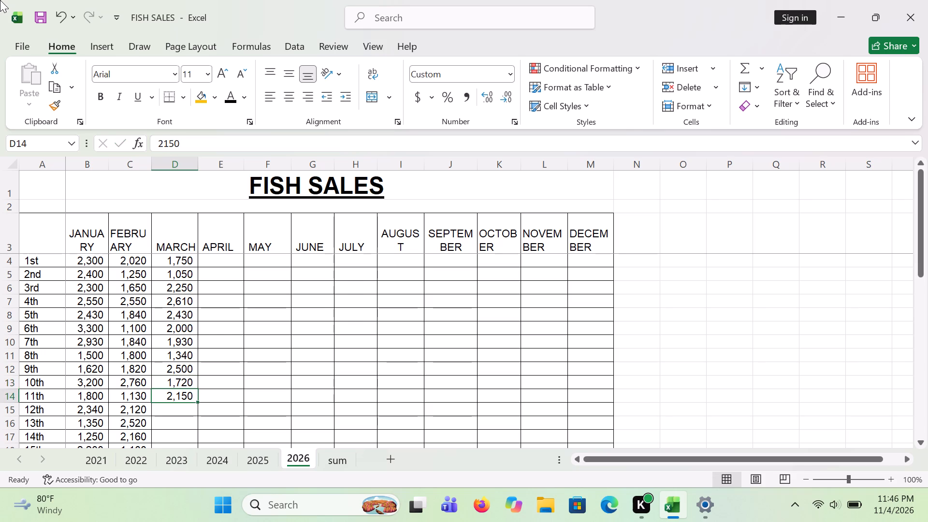
pyautogui.press('Return')
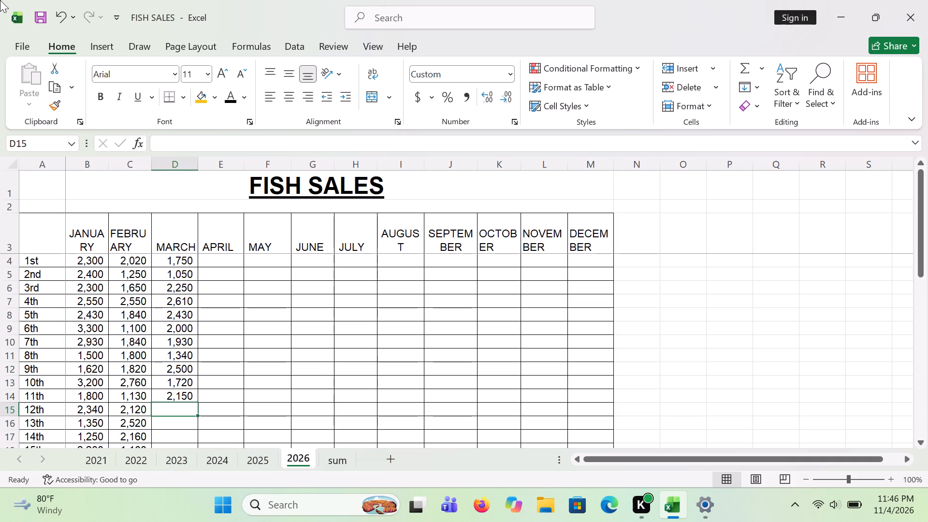
# Save the FISH SALES workbook.
pyautogui.click(42, 19)
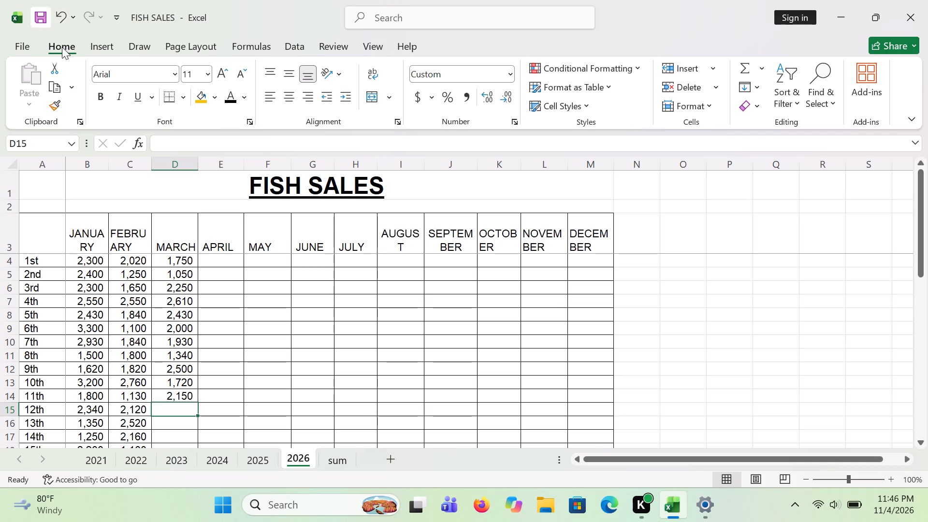
# Change the fish sales figure for the 11th of March 2026 to 1030.
pyautogui.scroll(-2, 327, 345)
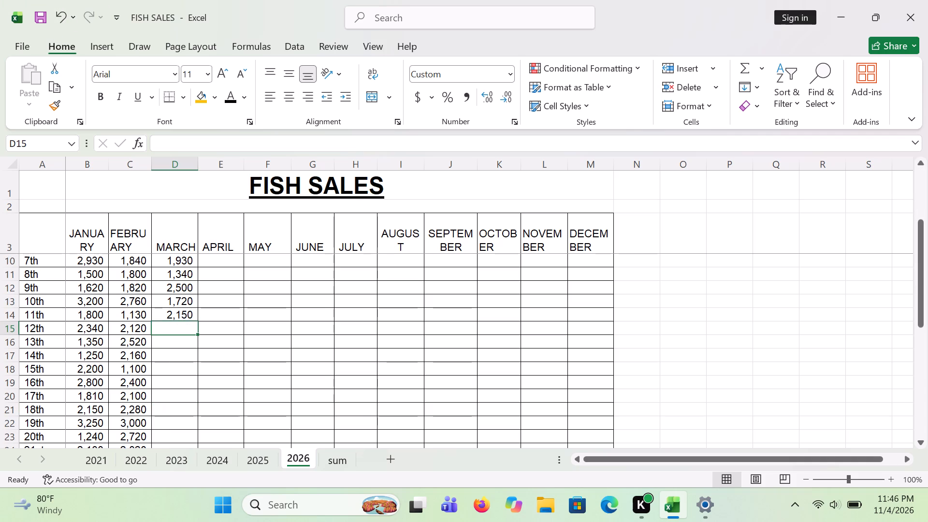
pyautogui.click(190, 344)
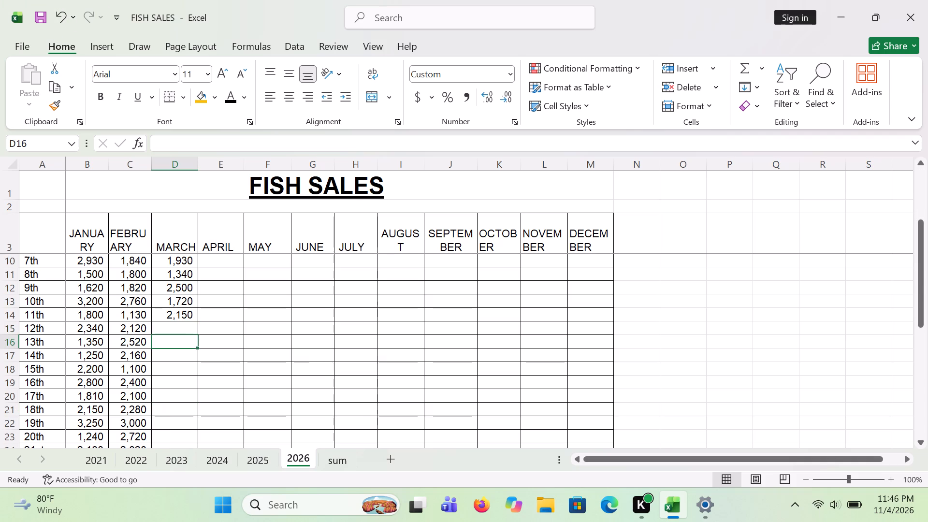
pyautogui.click(187, 321)
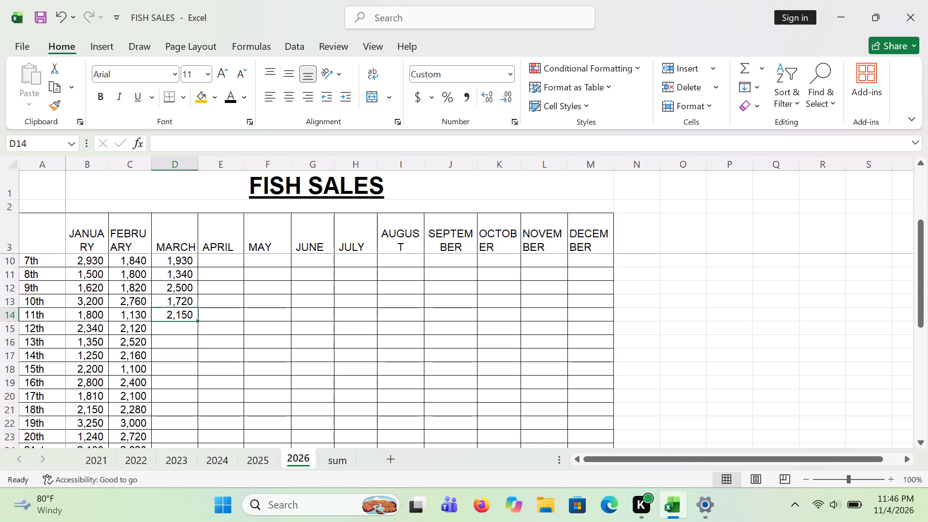
pyautogui.press('1')
pyautogui.press('0')
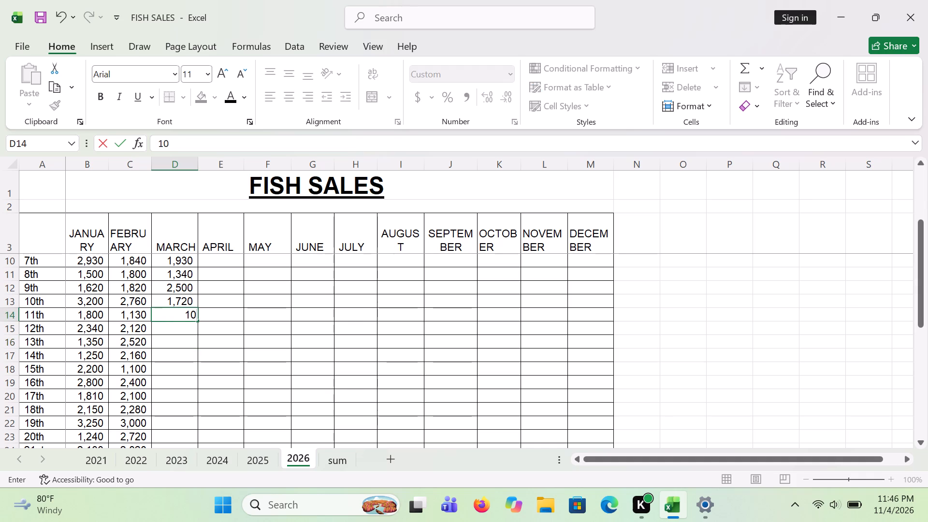
pyautogui.press('3')
pyautogui.press('0')
pyautogui.press('Return')
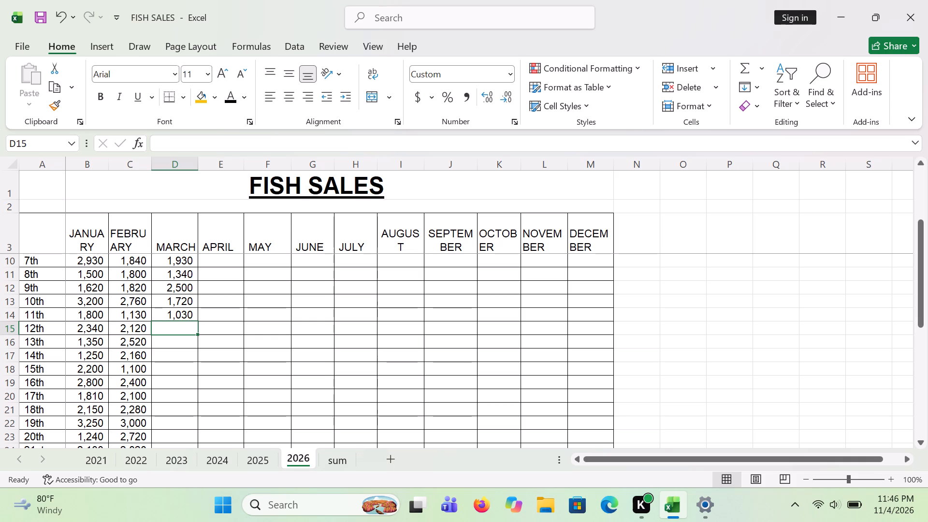
# Enter March 2026 fish sales for the 12th to 15th as 2120, 1130, 1930 and 1130.
pyautogui.write('21')
pyautogui.write('20')
pyautogui.press('Return')
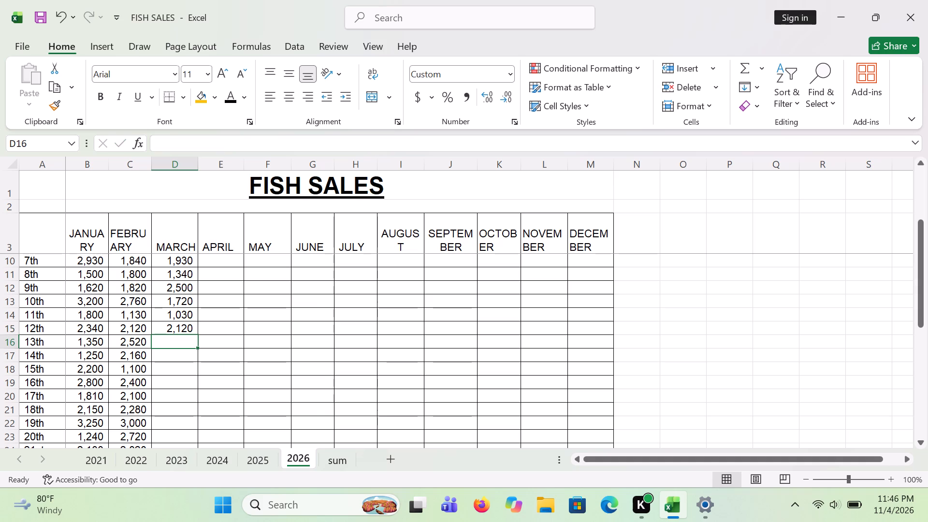
pyautogui.write('11')
pyautogui.write('30')
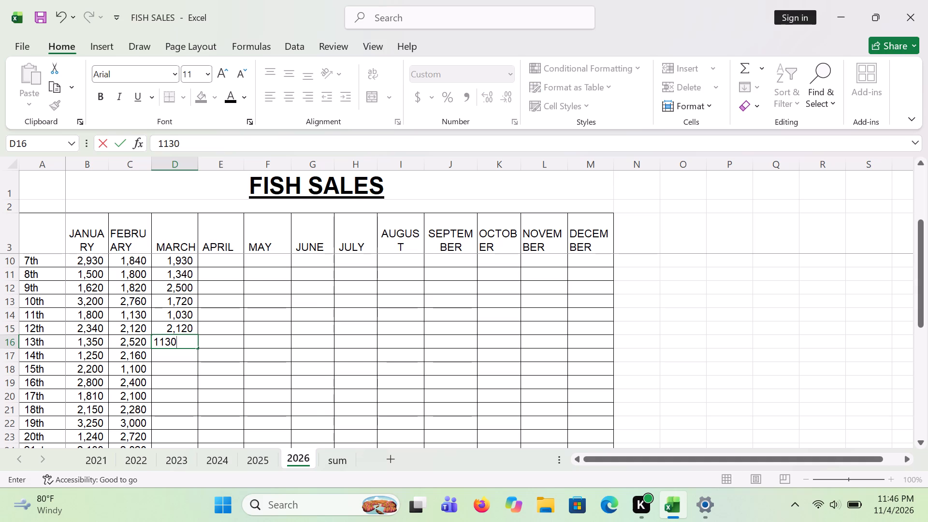
pyautogui.press('Return')
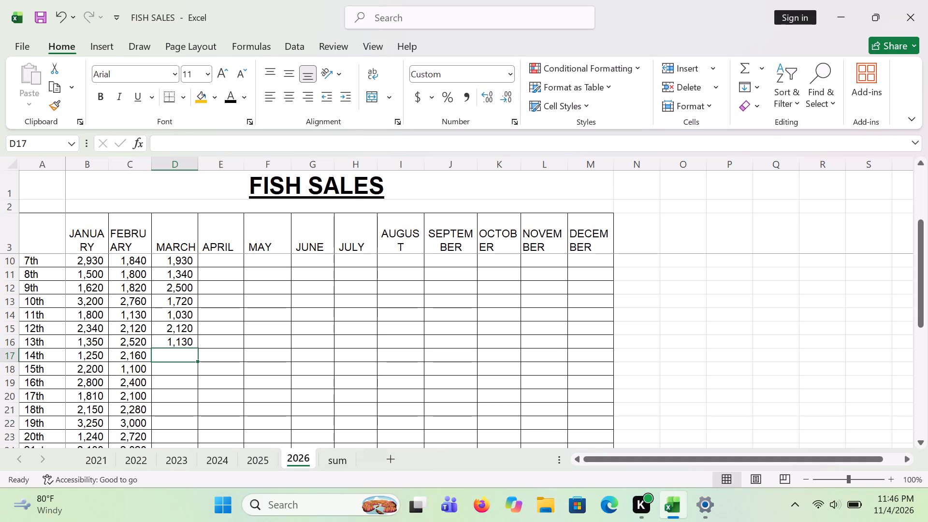
pyautogui.press('1')
pyautogui.write('930')
pyautogui.press('Return')
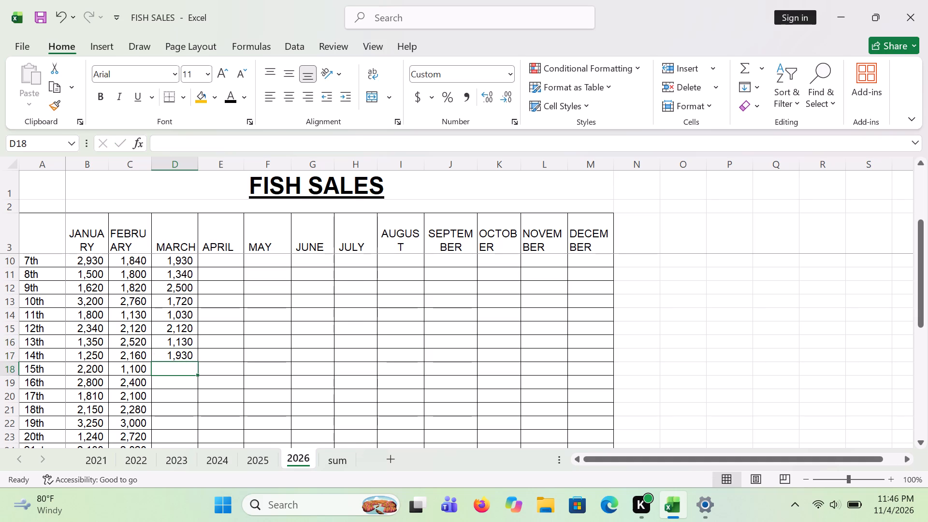
pyautogui.write('1130')
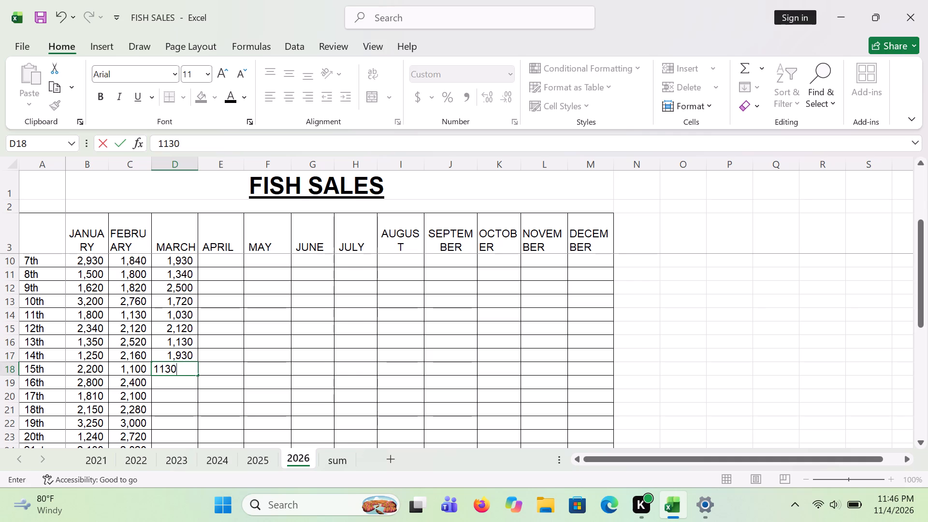
pyautogui.press('Return')
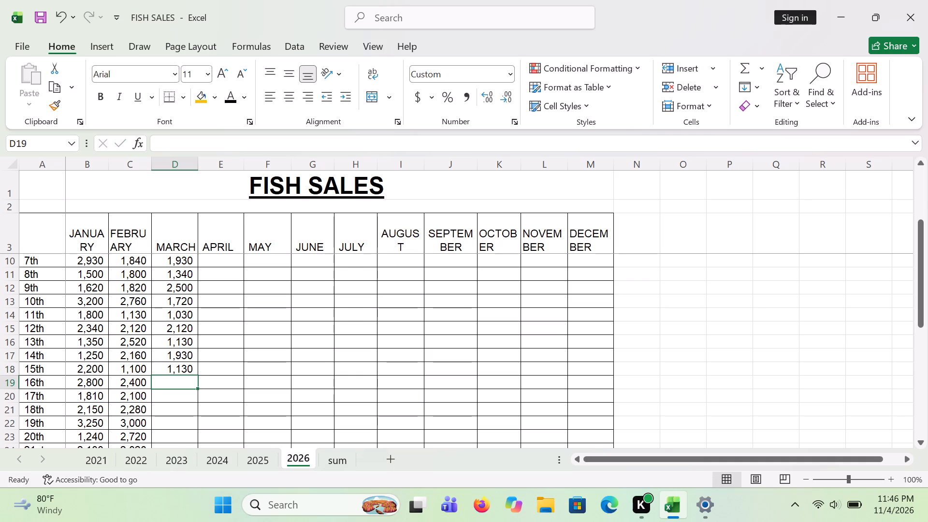
# Enter March 2026 fish sales for the 16th, 17th and 18th as 2200, 1900 and 2500.
pyautogui.write('2200')
pyautogui.press('Return')
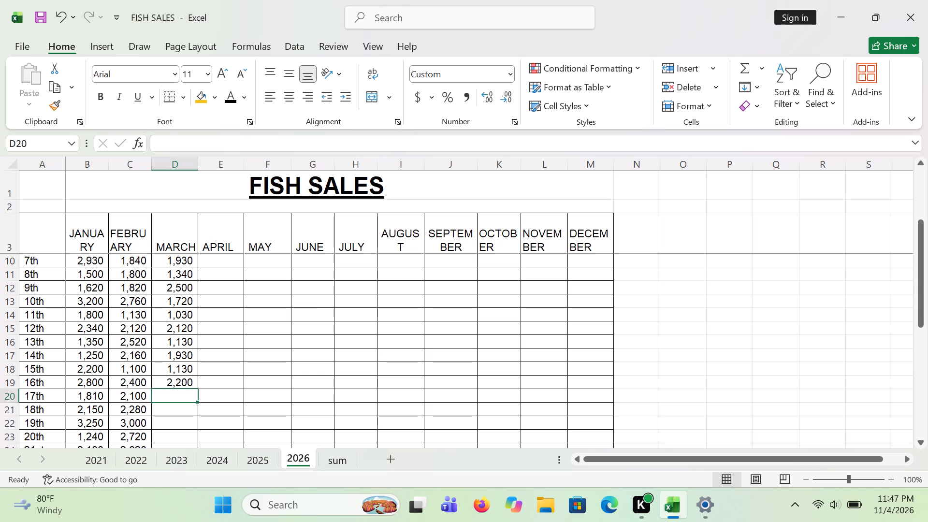
pyautogui.write('1900')
pyautogui.press('Return')
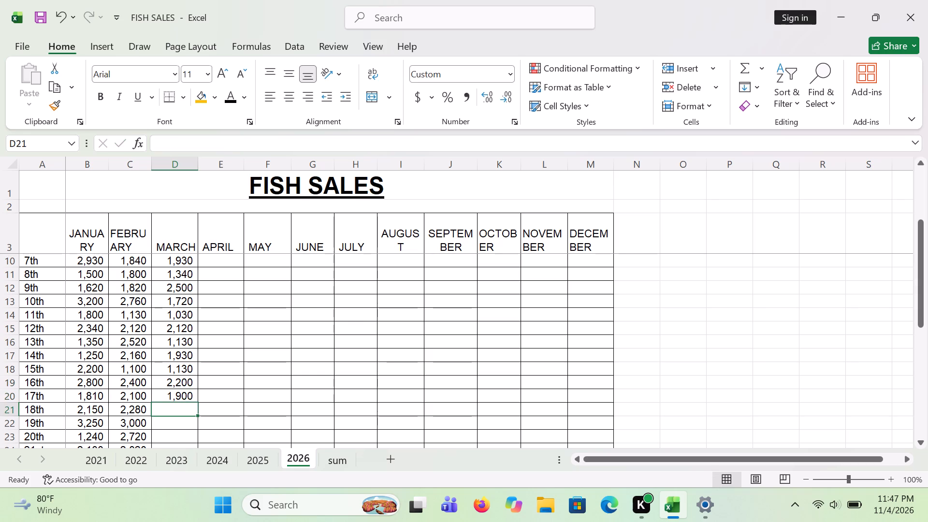
pyautogui.press('2')
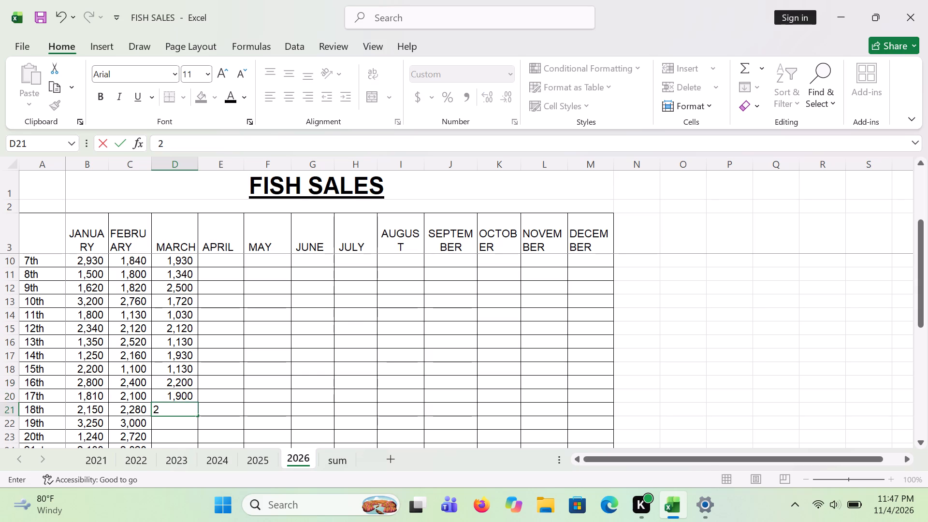
pyautogui.press('5')
pyautogui.write('00')
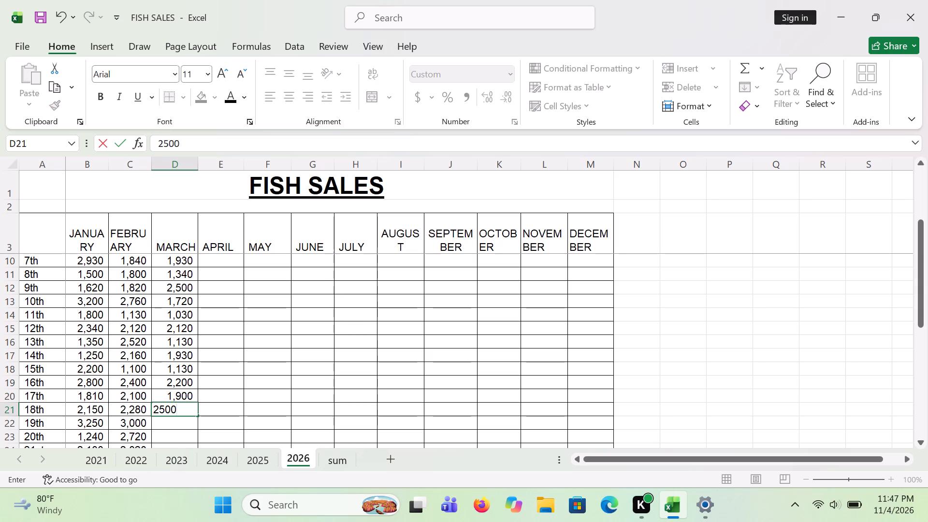
pyautogui.press('Return')
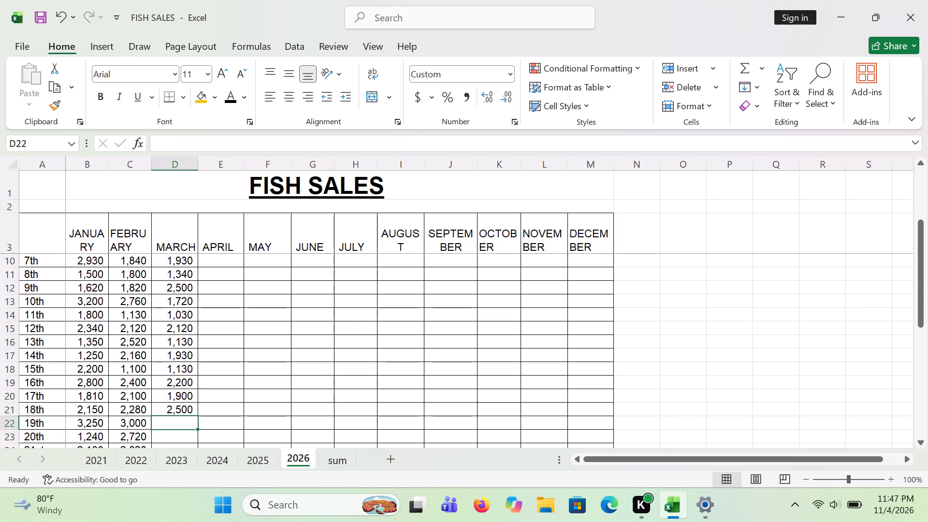
# Enter March 2026 fish sales for the 19th and 20th as 1600 and 1070.
pyautogui.scroll(-1, 562, 337)
pyautogui.scroll(-2, 484, 303)
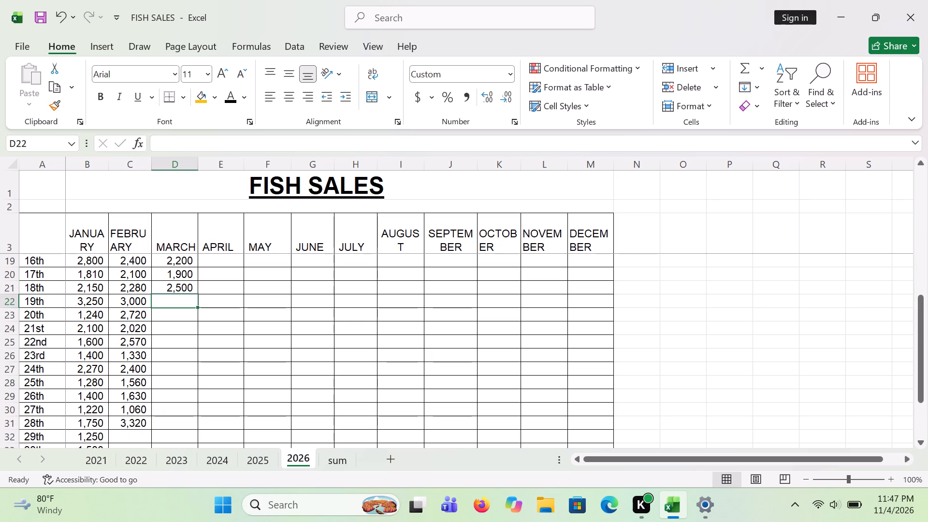
pyautogui.write('1600')
pyautogui.press('Return')
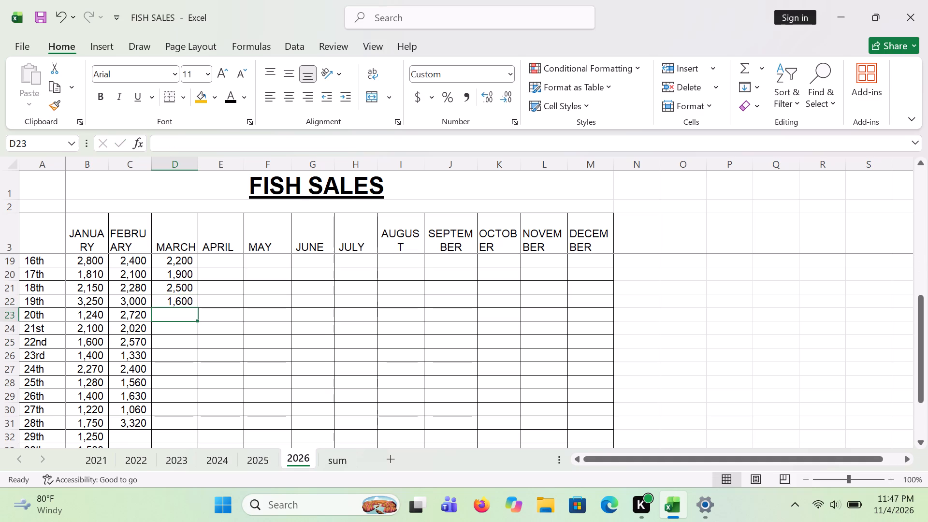
pyautogui.press('1')
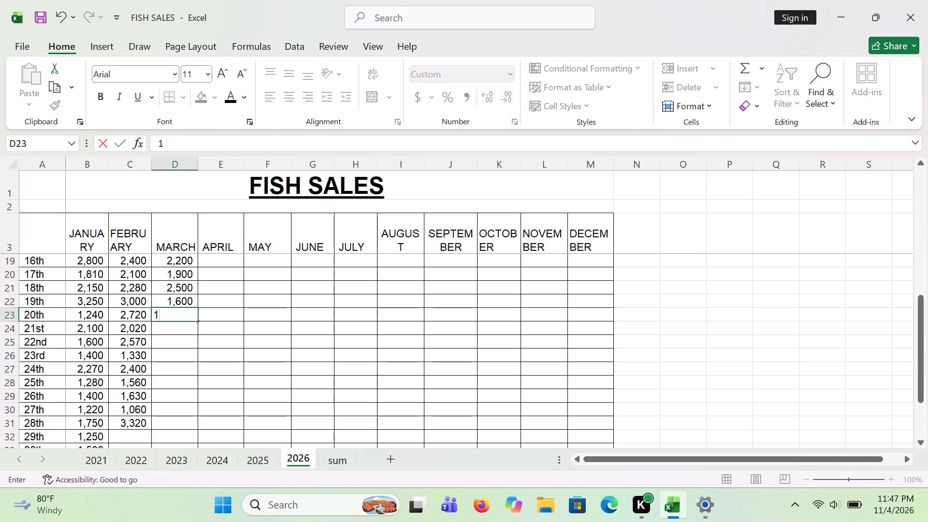
pyautogui.press('0')
pyautogui.write('70')
pyautogui.press('Return')
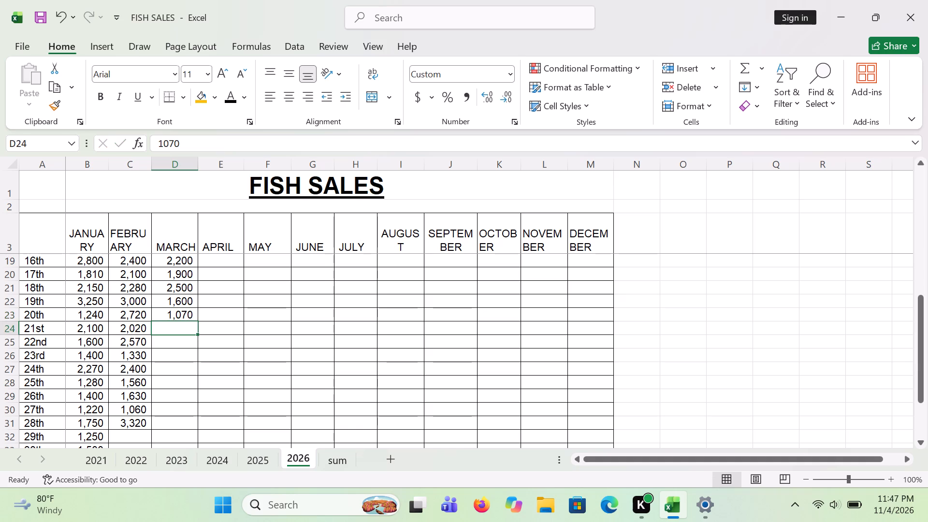
# Save the FISH SALES workbook.
pyautogui.click(38, 15)
# Enter March 2026 fish sales for the 21st to 25th as 2240, 1800, 1310, 2100 and 2400.
pyautogui.write('2240')
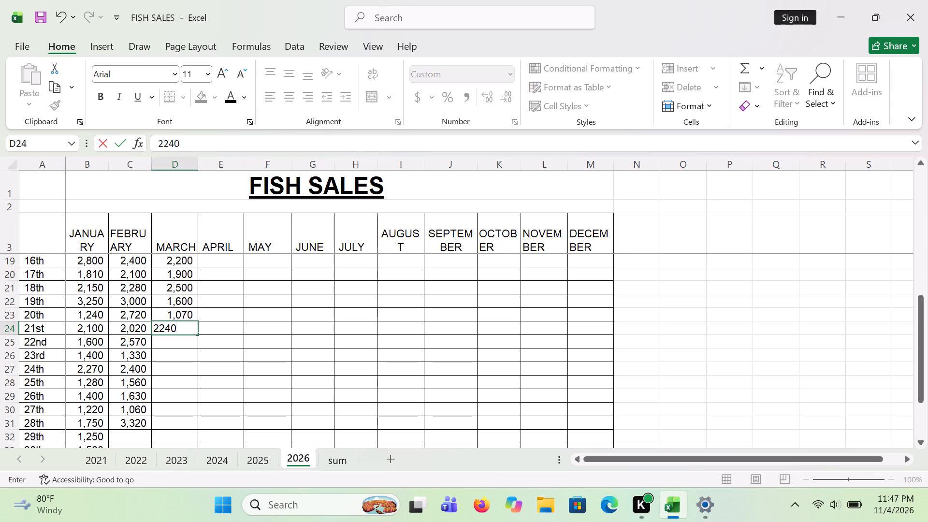
pyautogui.press('Return')
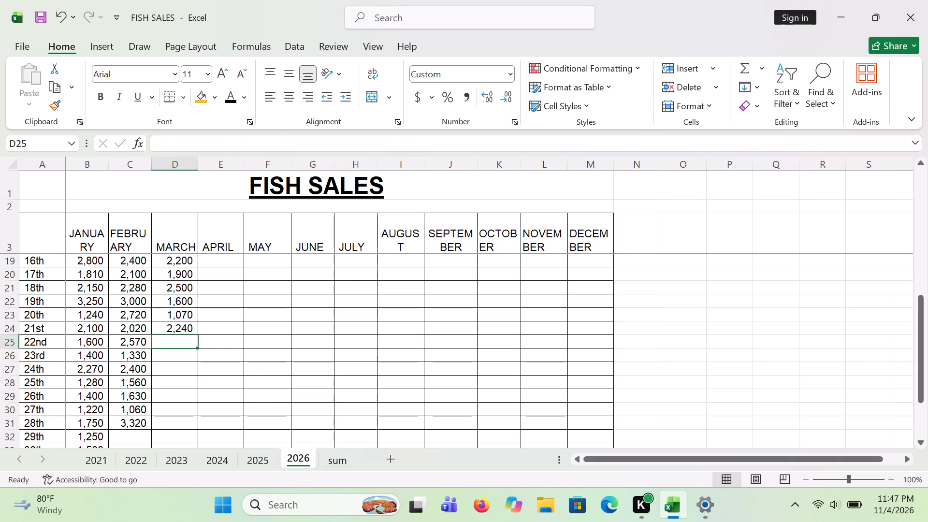
pyautogui.press('1')
pyautogui.press('8')
pyautogui.write('00')
pyautogui.press('Return')
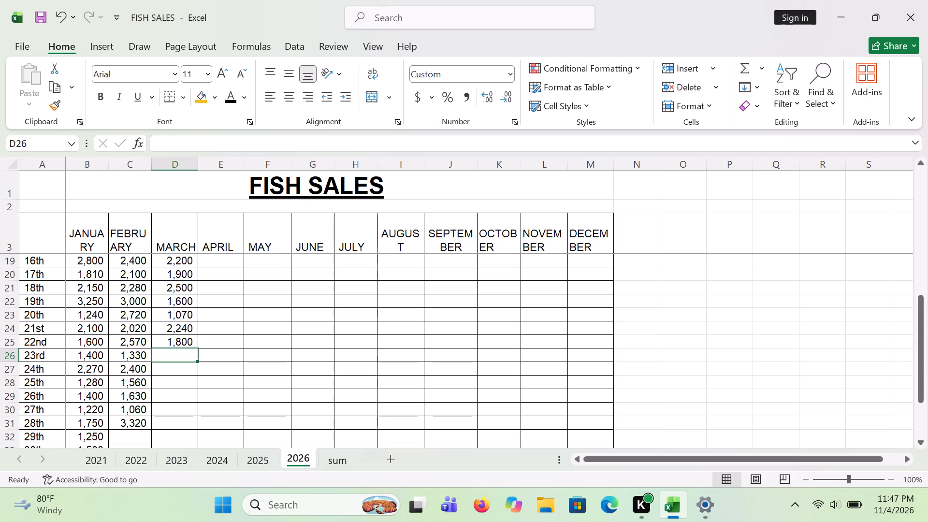
pyautogui.write('1310')
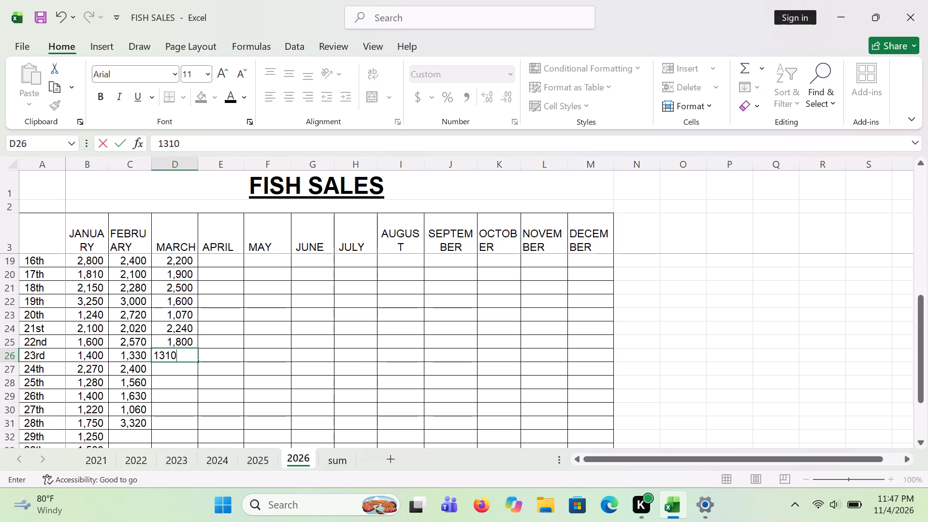
pyautogui.press('Return')
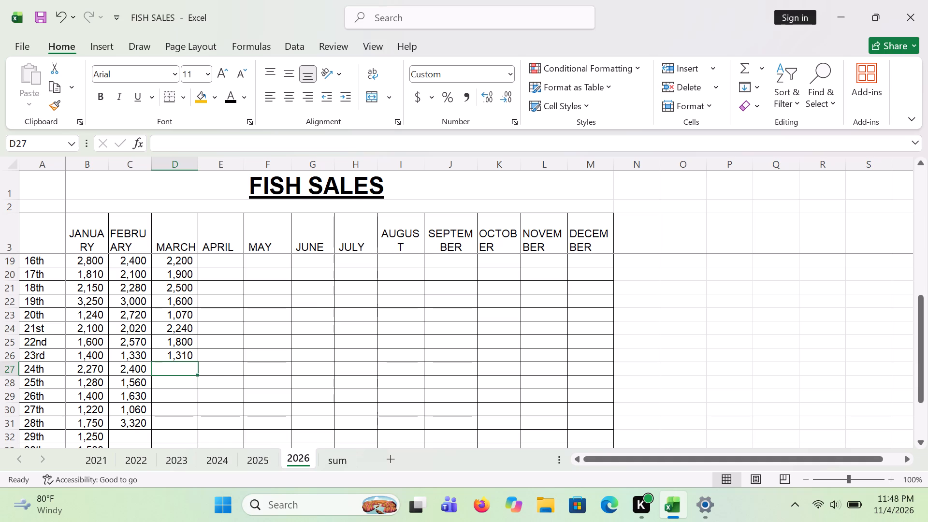
pyautogui.write('21')
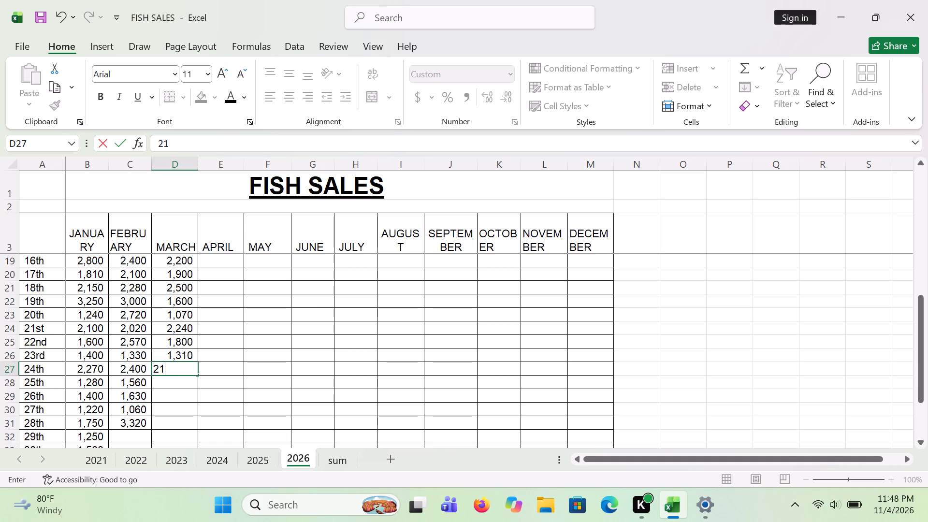
pyautogui.write('00')
pyautogui.press('Return')
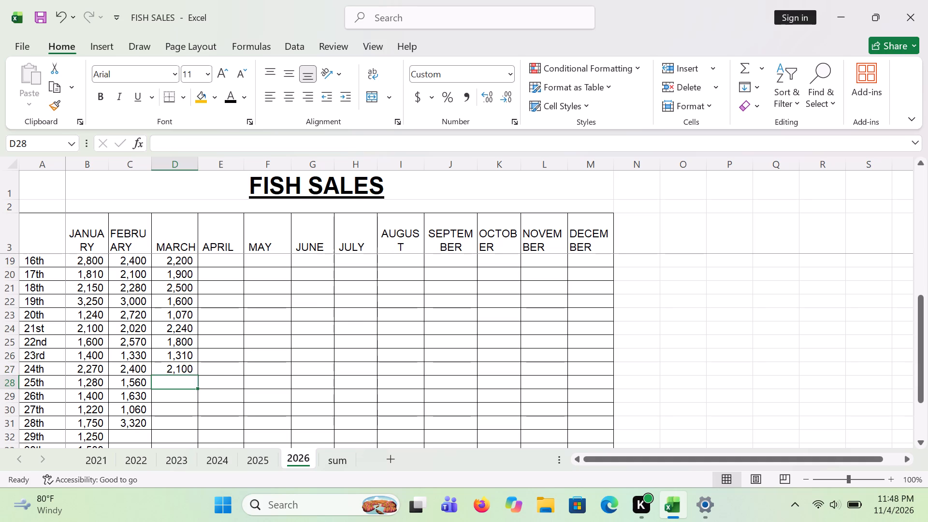
pyautogui.write('2400')
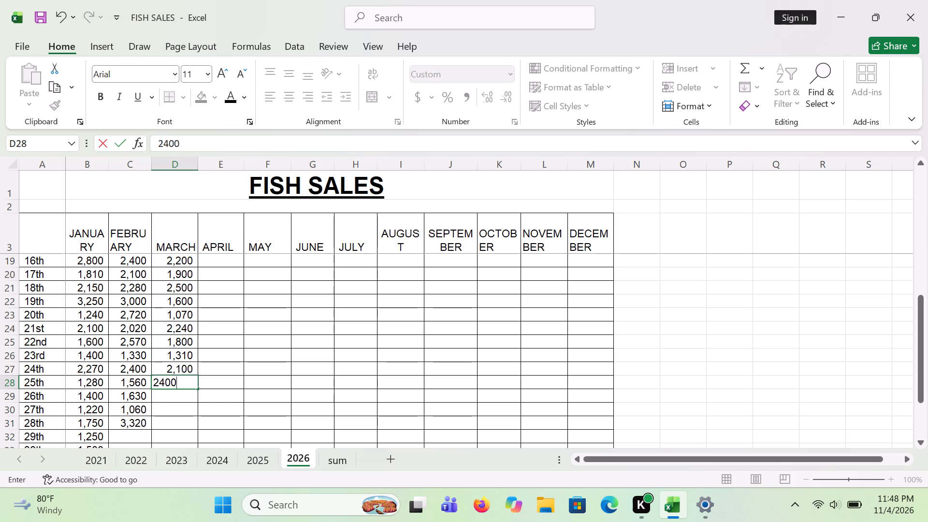
pyautogui.press('Return')
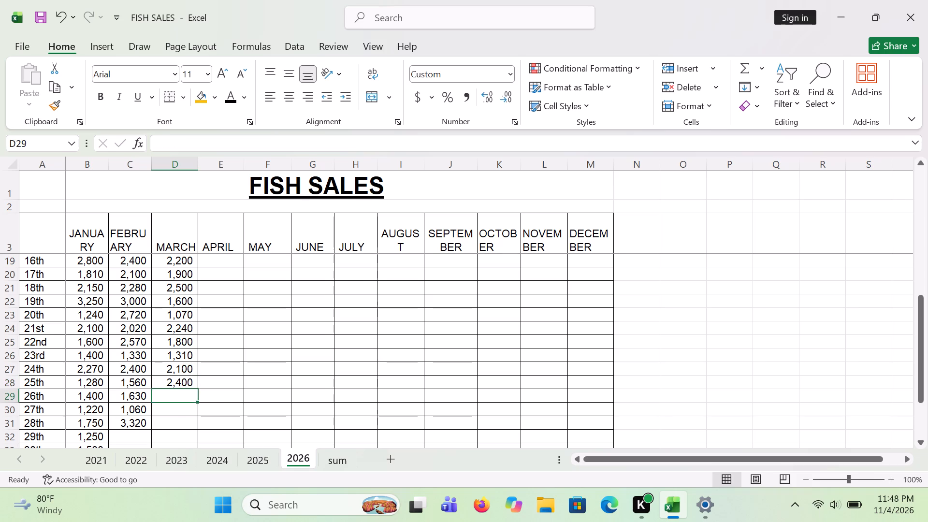
# Enter March 2026 fish sales for the 26th, 27th and 28th as 1560, 1830 and 2300.
pyautogui.press('1')
pyautogui.write('56')
pyautogui.press('0')
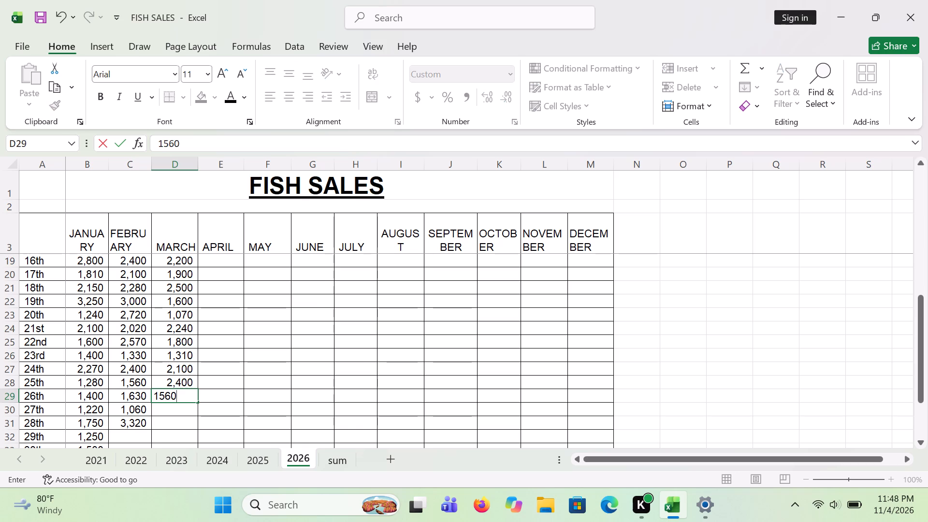
pyautogui.press('Return')
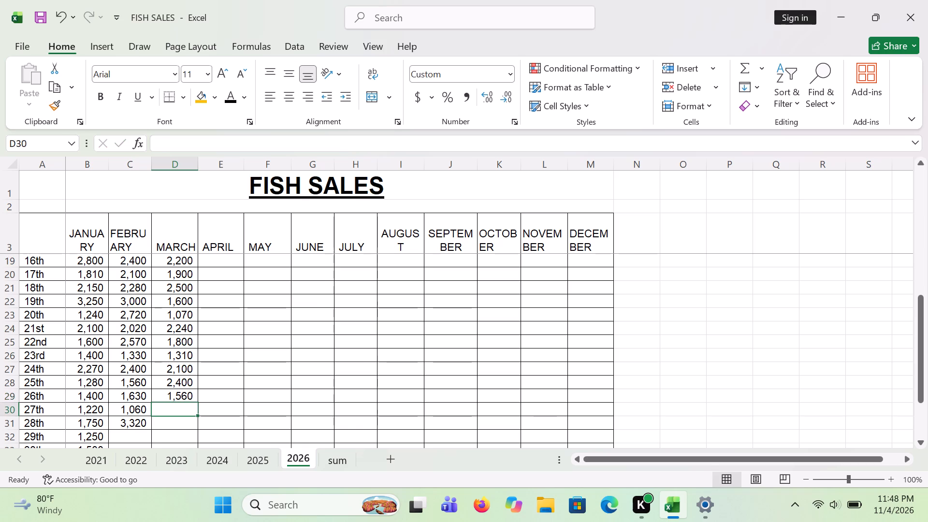
pyautogui.press('1')
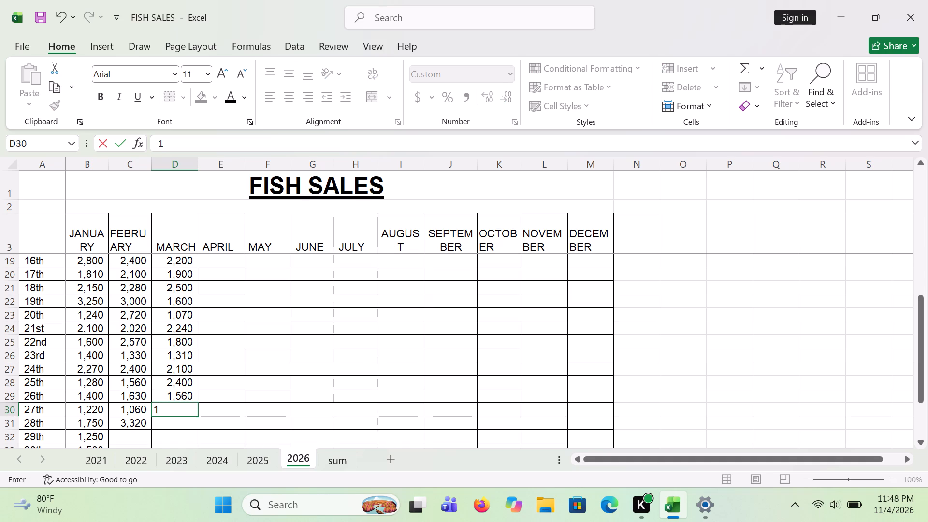
pyautogui.write('830')
pyautogui.press('Return')
pyautogui.write('2300')
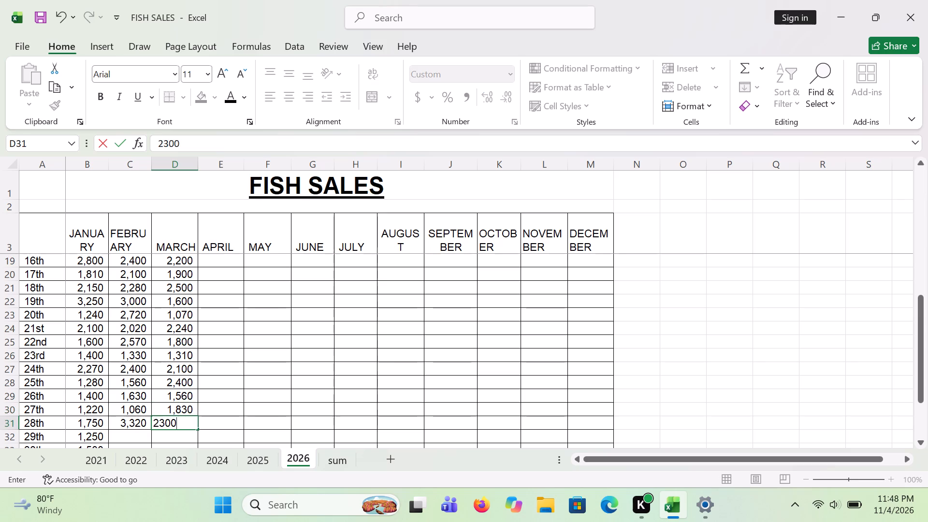
pyautogui.press('Return')
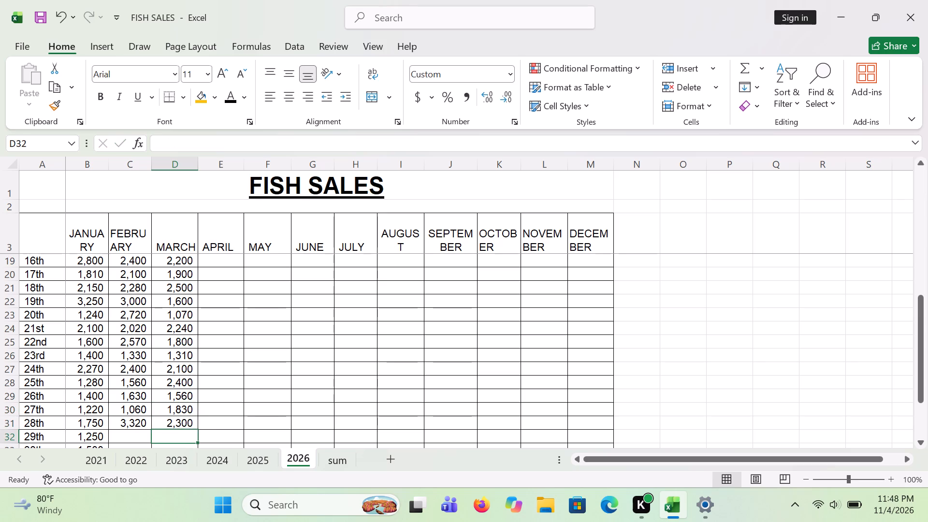
# Enter March 2026 fish sales for the 29th and 30th as 1810 and 2210.
pyautogui.press('1')
pyautogui.write('810')
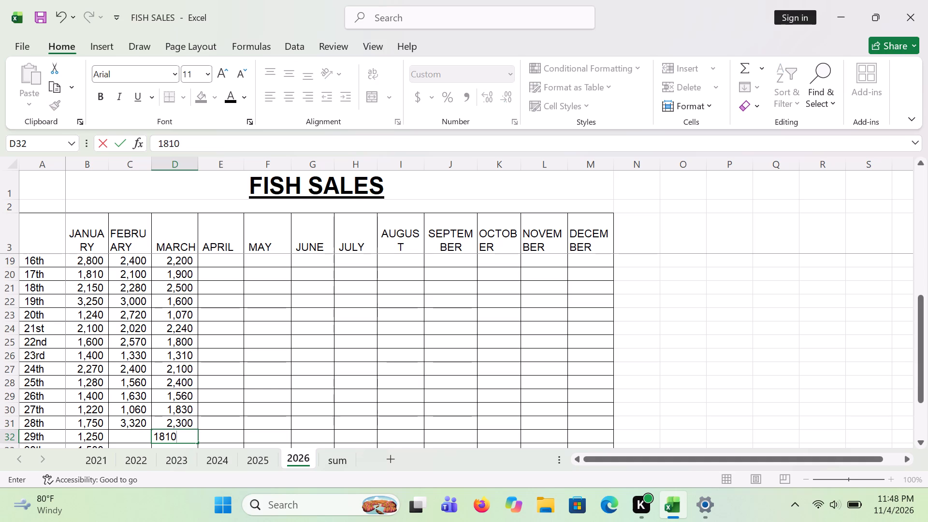
pyautogui.press('Return')
pyautogui.scroll(-2, 214, 237)
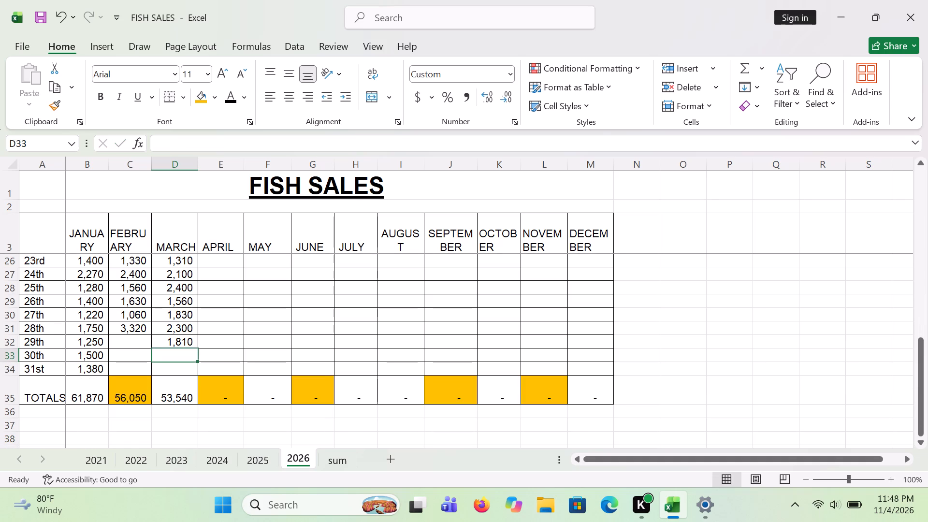
pyautogui.write('221')
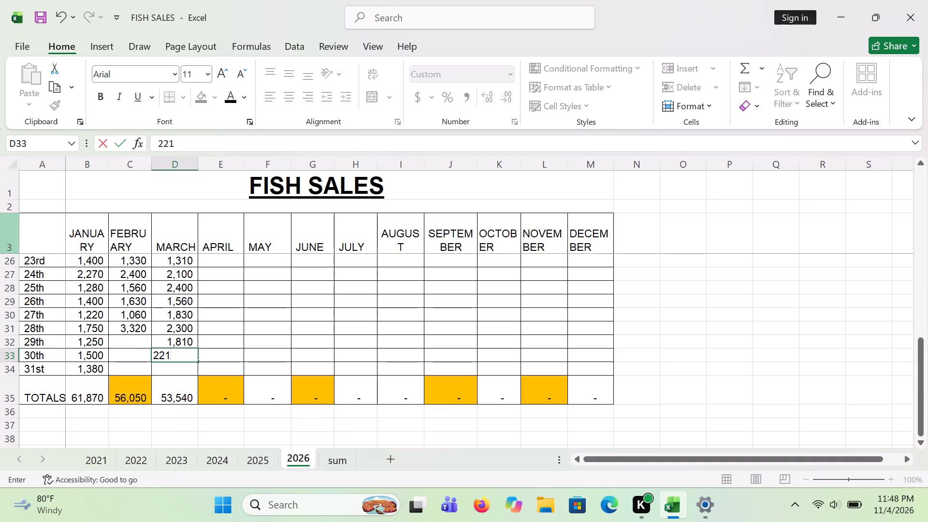
pyautogui.press('0')
pyautogui.press('Return')
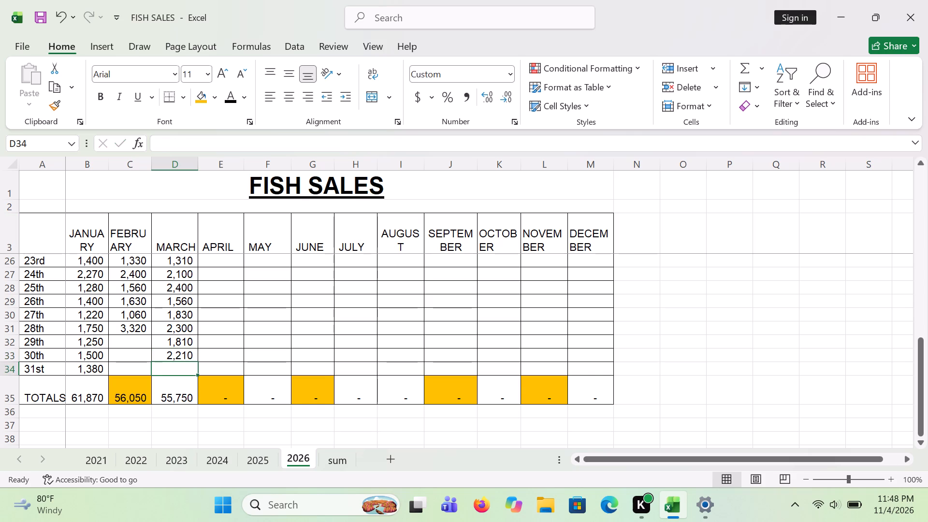
# Enter March 2026 fish sales for the 31st as 2400.
pyautogui.press('2')
pyautogui.write('400')
pyautogui.press('Return')
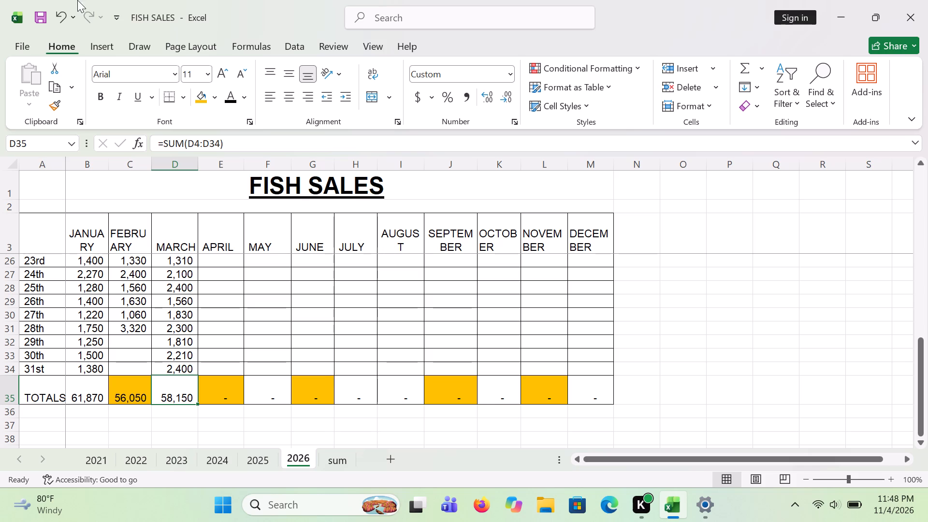
# Save the FISH SALES workbook.
pyautogui.click(36, 13)
# Enter April 2026 fish sales for the 1st, 2nd and 3rd as 2010, 1230 and 2530.
pyautogui.scroll(14, 123, 234)
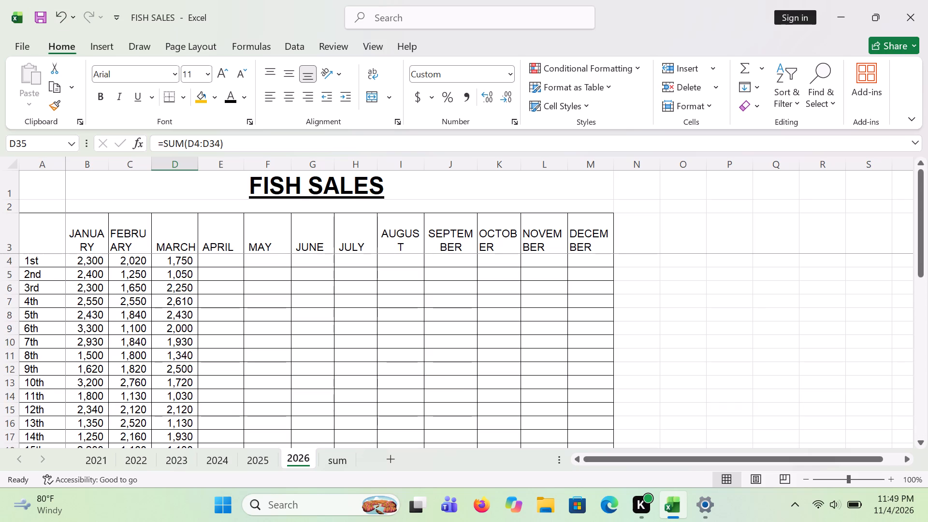
pyautogui.click(222, 264)
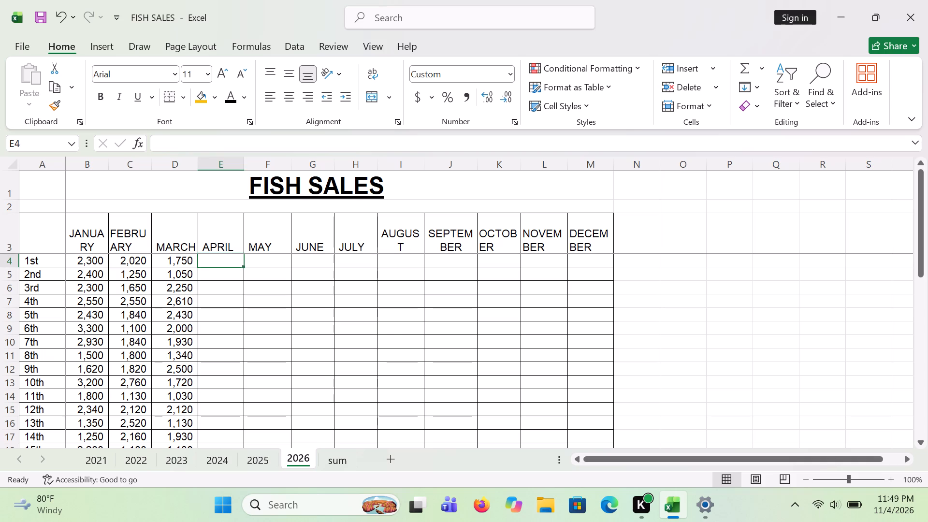
pyautogui.write('201')
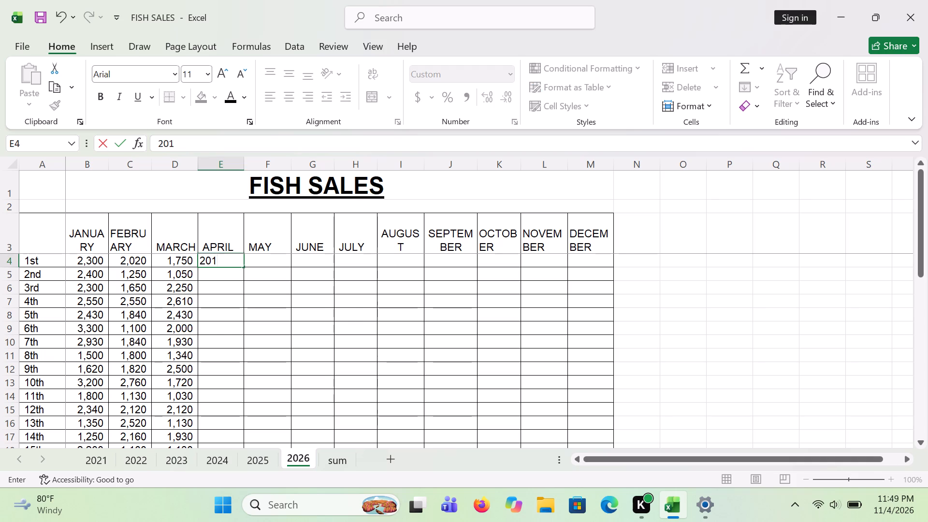
pyautogui.press('0')
pyautogui.press('Return')
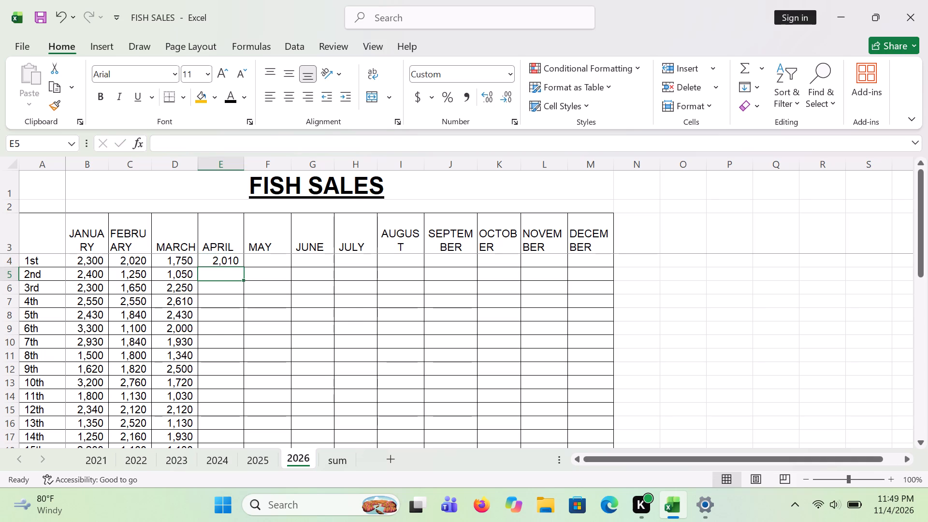
pyautogui.press('1')
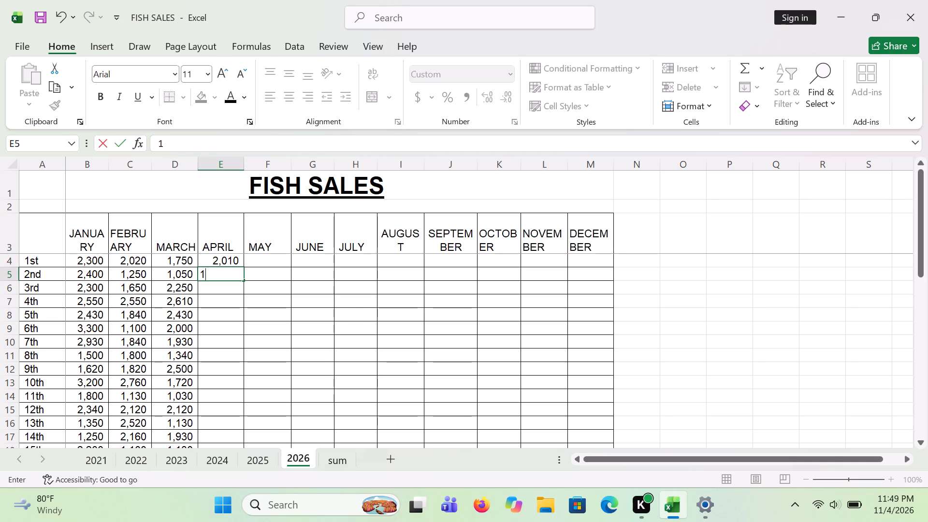
pyautogui.write('230')
pyautogui.press('Return')
pyautogui.hscroll(-7, 554, 241)
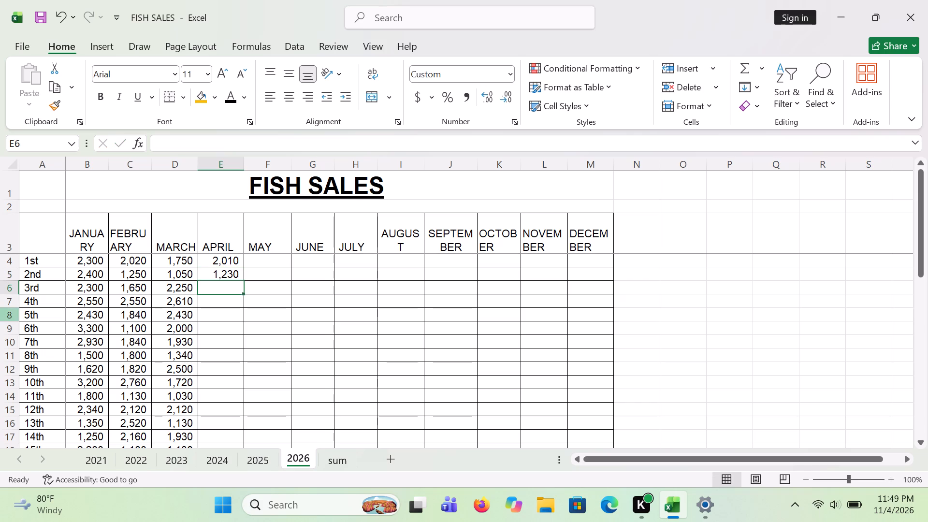
pyautogui.press('2')
pyautogui.write('530')
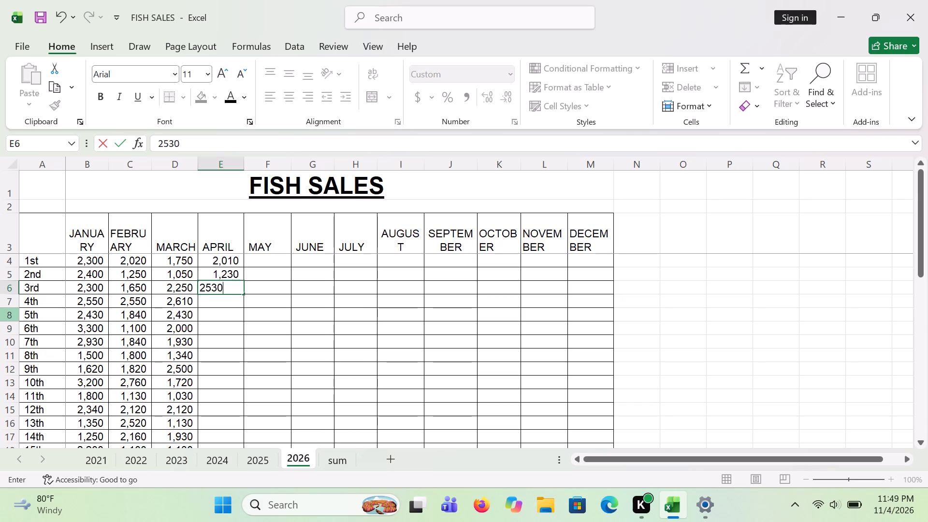
pyautogui.press('Return')
# Enter April 2026 fish sales for the 4th, 5th and 6th as 1600, 1600 and 1810.
pyautogui.press('1')
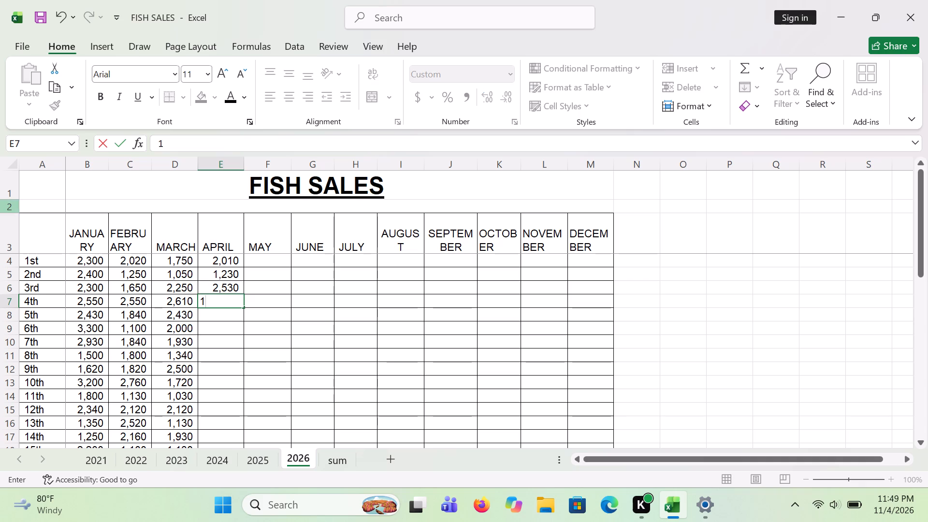
pyautogui.press('6')
pyautogui.write('00')
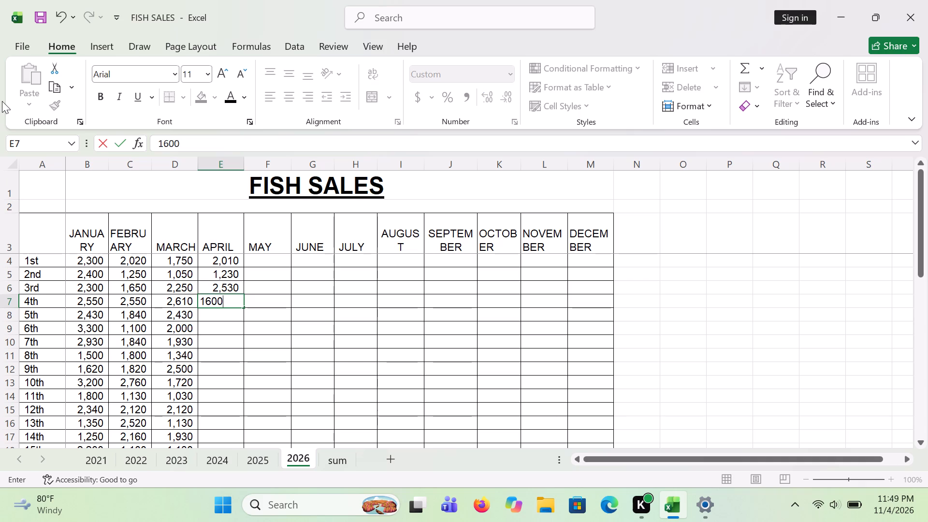
pyautogui.press('Return')
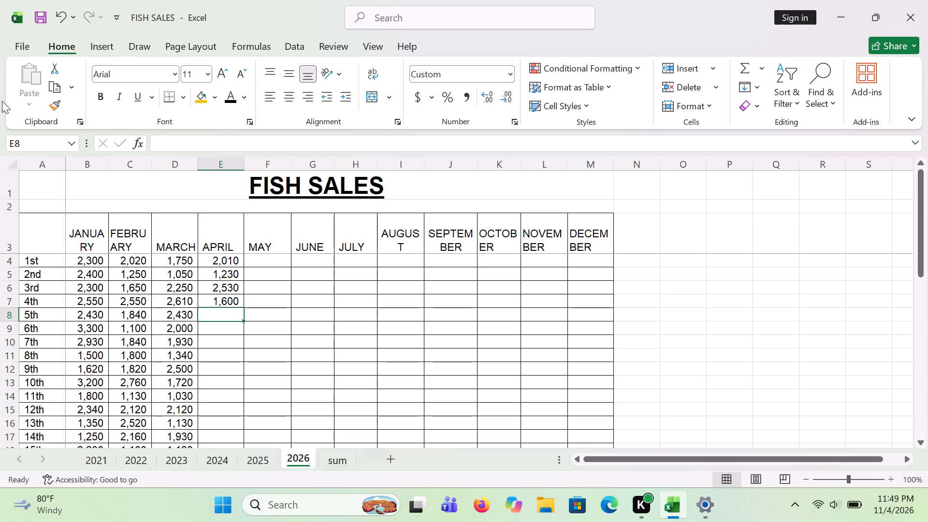
pyautogui.press('1')
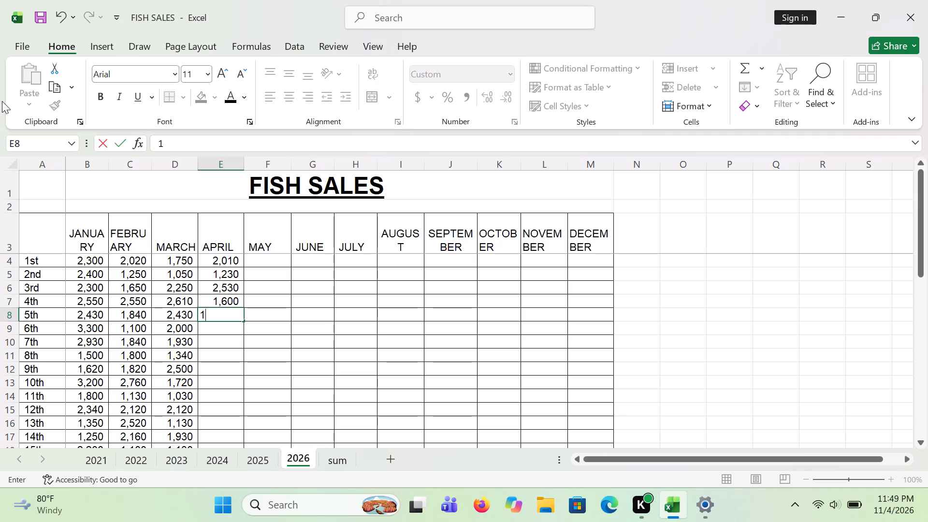
pyautogui.press('6')
pyautogui.write('00')
pyautogui.press('Return')
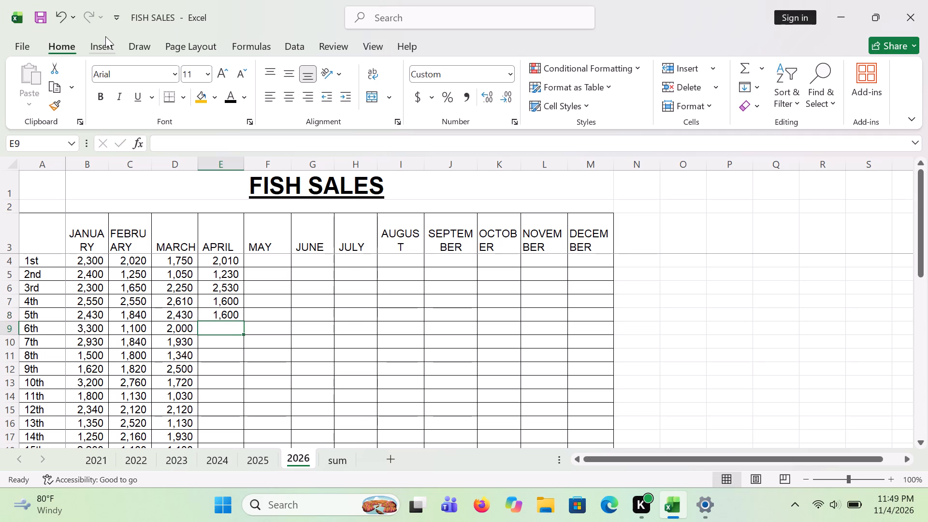
pyautogui.press('1')
pyautogui.write('81')
pyautogui.press('0')
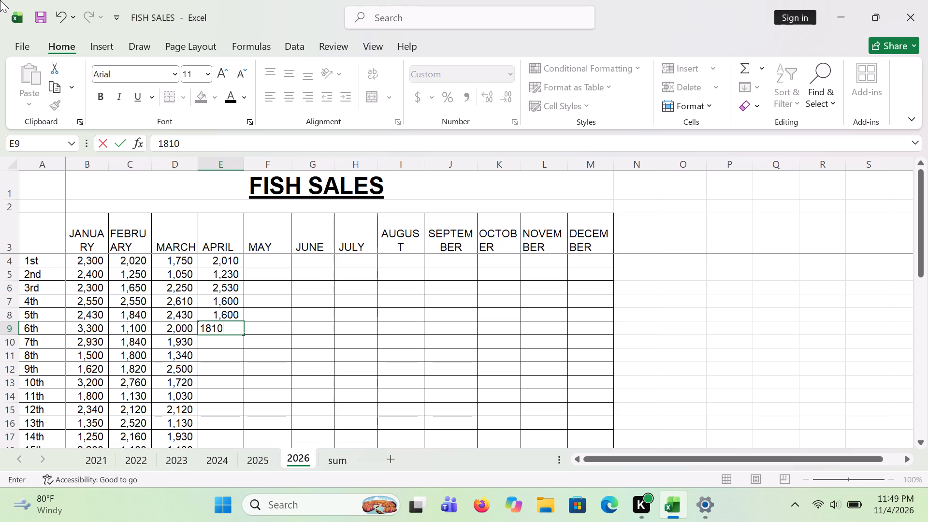
pyautogui.press('Return')
# Enter April 2026 fish sales for the 7th to 10th as 1380, 2110, 2200 and 2200.
pyautogui.press('1')
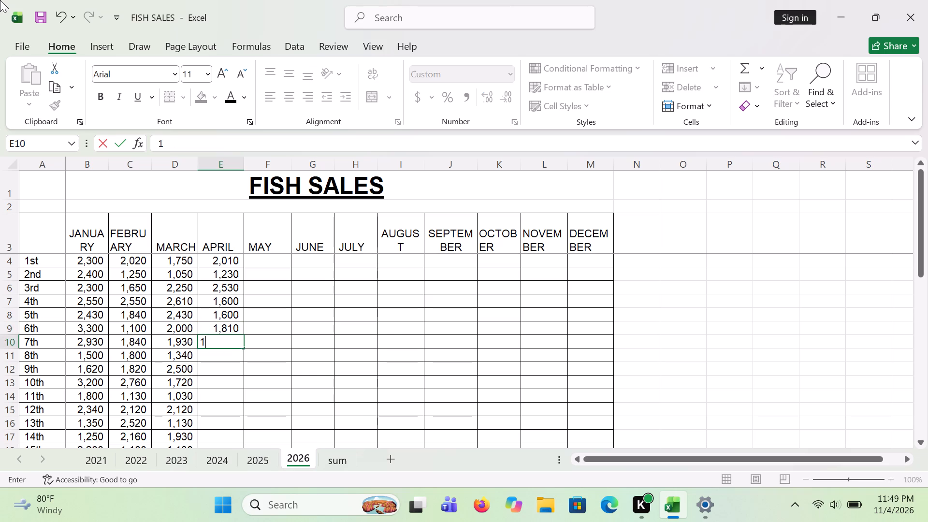
pyautogui.press('3')
pyautogui.write('80')
pyautogui.press('Return')
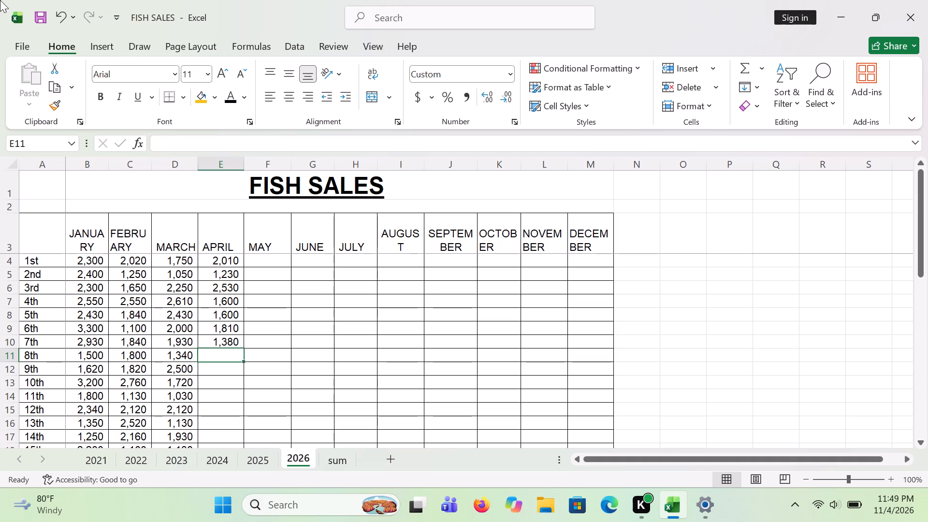
pyautogui.press('2')
pyautogui.press('1')
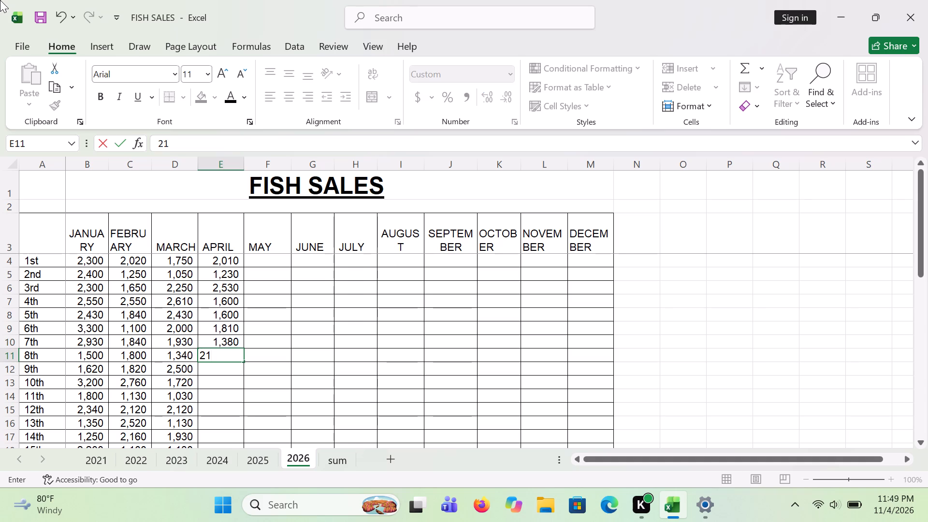
pyautogui.press('1')
pyautogui.press('0')
pyautogui.press('Return')
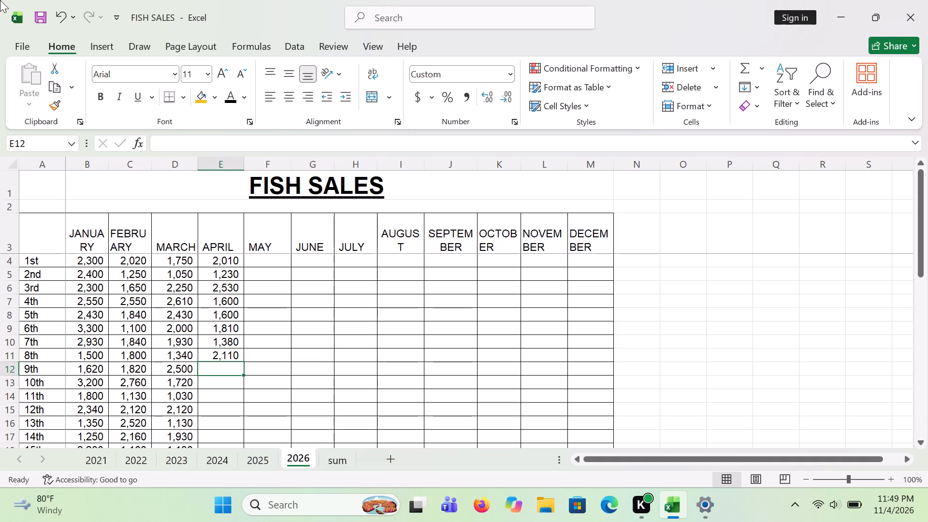
pyautogui.write('2200')
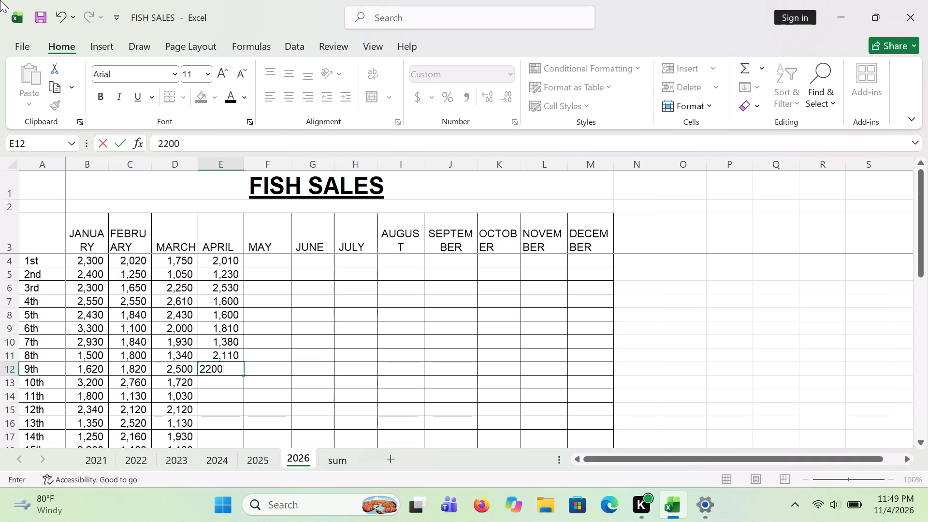
pyautogui.press('Return')
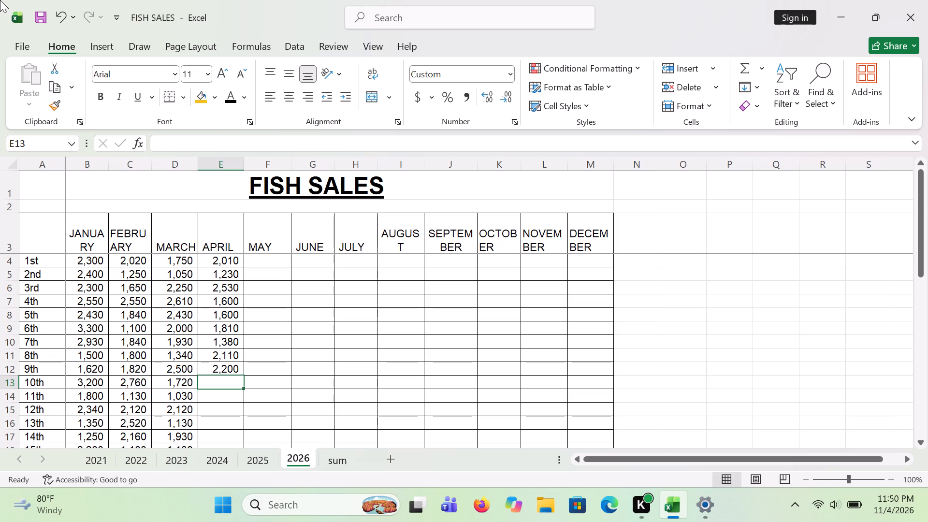
pyautogui.write('2200')
pyautogui.press('Return')
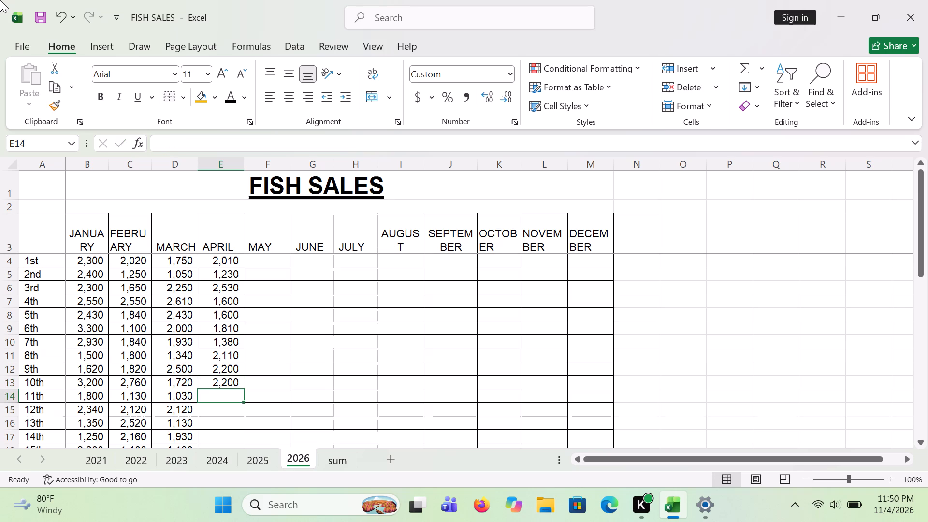
# Save the FISH SALES workbook.
pyautogui.click(41, 17)
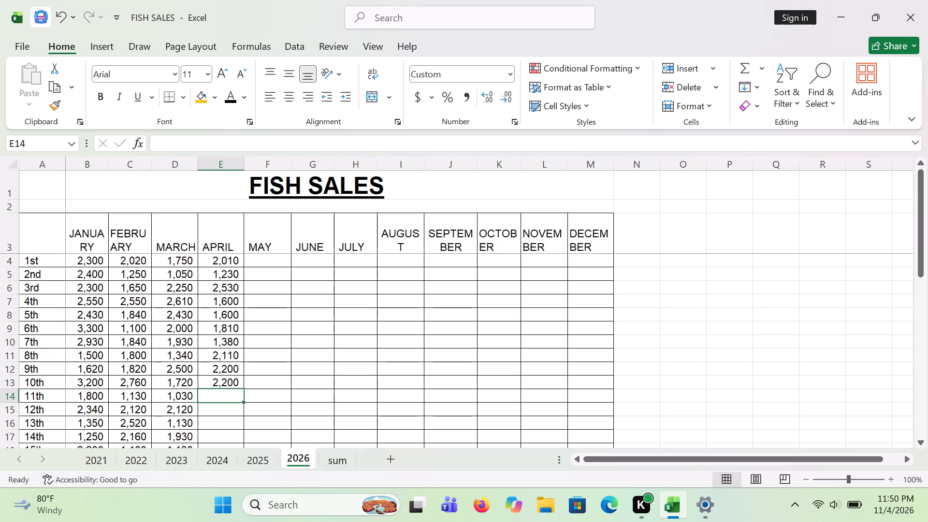
# Enter April 2026 fish sales for the 11th, 12th and 13th as 2170, 1780 and 1660.
pyautogui.scroll(-1, 195, 406)
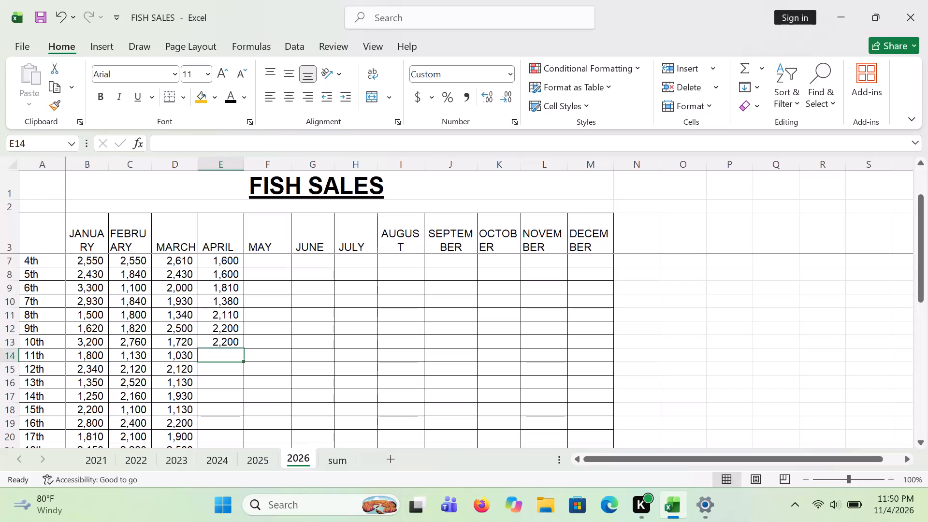
pyautogui.scroll(-1, 195, 406)
pyautogui.click(227, 330)
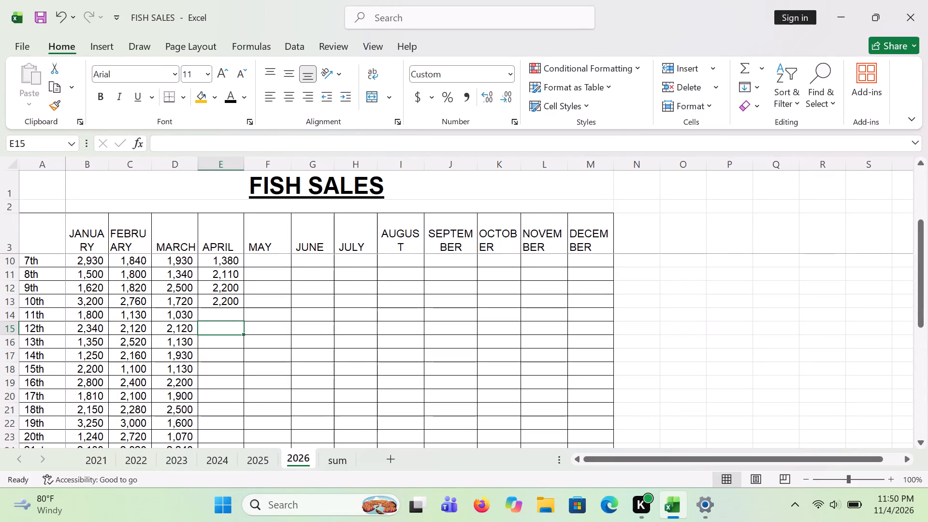
pyautogui.click(234, 311)
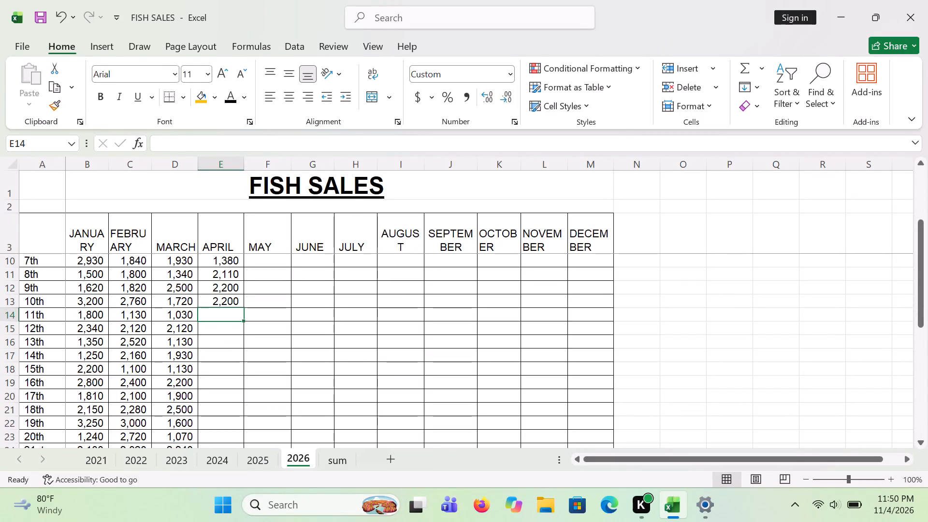
pyautogui.write('21')
pyautogui.write('70')
pyautogui.press('Return')
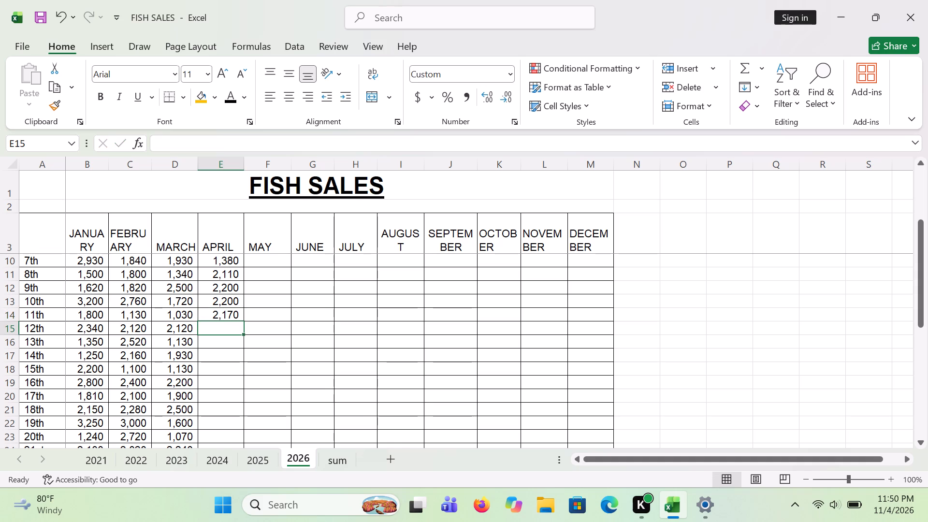
pyautogui.press('1')
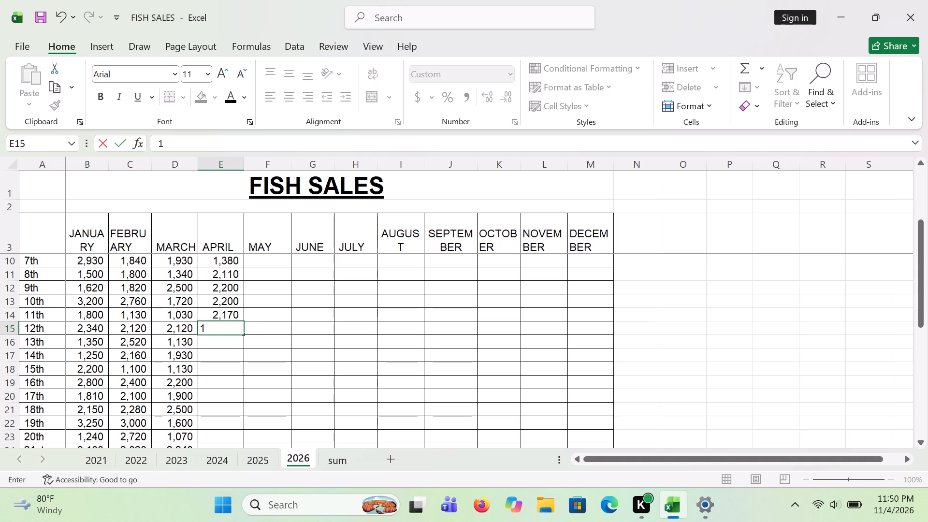
pyautogui.write('780')
pyautogui.press('Return')
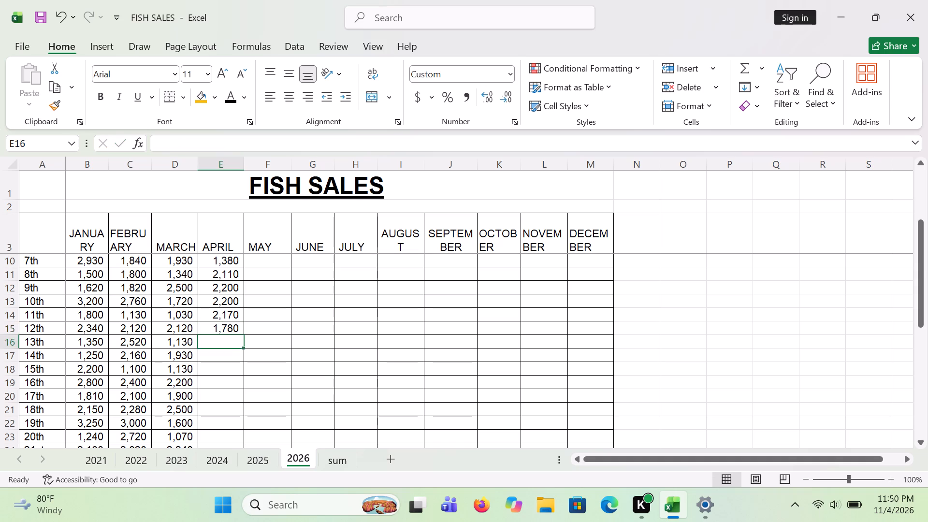
pyautogui.press('1')
pyautogui.write('660')
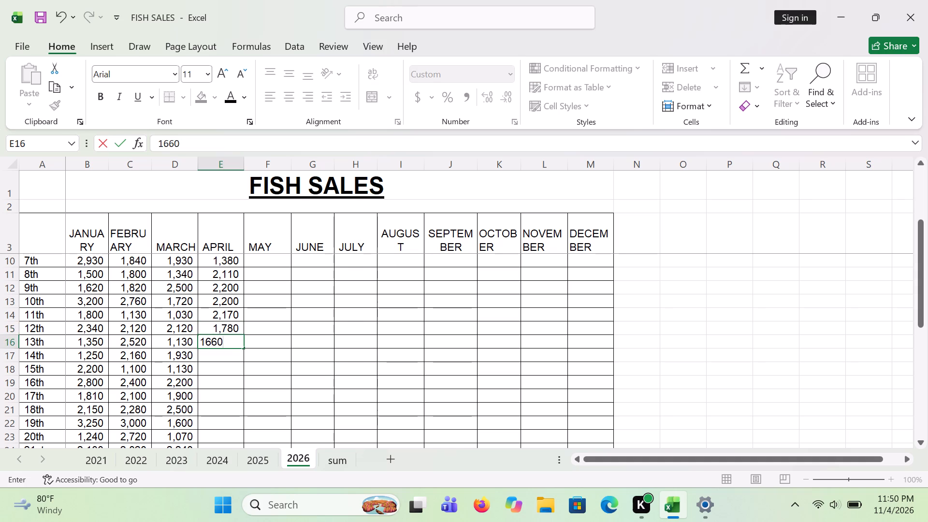
pyautogui.press('Return')
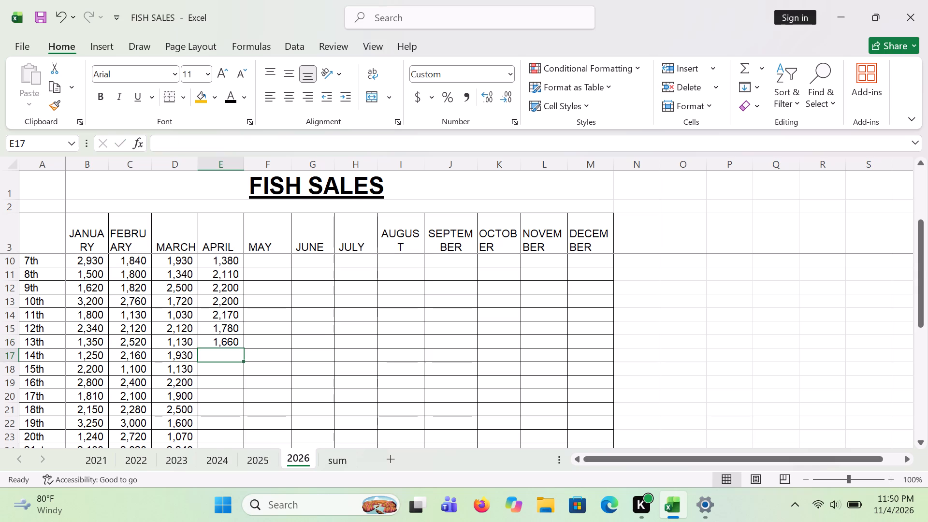
# Enter April 2026 fish sales for the 14th to 17th as 2830, 1650, 2300 and 2400.
pyautogui.write('2830')
pyautogui.press('Return')
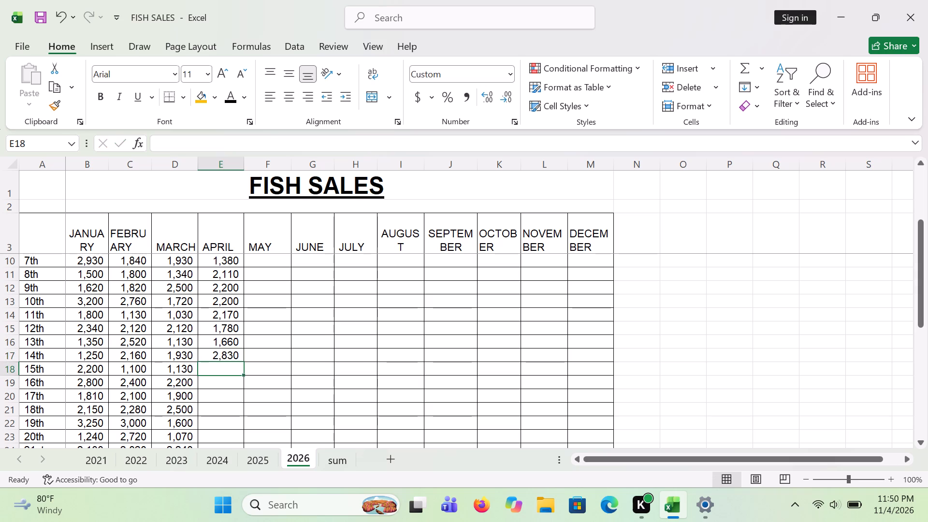
pyautogui.press('1')
pyautogui.write('650')
pyautogui.press('Return')
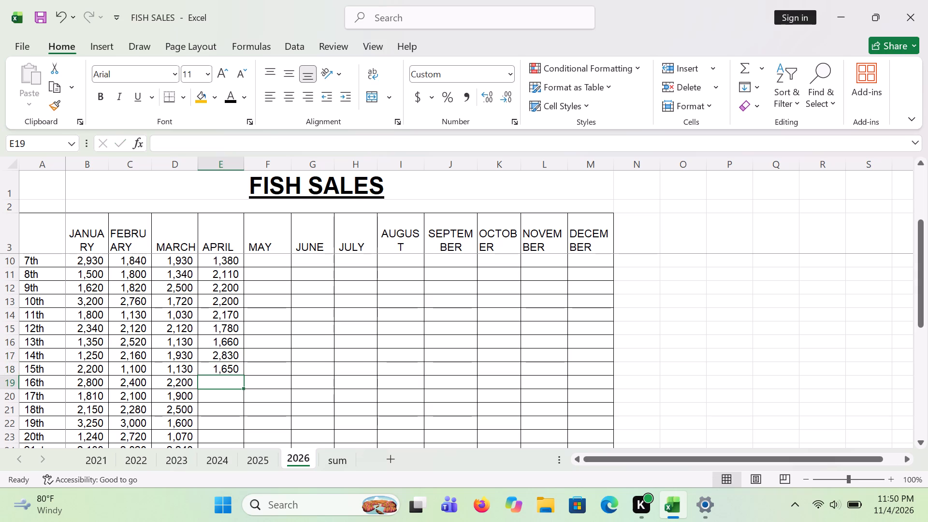
pyautogui.write('2300')
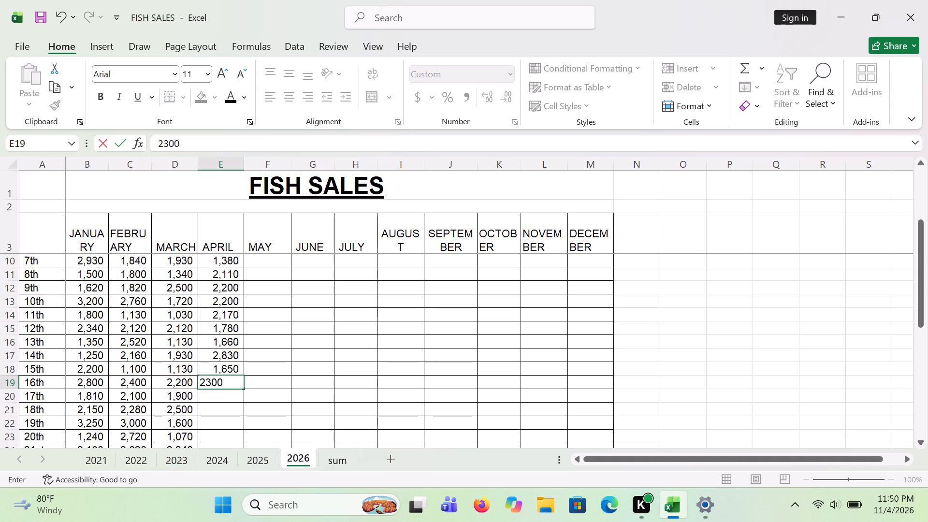
pyautogui.press('Return')
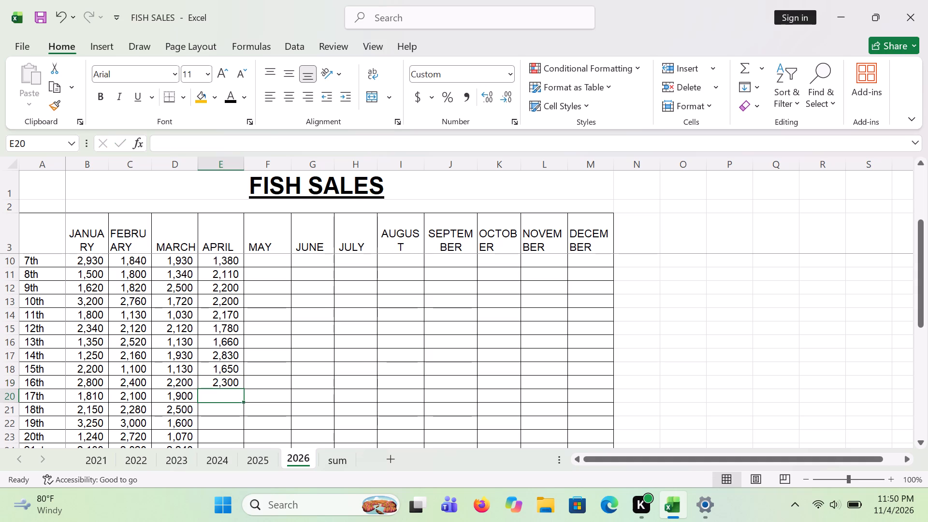
pyautogui.press('2')
pyautogui.write('400')
pyautogui.press('Return')
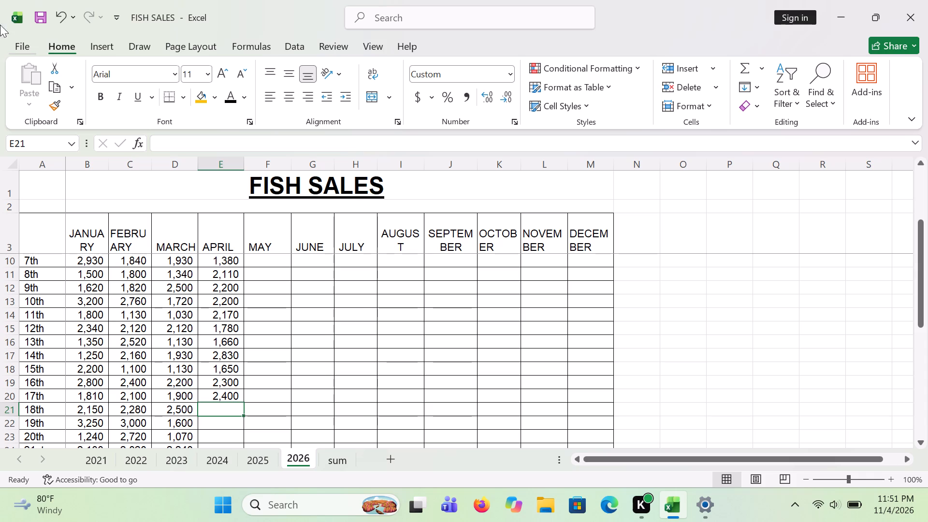
# Save the FISH SALES workbook.
pyautogui.click(37, 17)
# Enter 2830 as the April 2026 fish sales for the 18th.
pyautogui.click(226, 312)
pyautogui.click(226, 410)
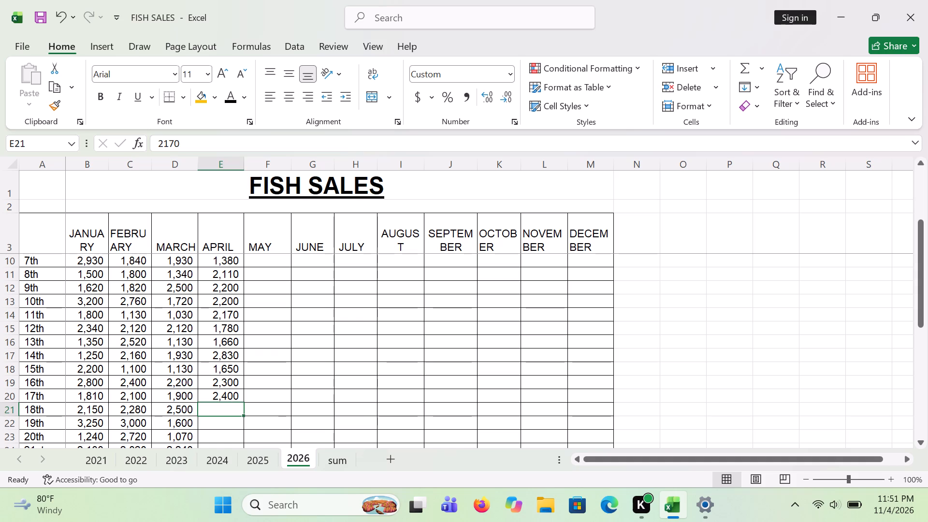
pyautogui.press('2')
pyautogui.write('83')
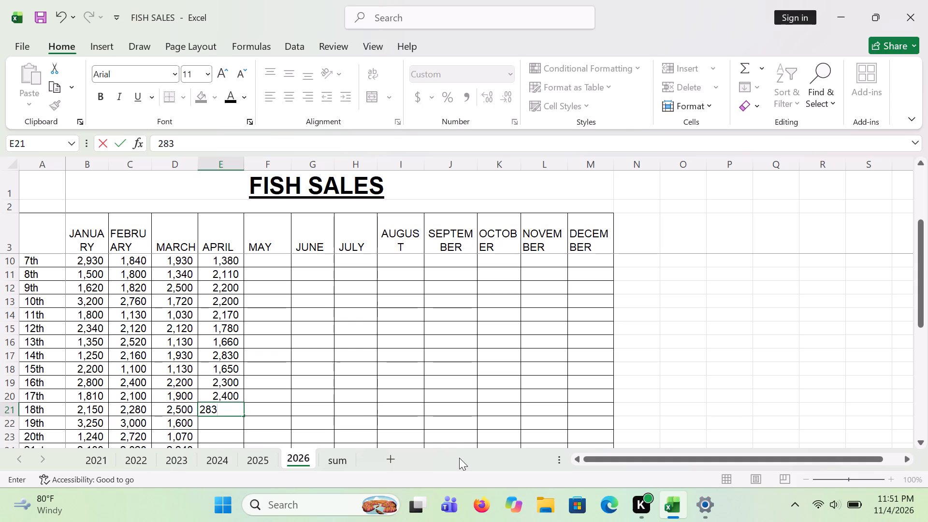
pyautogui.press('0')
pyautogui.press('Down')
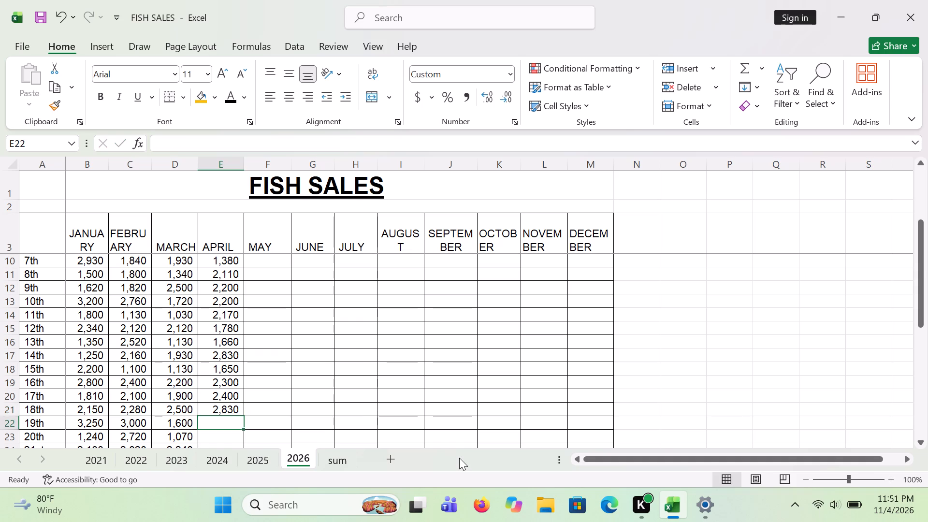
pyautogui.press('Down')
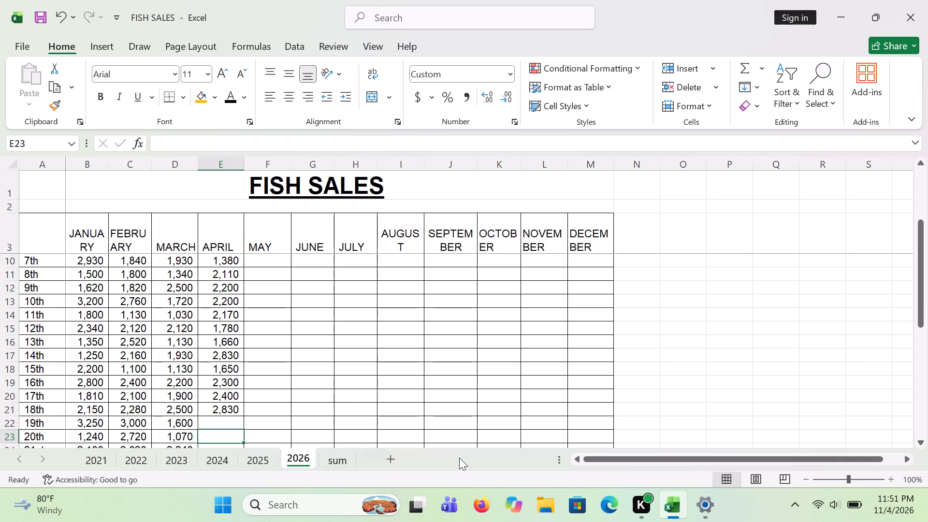
# Set the April 2026 fish sales for the 18th to 1550.
pyautogui.press('Up')
pyautogui.press('Up')
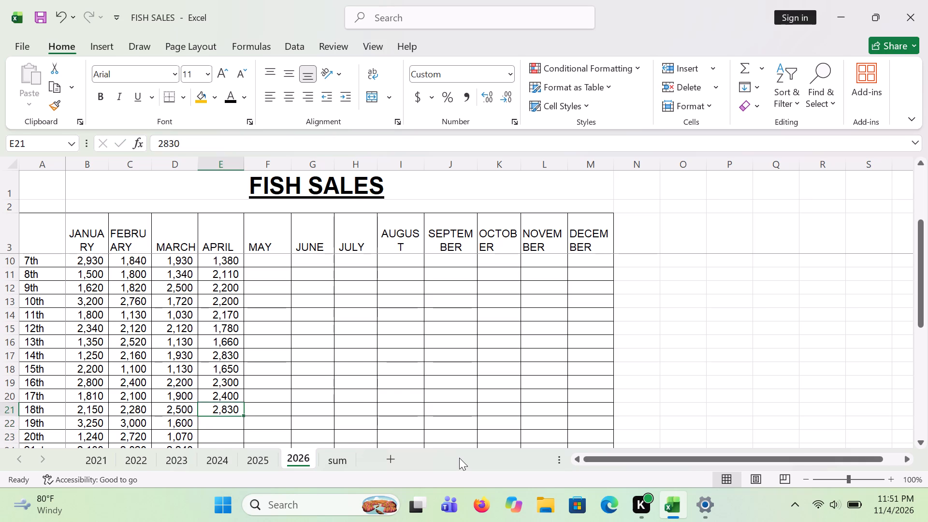
pyautogui.press('1')
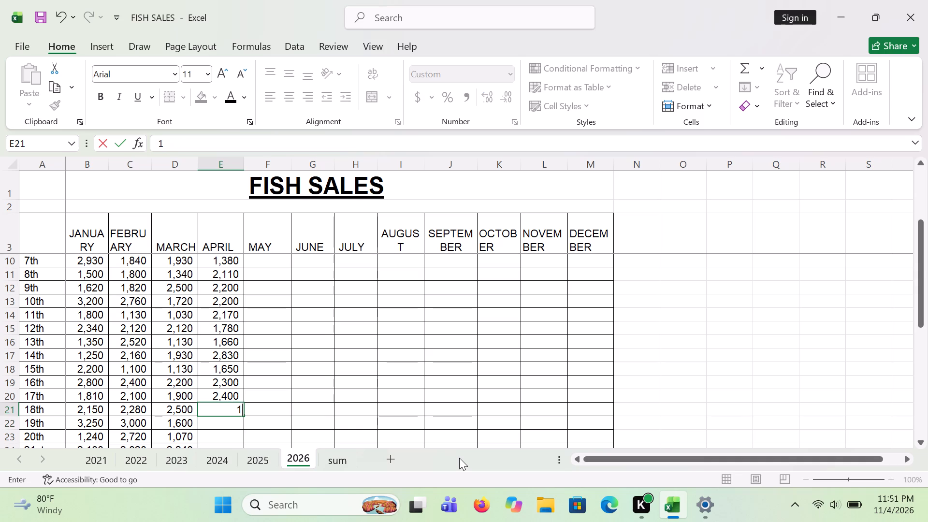
pyautogui.write('55')
pyautogui.press('0')
pyautogui.press('Return')
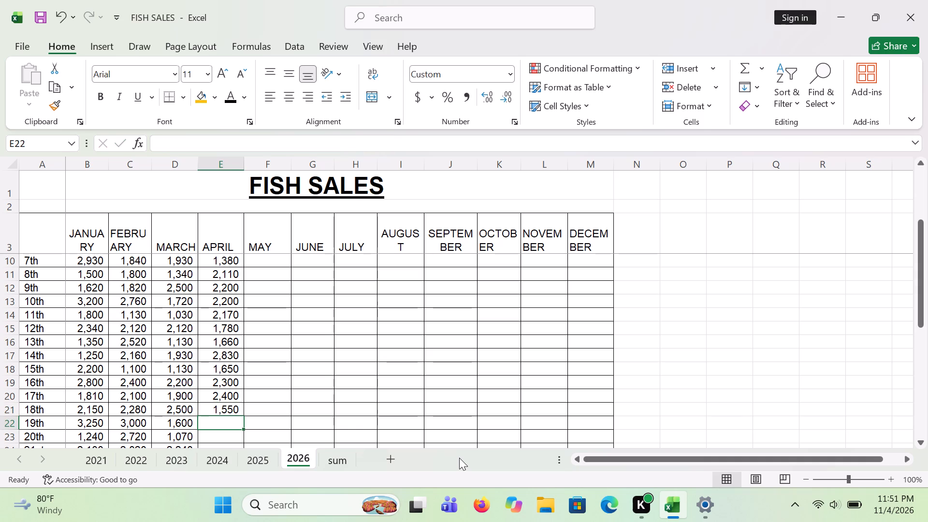
# Save the FISH SALES workbook with the April figures entered through the 18th.
pyautogui.hotkey('ctrl', 's')
pyautogui.click(36, 14)
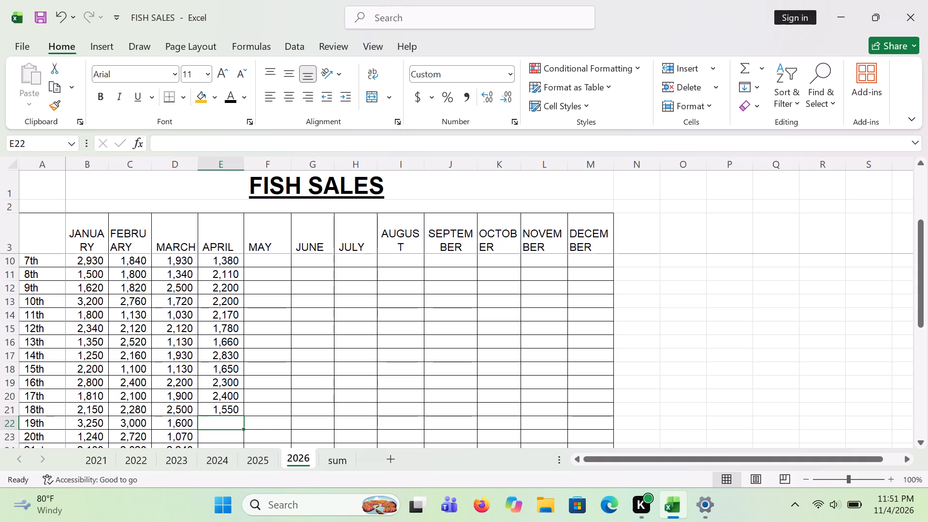
# Enter April 2026 fish sales for the 19th, 20th and 21st as 1440, 1250 and 1840.
pyautogui.press('1')
pyautogui.write('440')
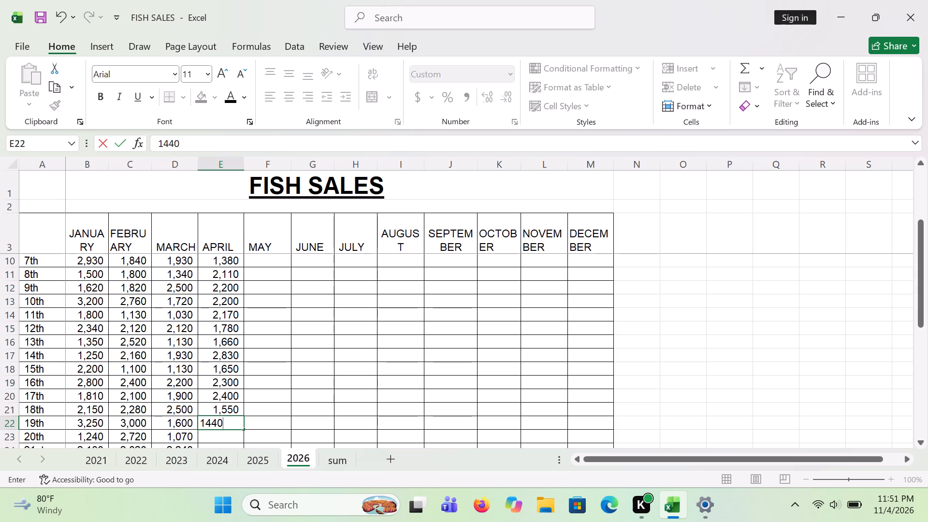
pyautogui.press('Return')
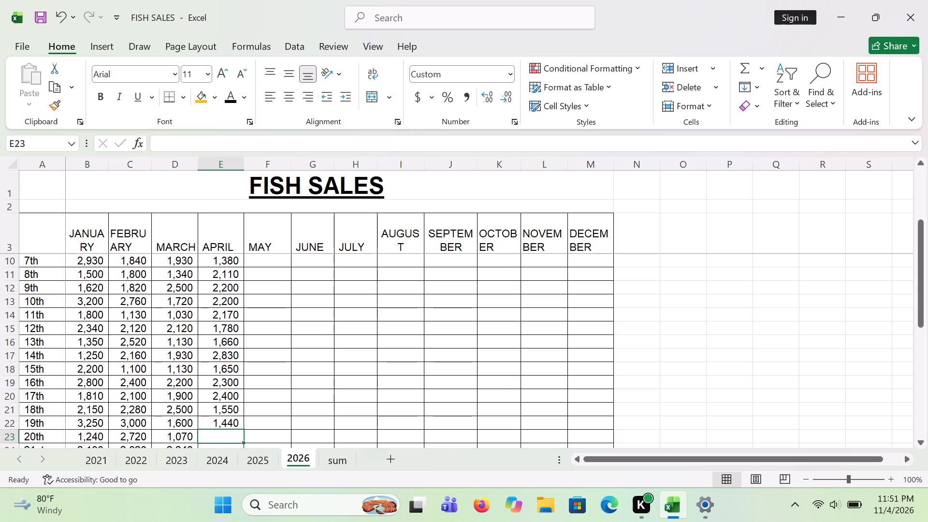
pyautogui.write('12')
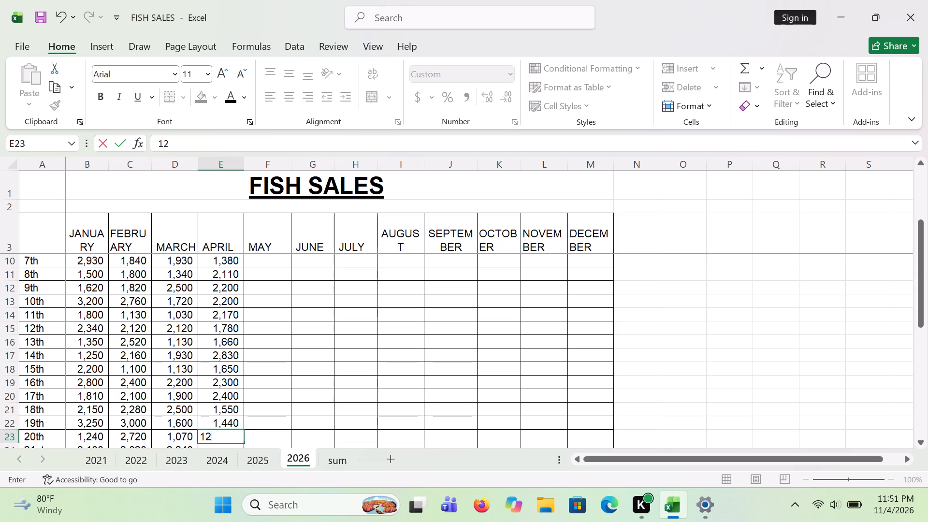
pyautogui.write('50')
pyautogui.press('Return')
pyautogui.press('1')
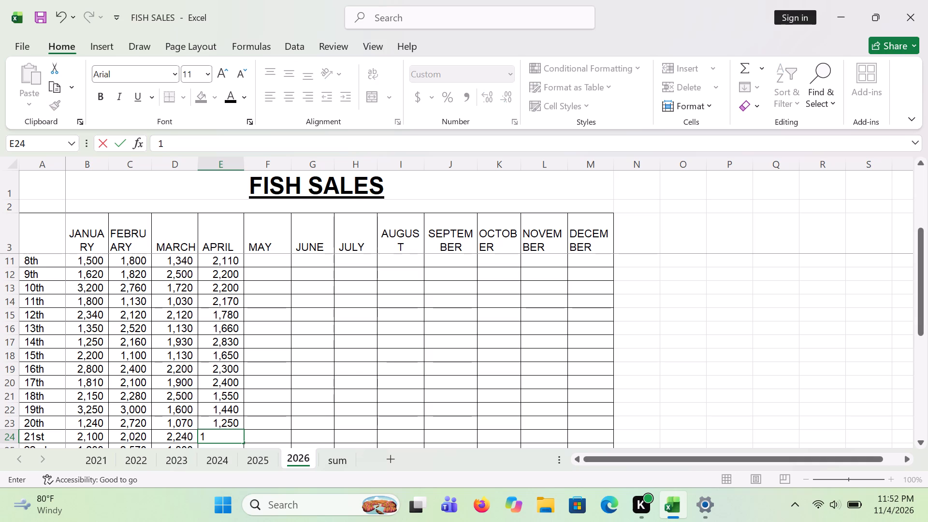
pyautogui.write('840')
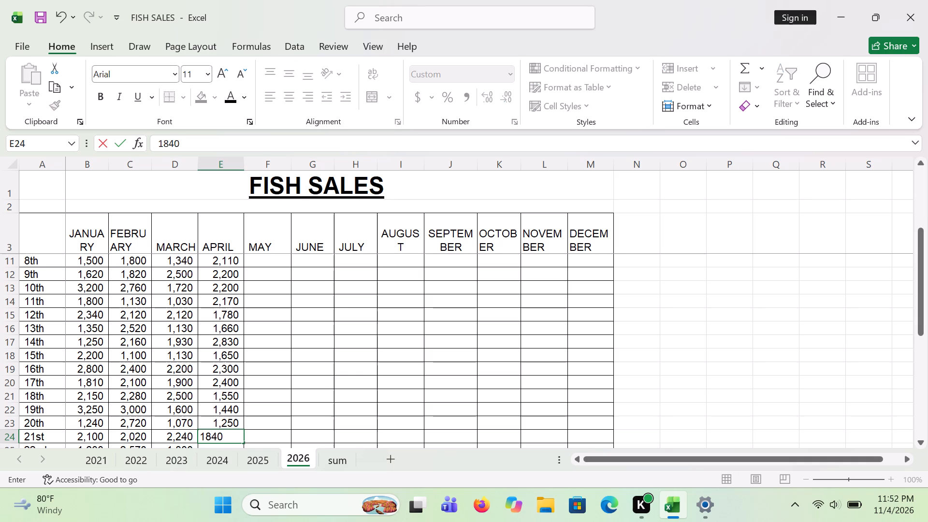
pyautogui.press('Return')
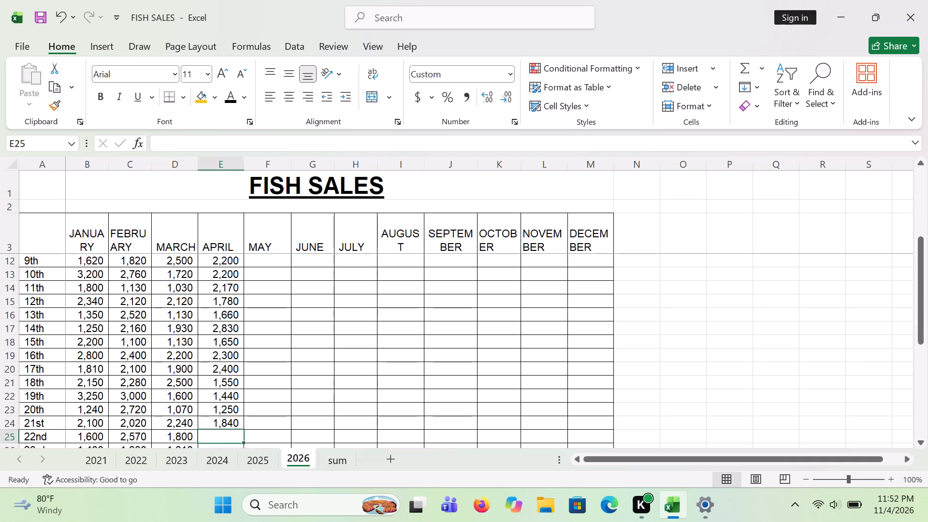
# Enter April 2026 fish sales for the 22nd, 23rd and 24th as 1530, 1120 and 1160.
pyautogui.press('1')
pyautogui.write('530')
pyautogui.press('Return')
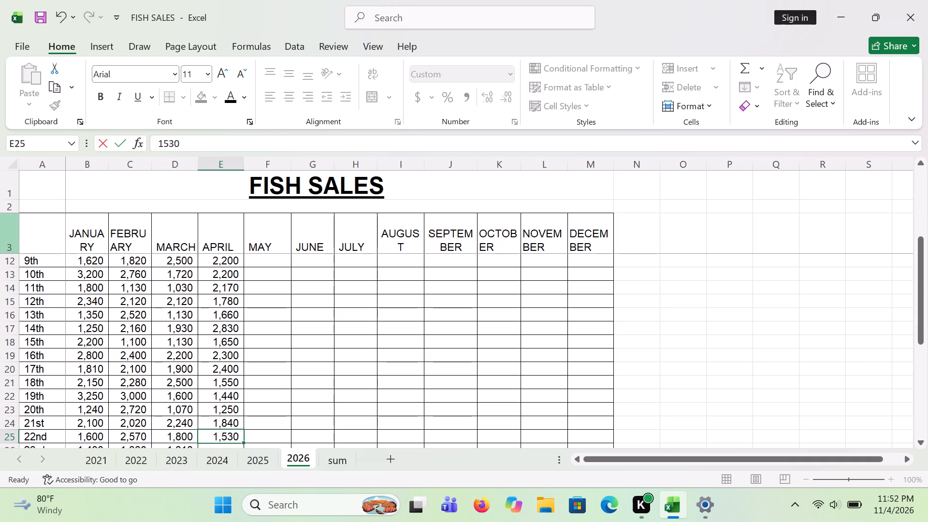
pyautogui.write('112')
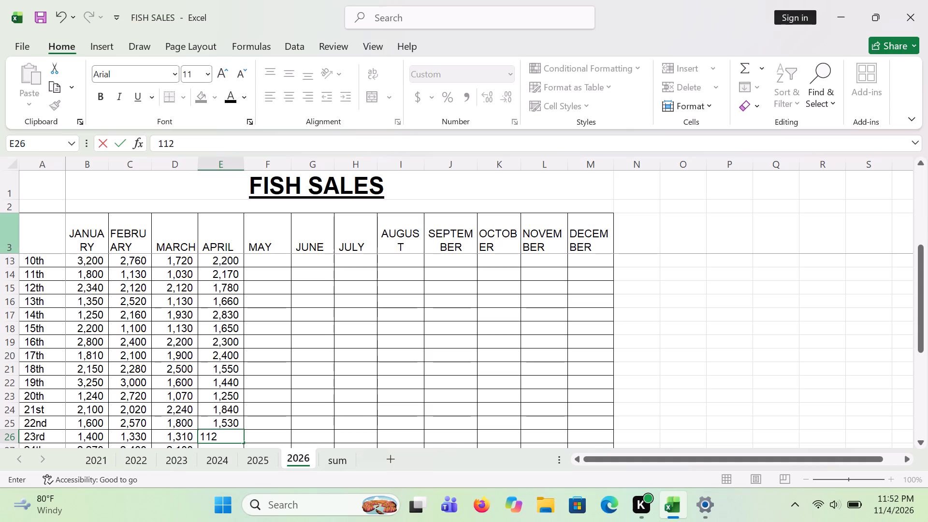
pyautogui.press('0')
pyautogui.press('Return')
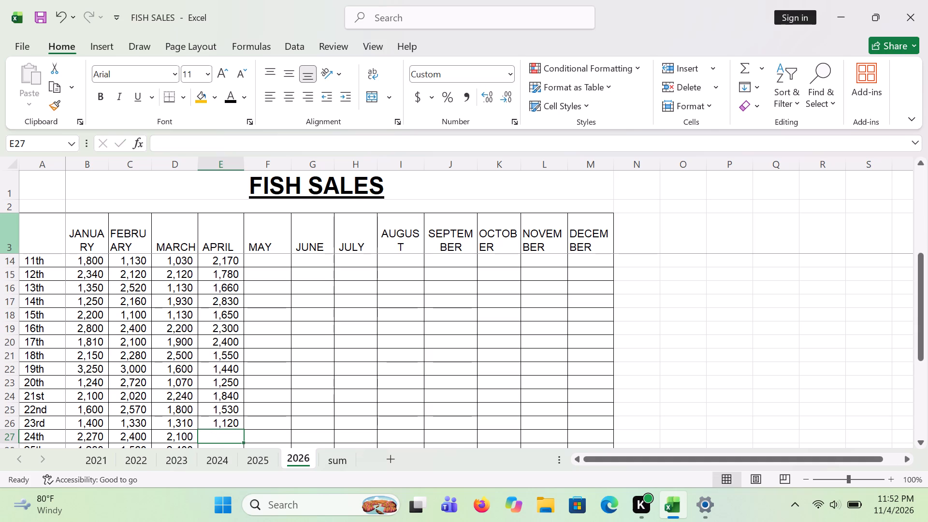
pyautogui.write('11')
pyautogui.write('60')
pyautogui.press('Return')
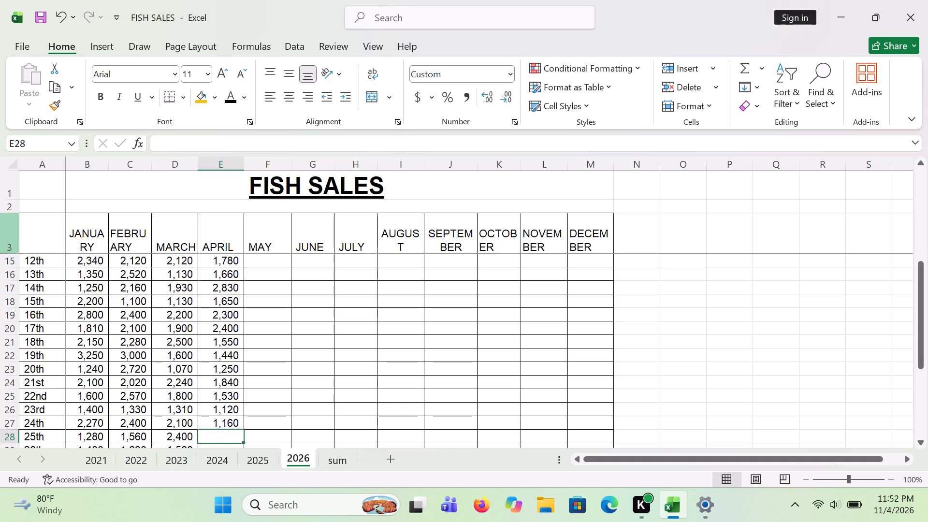
# Enter April 2026 fish sales for the 25th, 26th and 27th as 2150, 1650 and 3100.
pyautogui.press('2')
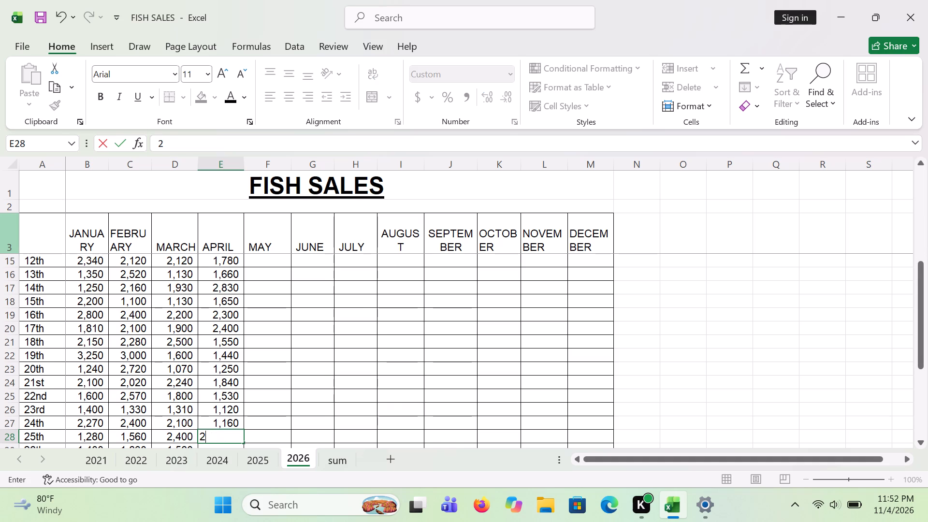
pyautogui.press('1')
pyautogui.write('50')
pyautogui.press('Return')
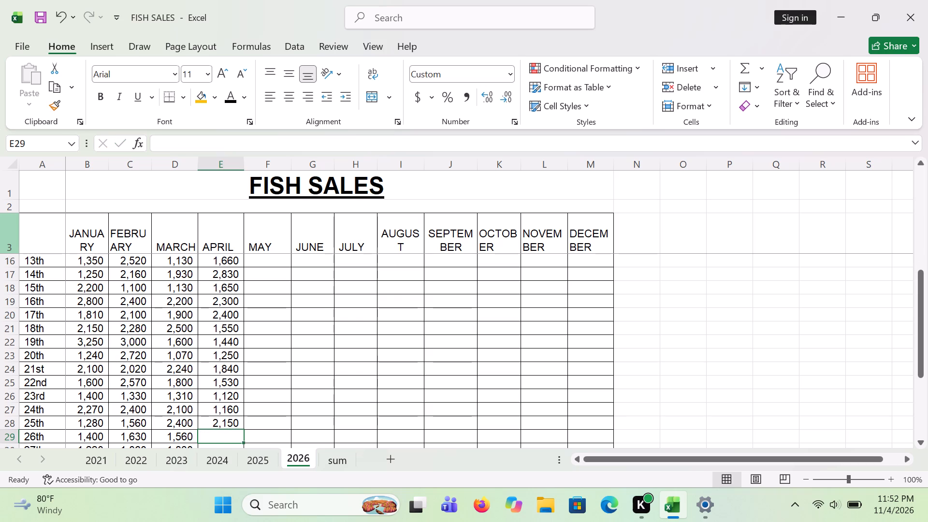
pyautogui.press('1')
pyautogui.write('650')
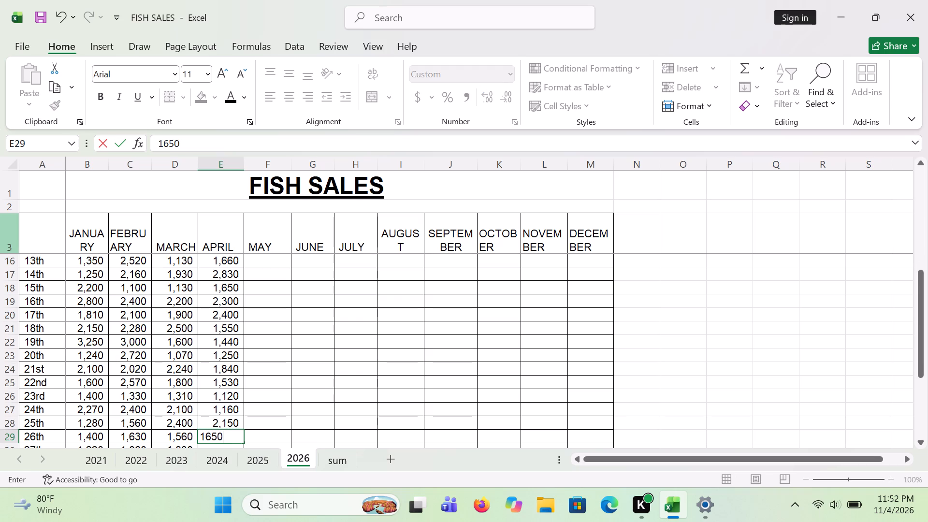
pyautogui.press('Return')
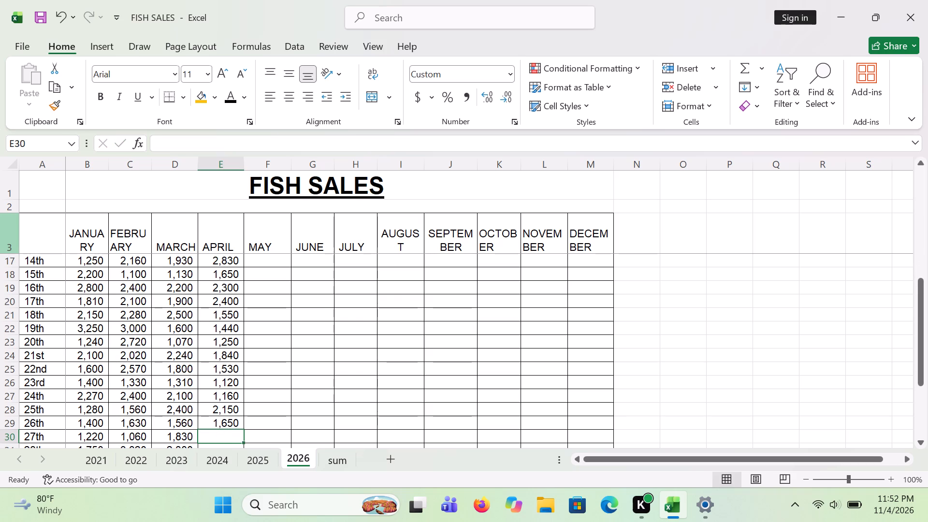
pyautogui.press('3')
pyautogui.write('100')
pyautogui.press('Return')
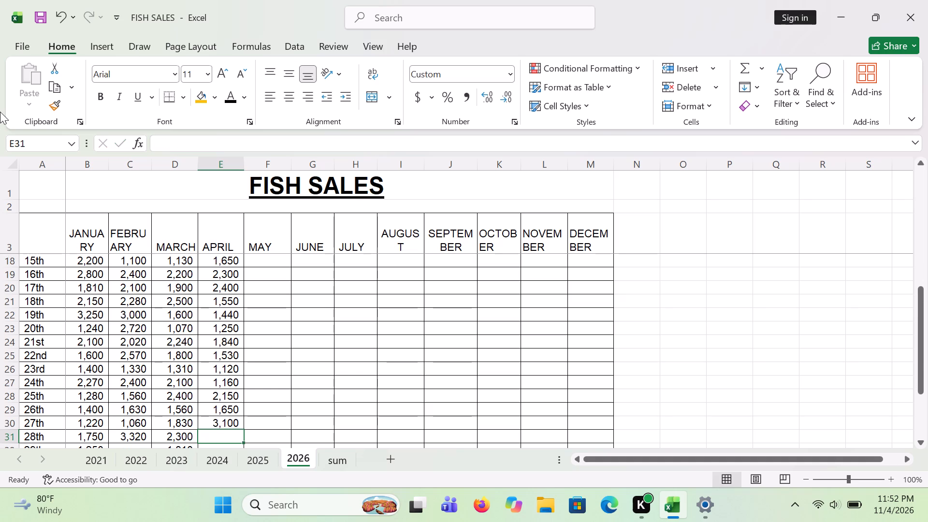
# Enter 1250, 1100, 1340 and 2900 in the April 2026 column for the 28th, 29th, 30th and 31st rows.
pyautogui.write('125')
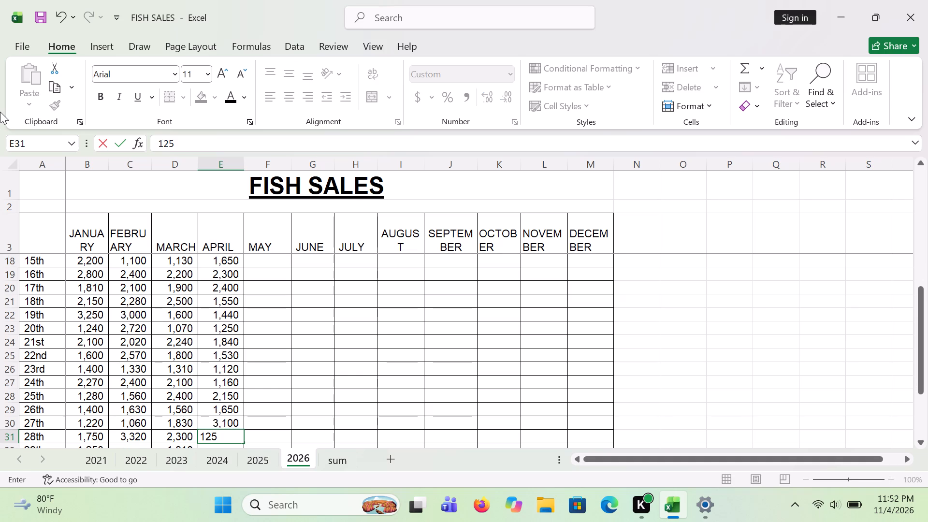
pyautogui.press('0')
pyautogui.press('Return')
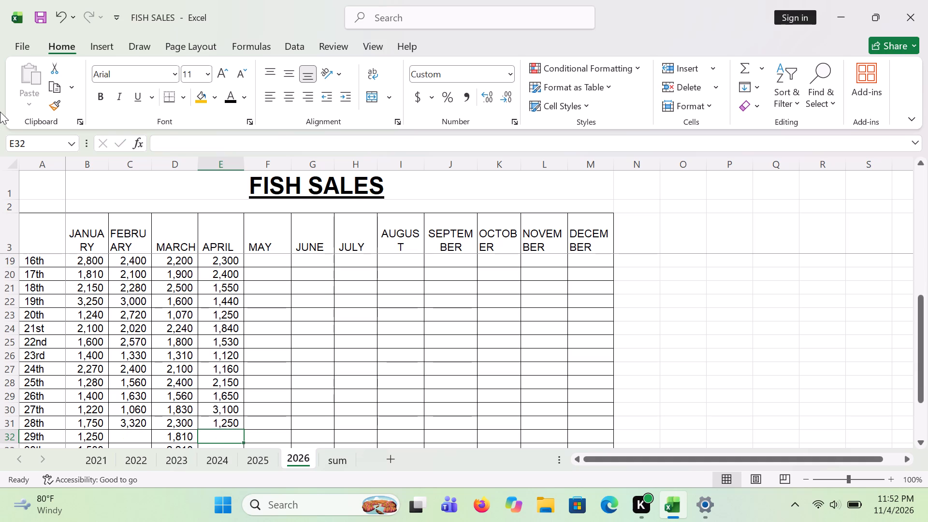
pyautogui.write('1100')
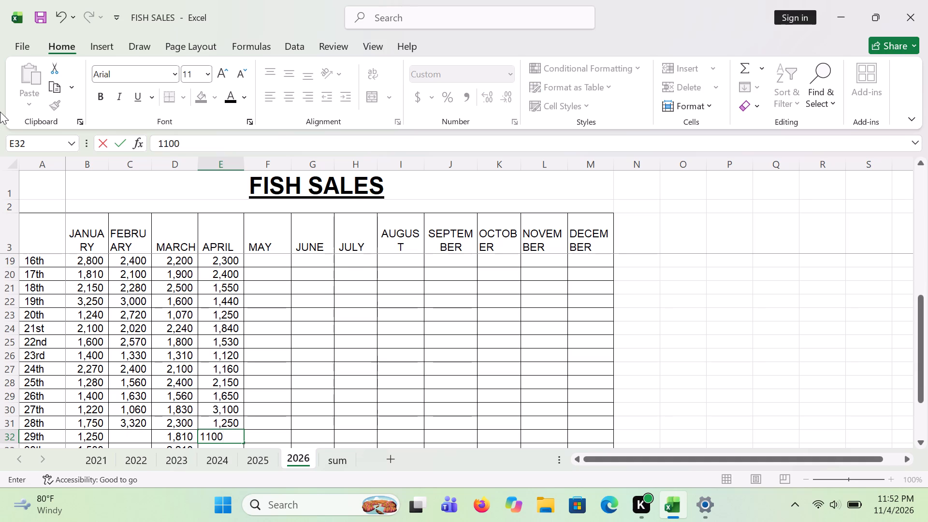
pyautogui.press('Return')
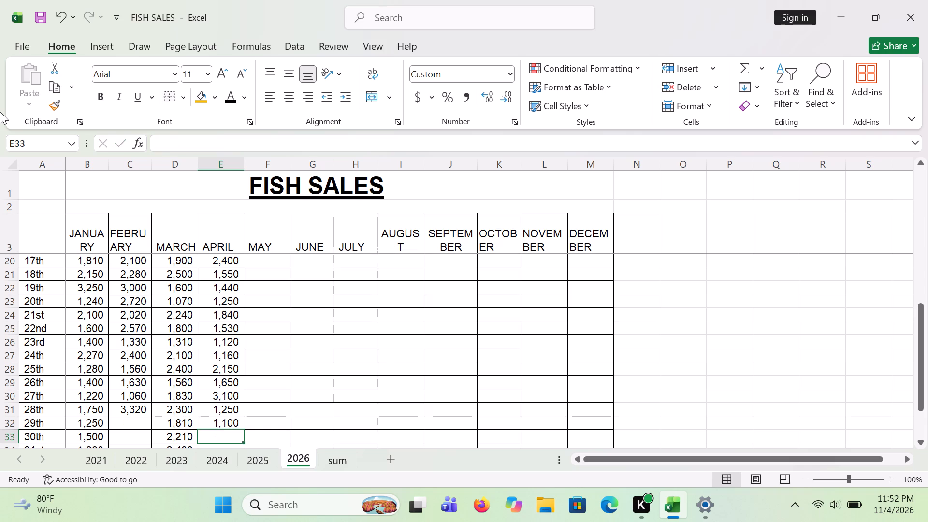
pyautogui.press('1')
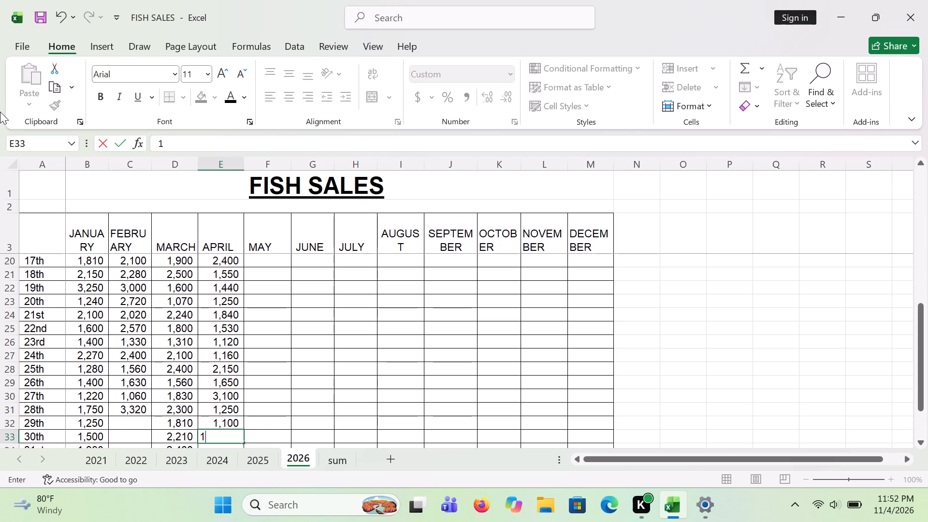
pyautogui.write('34')
pyautogui.press('0')
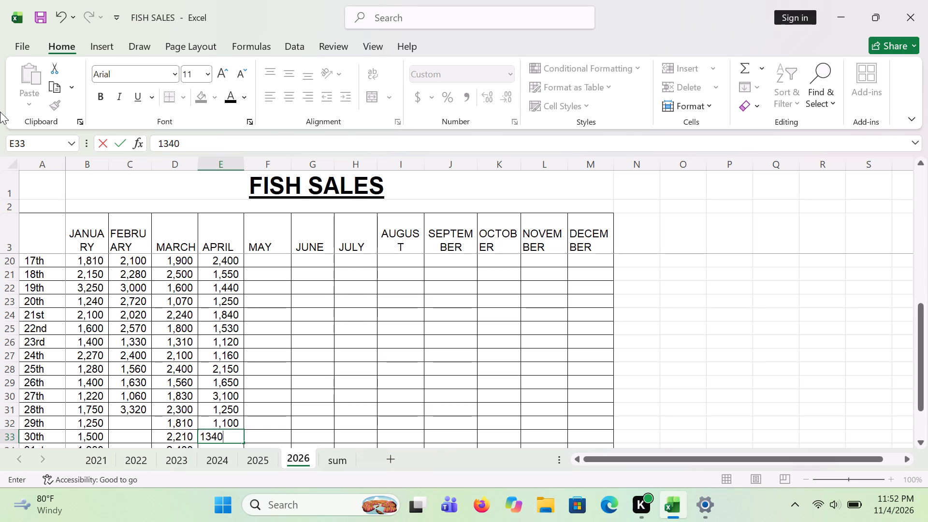
pyautogui.press('Return')
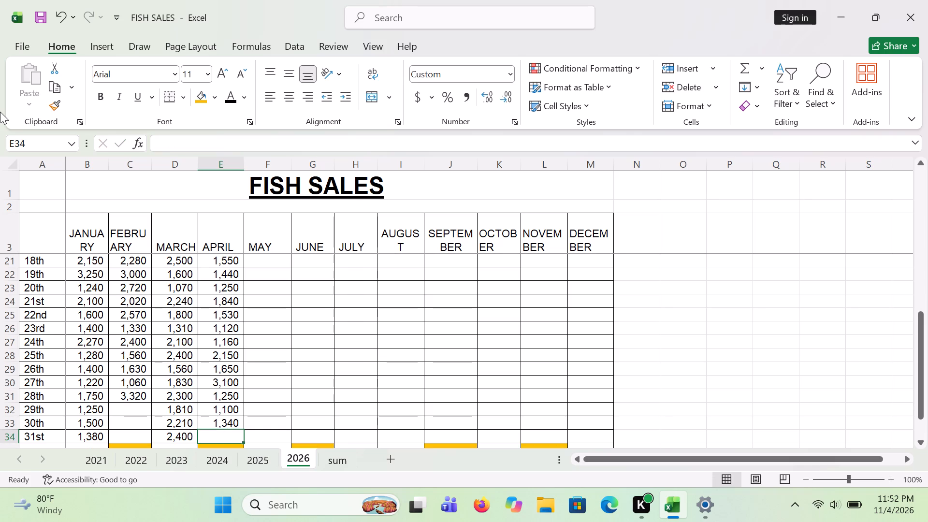
pyautogui.write('2900')
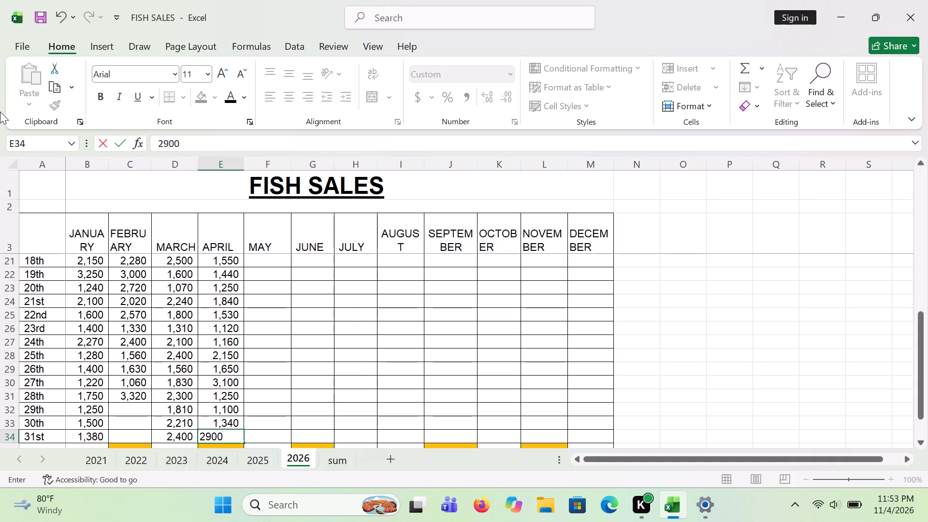
pyautogui.press('Return')
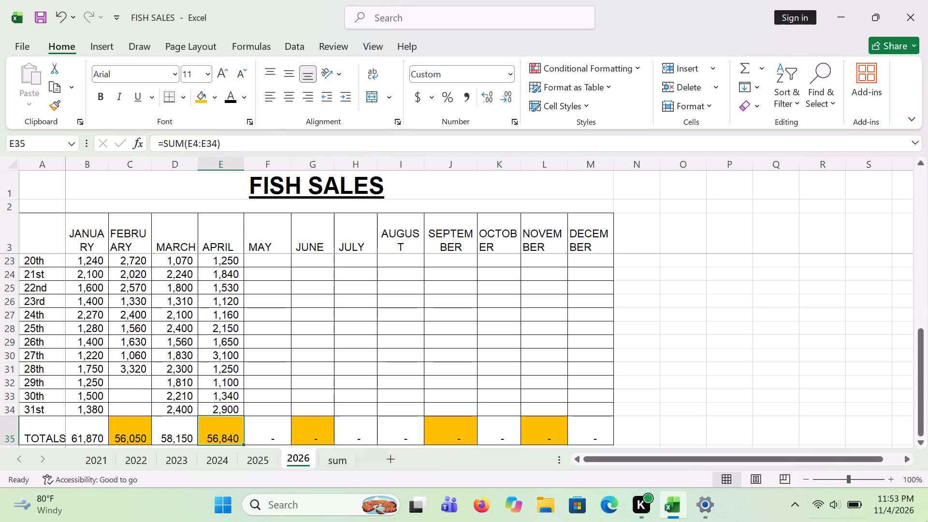
# Save the FISH SALES workbook with the April column filled in through the 31st row.
pyautogui.click(38, 15)
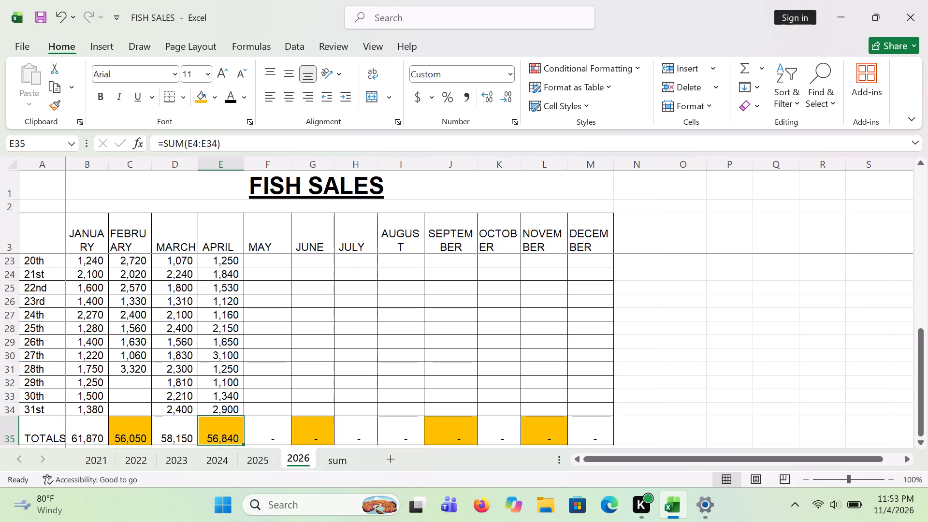
# Enter May 2026 fish sales for the 1st and 2nd as 1100 and 1300.
pyautogui.scroll(7, 332, 295)
pyautogui.scroll(-6, 332, 293)
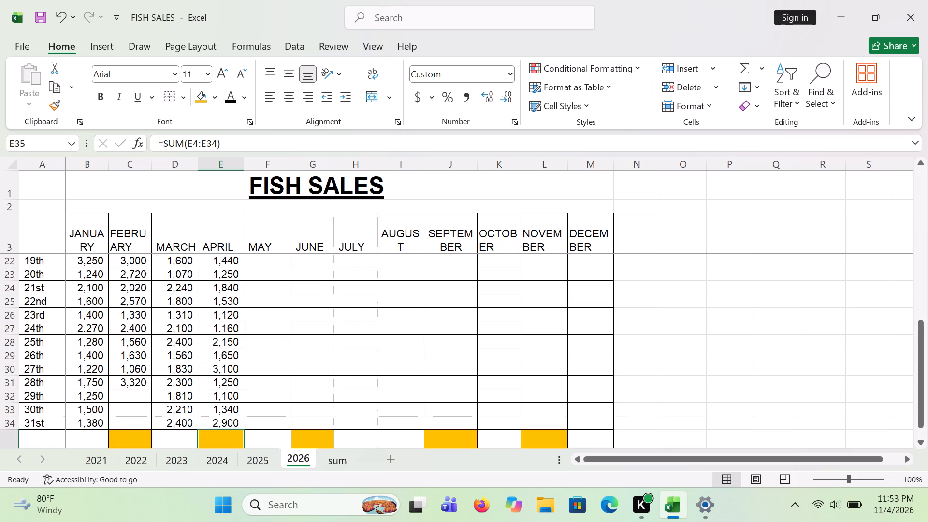
pyautogui.scroll(17, 266, 383)
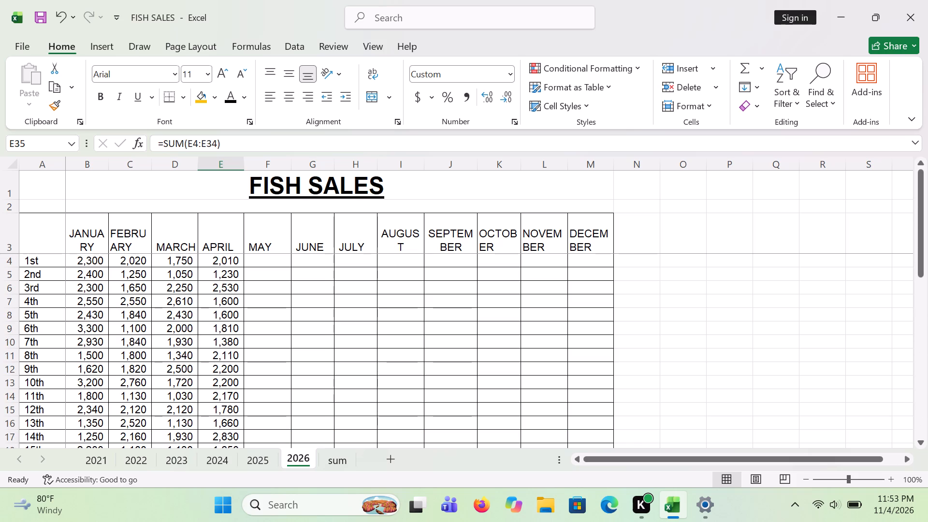
pyautogui.scroll(18, 266, 381)
pyautogui.click(284, 254)
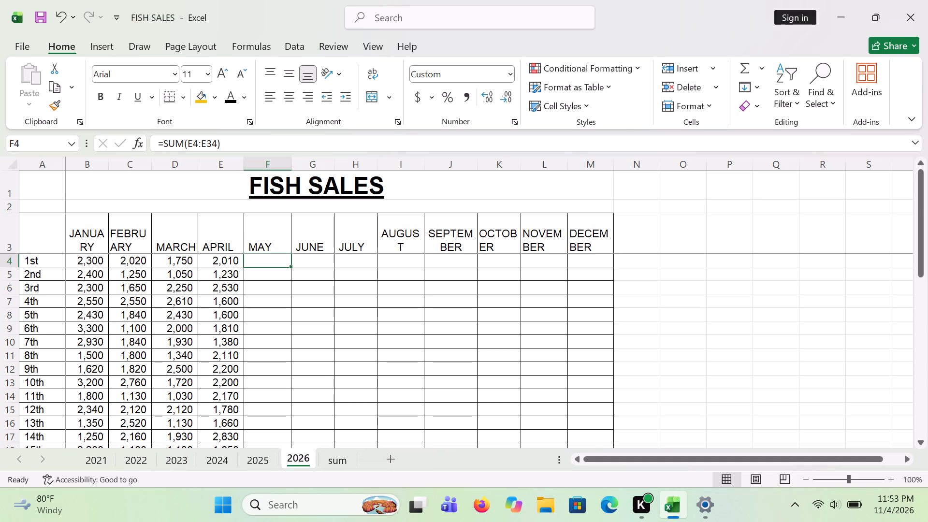
pyautogui.press('2')
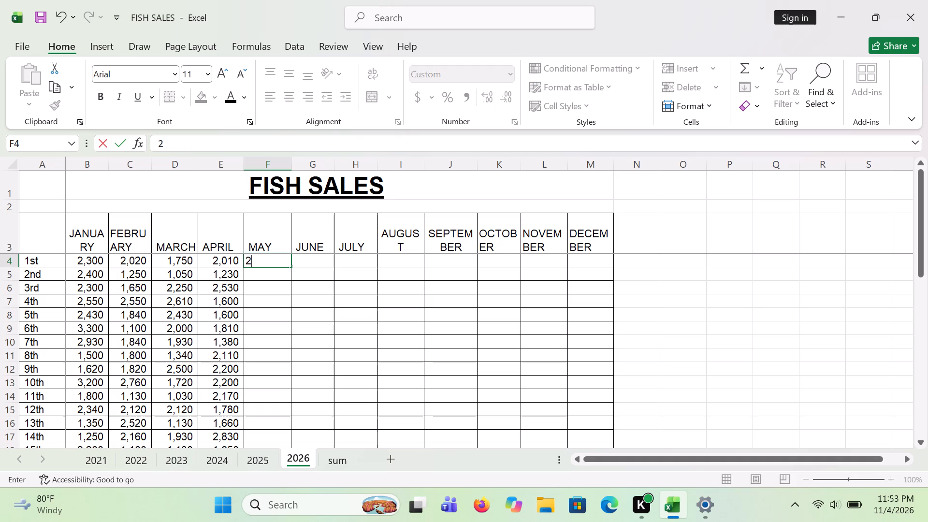
pyautogui.press('BackSpace')
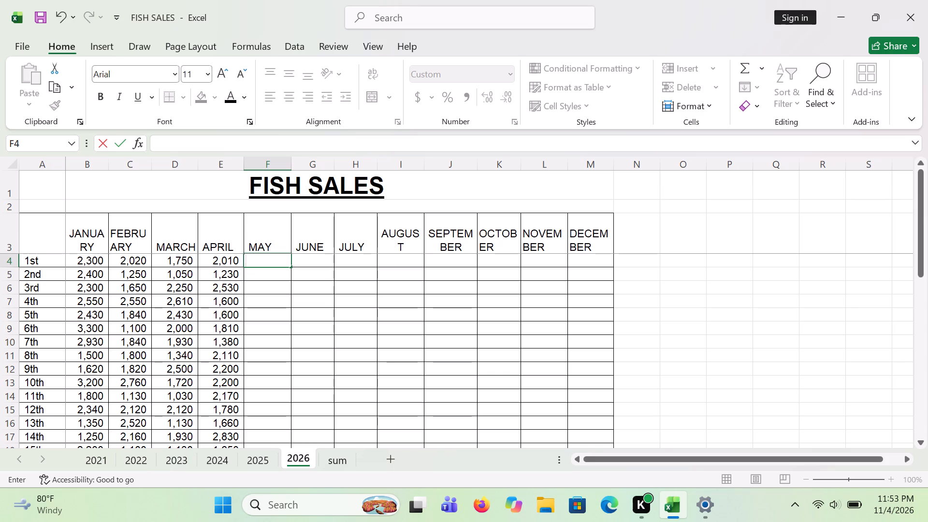
pyautogui.write('1100')
pyautogui.press('Return')
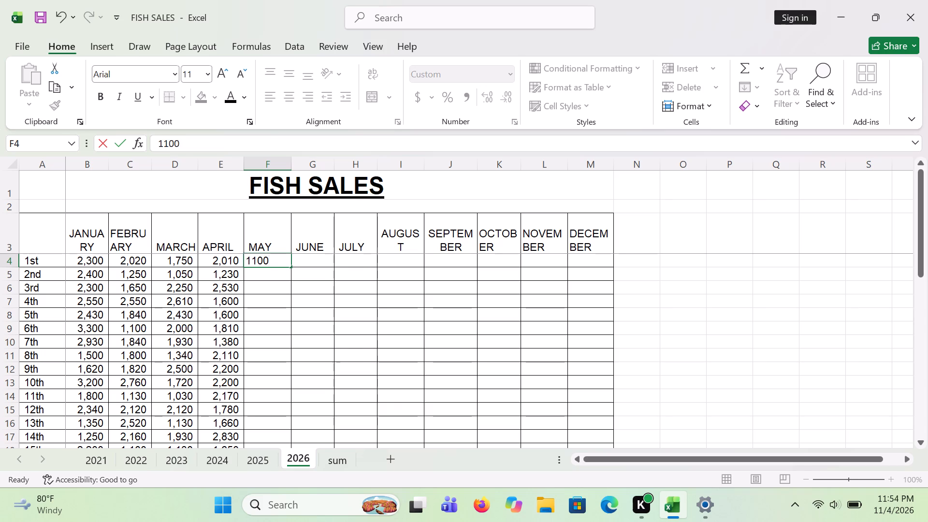
pyautogui.press('1')
pyautogui.write('300')
pyautogui.press('Return')
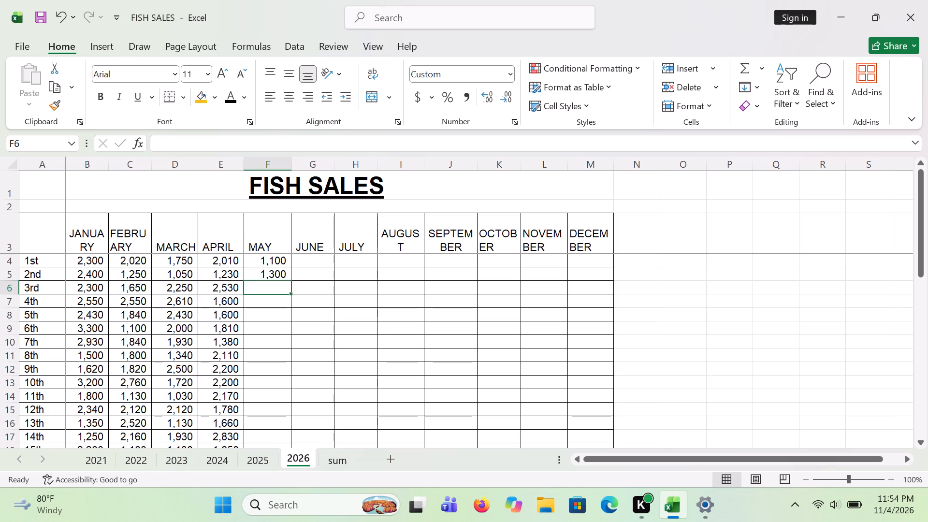
# Enter May 2026 fish sales for the 3rd, 4th and 5th as 2900, 1400 and 1840.
pyautogui.write('2900')
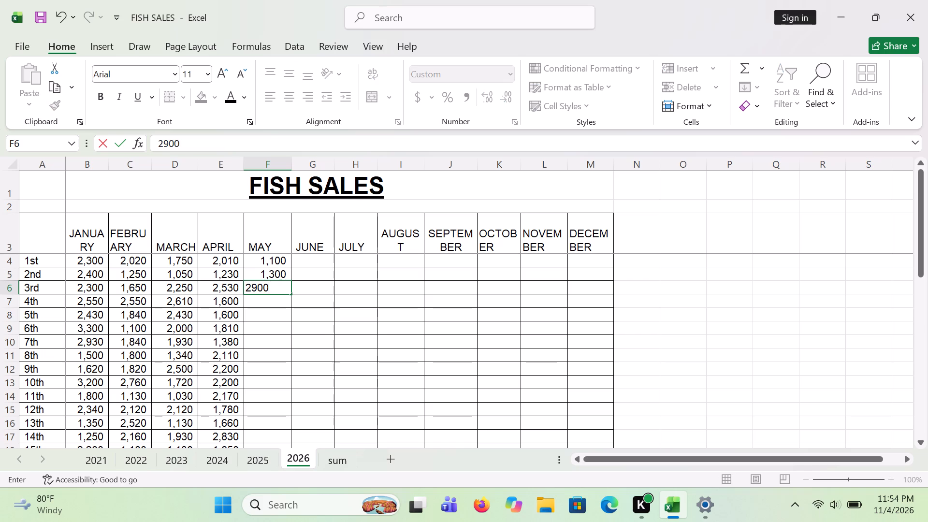
pyautogui.press('Return')
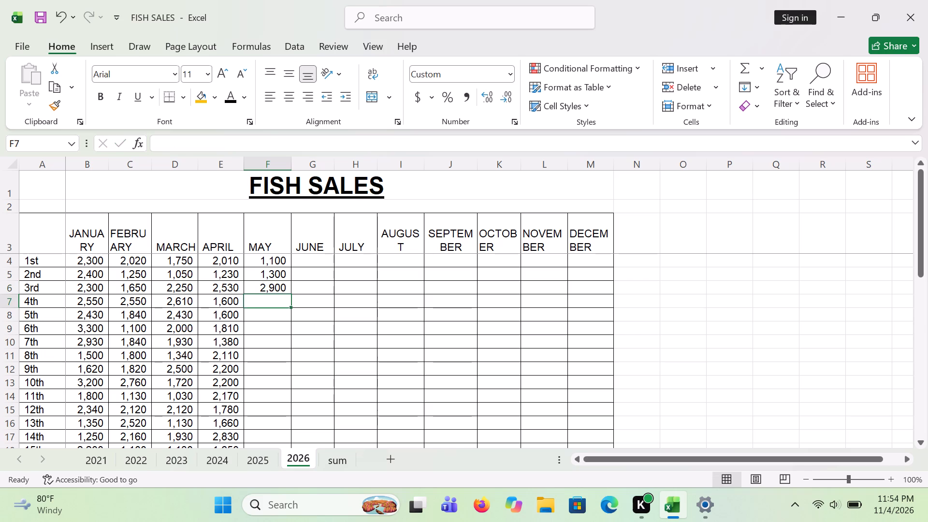
pyautogui.write('1400')
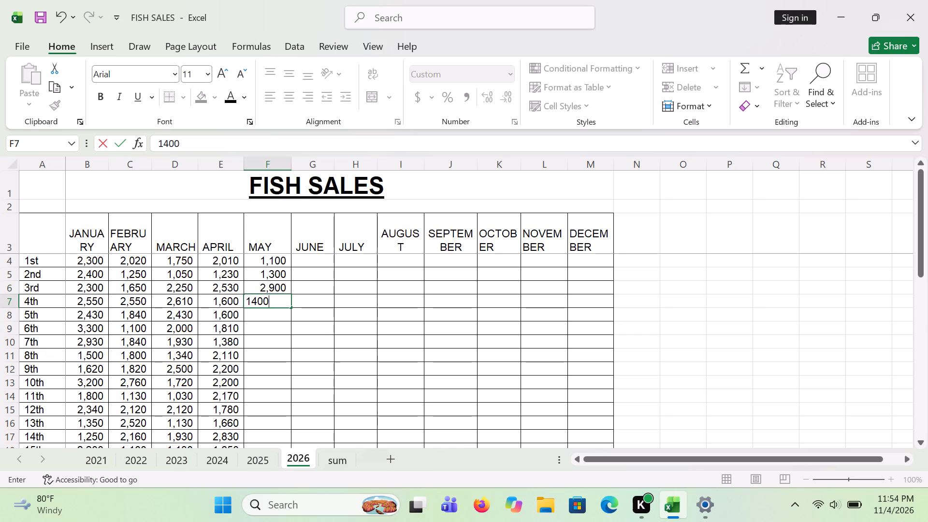
pyautogui.press('Return')
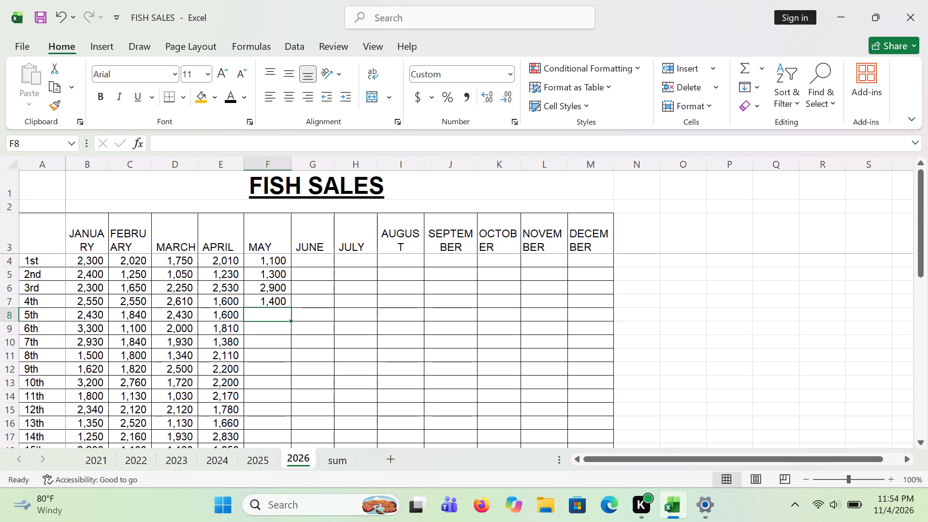
pyautogui.press('1')
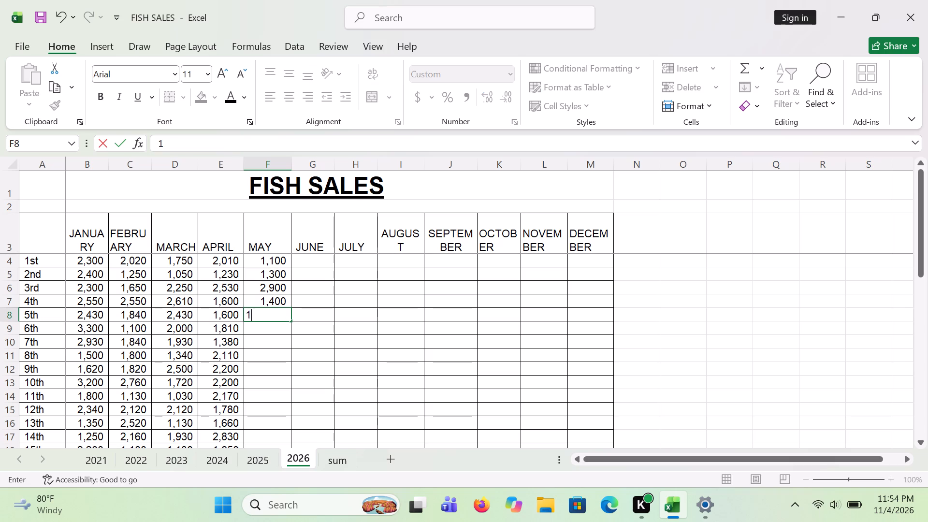
pyautogui.press('8')
pyautogui.press('4')
pyautogui.press('0')
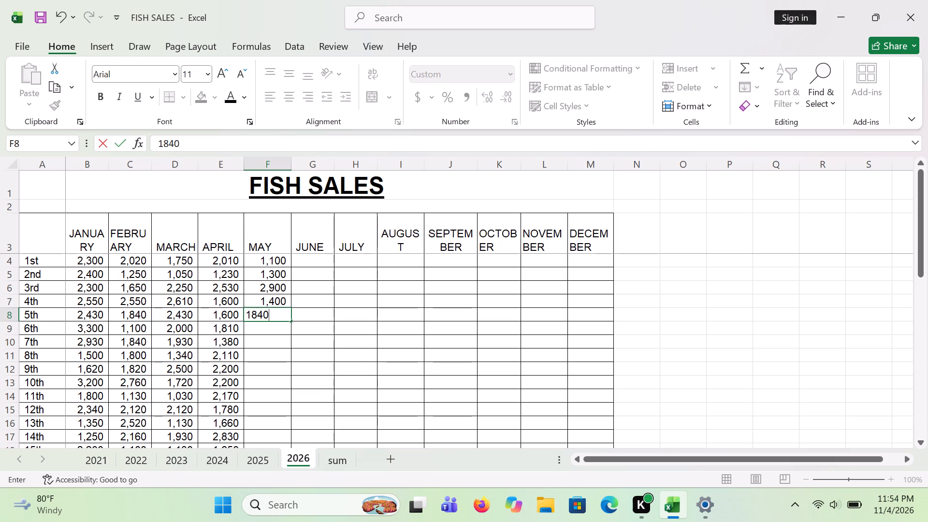
pyautogui.press('Return')
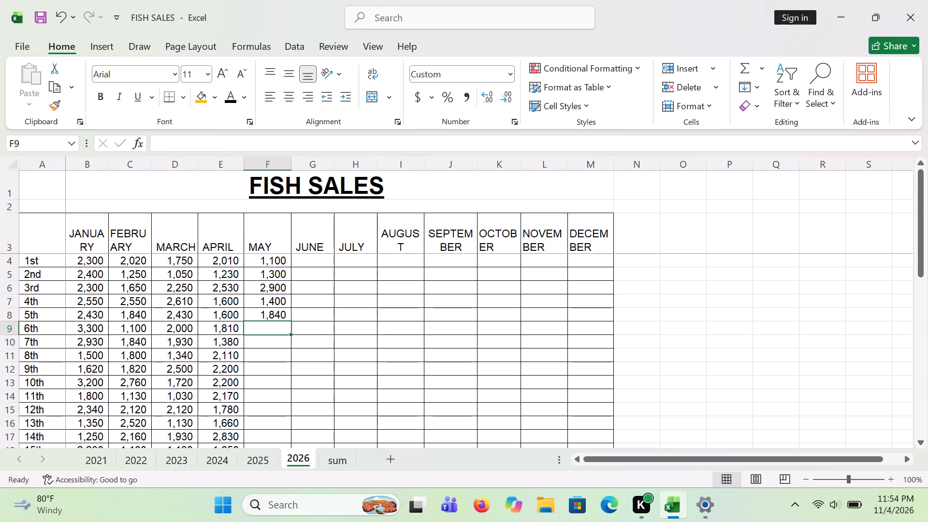
# Enter May 2026 fish sales for the 6th, 7th and 8th as 2460, 1780 and 1900.
pyautogui.press('2')
pyautogui.press('4')
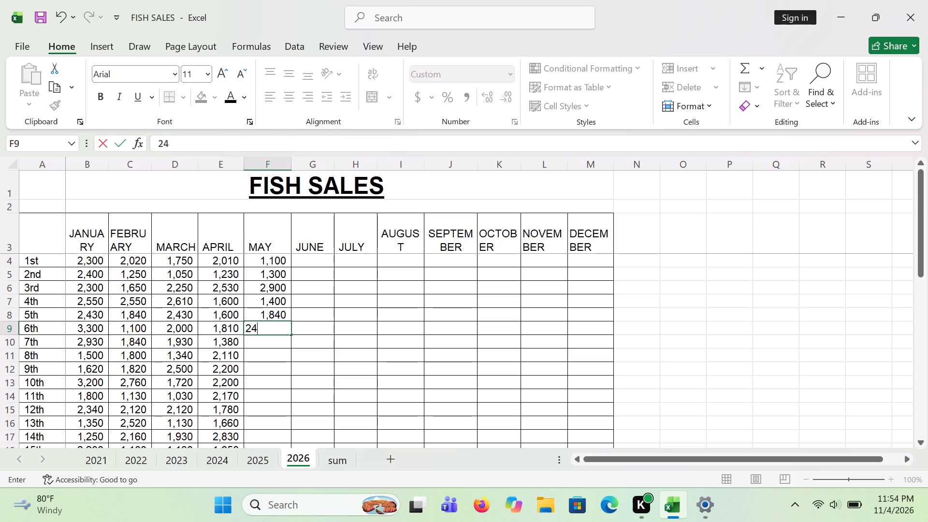
pyautogui.write('60')
pyautogui.press('Return')
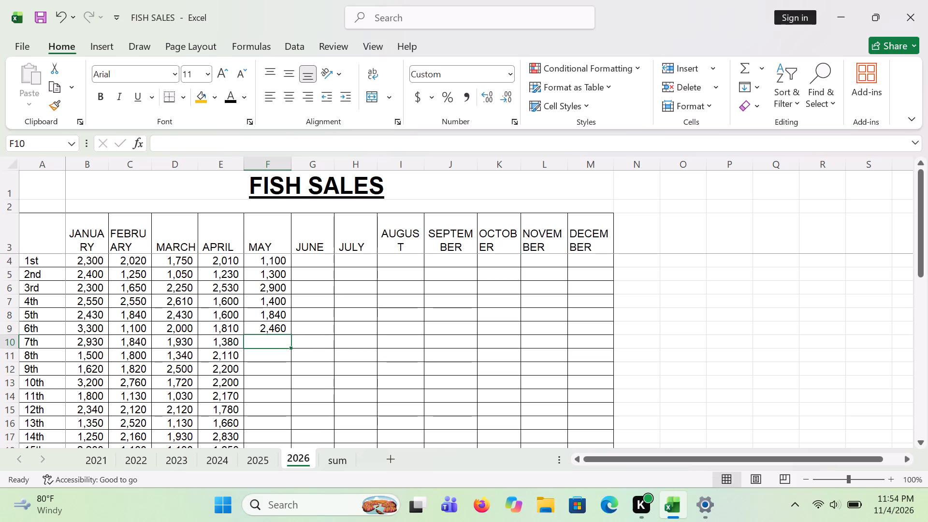
pyautogui.write('1780')
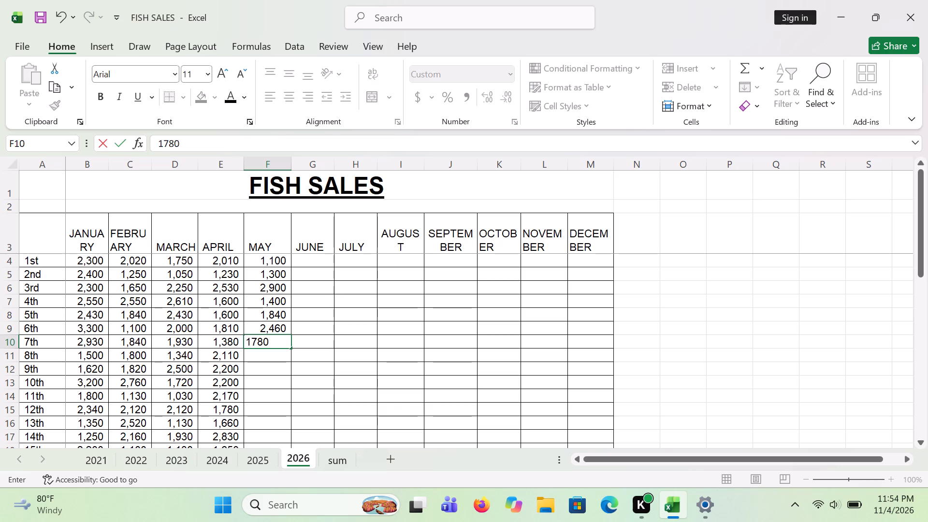
pyautogui.press('Return')
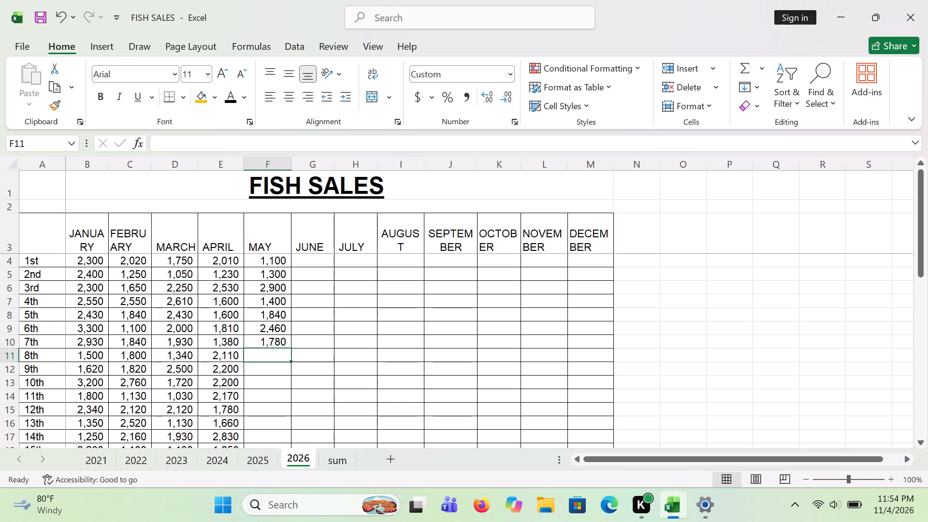
pyautogui.write('1900')
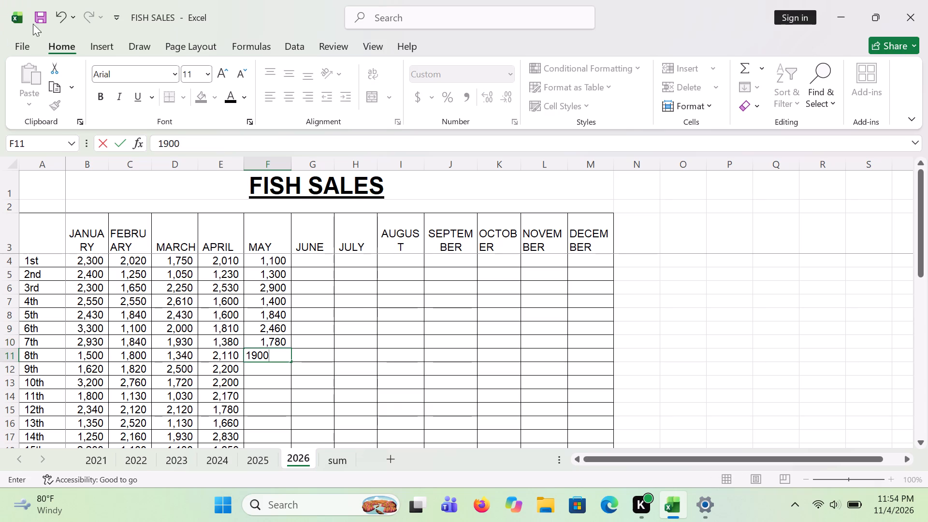
# Save the FISH SALES workbook with the May column filled in through the 8th.
pyautogui.click(43, 16)
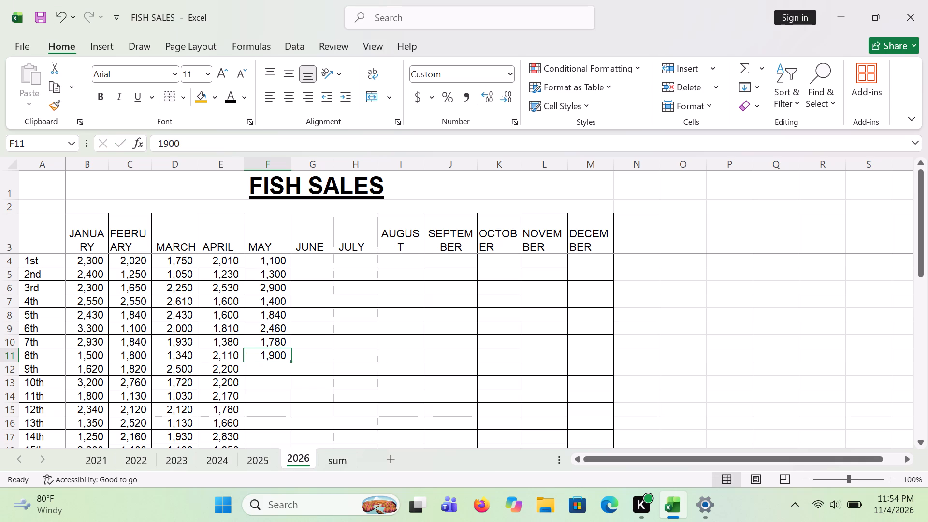
pyautogui.press('Return')
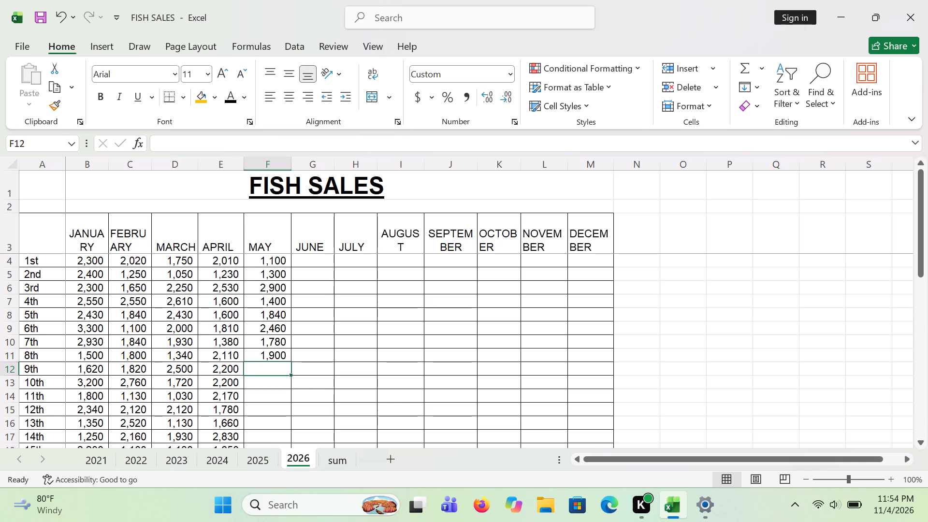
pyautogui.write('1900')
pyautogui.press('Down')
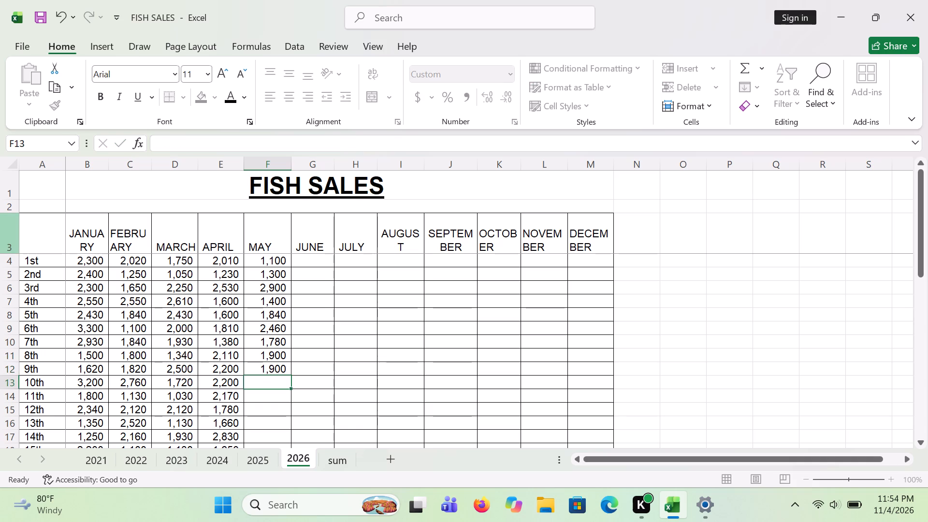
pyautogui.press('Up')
# Enter May 2026 fish sales for the 9th, 10th and 11th as 2000, 1350 and 1380.
pyautogui.write('2000')
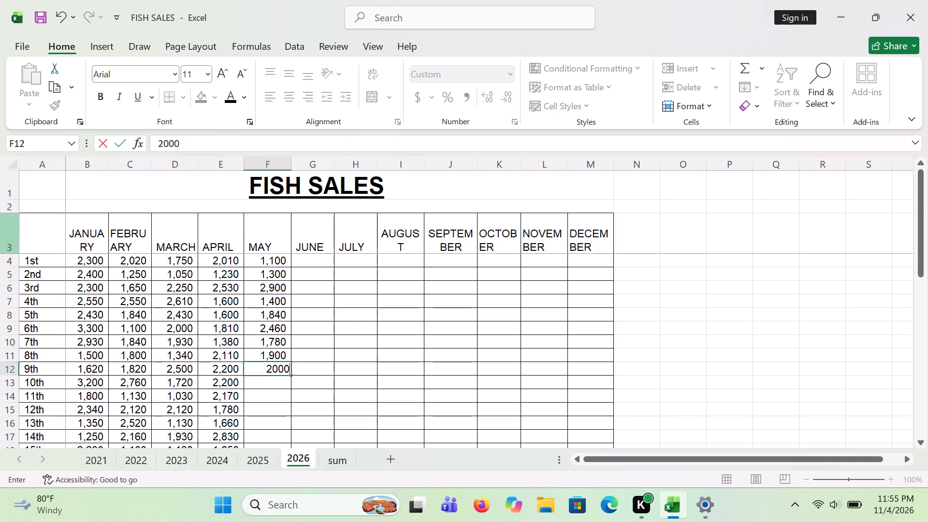
pyautogui.press('Return')
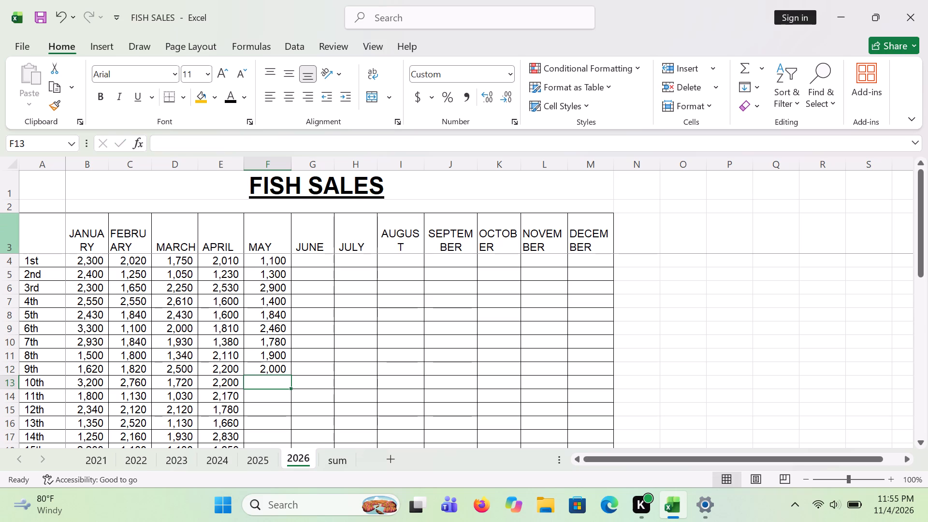
pyautogui.press('1')
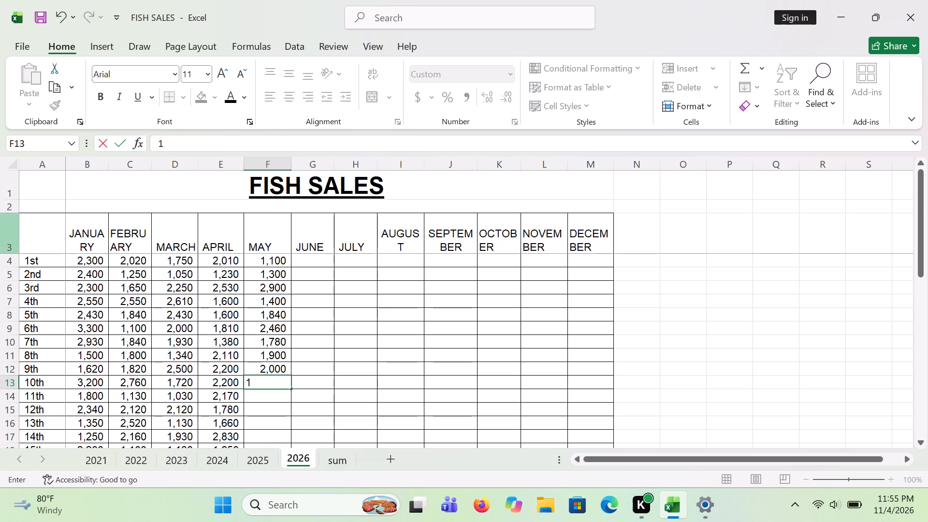
pyautogui.write('350')
pyautogui.press('Return')
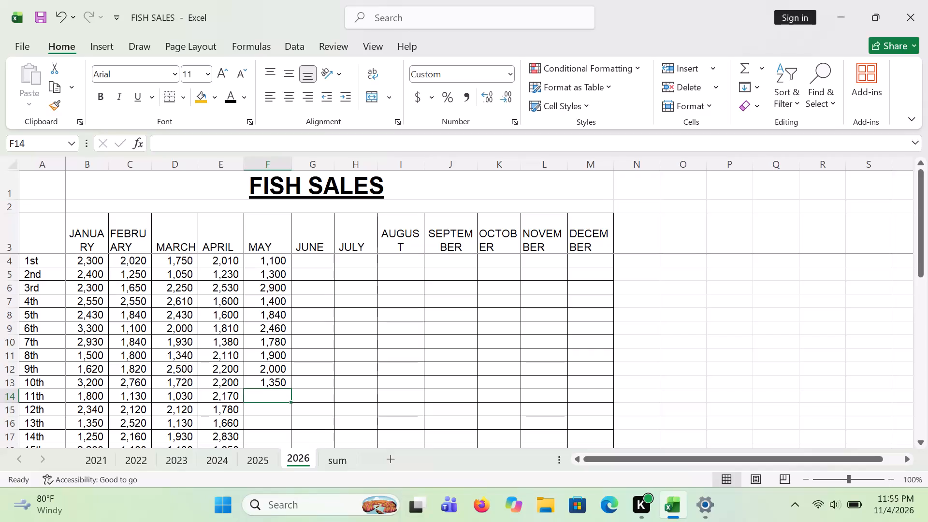
pyautogui.press('1')
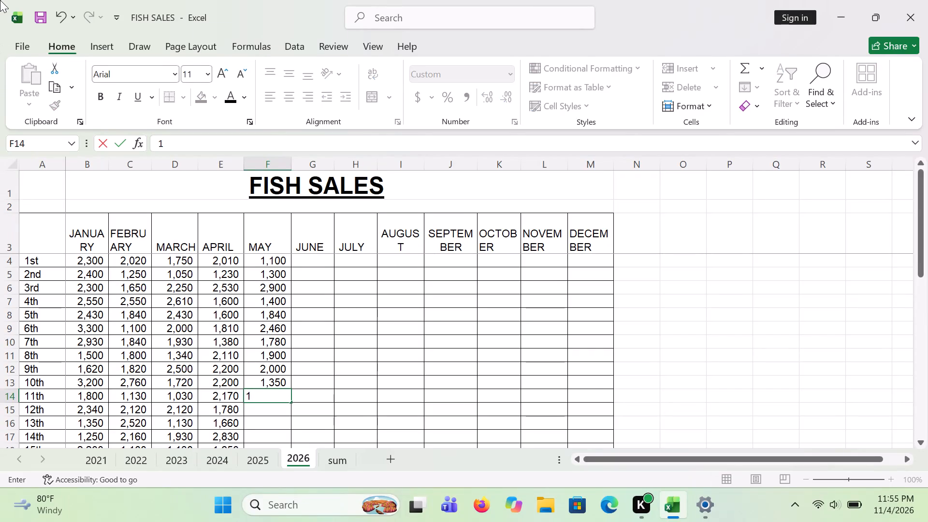
pyautogui.press('3')
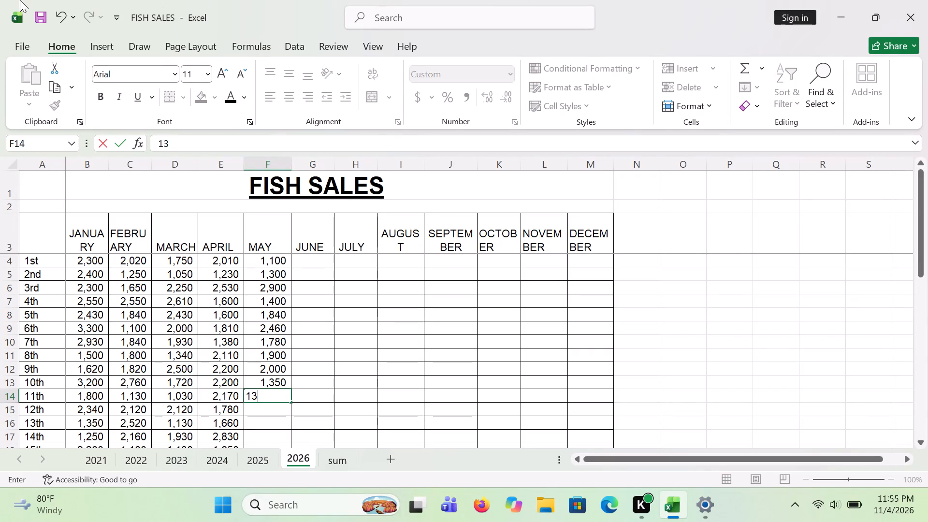
pyautogui.press('8')
pyautogui.press('0')
pyautogui.press('Return')
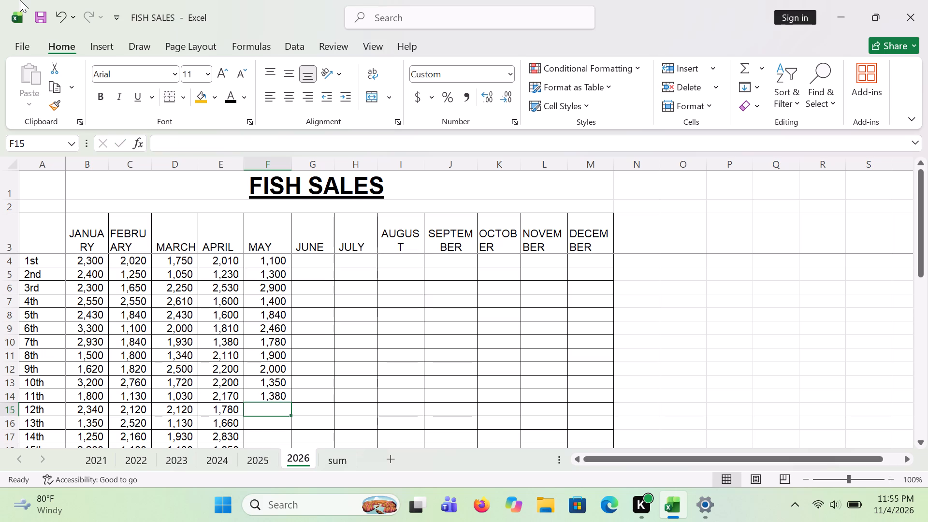
# Enter May 2026 fish sales for the 12th, 13th and 14th as 2080, 2100 and 1320.
pyautogui.press('2')
pyautogui.write('080')
pyautogui.press('Return')
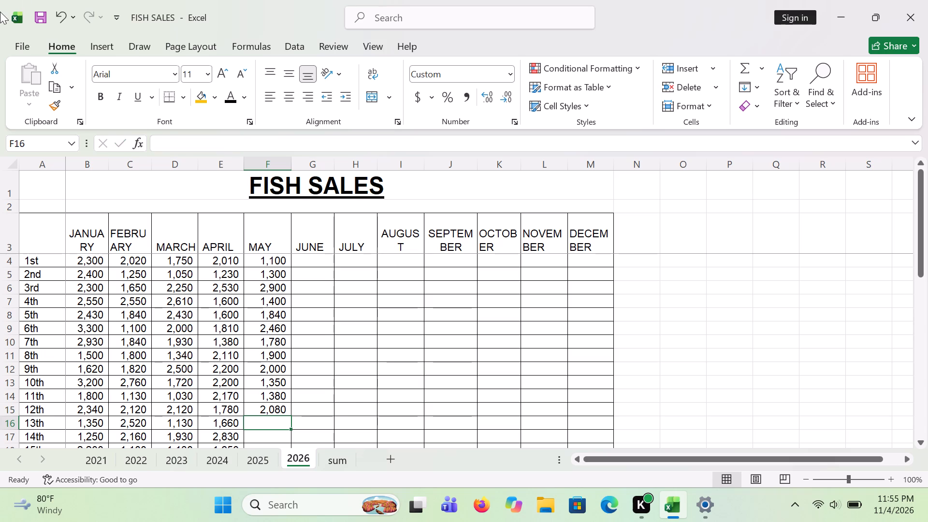
pyautogui.write('2100')
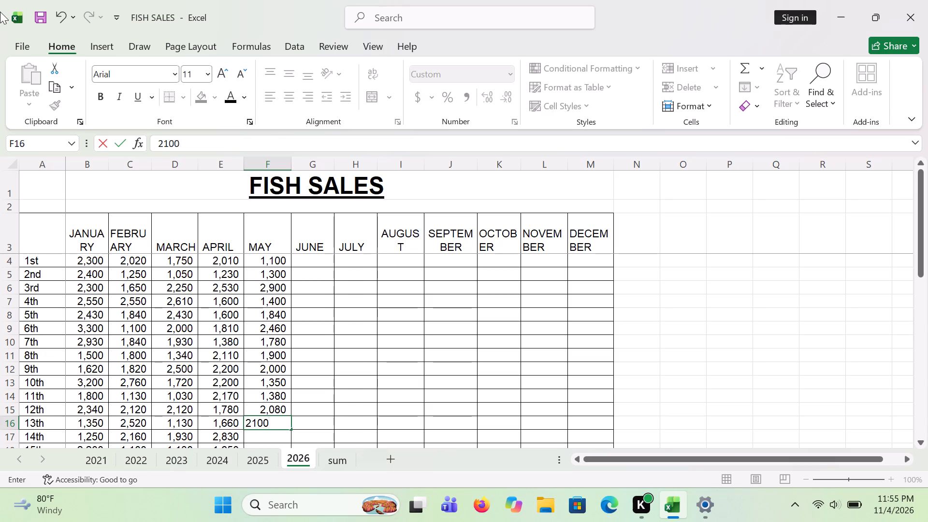
pyautogui.press('Return')
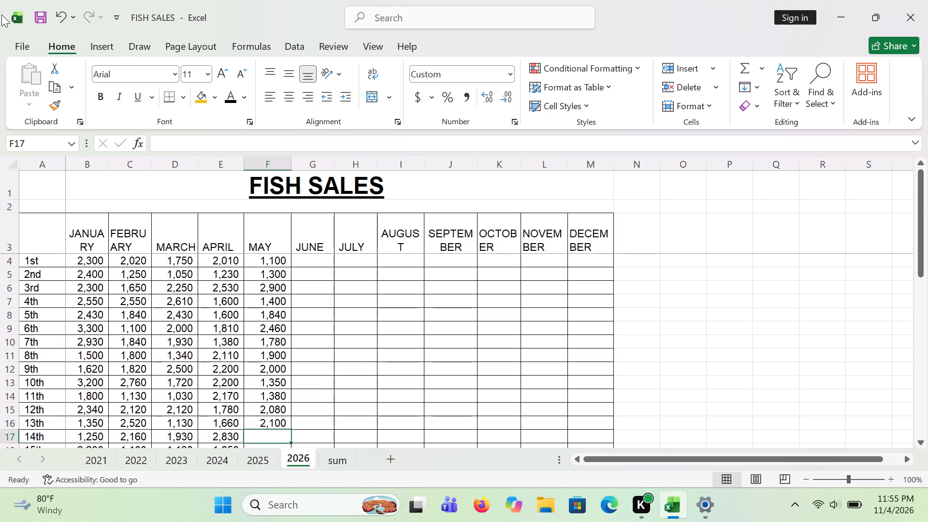
pyautogui.press('1')
pyautogui.press('3')
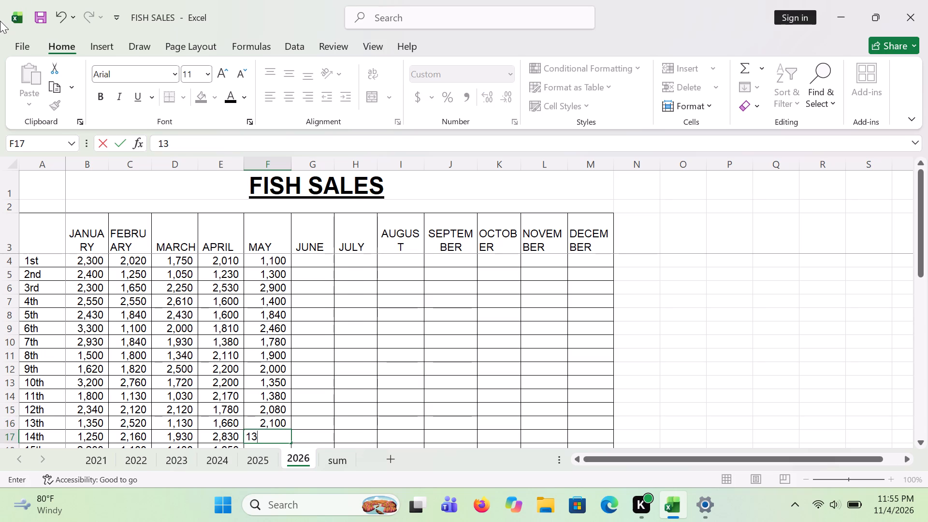
pyautogui.write('20')
pyautogui.press('Return')
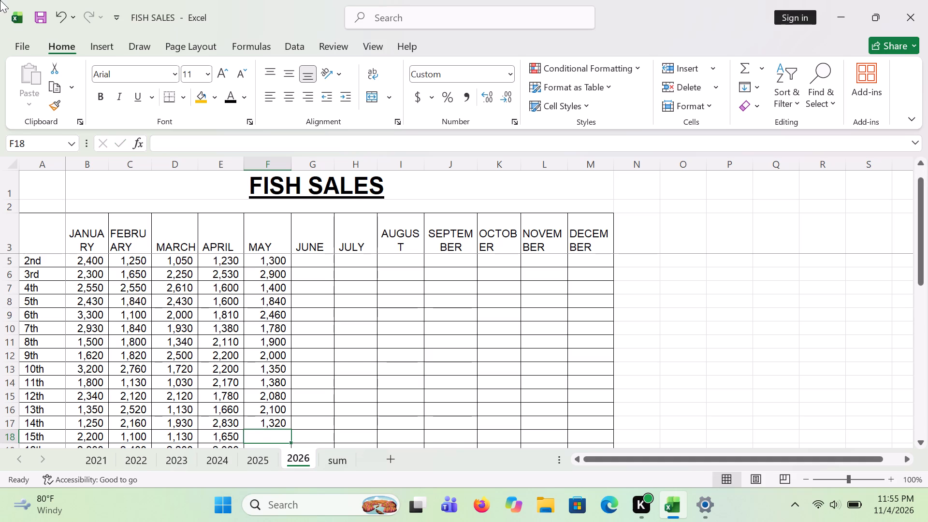
# Save the FISH SALES workbook with the May column filled in through the 14th.
pyautogui.click(37, 16)
# Enter May 2026 fish sales for the 15th, 16th and 17th as 1560, 1680 and 1160.
pyautogui.scroll(-2, 391, 347)
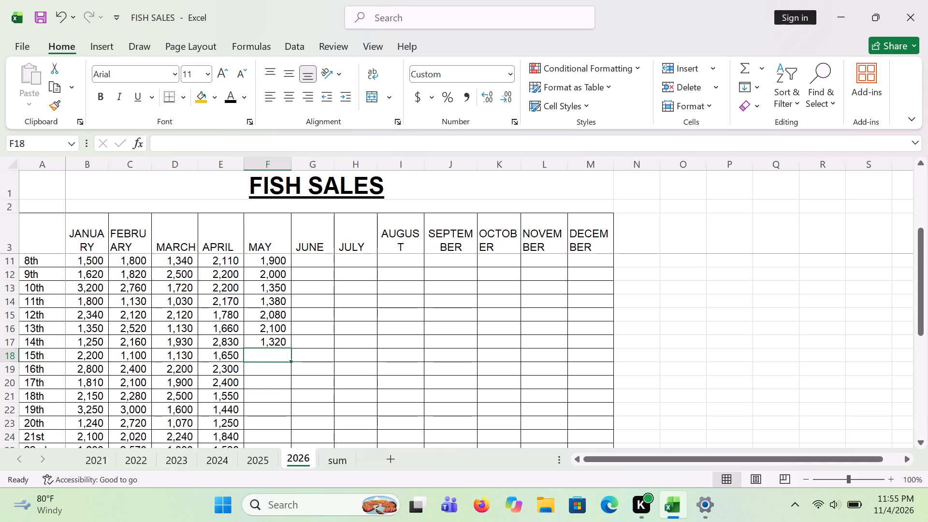
pyautogui.press('1')
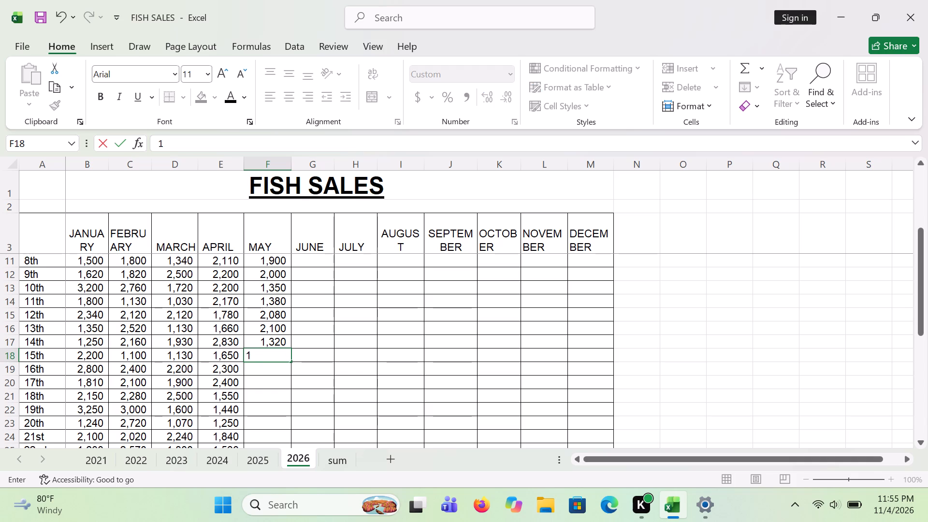
pyautogui.write('56')
pyautogui.press('0')
pyautogui.press('Return')
pyautogui.press('1')
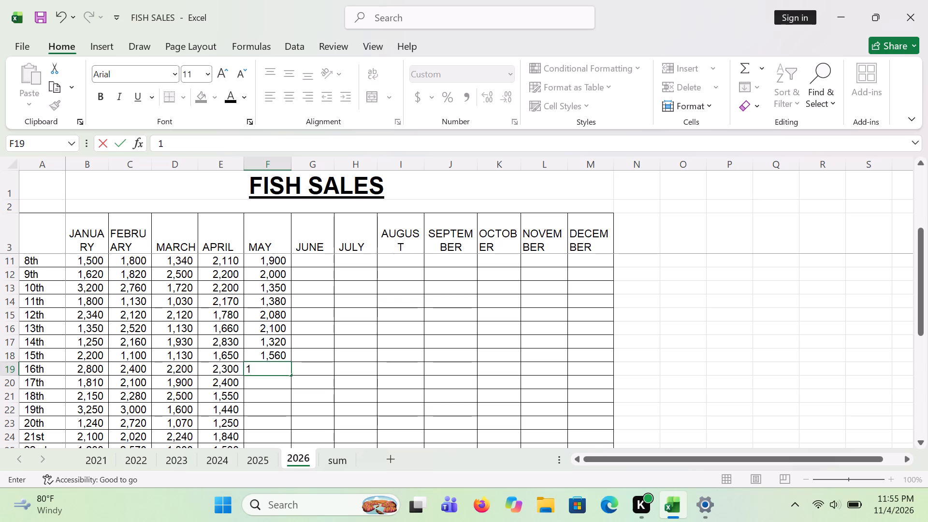
pyautogui.write('680')
pyautogui.press('Return')
pyautogui.write('1160')
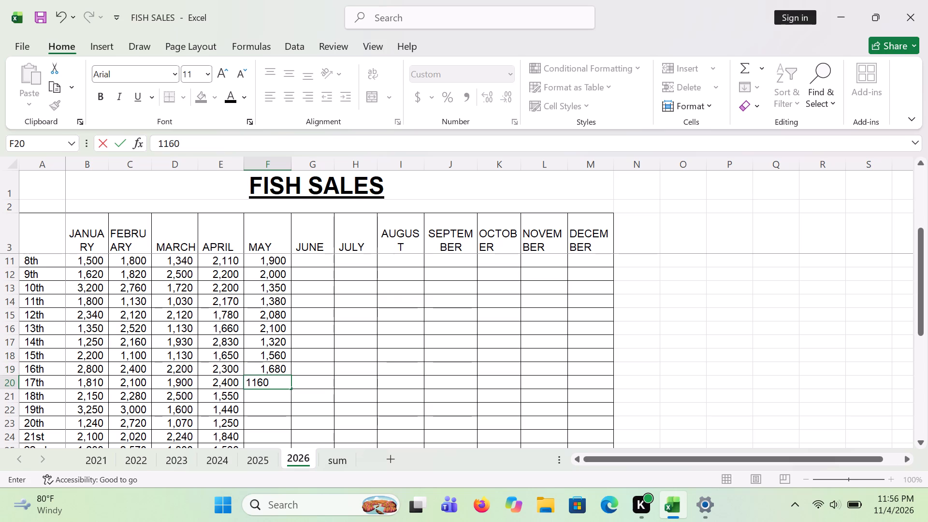
pyautogui.press('Return')
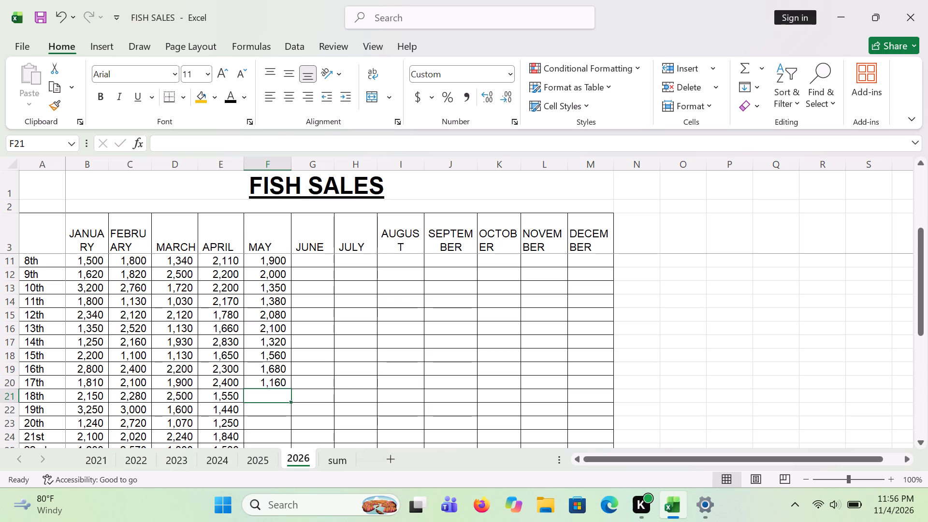
# Enter May 2026 fish sales for the 18th, 19th and 20th as 1190, 2630 and 2100.
pyautogui.write('1190')
pyautogui.press('Return')
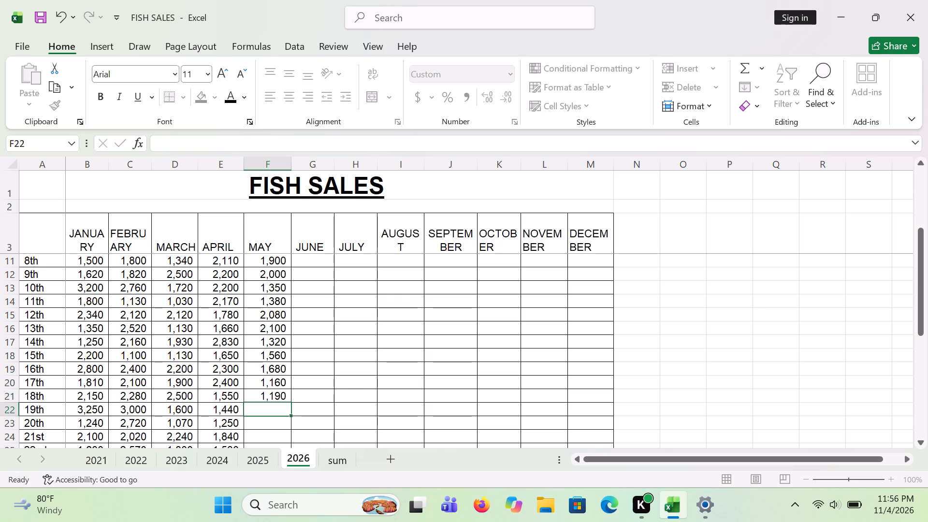
pyautogui.press('2')
pyautogui.write('630')
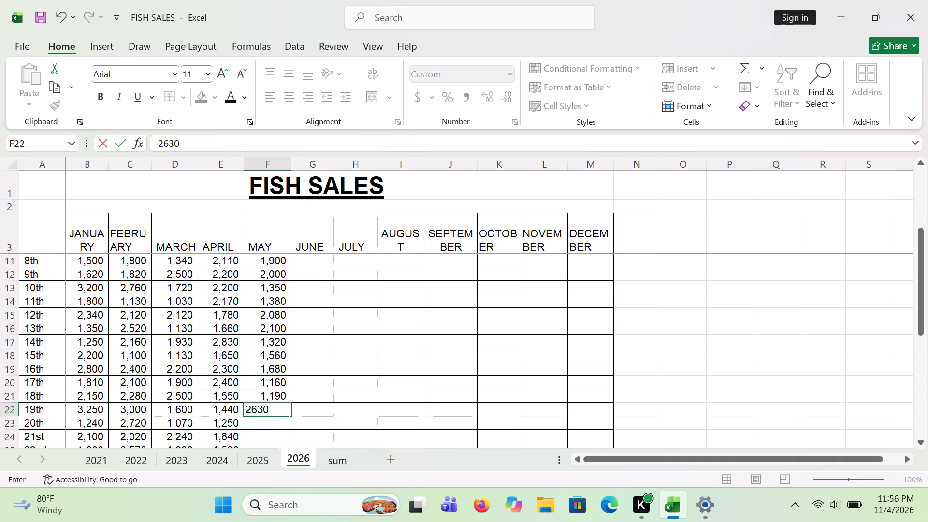
pyautogui.press('Return')
pyautogui.write('2100')
pyautogui.press('Return')
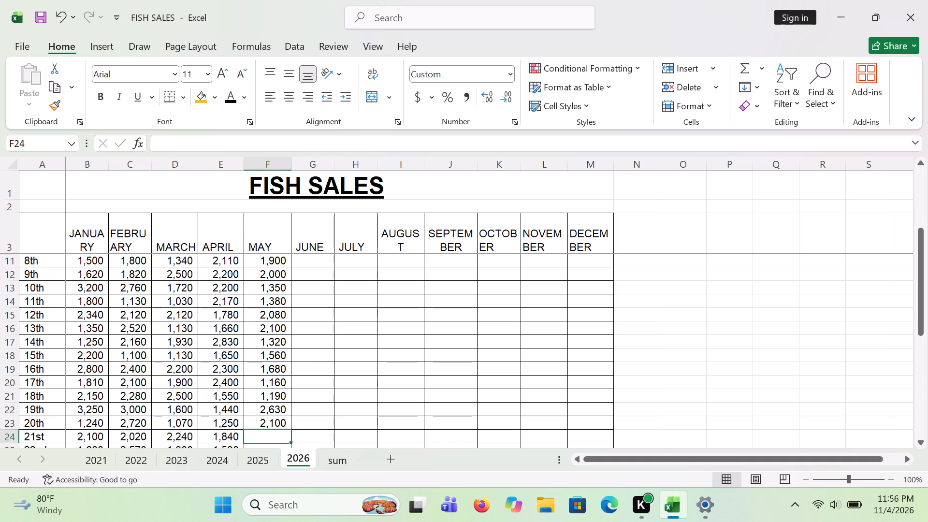
# Enter May 2026 fish sales for the 21st, 22nd and 23rd as 3600, 2800 and 1360.
pyautogui.press('3')
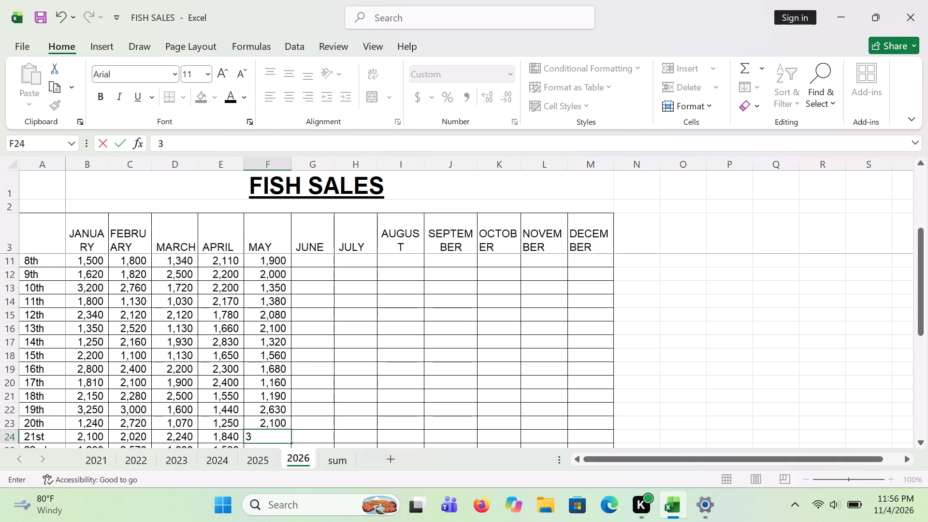
pyautogui.write('600')
pyautogui.press('Return')
pyautogui.press('2')
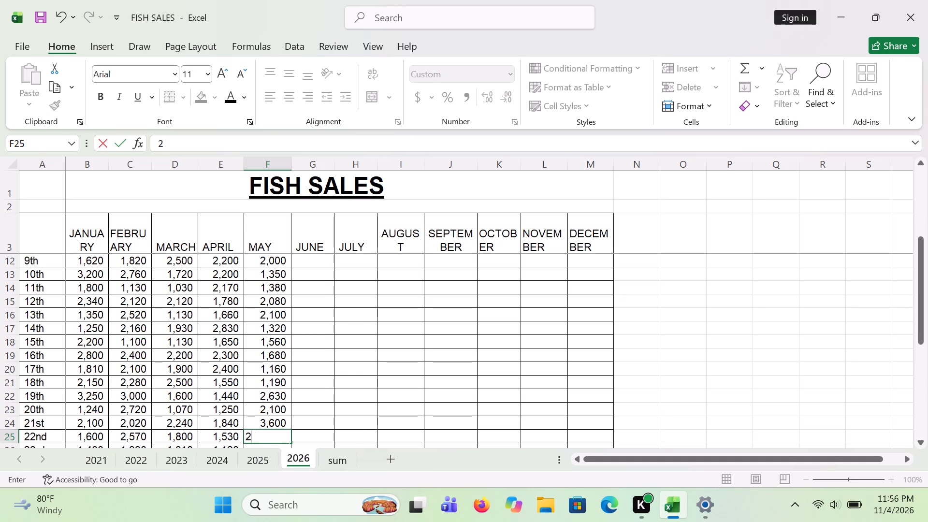
pyautogui.write('800')
pyautogui.press('Return')
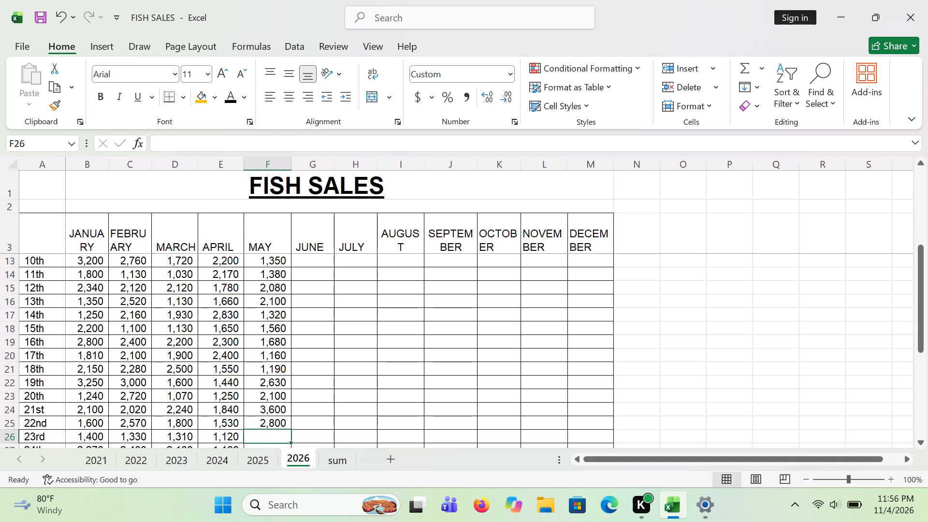
pyautogui.press('1')
pyautogui.press('3')
pyautogui.write('60')
pyautogui.press('Return')
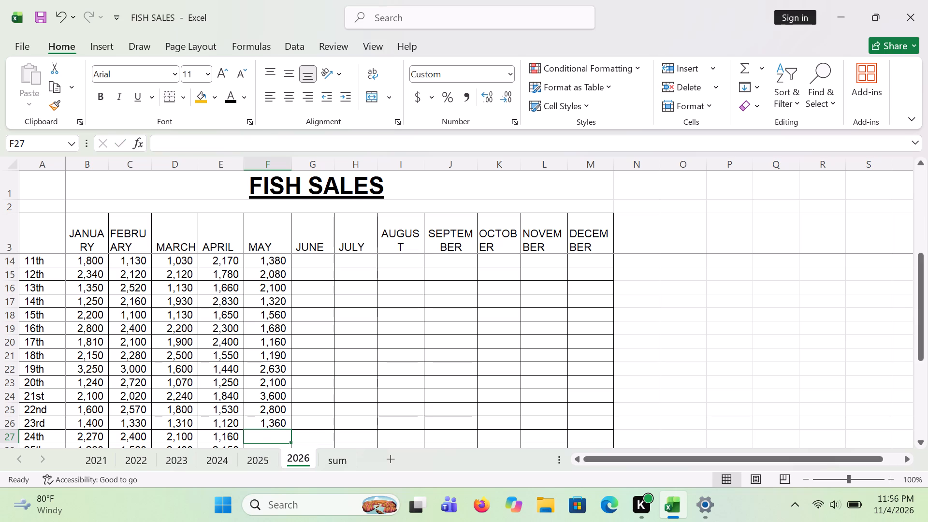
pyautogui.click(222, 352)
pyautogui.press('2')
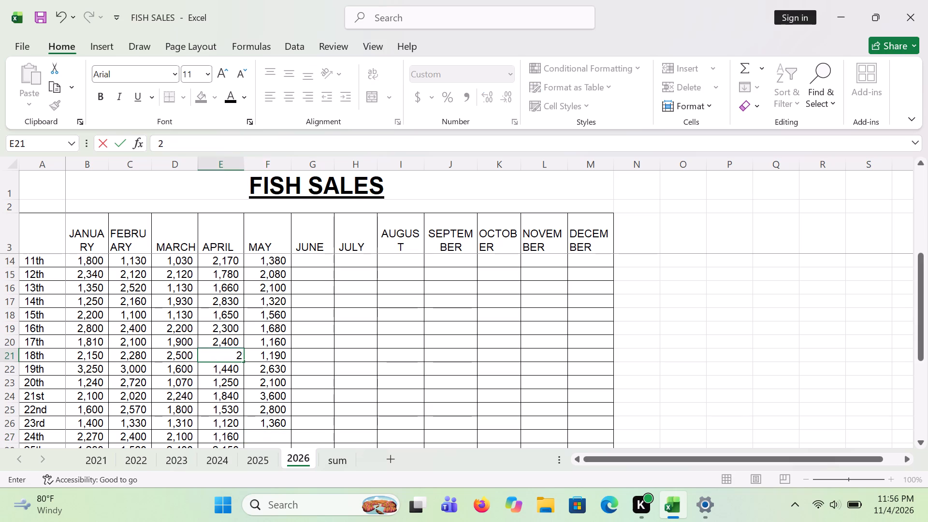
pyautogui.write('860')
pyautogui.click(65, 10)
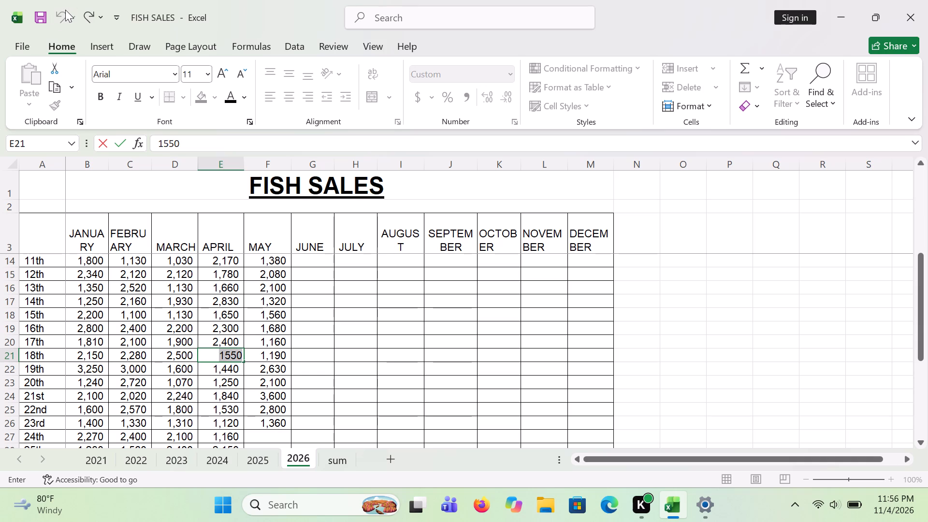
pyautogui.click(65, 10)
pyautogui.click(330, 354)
# Enter May 2026 fish sales for the 24th, 25th and 26th as 2860, 2160 and 2280.
pyautogui.scroll(-1, 329, 363)
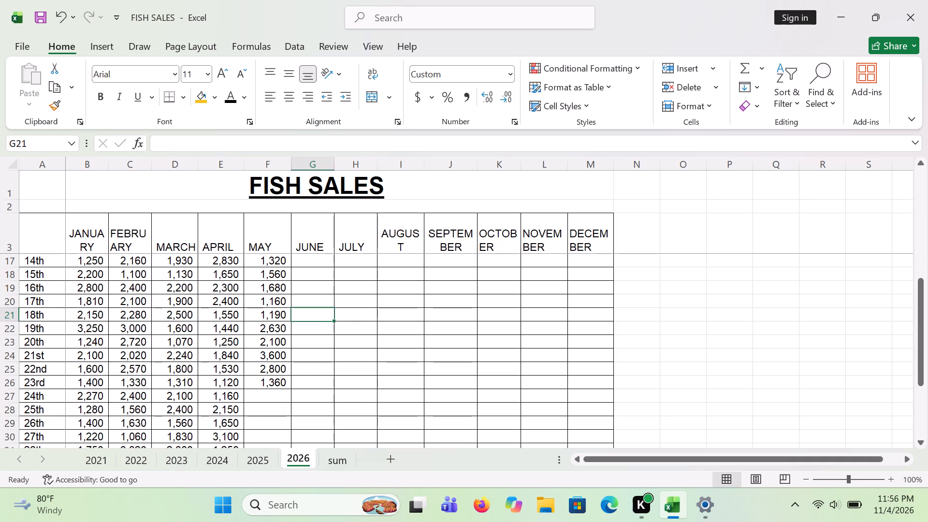
pyautogui.click(279, 396)
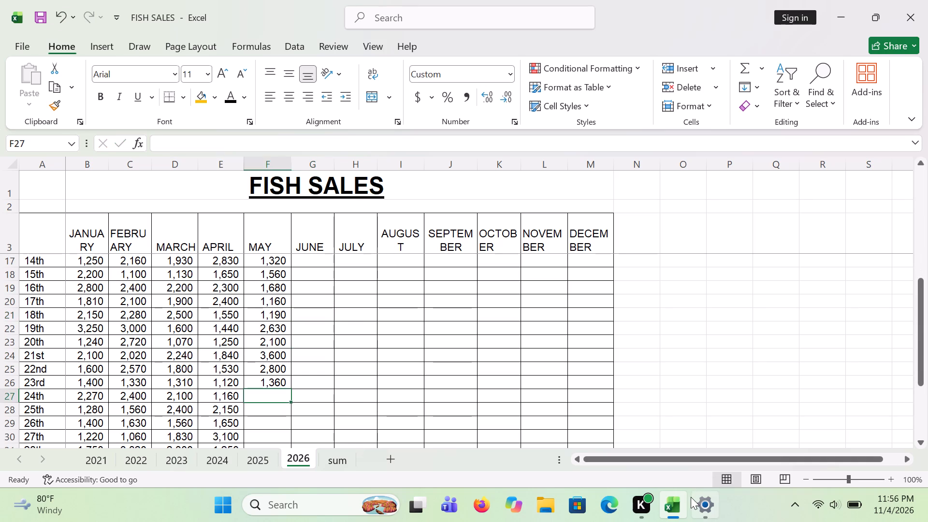
pyautogui.press('2')
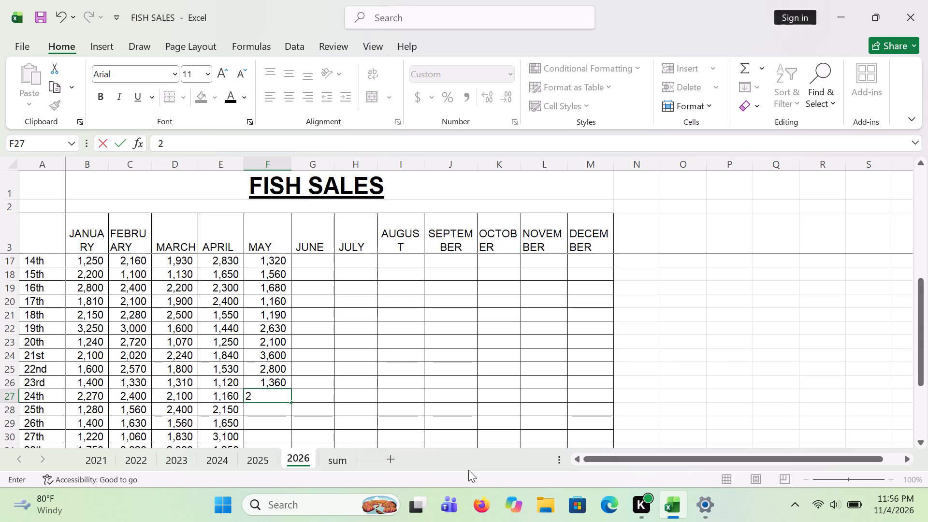
pyautogui.write('86')
pyautogui.press('0')
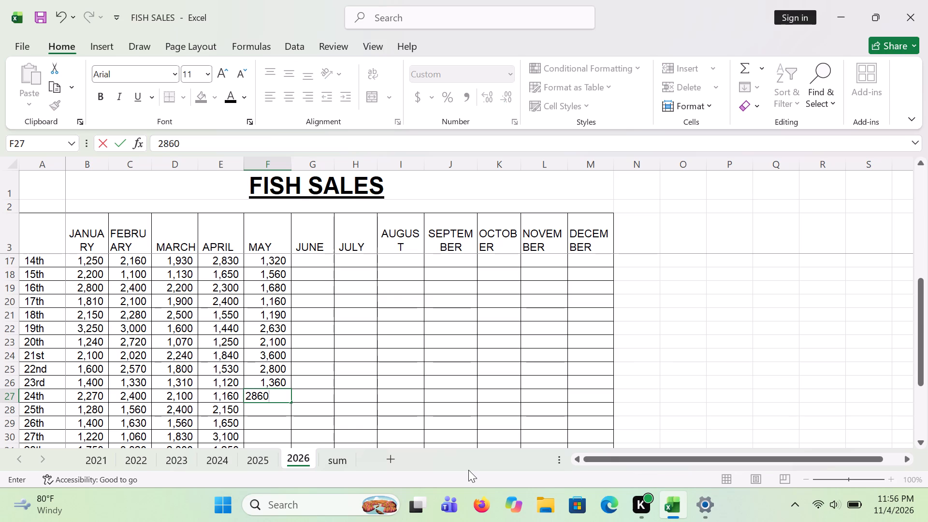
pyautogui.press('Return')
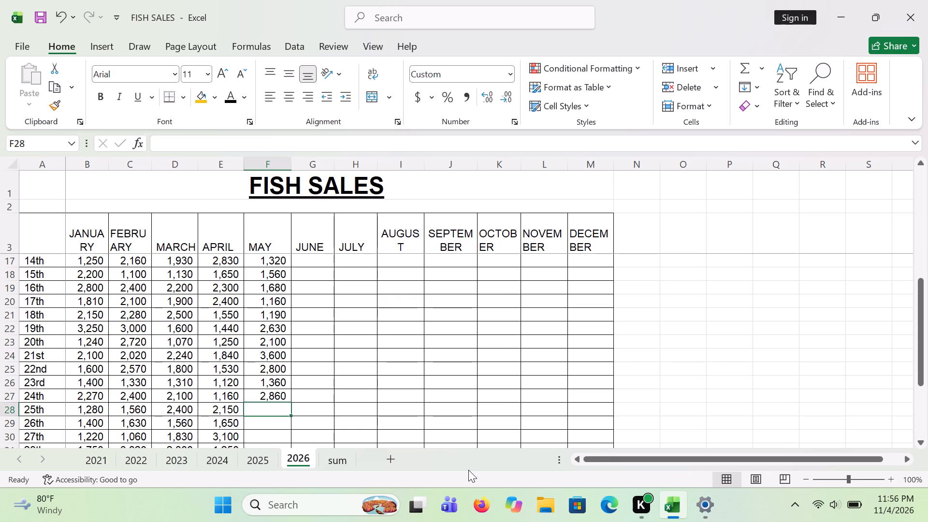
pyautogui.write('21')
pyautogui.write('60')
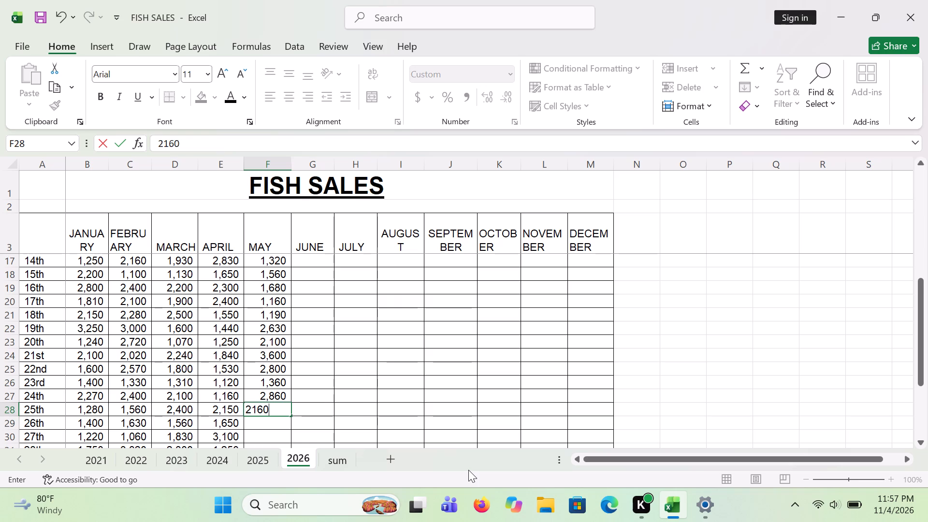
pyautogui.press('Return')
pyautogui.write('228')
pyautogui.press('0')
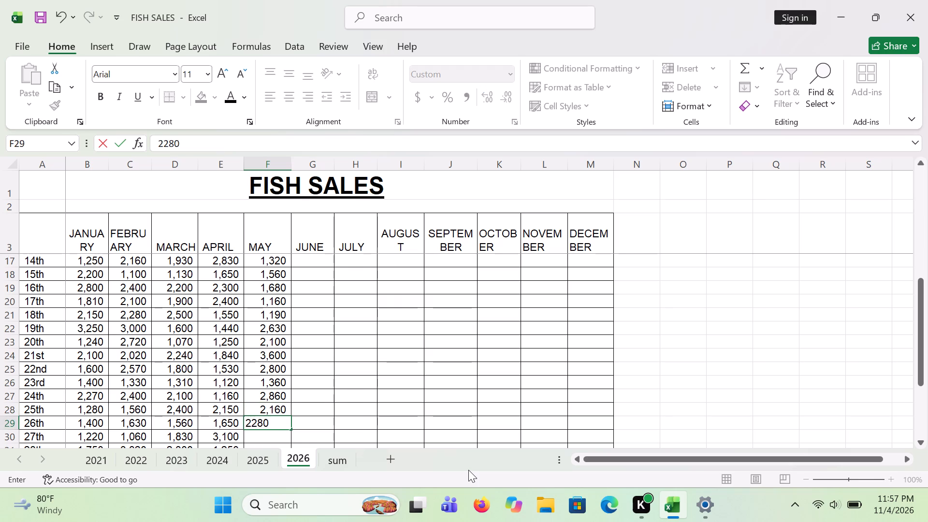
pyautogui.click(359, 333)
# Enter May 2026 fish sales for the 27th and 28th as 2160 and 2280.
pyautogui.scroll(-3, 361, 333)
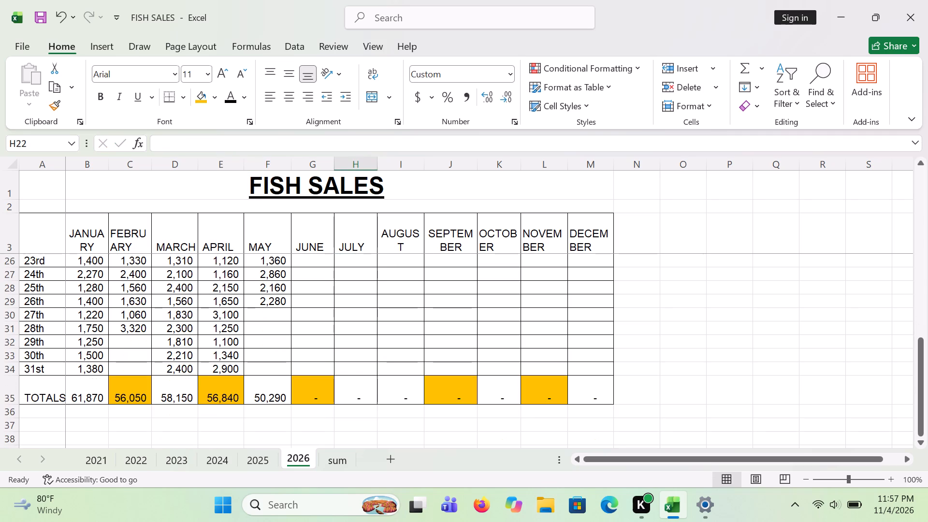
pyautogui.click(257, 312)
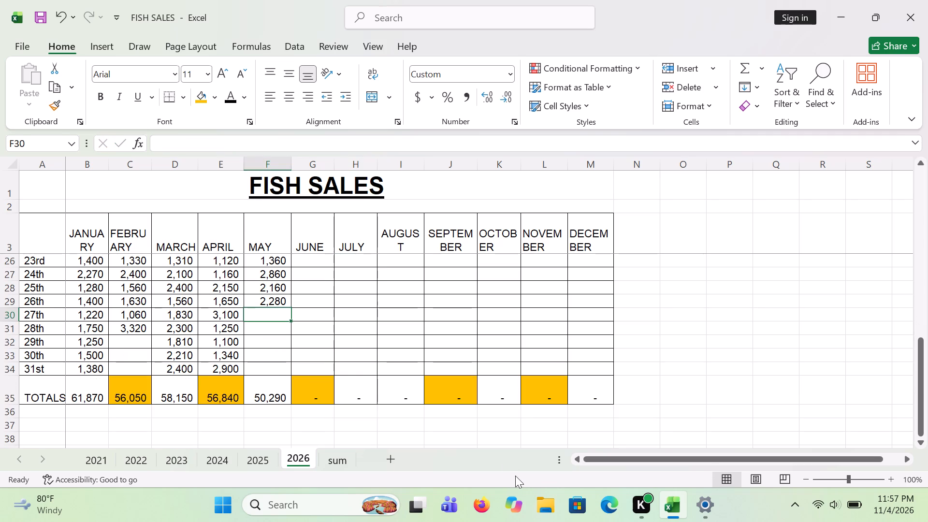
pyautogui.write('11')
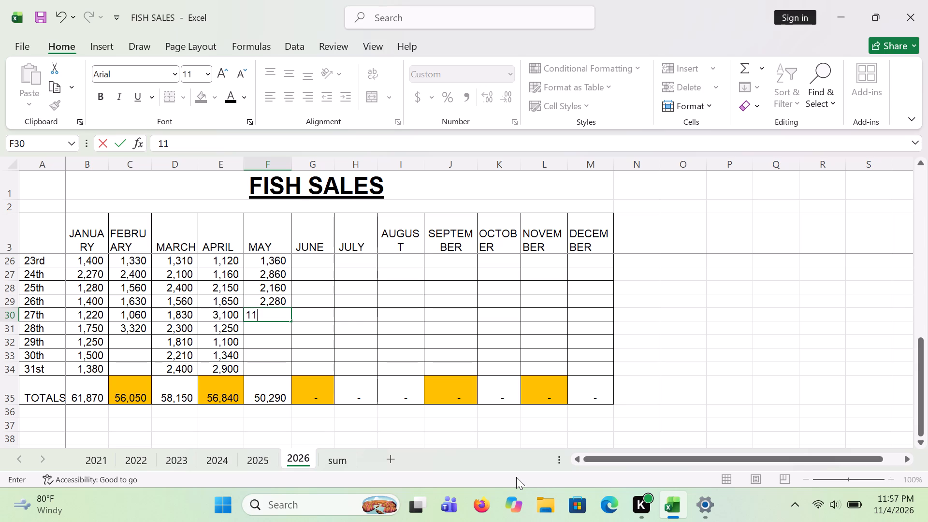
pyautogui.press('Return')
pyautogui.press('Up')
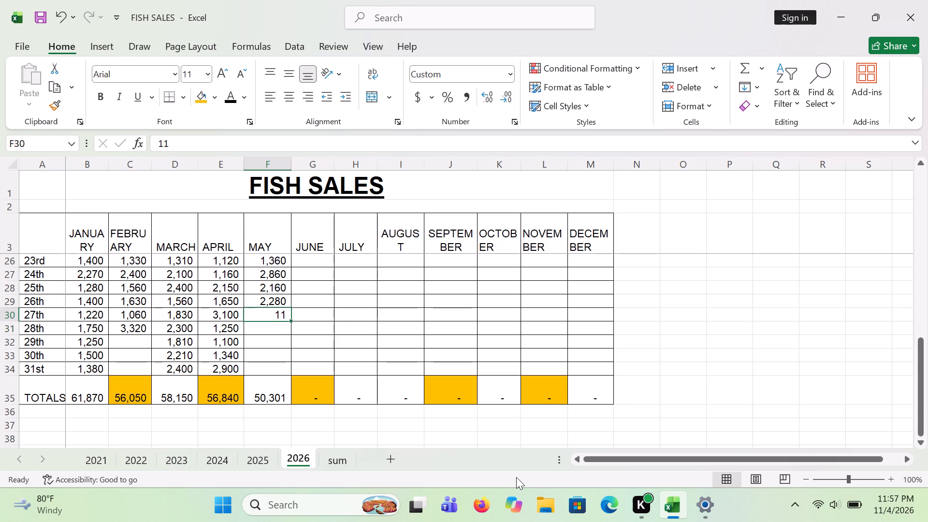
pyautogui.write('21')
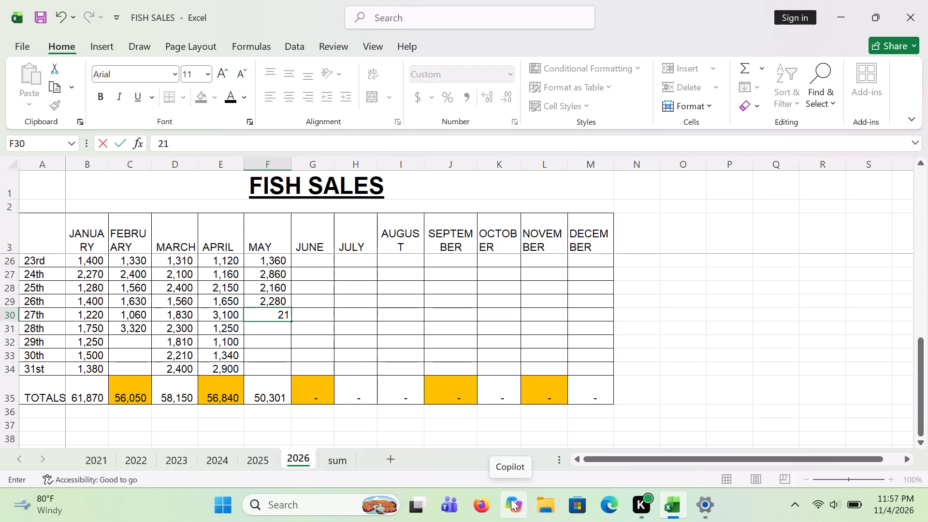
pyautogui.write('60')
pyautogui.press('Return')
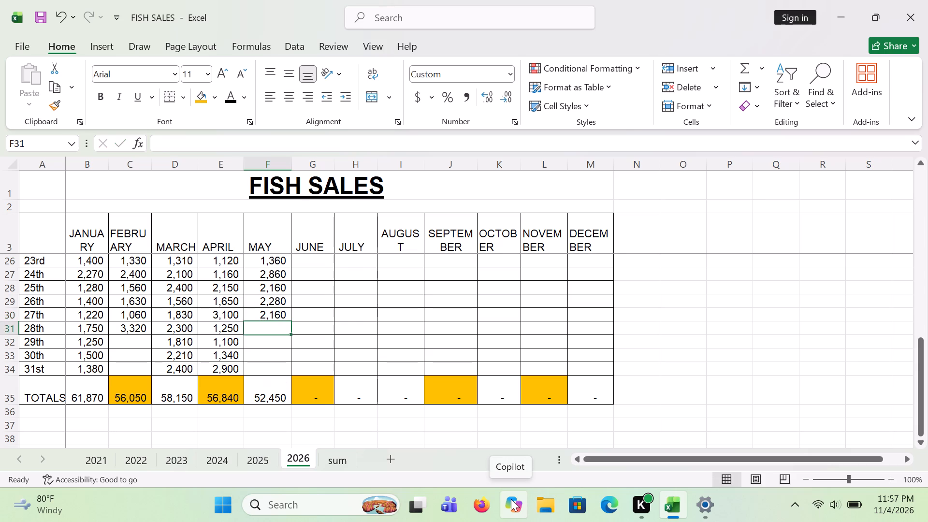
pyautogui.write('2280')
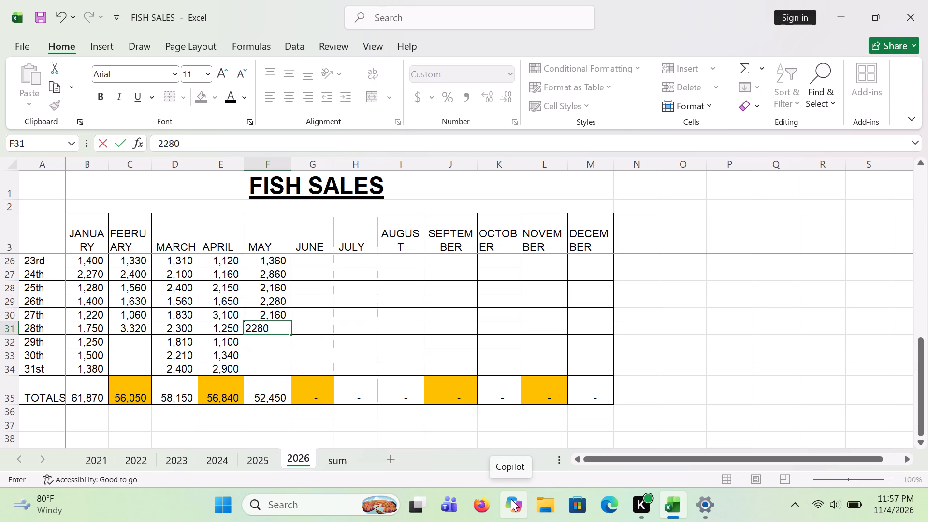
pyautogui.press("'")
pyautogui.press('BackSpace')
pyautogui.press('Return')
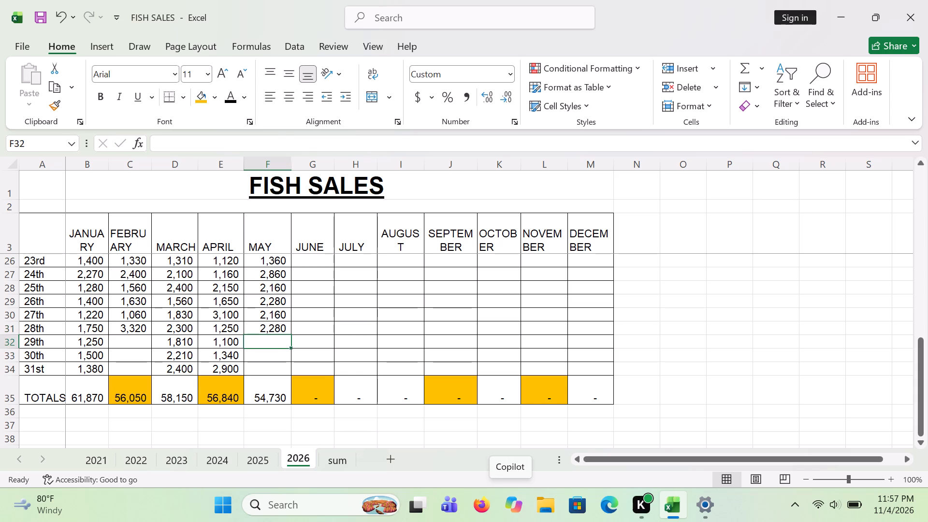
# Correct the May 2026 sales for the 25th to 2360 and the 26th to 2180, and save the workbook.
pyautogui.click(282, 290)
pyautogui.write('23')
pyautogui.write('60')
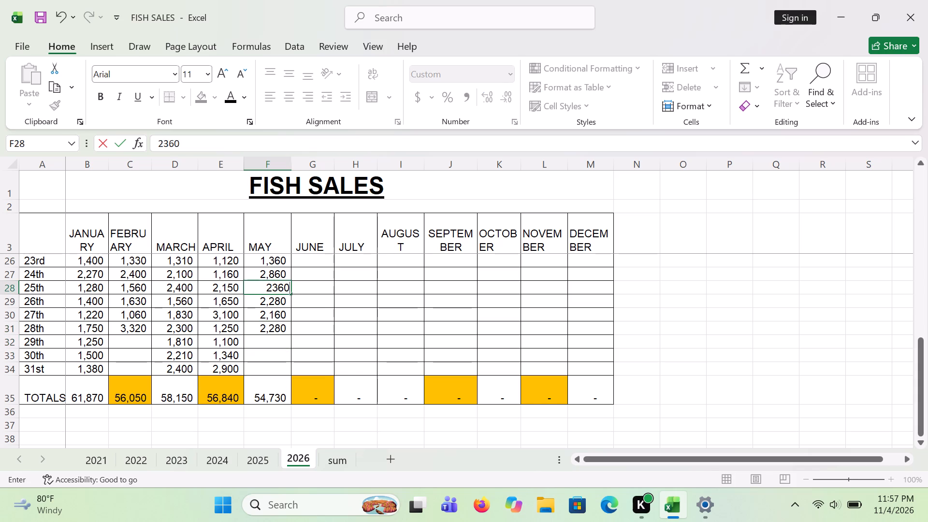
pyautogui.press('Return')
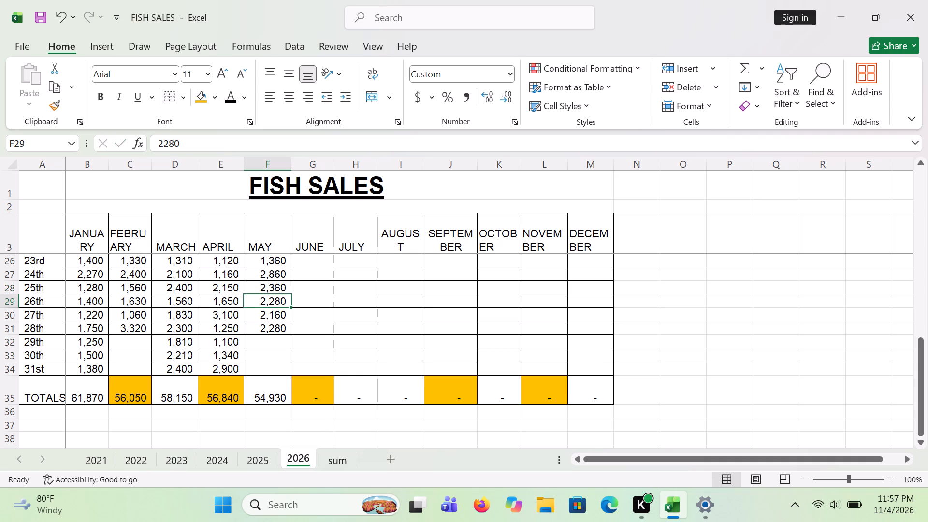
pyautogui.write('2180')
pyautogui.press('Return')
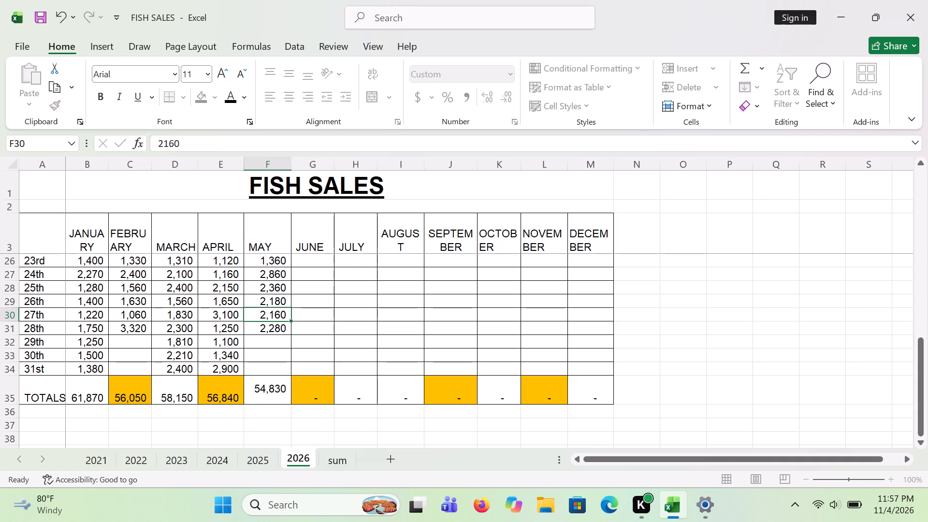
pyautogui.click(41, 14)
# Enter May 2026 fish sales for the 29th as 1460.
pyautogui.click(266, 342)
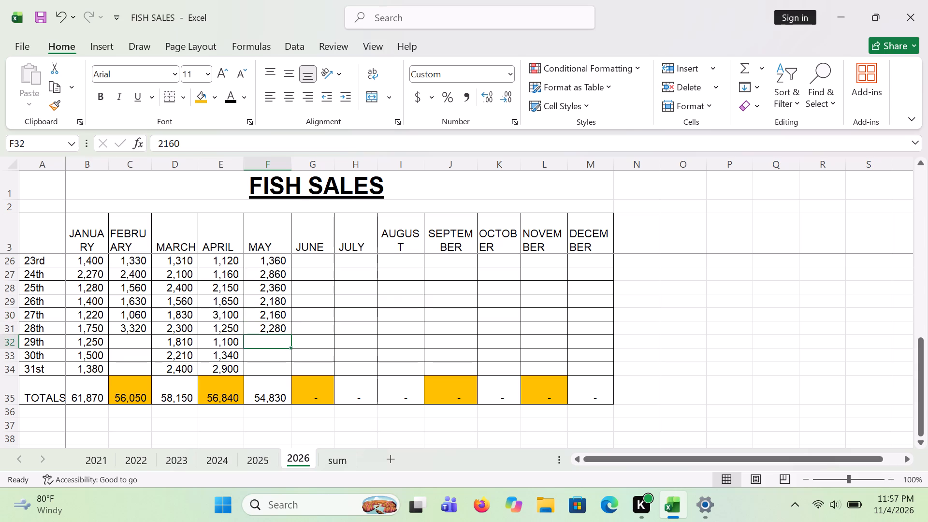
pyautogui.press('1')
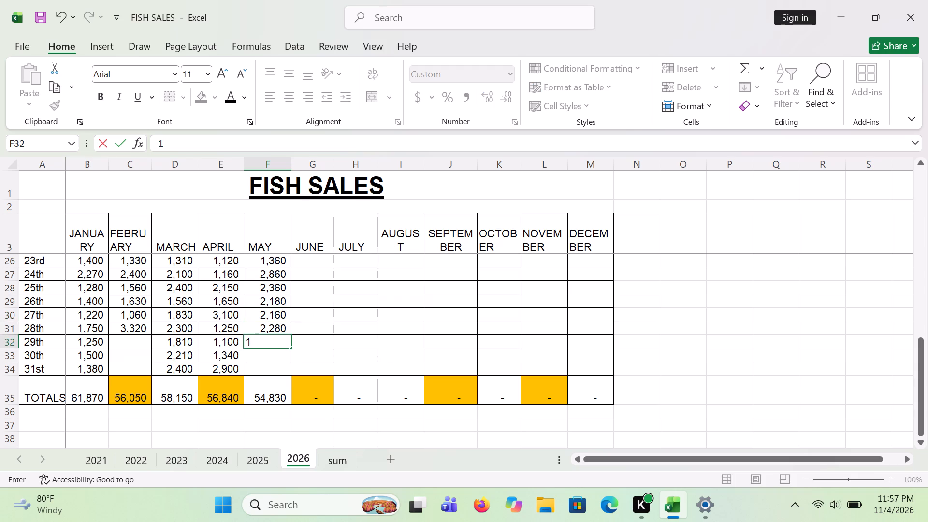
pyautogui.press('4')
pyautogui.write('60')
pyautogui.press('Return')
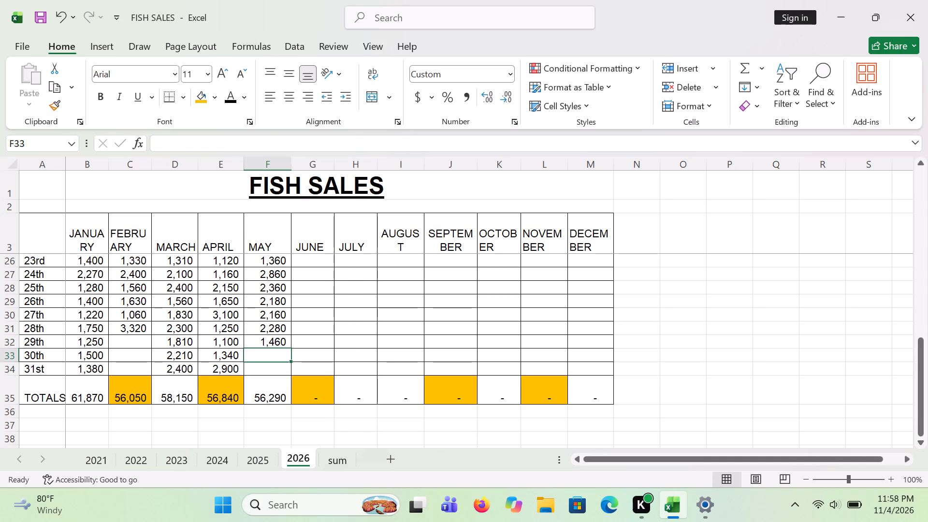
# Delete the sales figure in the April column's 31st row.
pyautogui.click(221, 373)
pyautogui.press('Delete')
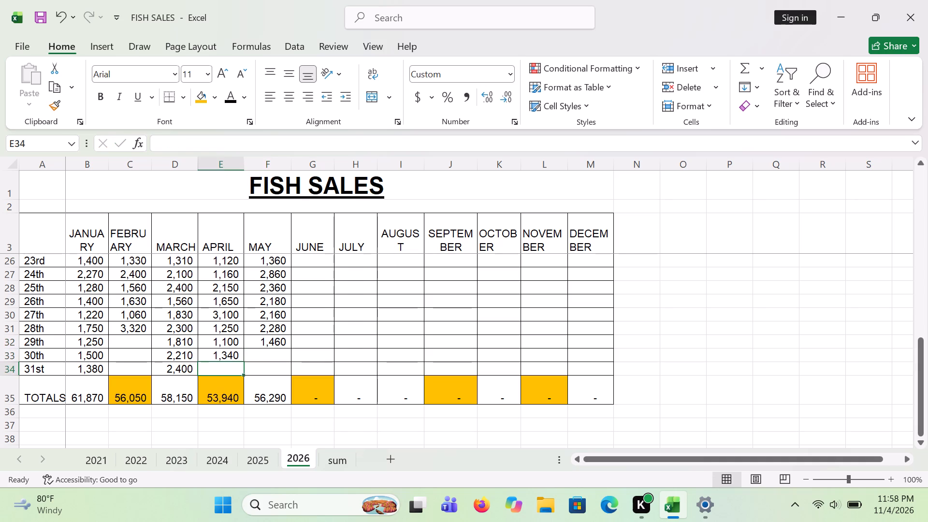
# Enter May 2026 fish sales for the 30th and 31st as 2900 and 2100, and save the workbook.
pyautogui.press('Up')
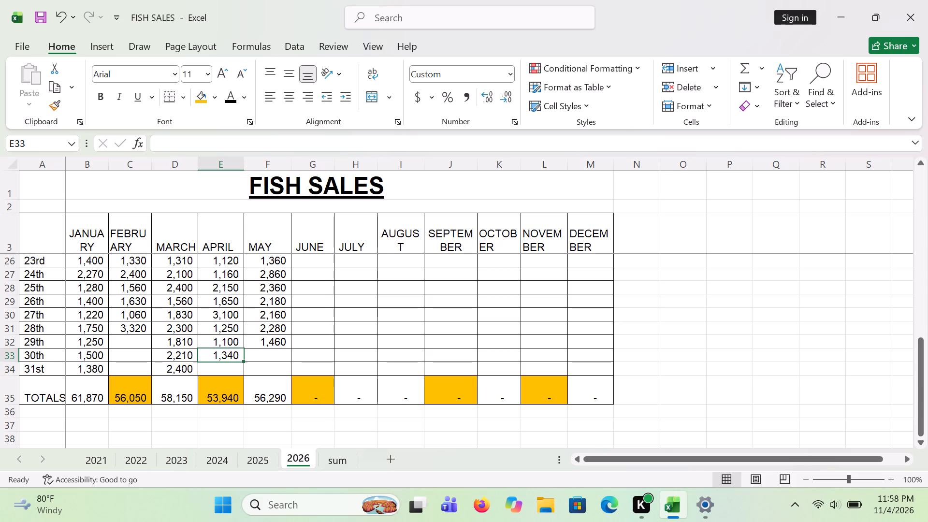
pyautogui.press('Right')
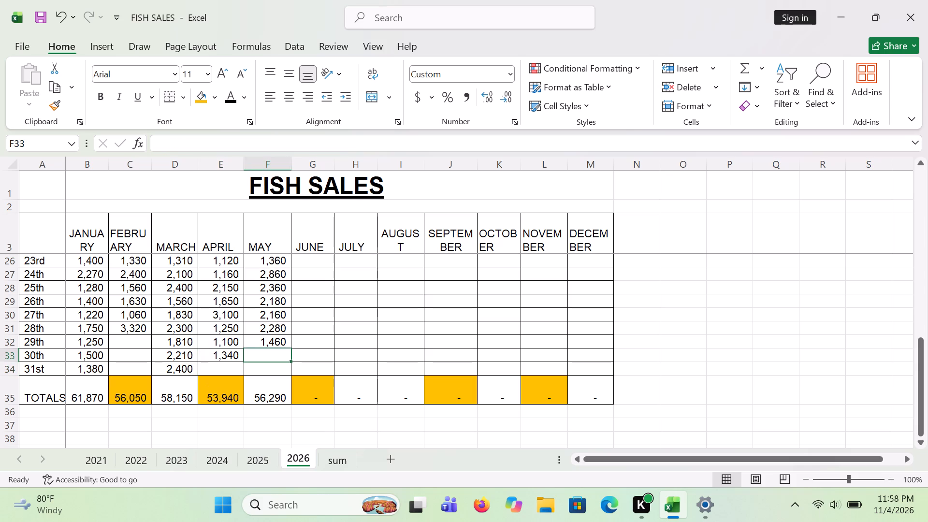
pyautogui.write('2900')
pyautogui.press('Return')
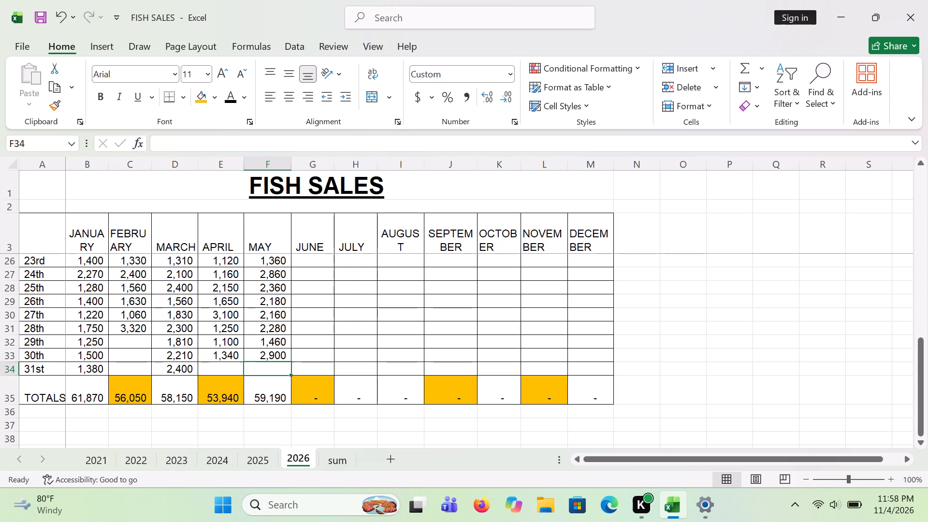
pyautogui.write('2100')
pyautogui.press('Return')
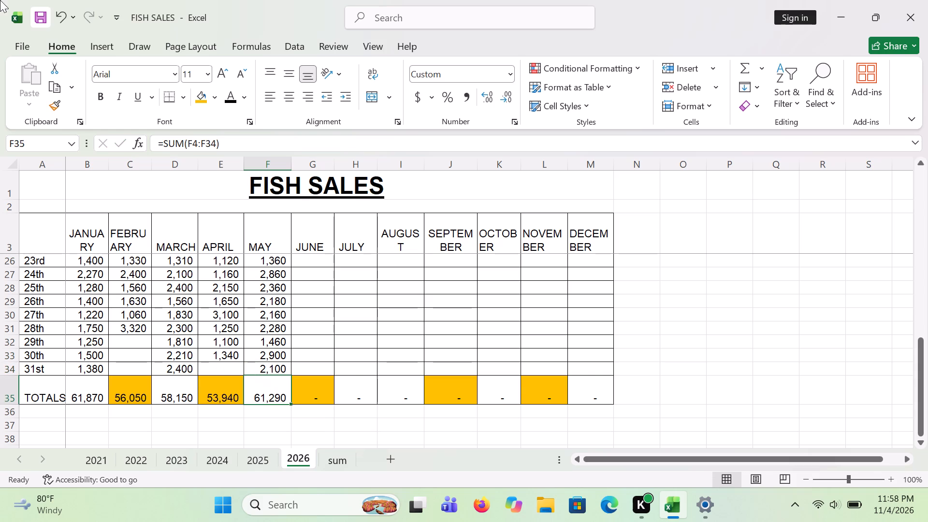
pyautogui.click(38, 17)
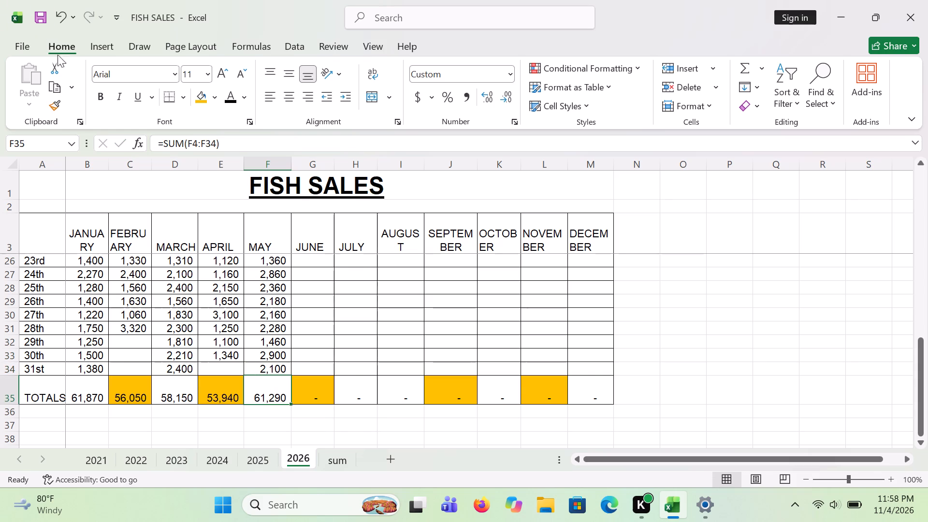
# Save the FISH SALES workbook again with the 2026 sheet's first days in view.
pyautogui.scroll(3, 394, 381)
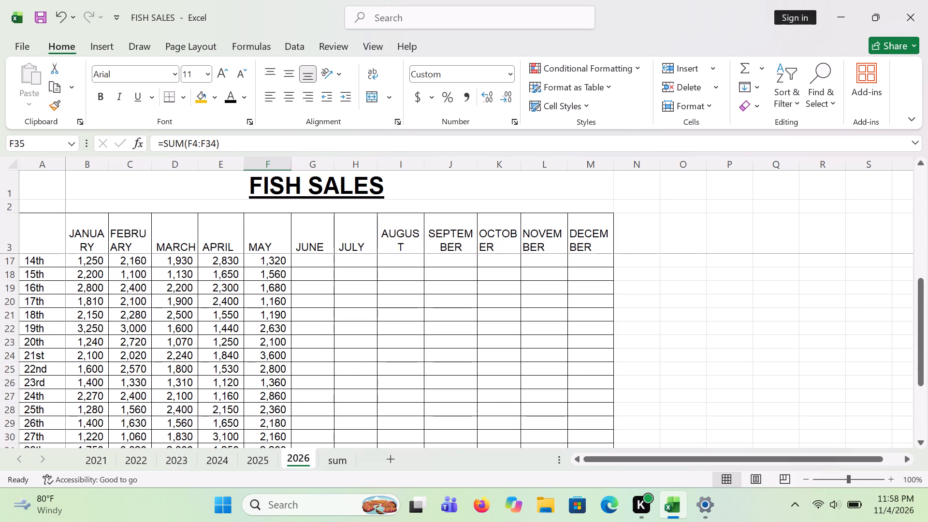
pyautogui.scroll(6, 394, 381)
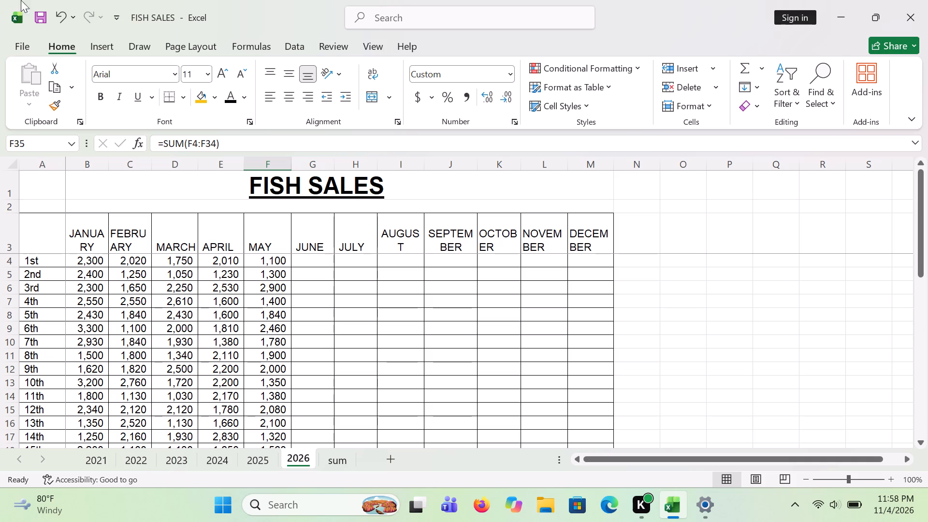
pyautogui.click(36, 18)
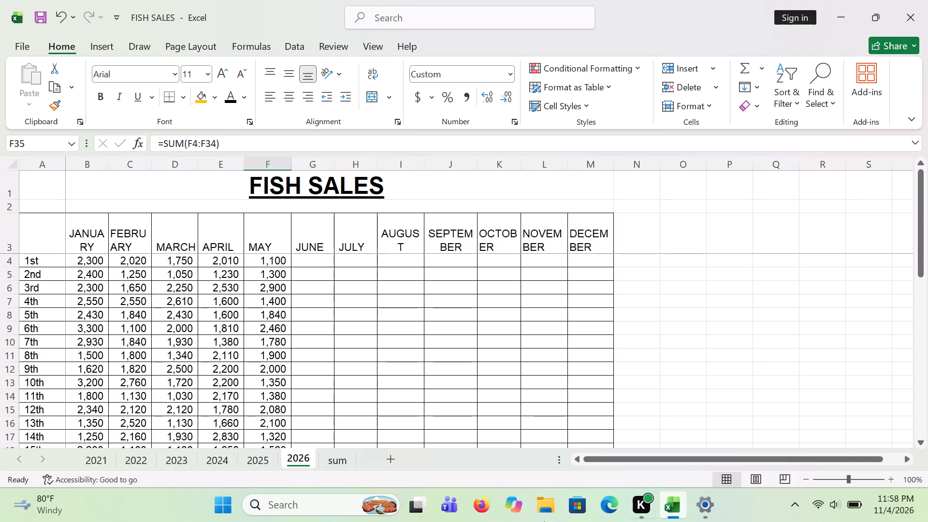